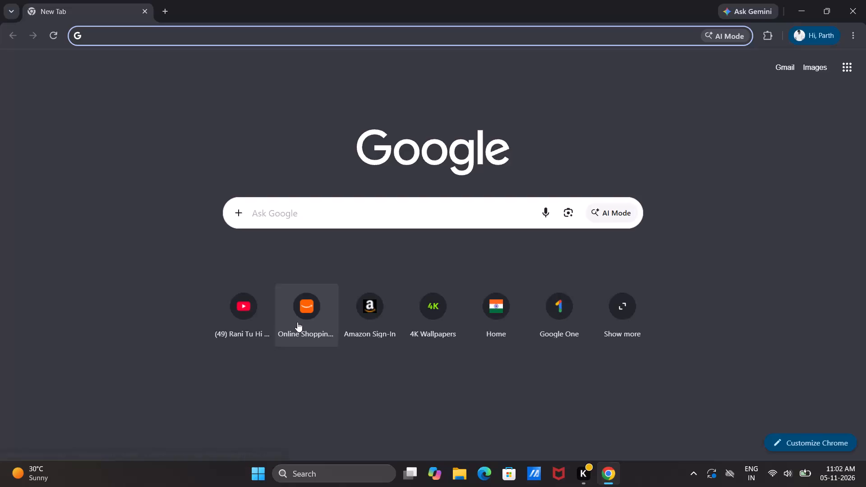
Search Google for CANVA and open the result for logging into the Canva account.
click(294, 219)
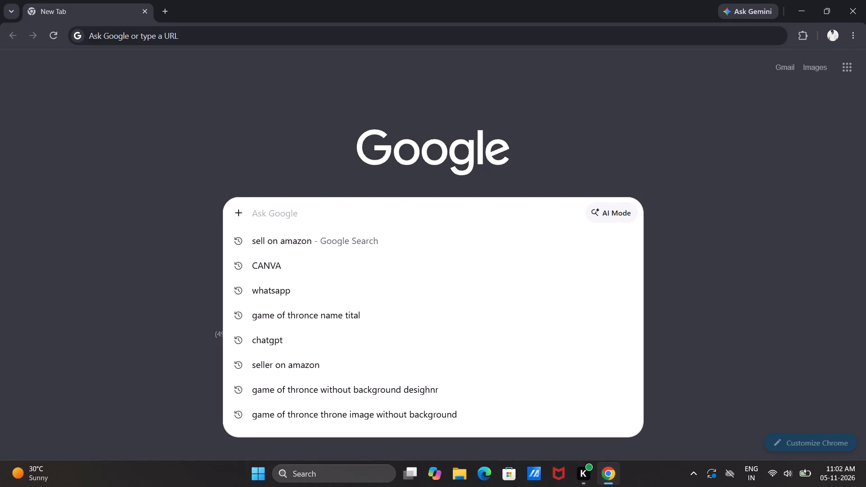
click(286, 266)
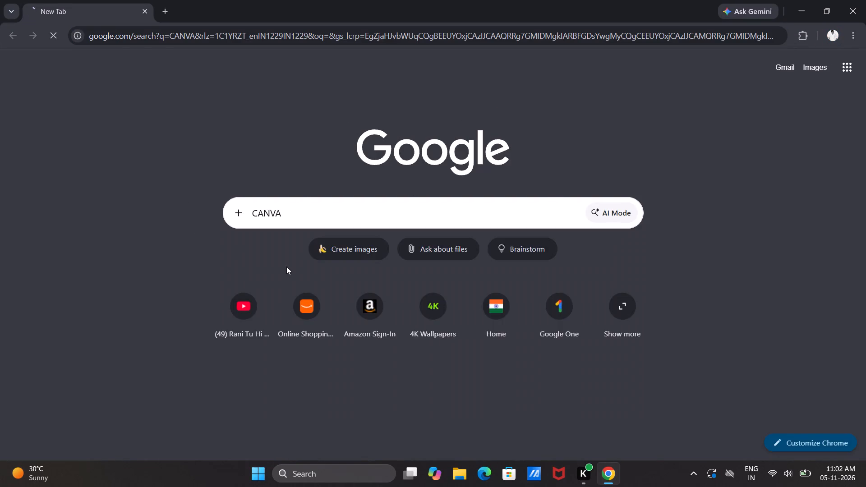
click(170, 205)
drag(170, 205, 173, 187)
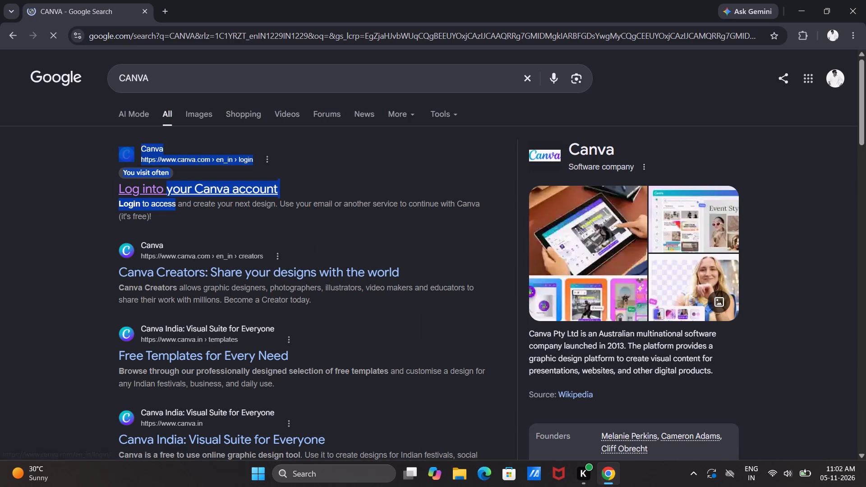
drag(173, 187, 173, 186)
click(173, 186)
drag(76, 156, 121, 179)
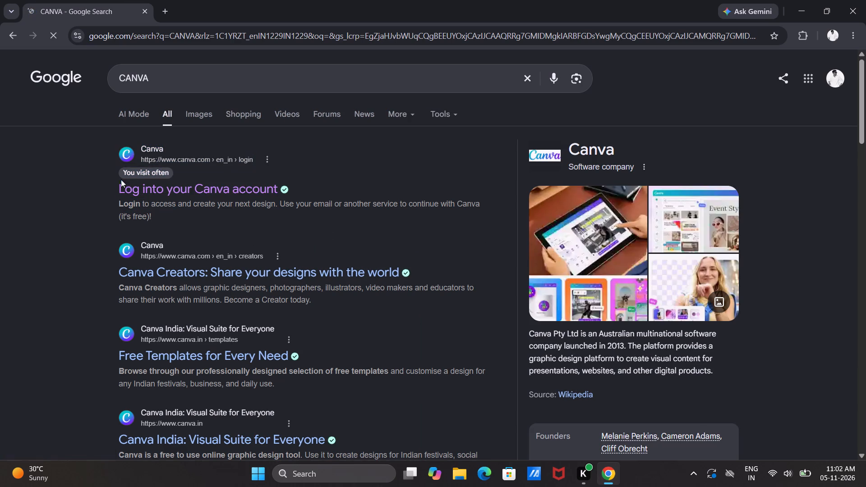
drag(121, 179, 132, 188)
double_click(132, 188)
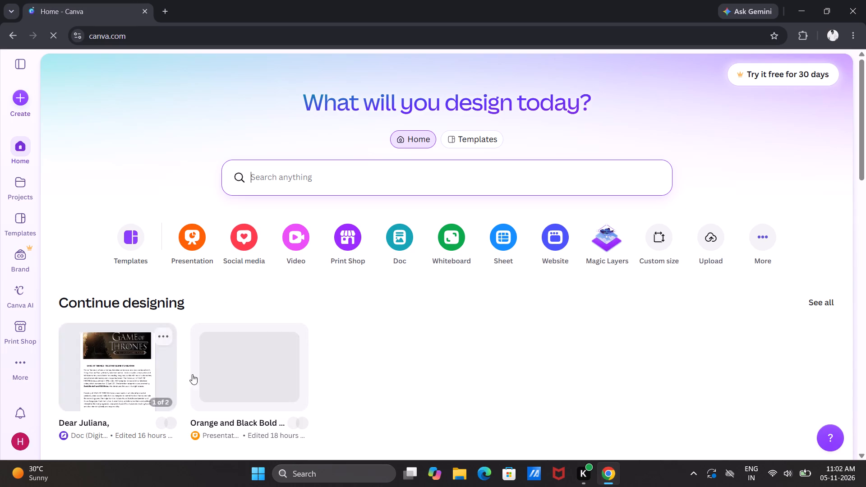
Open the "Dear Juliana," Game of Thrones document and review page 1 and the letter on page 2.
double_click(143, 332)
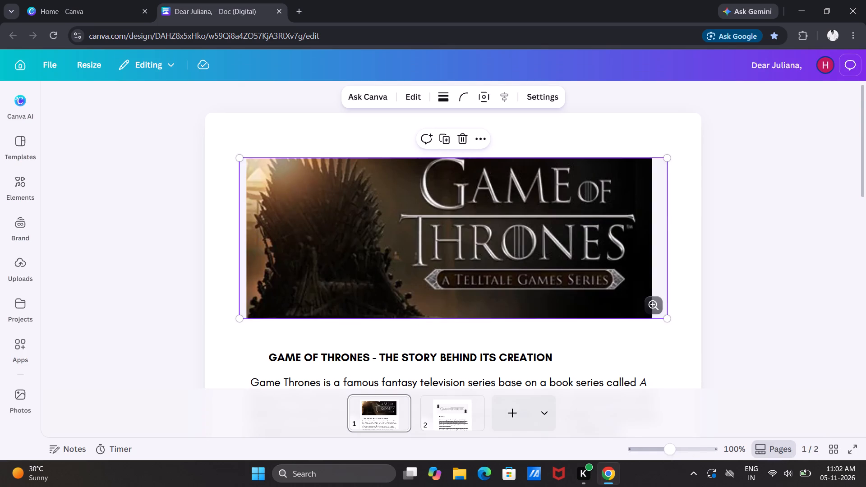
scroll(454, 338, down, 5)
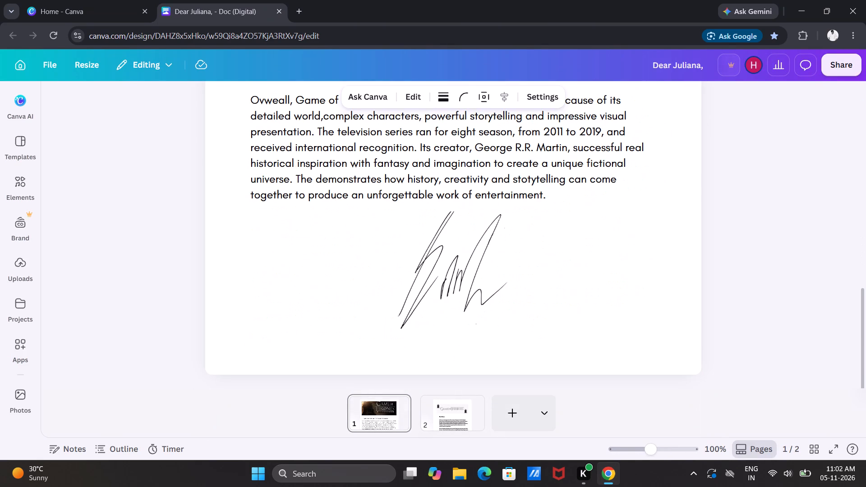
scroll(454, 338, down, 1)
click(441, 426)
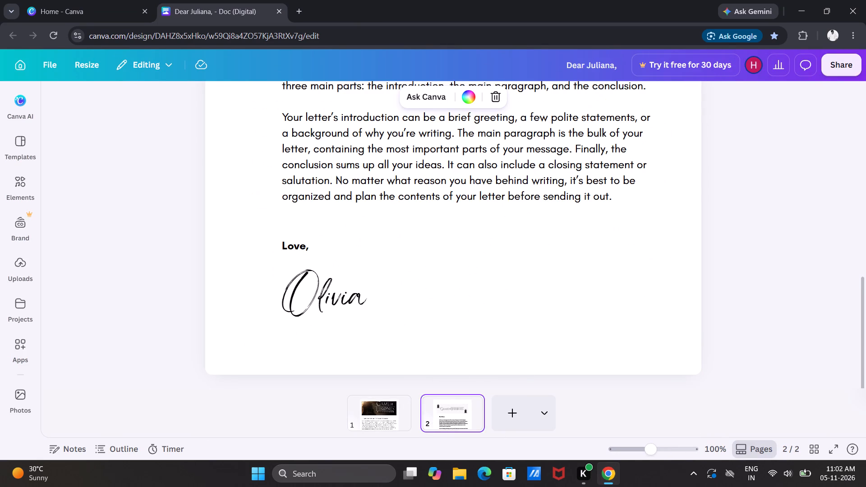
scroll(437, 321, up, 9)
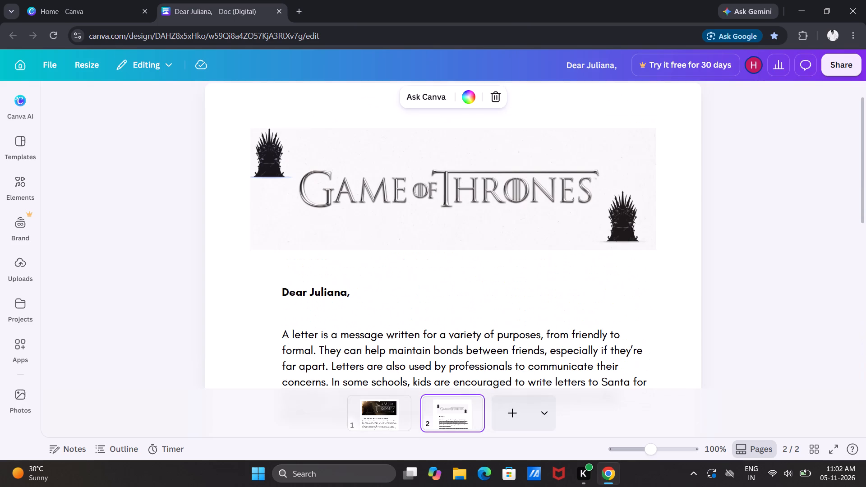
scroll(437, 321, down, 1)
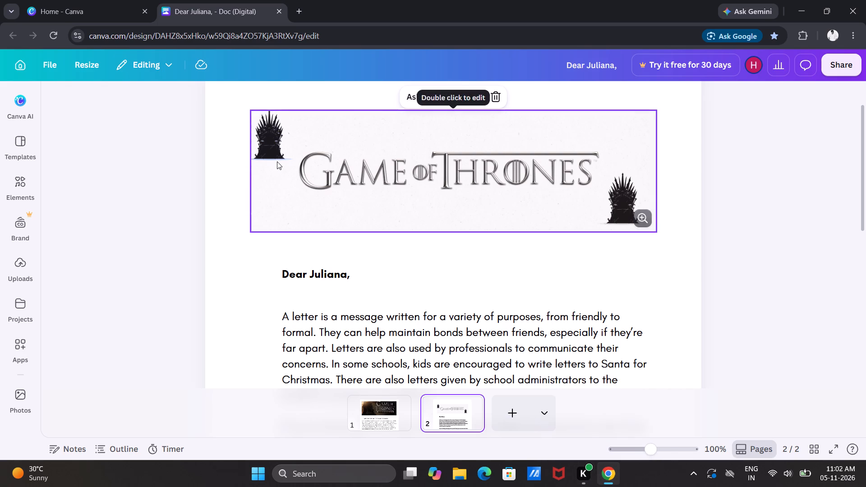
In a new browser tab, search Google for "game of throes charecters tital", accept the corrected spelling and show image results.
click(295, 11)
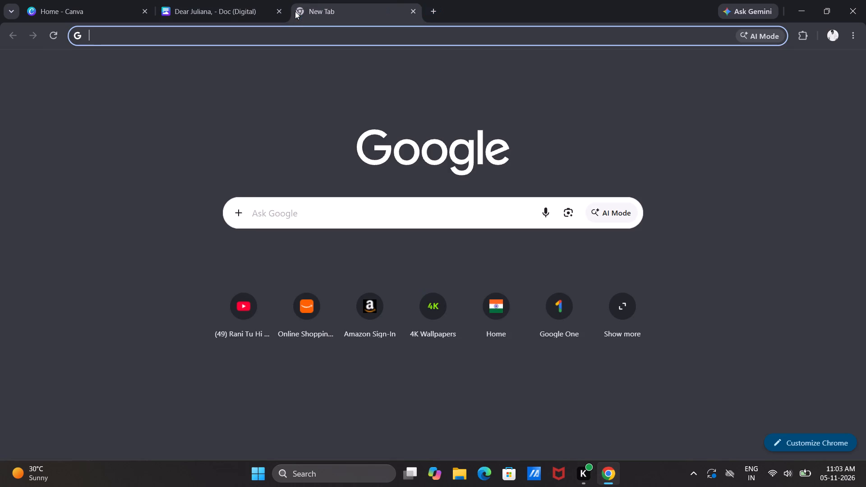
click(323, 198)
text(game of th)
key(r)
key(o)
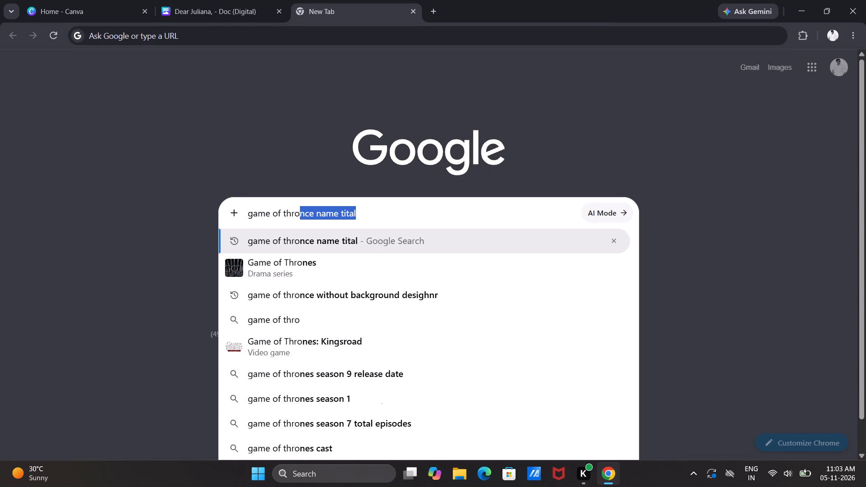
text(es)
key(space)
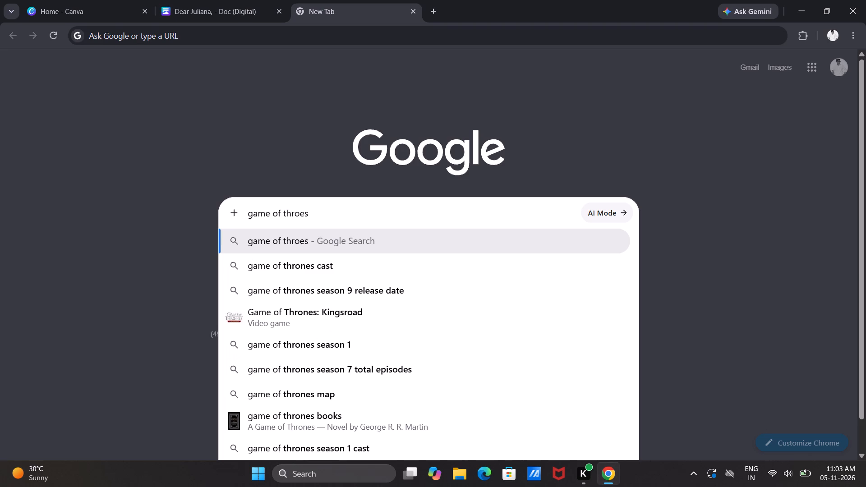
text(cha)
text(recters)
key(space)
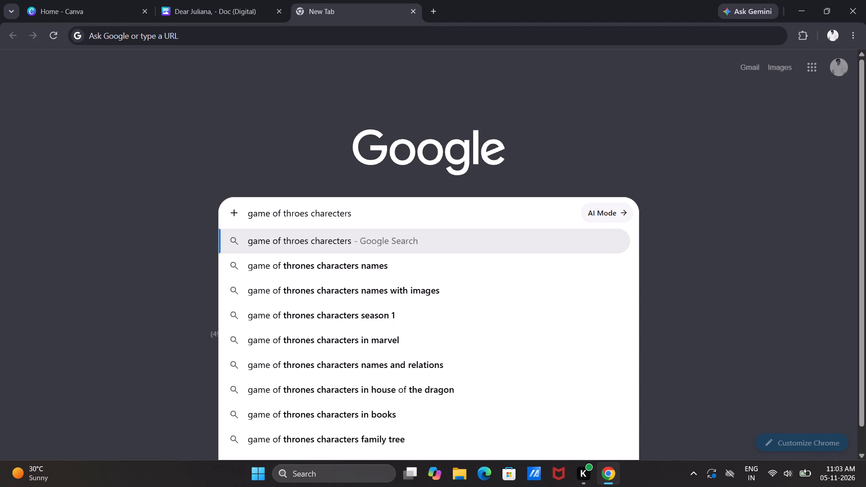
text(tital)
key(Return)
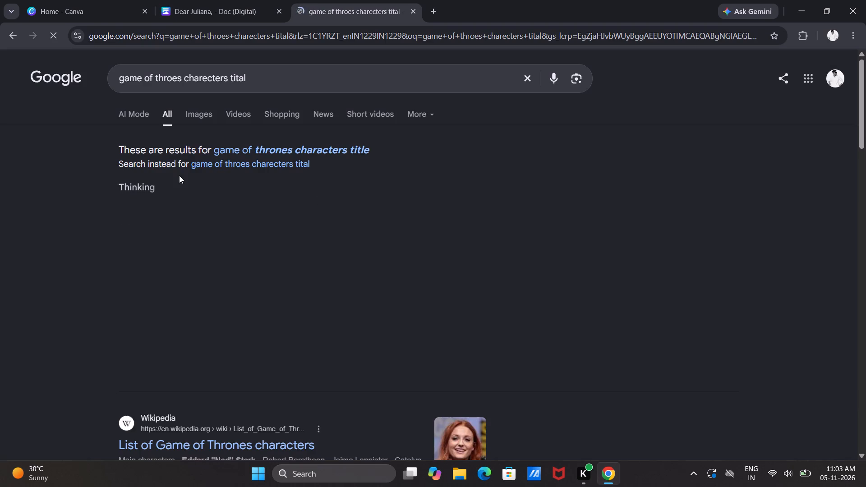
click(253, 149)
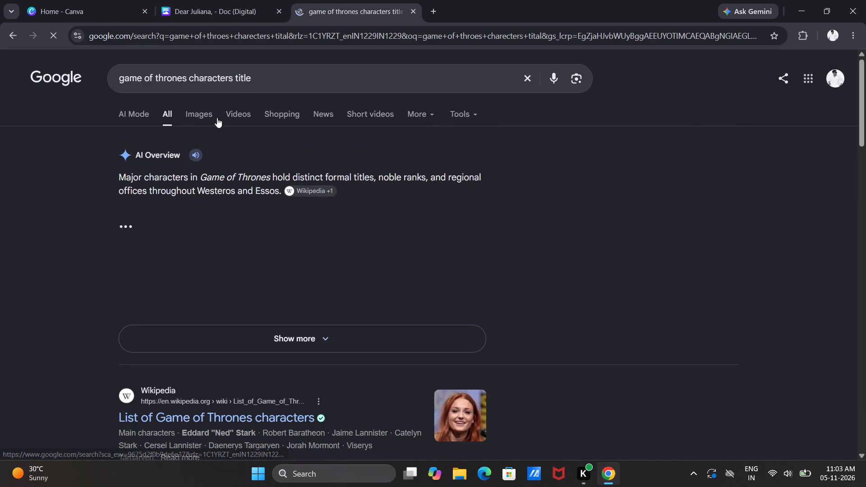
click(199, 117)
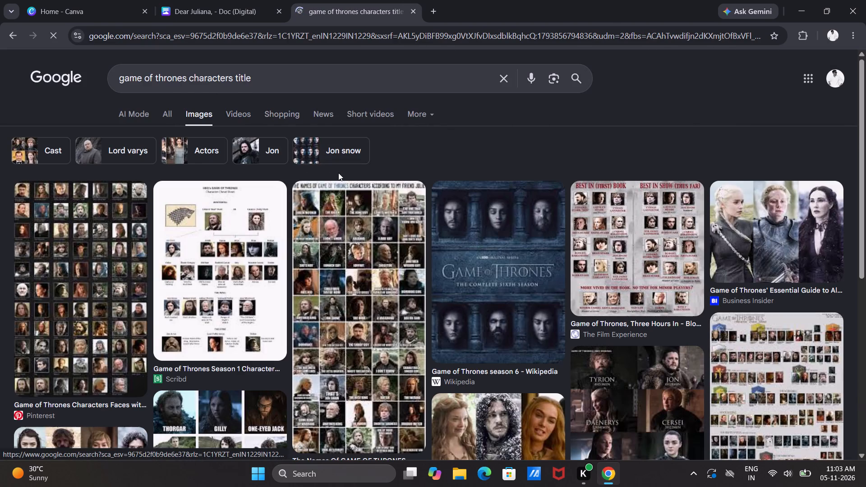
Browse the character images and open the related search "full cast game of thrones characters names with images".
scroll(373, 295, down, 1)
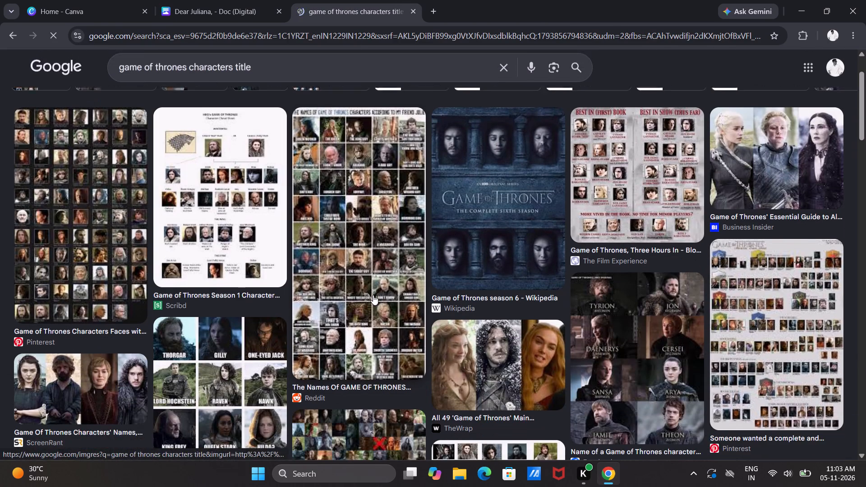
scroll(373, 295, down, 7)
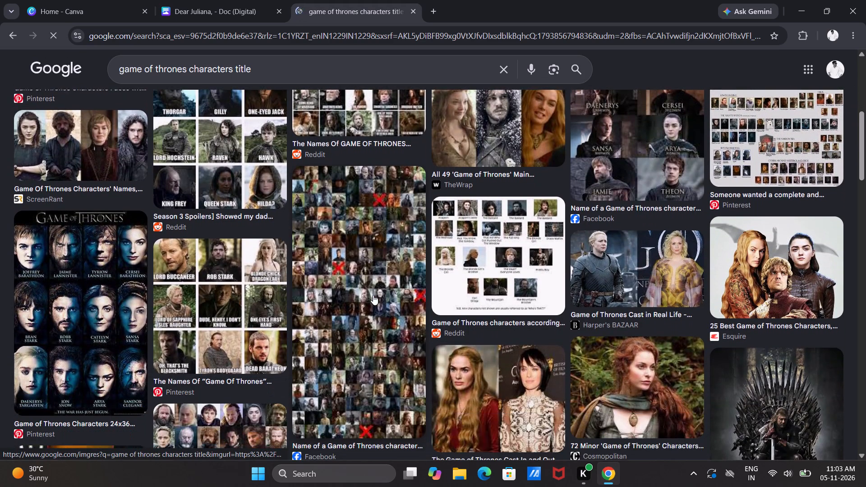
scroll(373, 295, down, 6)
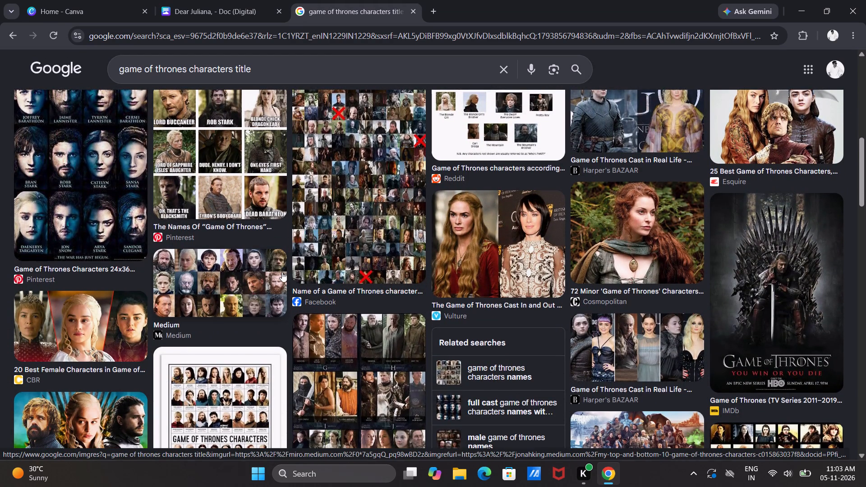
scroll(282, 272, down, 1)
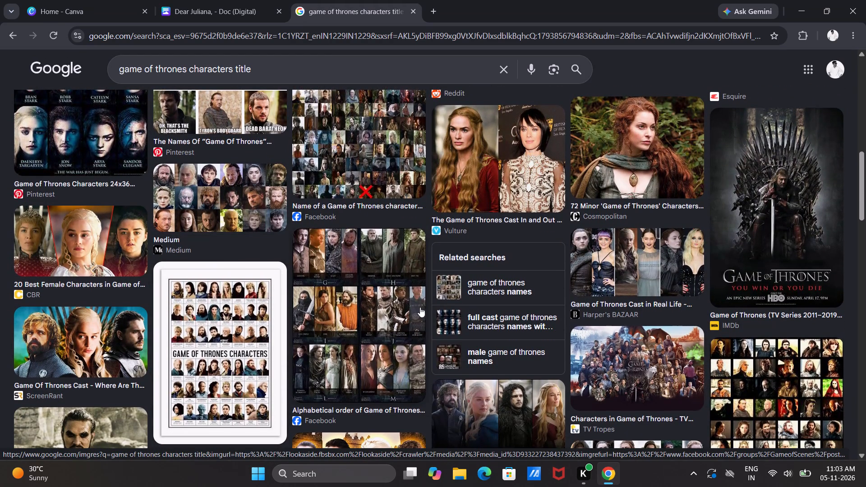
click(443, 315)
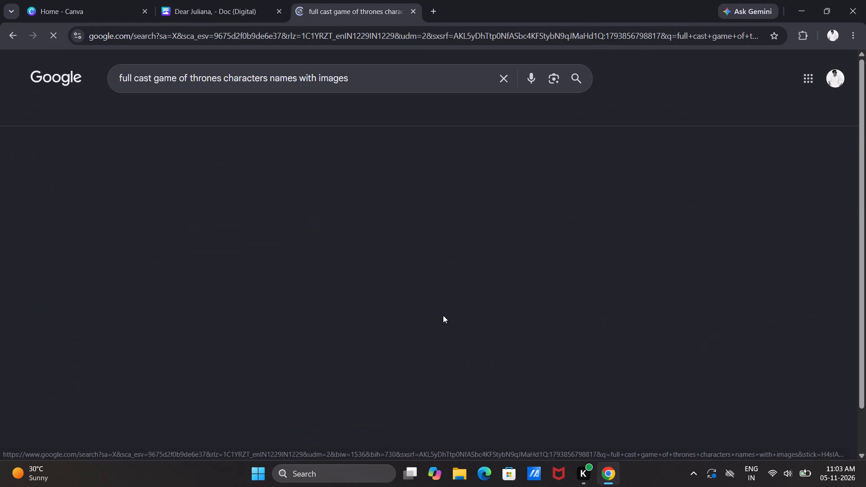
Preview the Game of Thrones Characters 24x36 poster and the related Reddit image with two rows of character faces.
scroll(542, 316, down, 1)
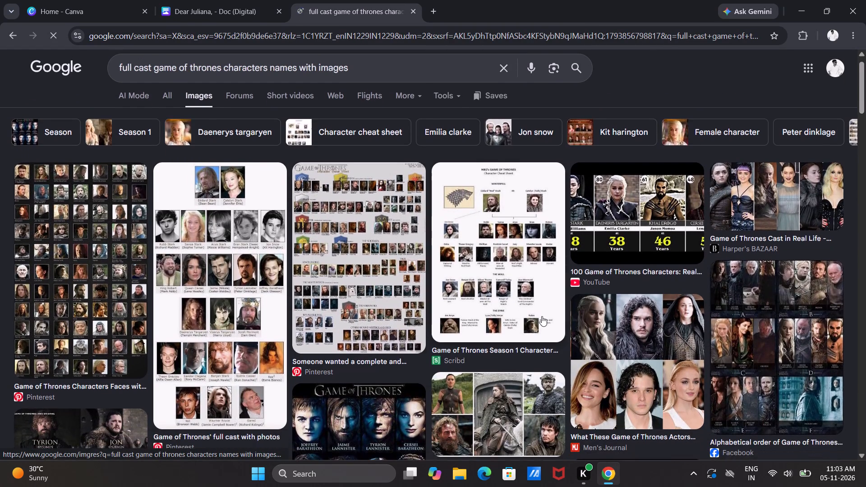
scroll(542, 316, down, 3)
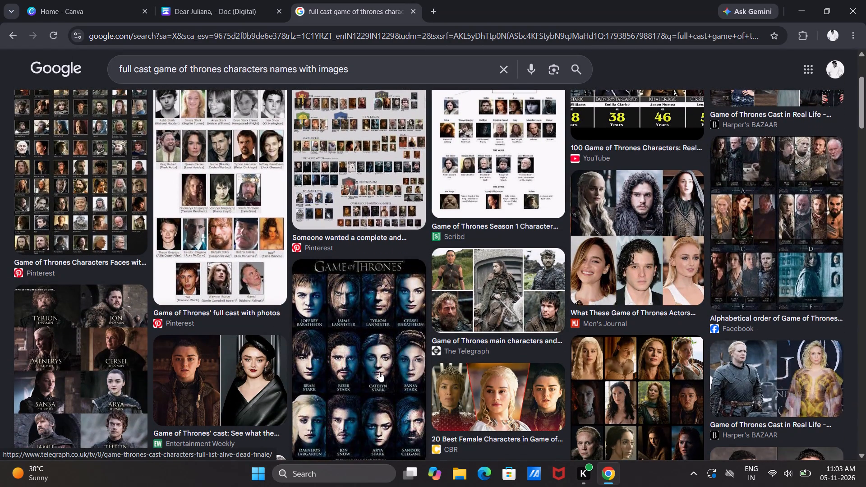
click(358, 375)
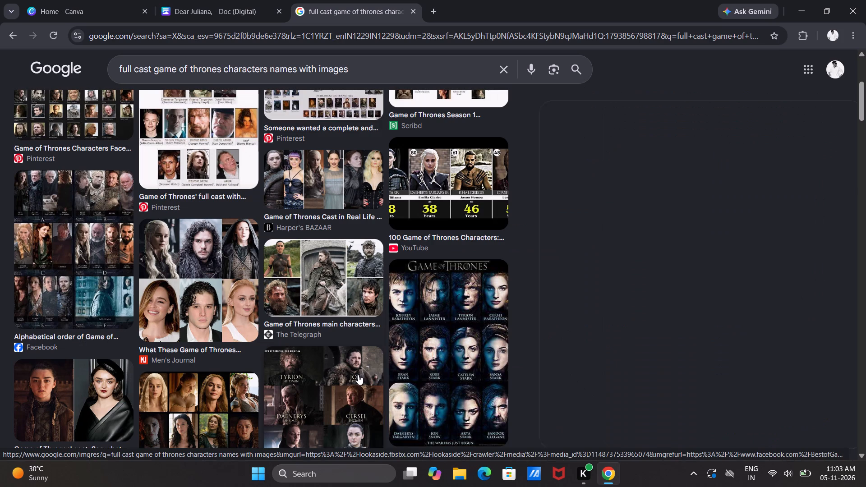
scroll(608, 309, down, 3)
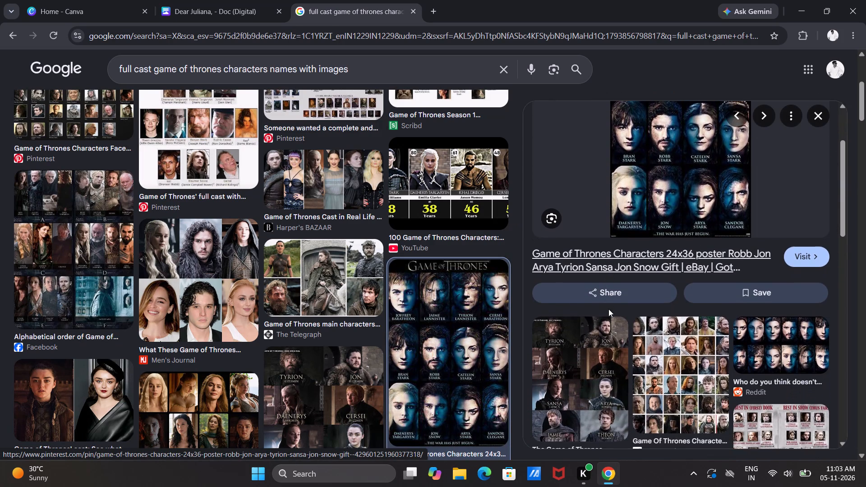
scroll(608, 309, down, 1)
click(759, 253)
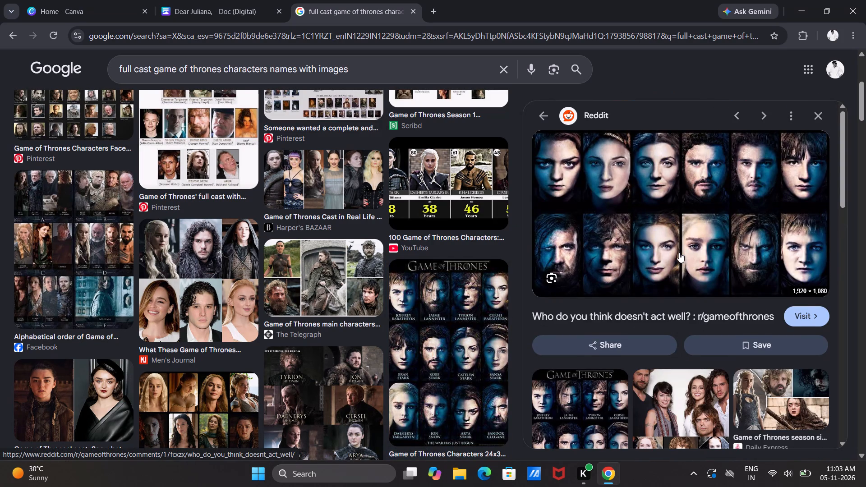
Look through the images related to the Reddit picture and preview Femina's "Game of Thrones: Indian star cast!" image.
scroll(679, 253, down, 6)
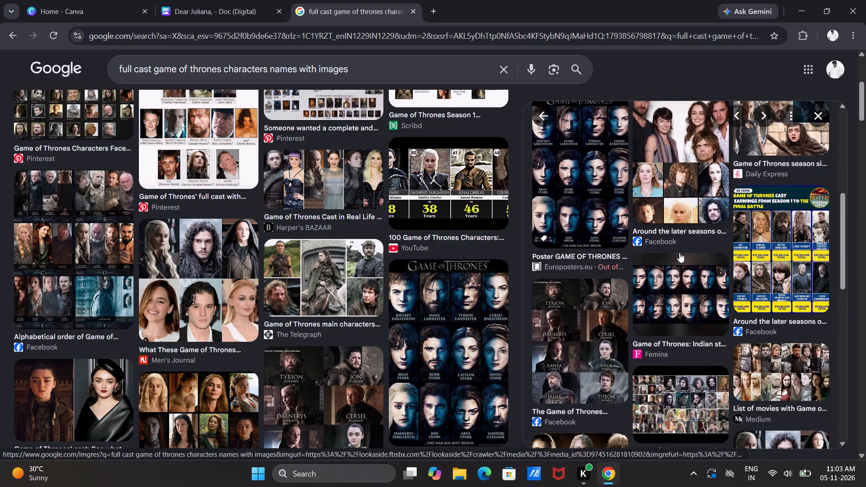
scroll(679, 253, down, 4)
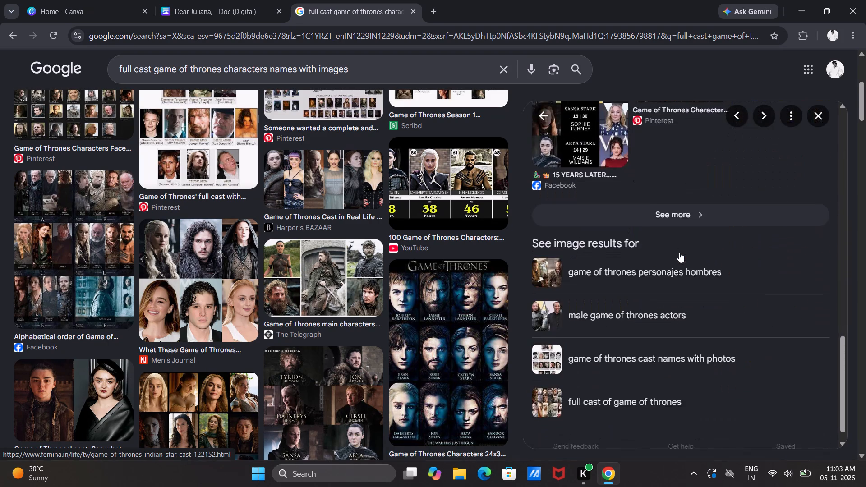
scroll(679, 253, up, 9)
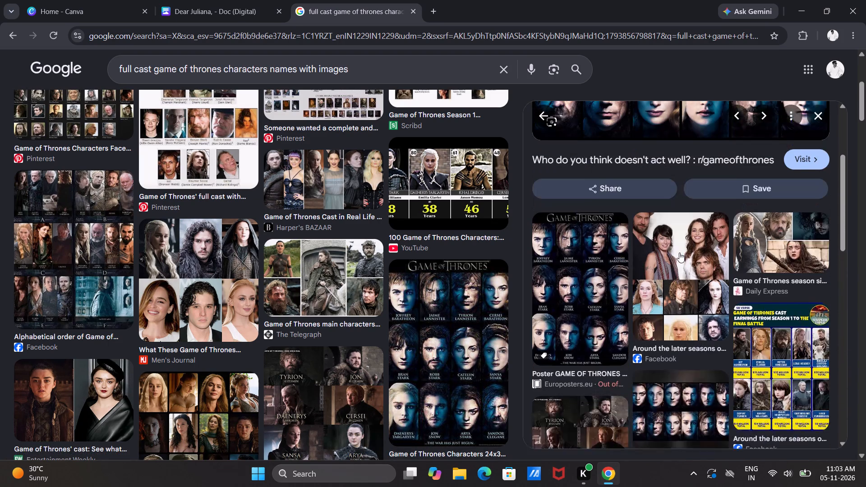
scroll(679, 253, up, 1)
scroll(679, 253, down, 2)
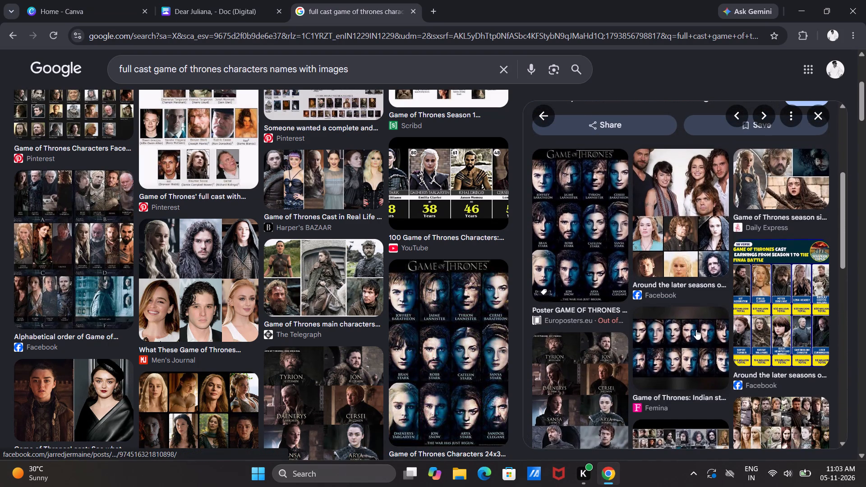
click(691, 345)
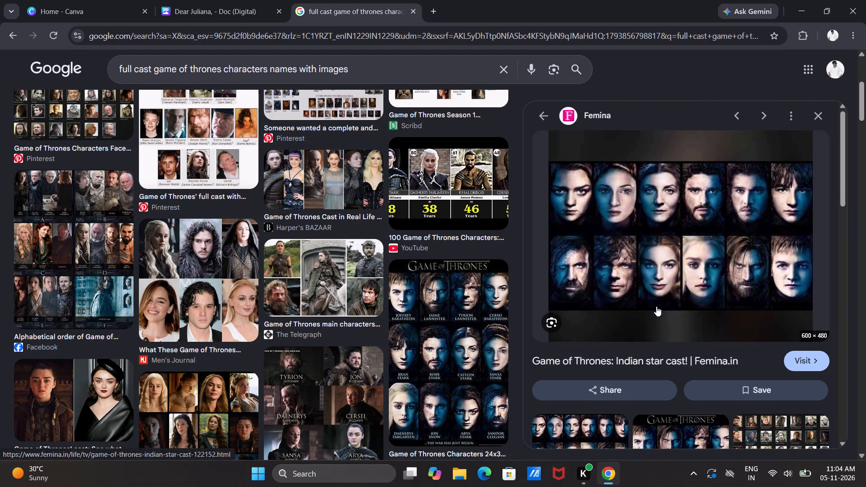
Look through the images related to the Femina picture and preview PopCrush's "Then + Now: The Cast of 'Game of Thrones'" image.
scroll(656, 306, down, 3)
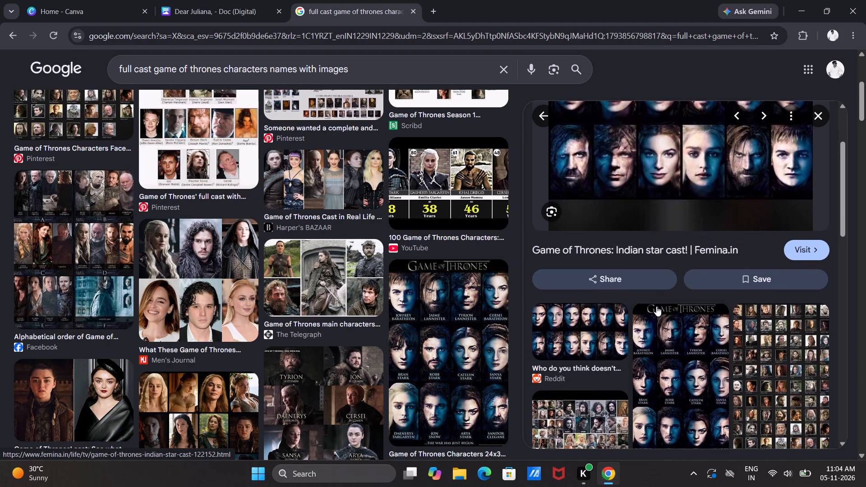
scroll(656, 306, down, 4)
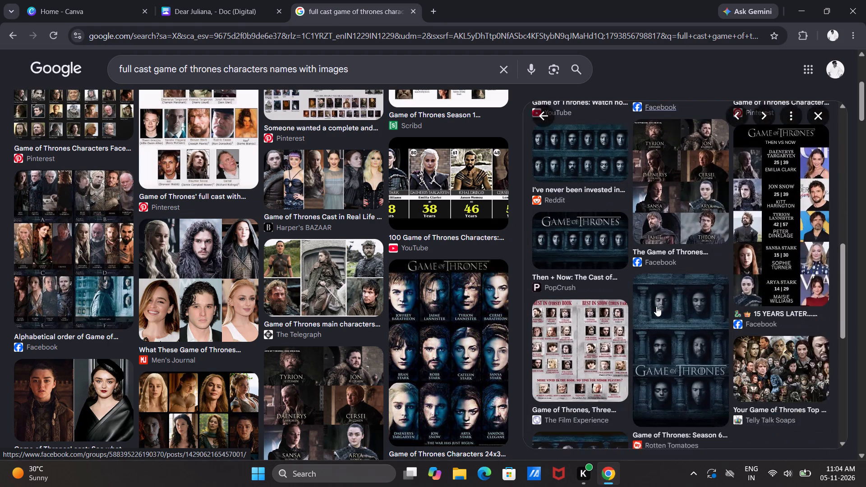
scroll(656, 306, down, 1)
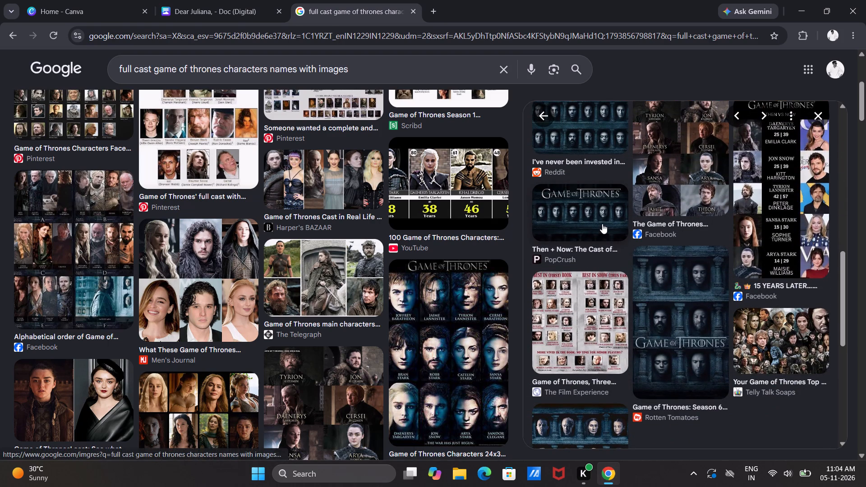
scroll(603, 234, up, 2)
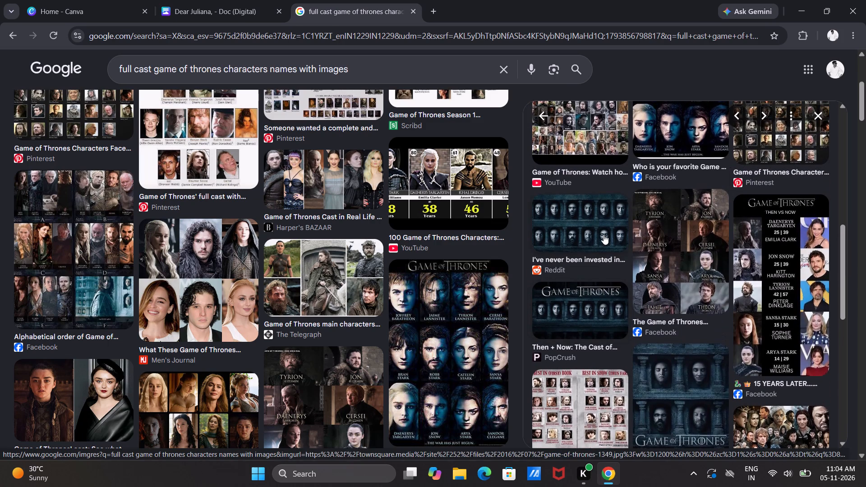
click(600, 299)
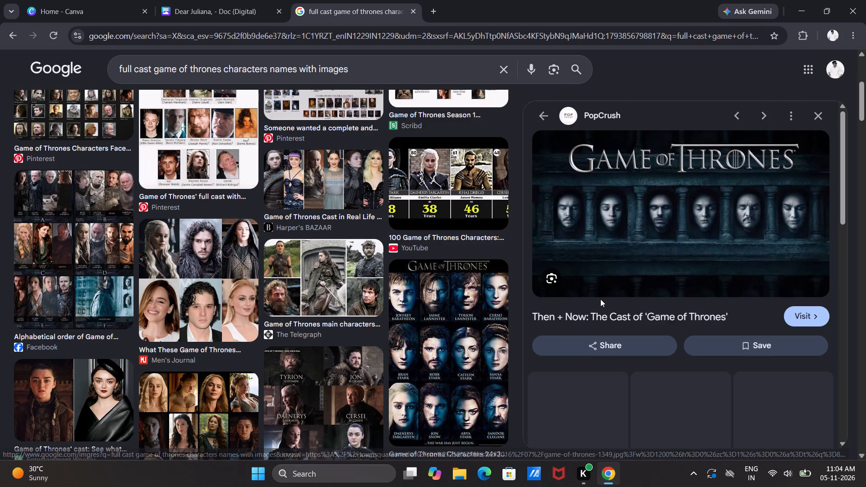
Look through the images related to the PopCrush picture and preview Ranker's "Comparing Characters: Season One vs. Season Six" image.
scroll(656, 318, down, 2)
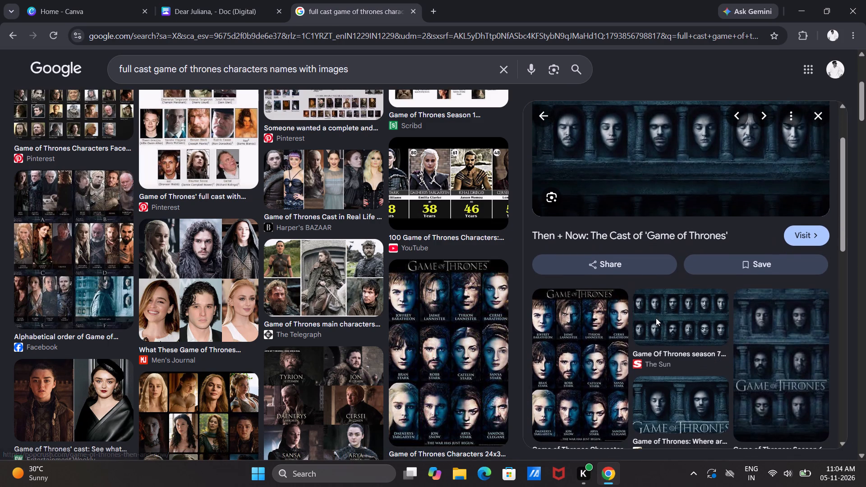
scroll(656, 318, down, 4)
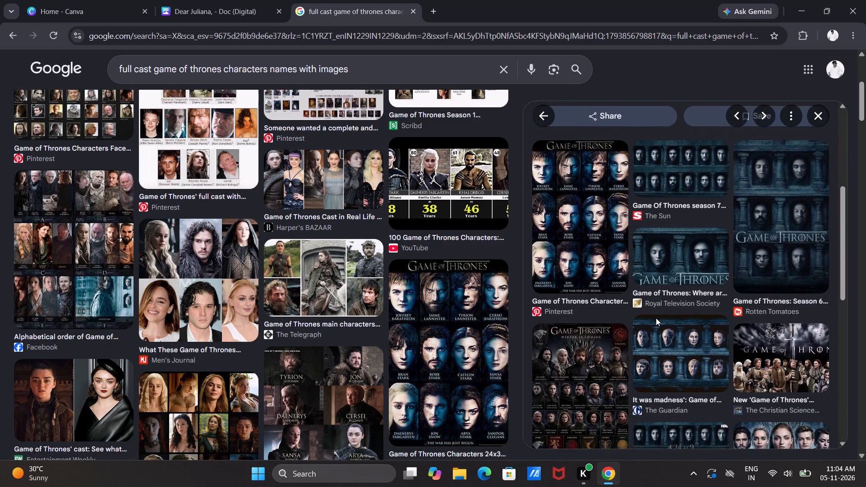
scroll(656, 318, down, 2)
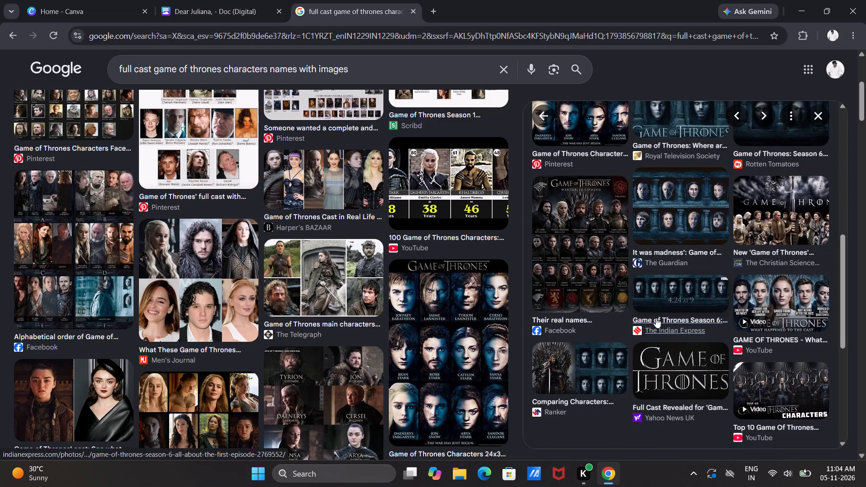
scroll(656, 318, down, 1)
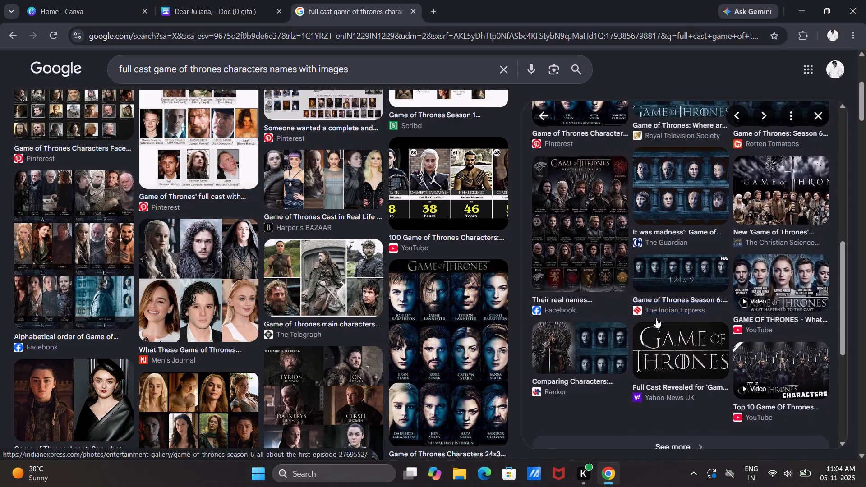
scroll(656, 318, down, 1)
scroll(656, 318, up, 2)
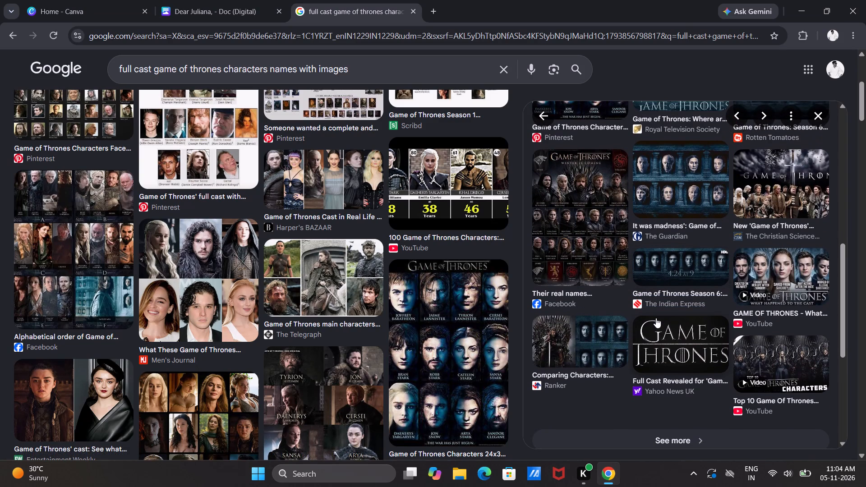
scroll(656, 318, up, 2)
scroll(656, 318, down, 2)
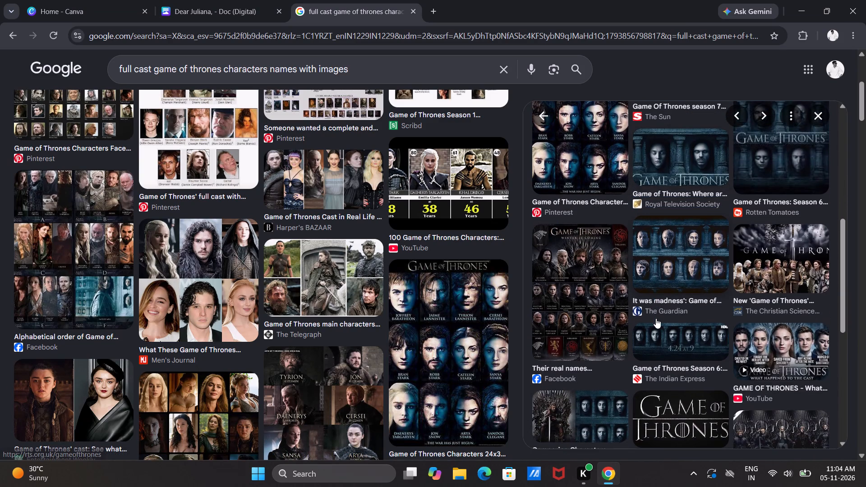
scroll(656, 318, down, 1)
click(588, 364)
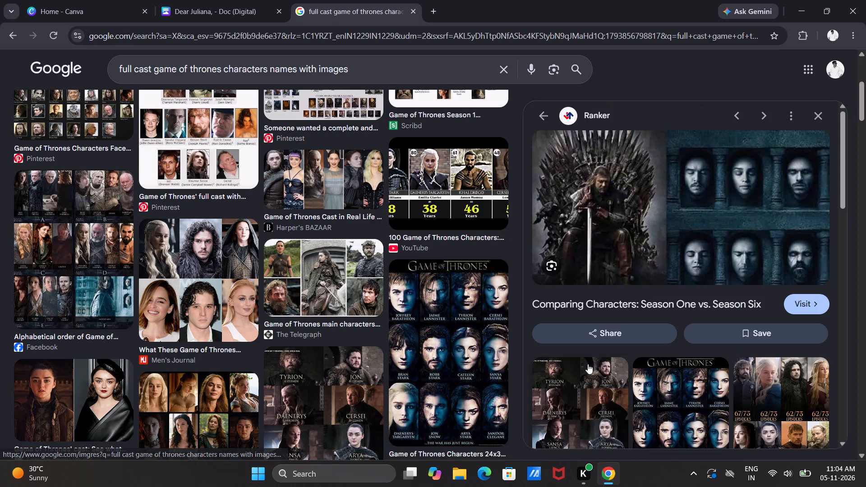
Look through the images related to the Ranker picture and preview The Sun's "Game Of Thrones season 7 cast" image.
click(631, 370)
scroll(631, 370, down, 3)
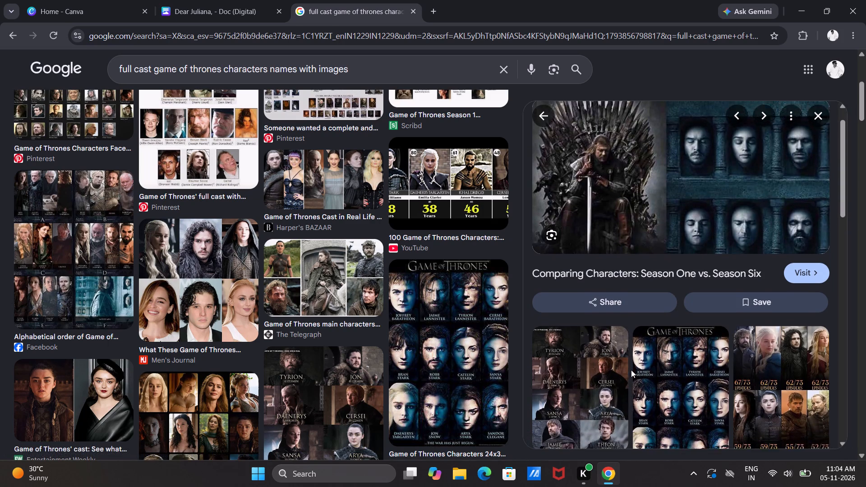
scroll(631, 370, down, 3)
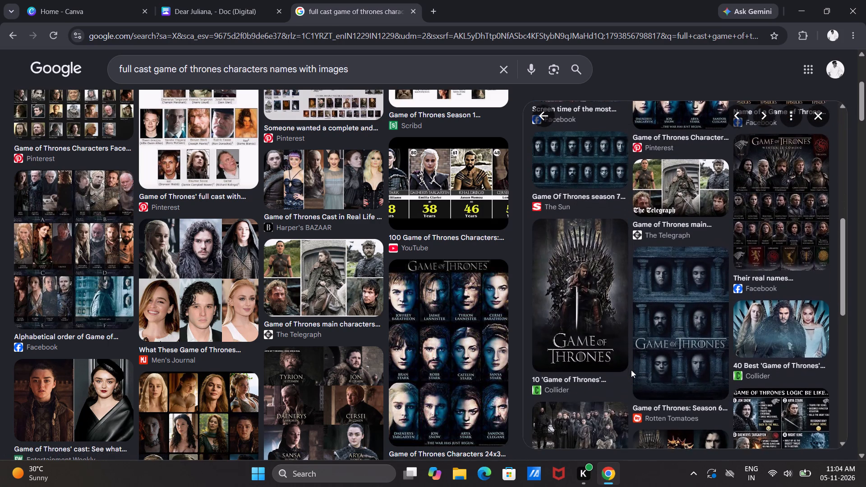
scroll(631, 370, down, 4)
scroll(631, 370, up, 1)
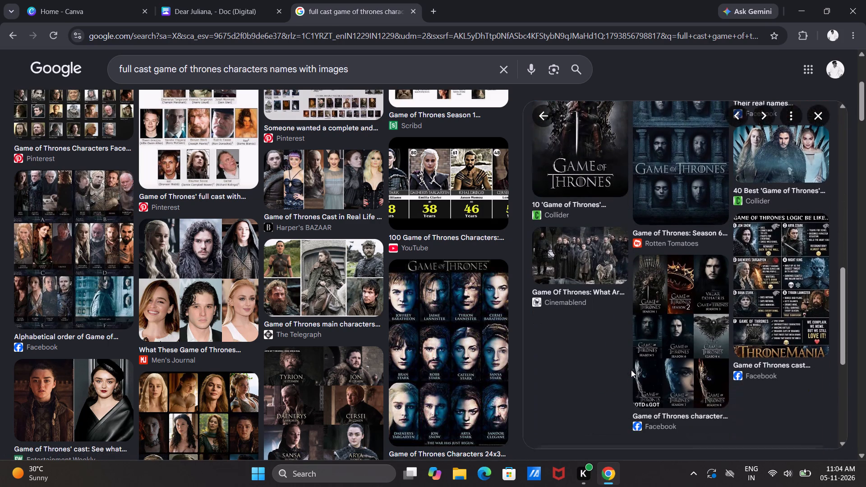
scroll(631, 370, up, 8)
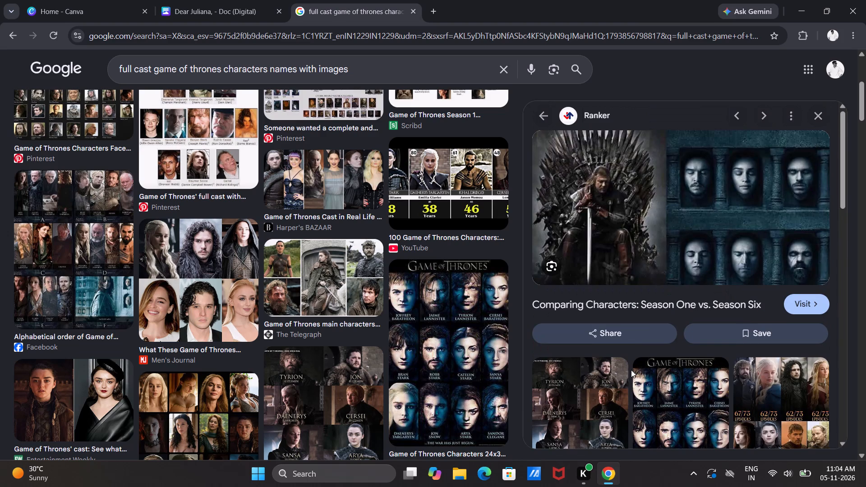
scroll(631, 370, down, 4)
click(598, 361)
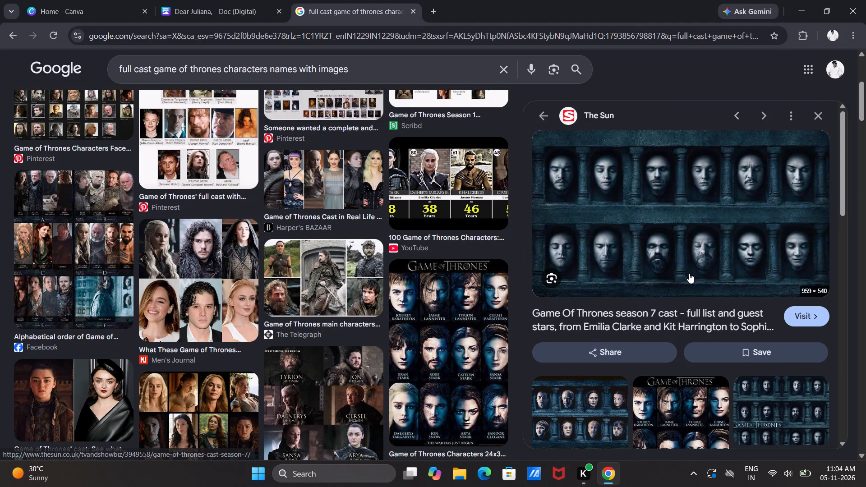
Examine Beantown Review's related Season 6 release image with its similar pictures, and return to The Sun's season 7 cast image.
scroll(689, 273, down, 1)
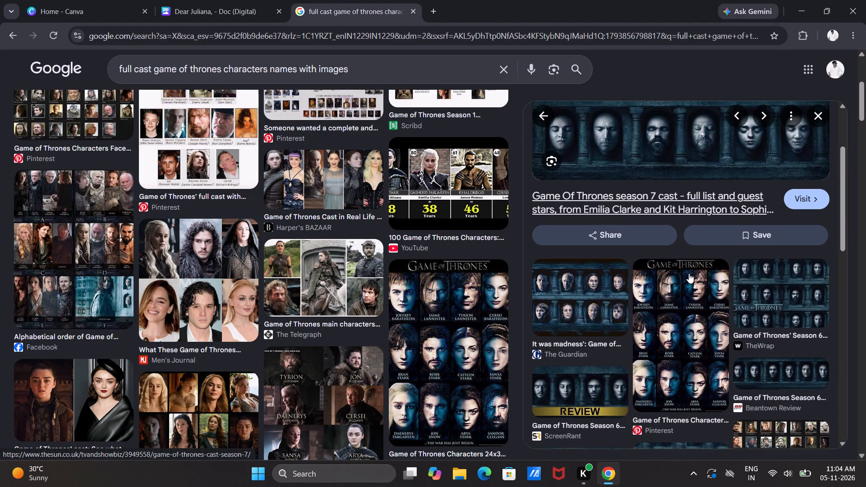
scroll(689, 273, down, 1)
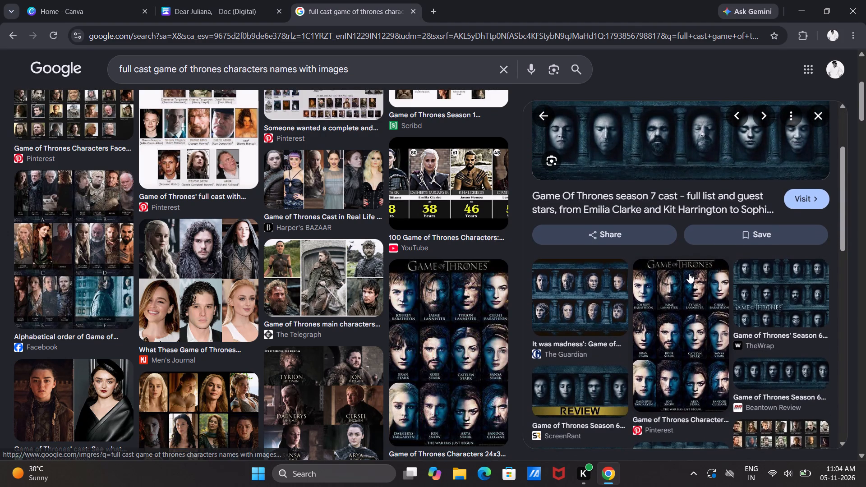
click(780, 366)
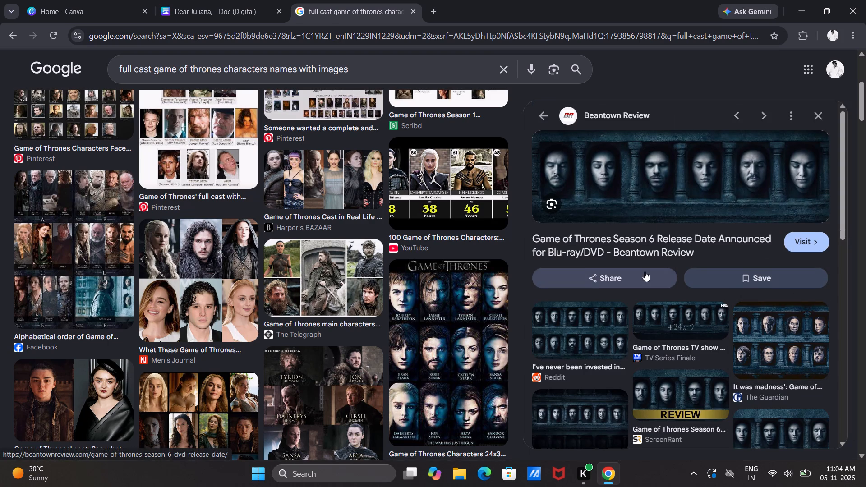
scroll(645, 271, down, 3)
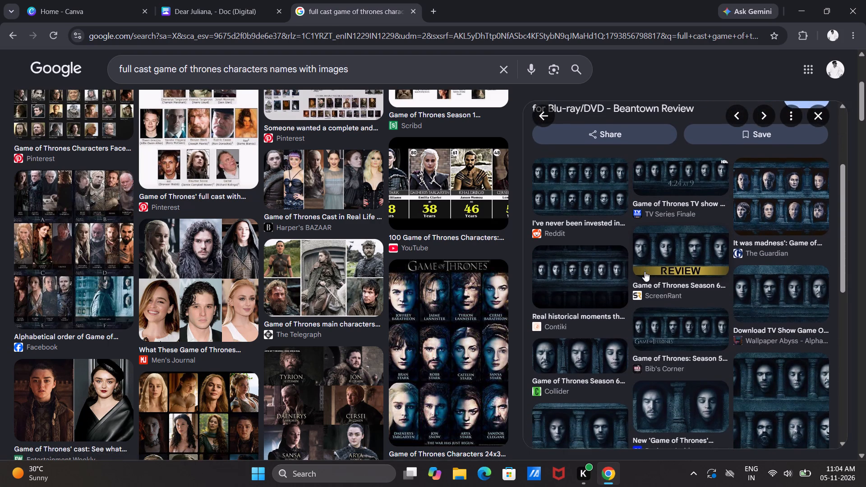
scroll(645, 271, down, 5)
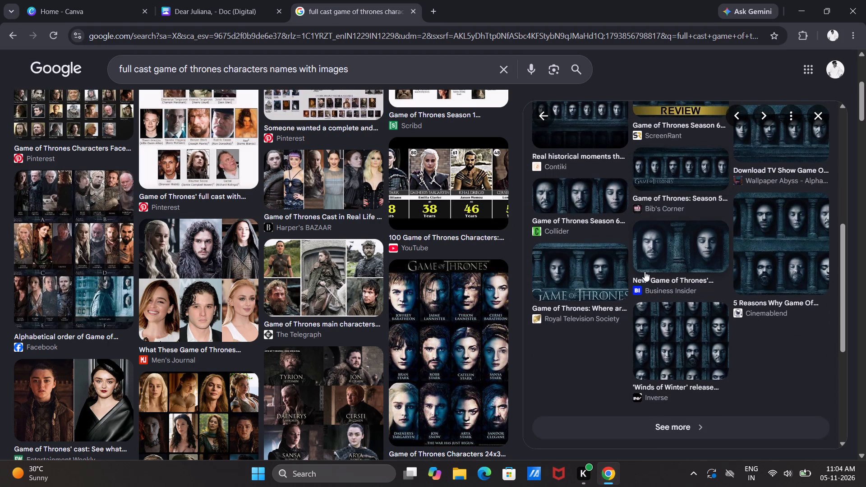
scroll(645, 271, up, 6)
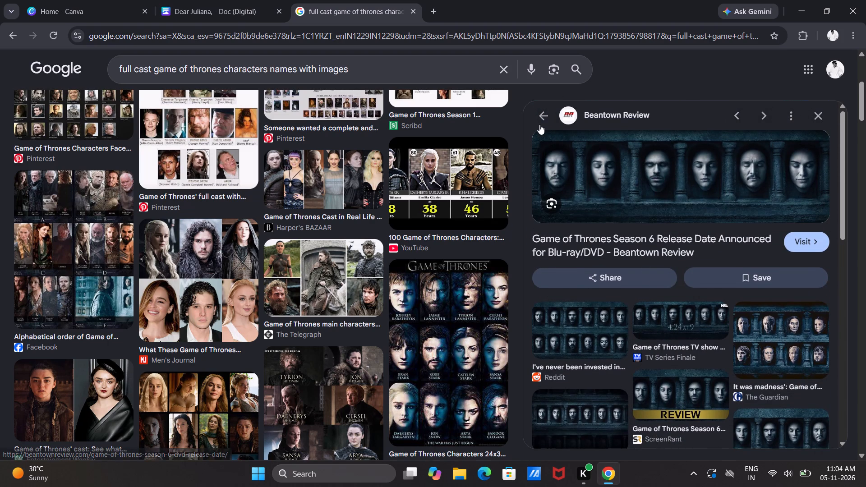
click(539, 123)
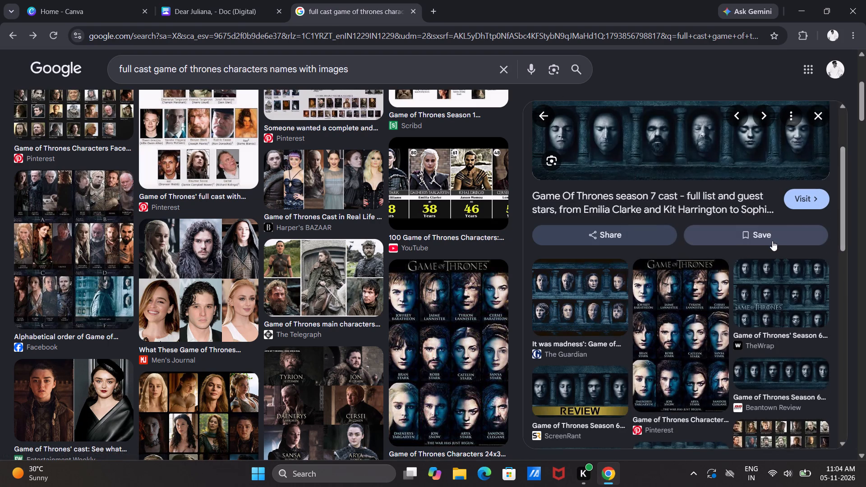
Preview TheWrap's Season 6 premiere reactions image and, from its related pictures, USA Today's "Look who's in 'Game of Thrones' Season 6 art".
click(769, 293)
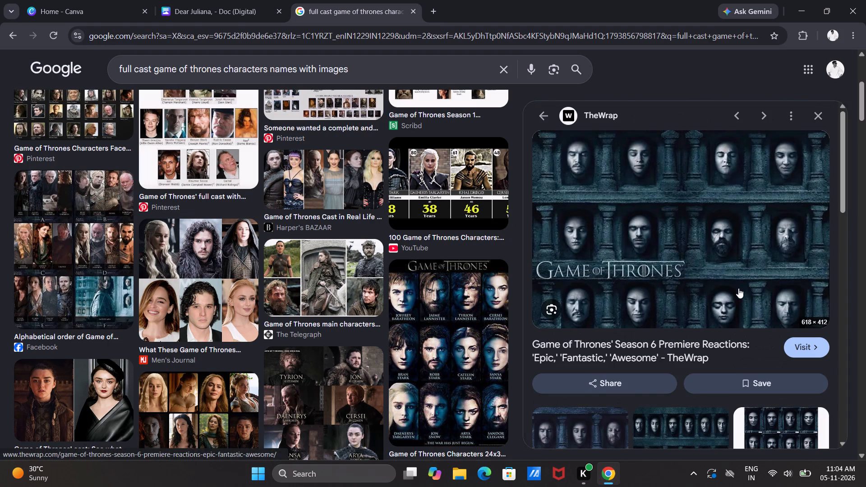
scroll(723, 283, down, 4)
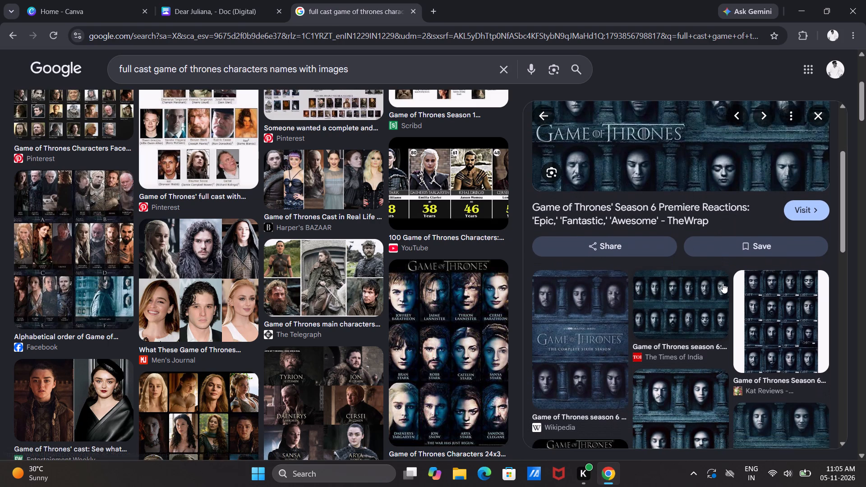
scroll(723, 283, down, 2)
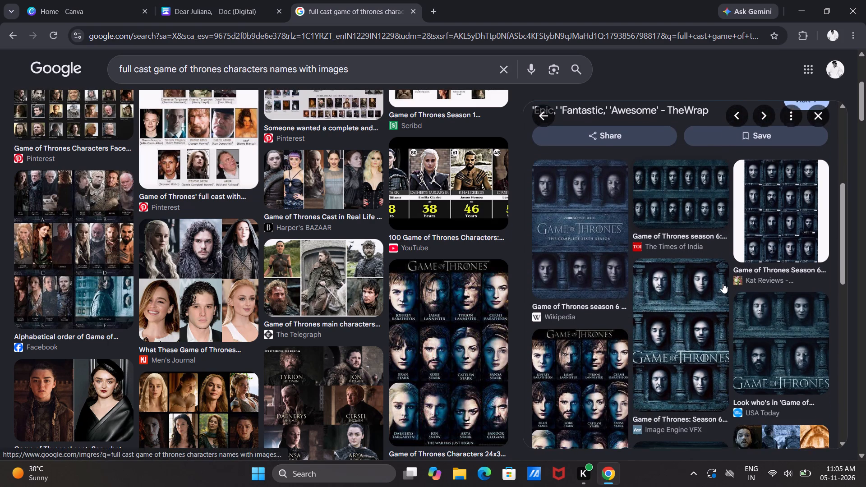
scroll(723, 283, down, 2)
click(752, 310)
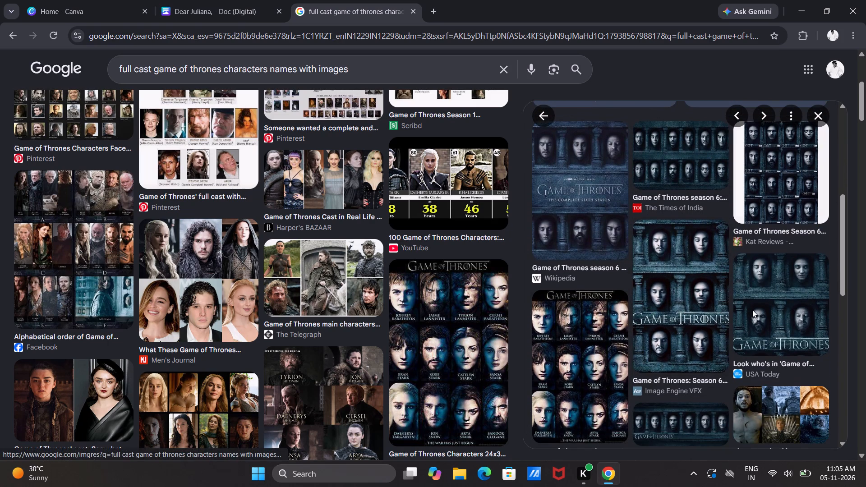
Look through the images related to the USA Today picture and return to The Sun's season 7 cast image.
scroll(727, 282, down, 2)
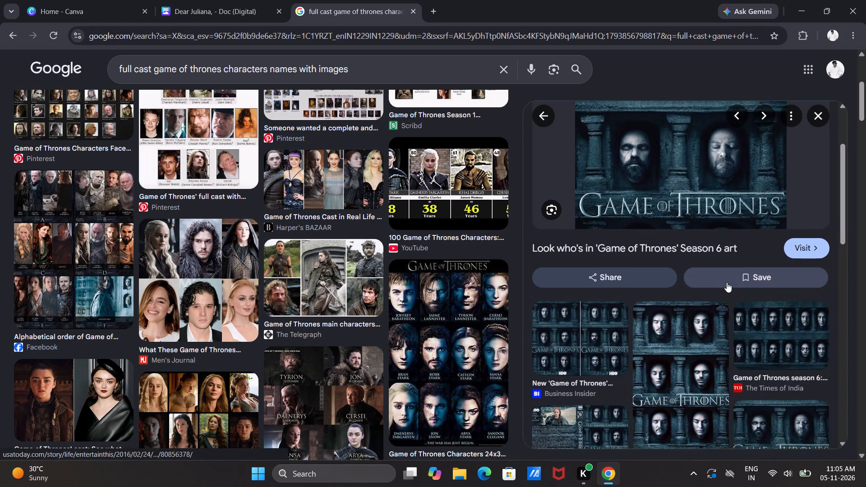
scroll(727, 282, down, 5)
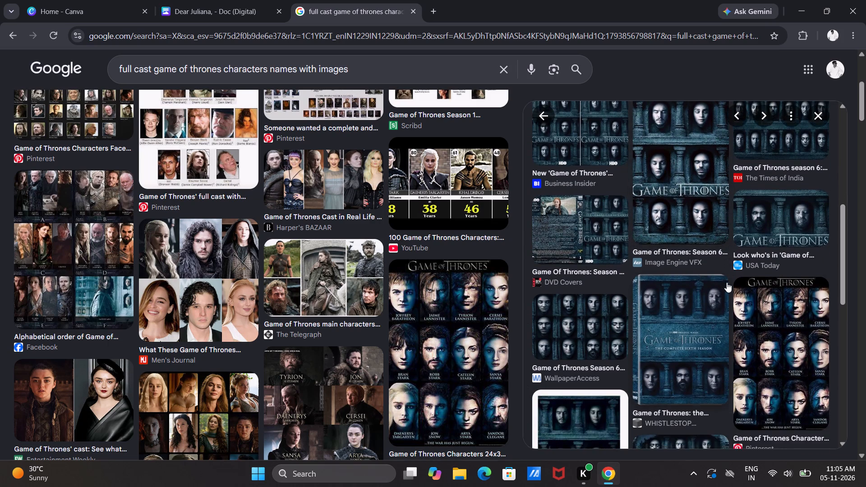
scroll(727, 282, down, 4)
scroll(727, 282, up, 1)
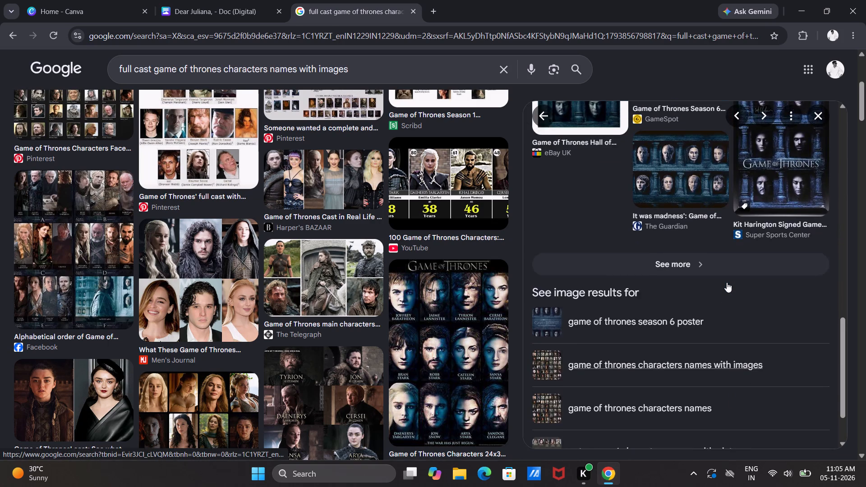
scroll(727, 282, up, 2)
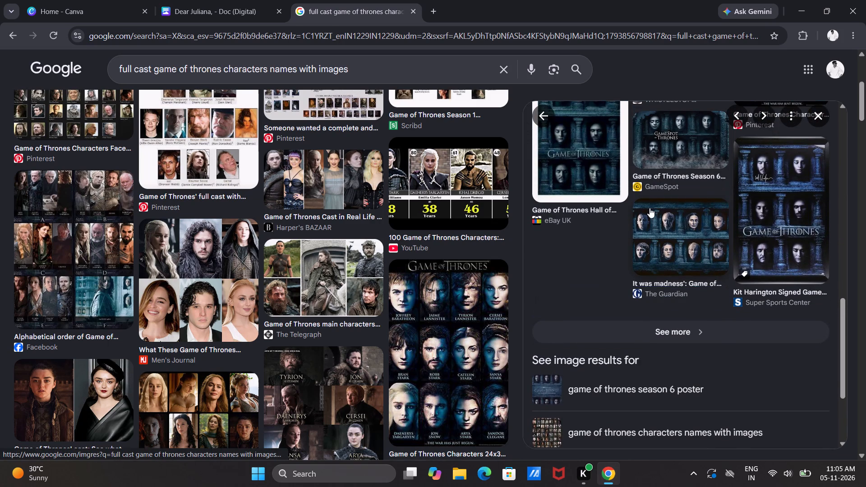
scroll(649, 208, up, 5)
click(545, 109)
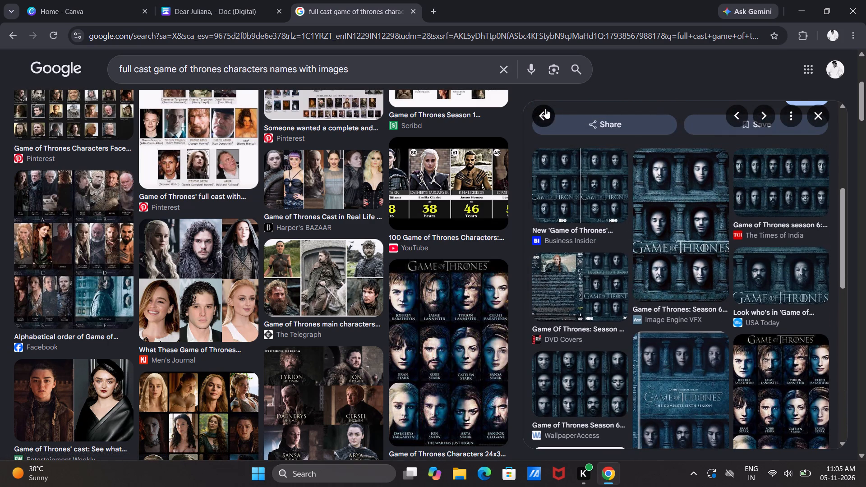
click(545, 109)
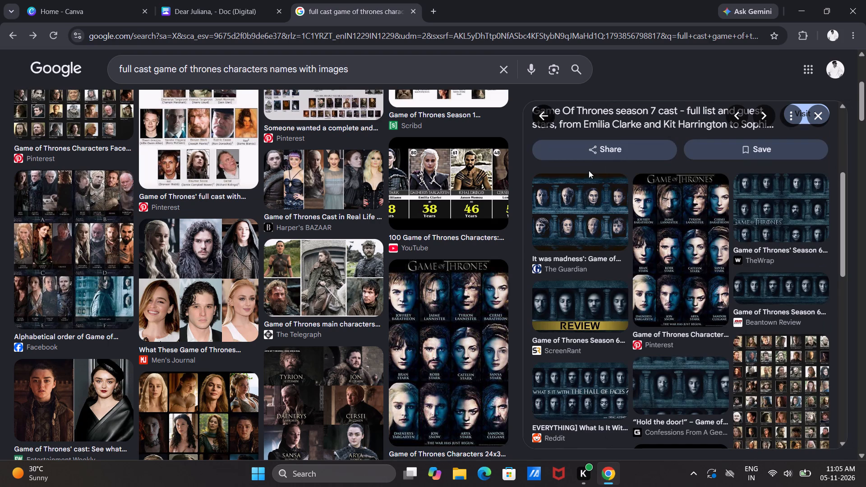
scroll(590, 172, up, 6)
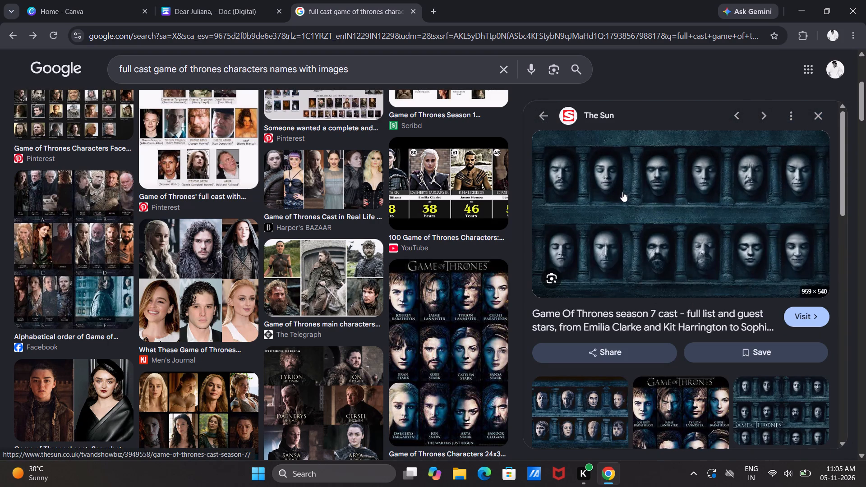
Go back through the earlier Ranker and PopCrush previews to Femina's "Game of Thrones: Indian star cast!" image.
click(546, 122)
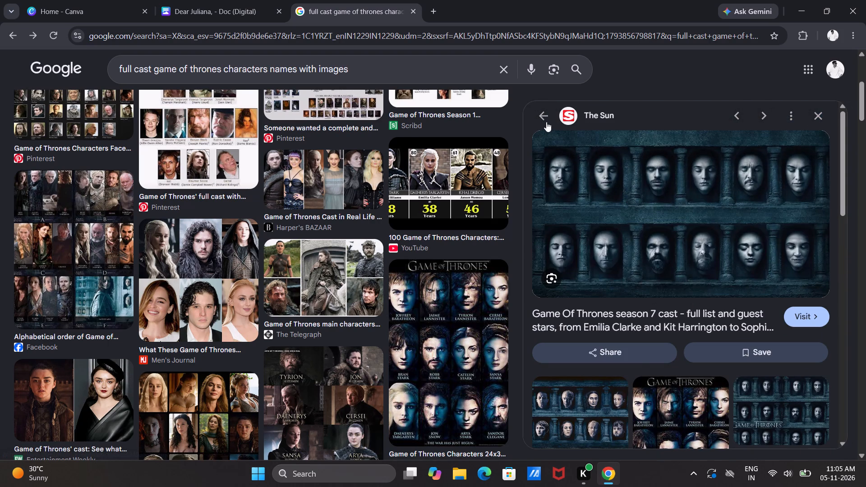
scroll(640, 235, up, 7)
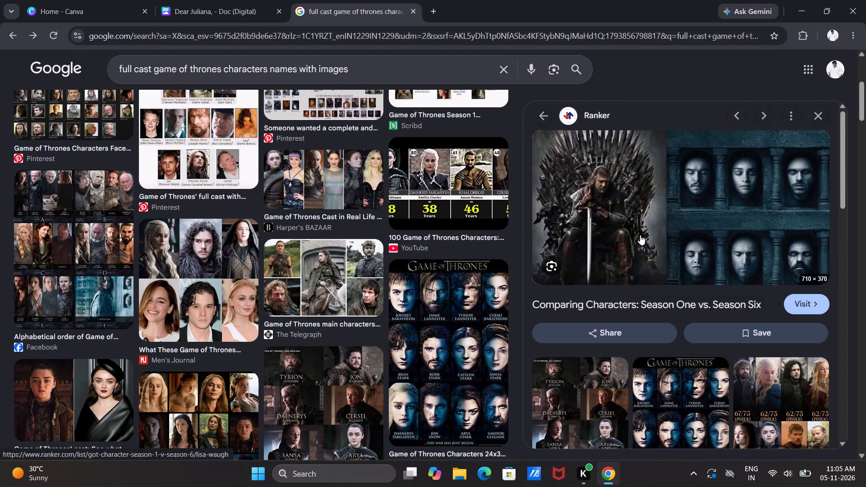
click(541, 106)
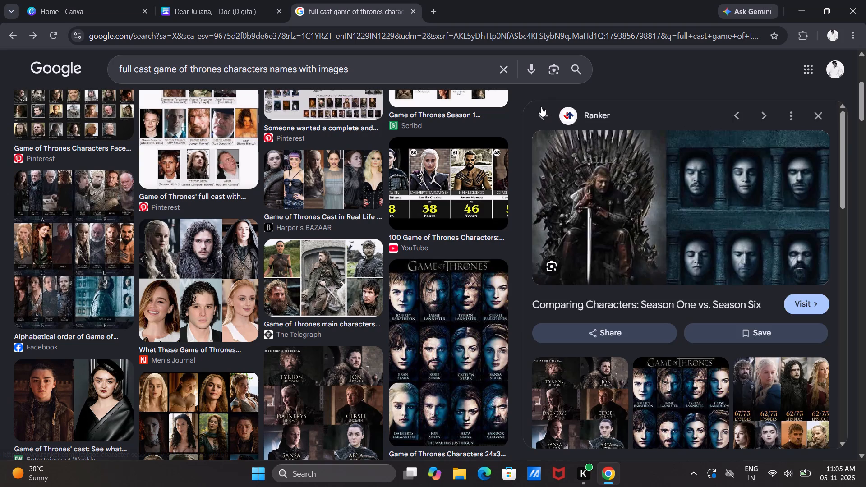
scroll(632, 190, up, 6)
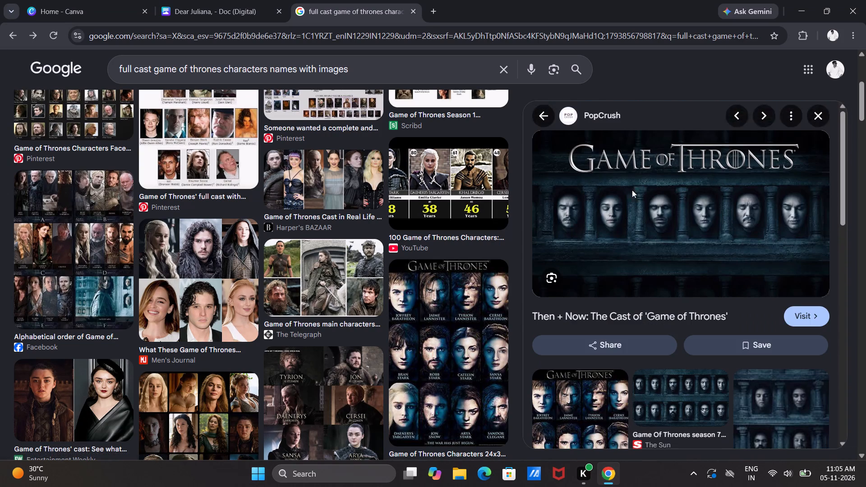
scroll(632, 190, up, 2)
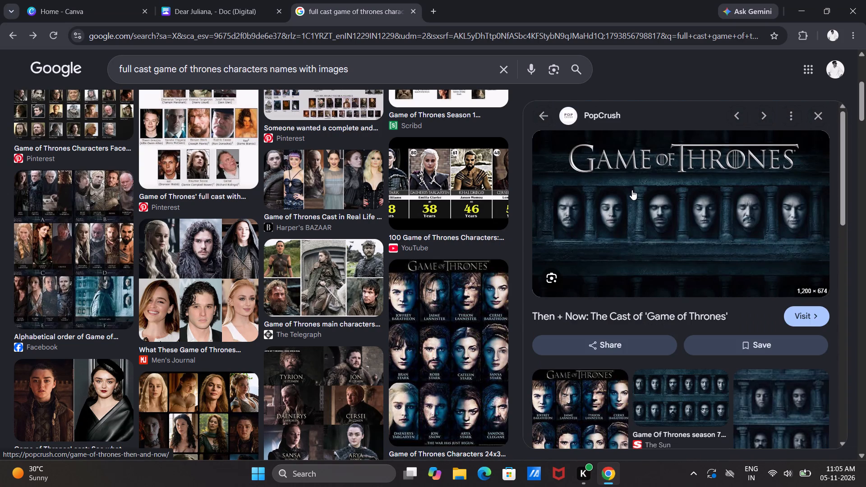
click(541, 113)
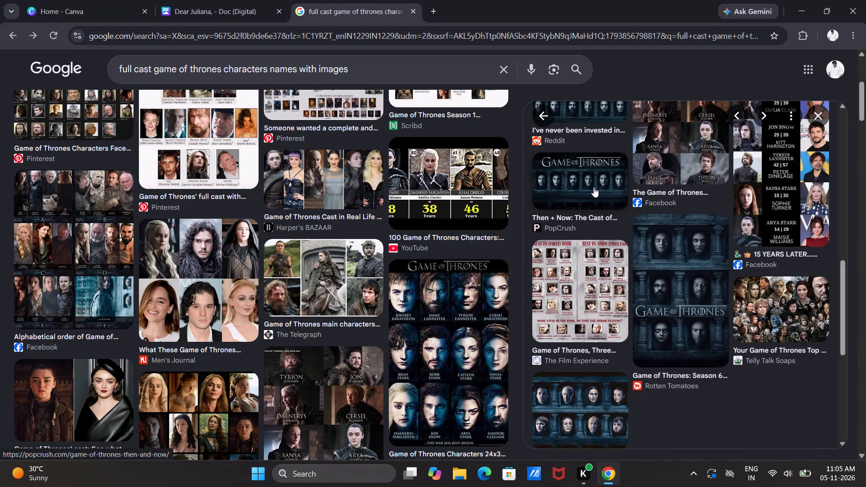
scroll(594, 187, up, 9)
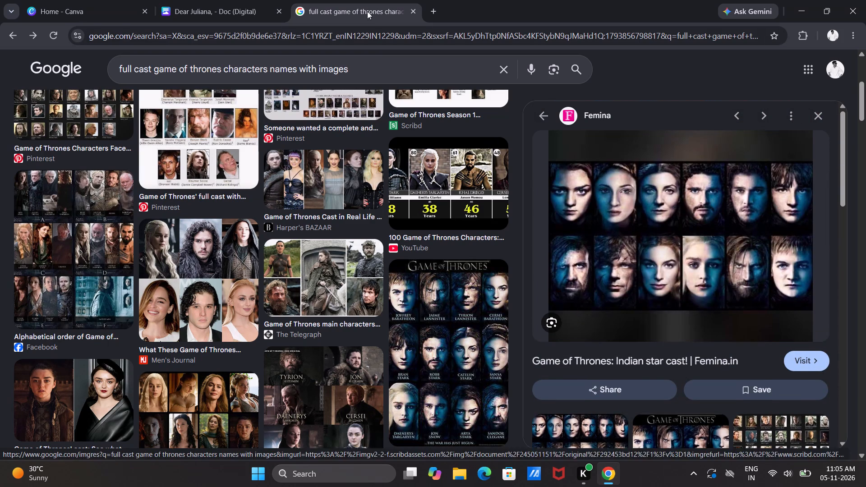
Switch to the Canva letter document and open the Game of Thrones banner on page 2 for editing.
click(217, 15)
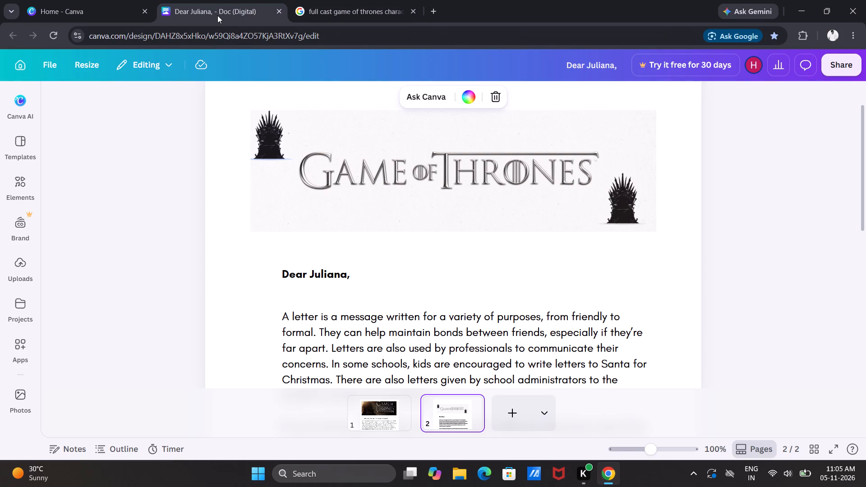
click(441, 165)
click(441, 165)
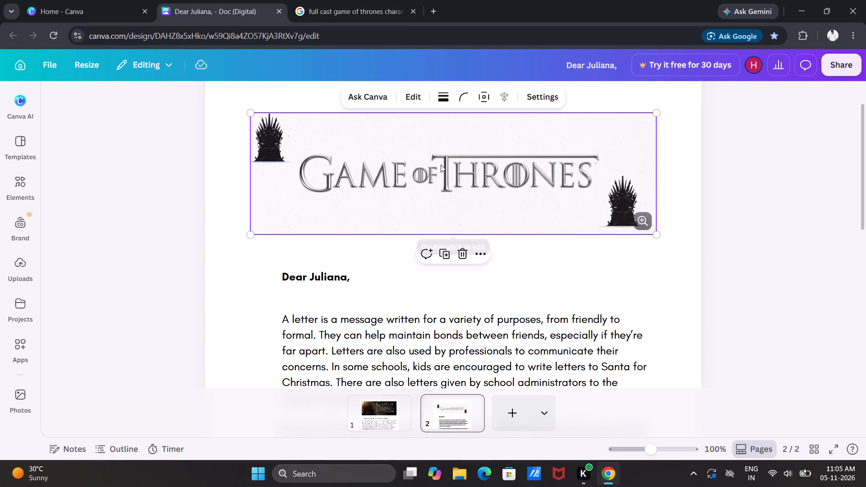
double_click(441, 165)
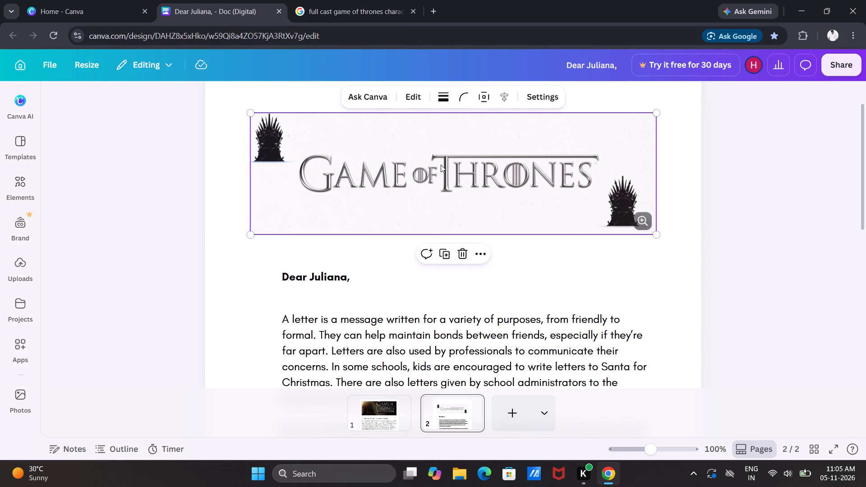
double_click(441, 165)
click(415, 96)
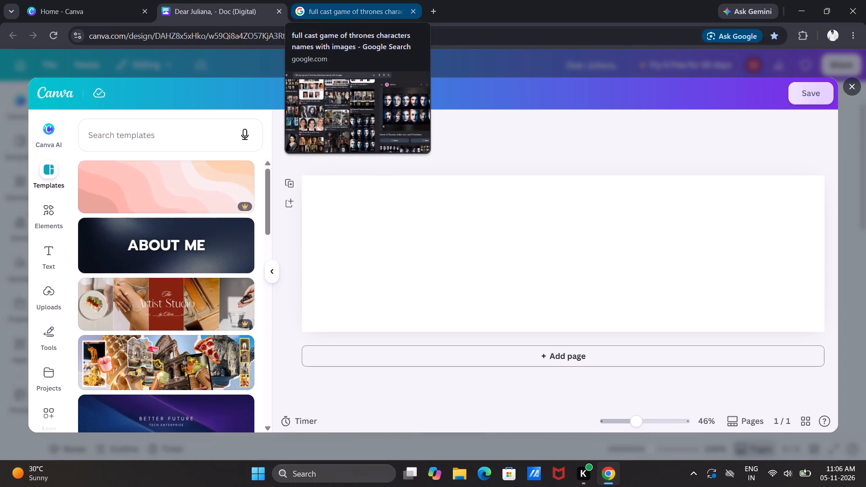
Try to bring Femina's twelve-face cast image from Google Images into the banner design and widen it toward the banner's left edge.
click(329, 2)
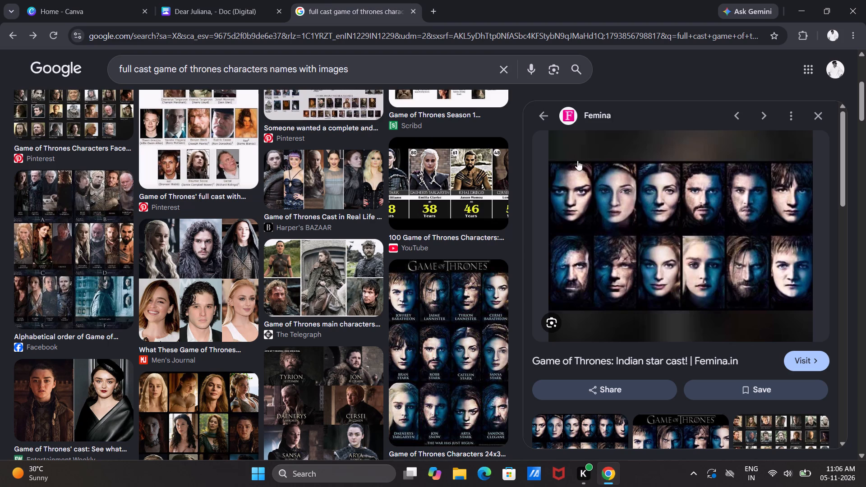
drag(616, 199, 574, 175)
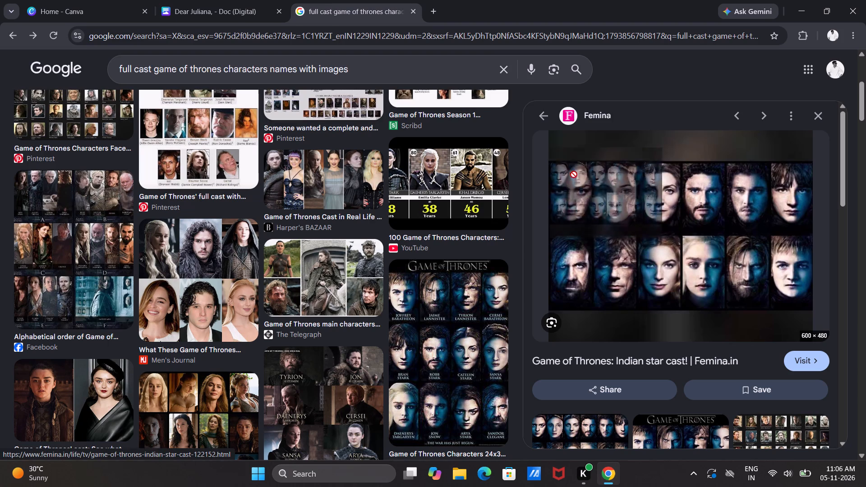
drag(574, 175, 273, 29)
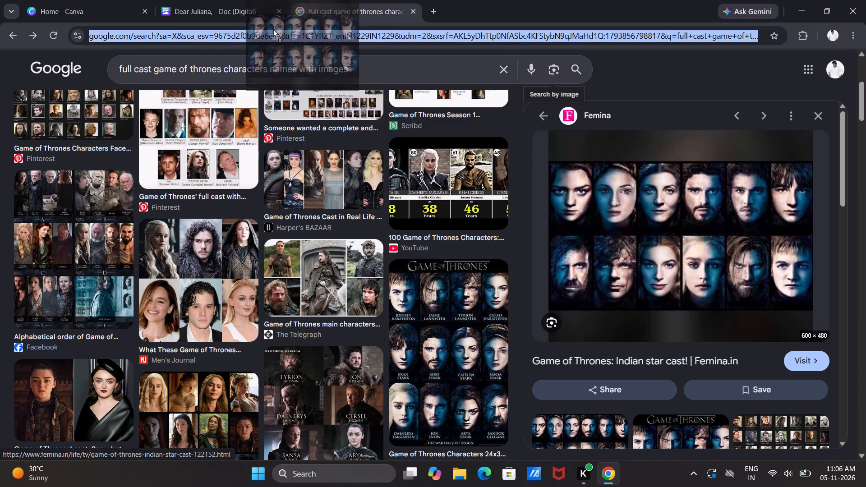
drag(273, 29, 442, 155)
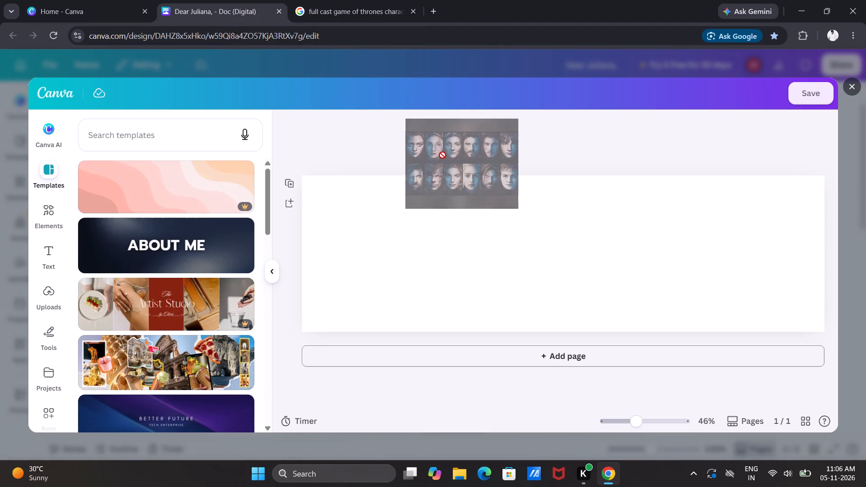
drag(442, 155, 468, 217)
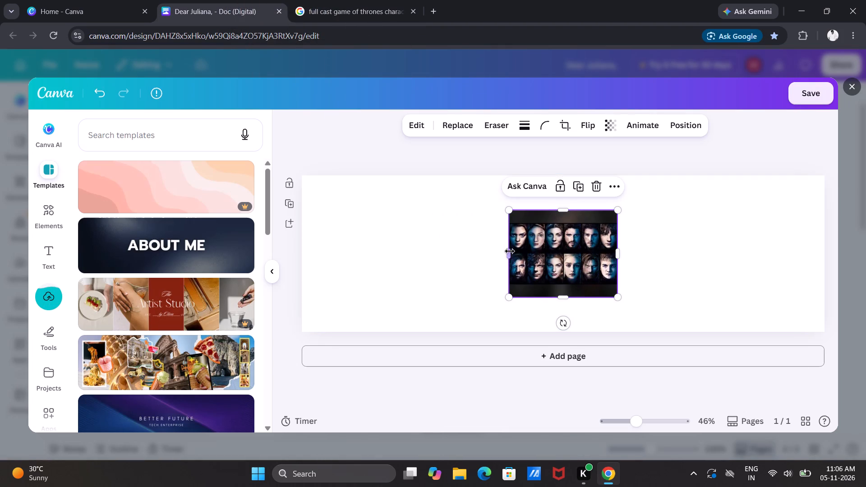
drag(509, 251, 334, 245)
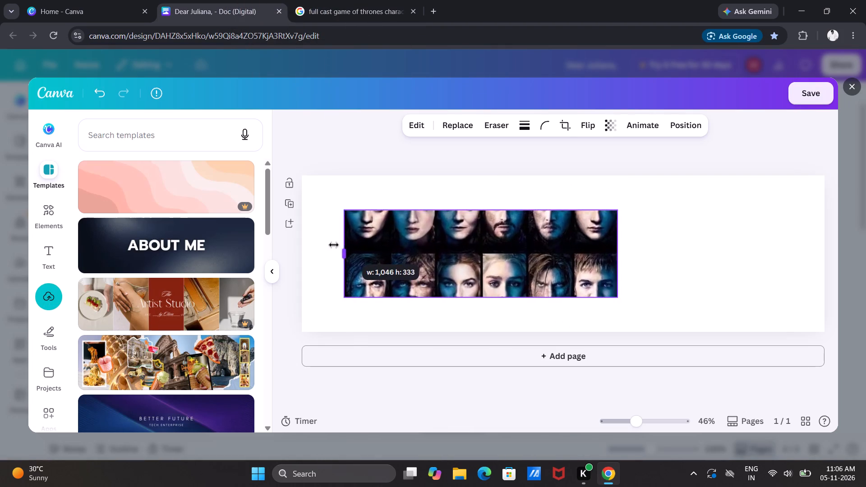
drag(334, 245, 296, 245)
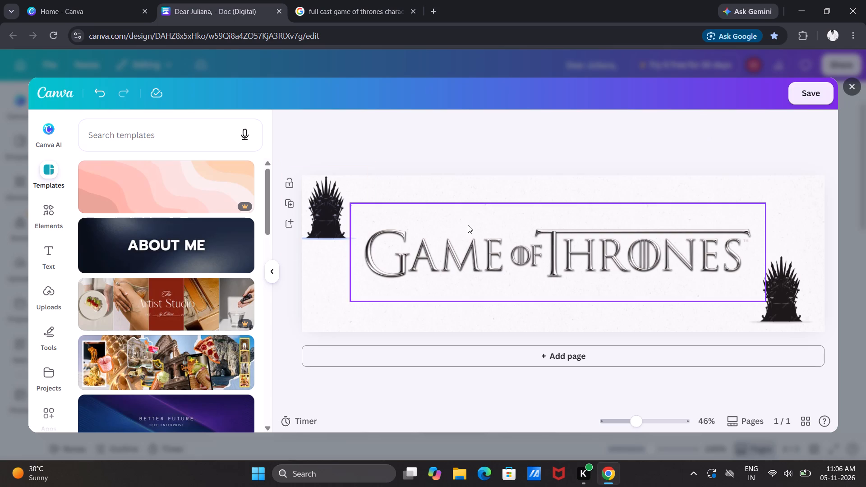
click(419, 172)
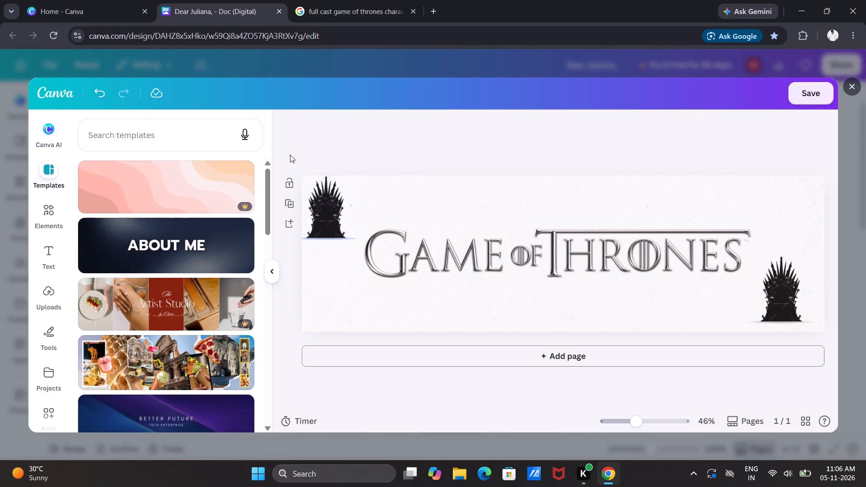
Insert Femina's twelve-face cast image from the Google Images results into the Game of Thrones banner design.
click(303, 17)
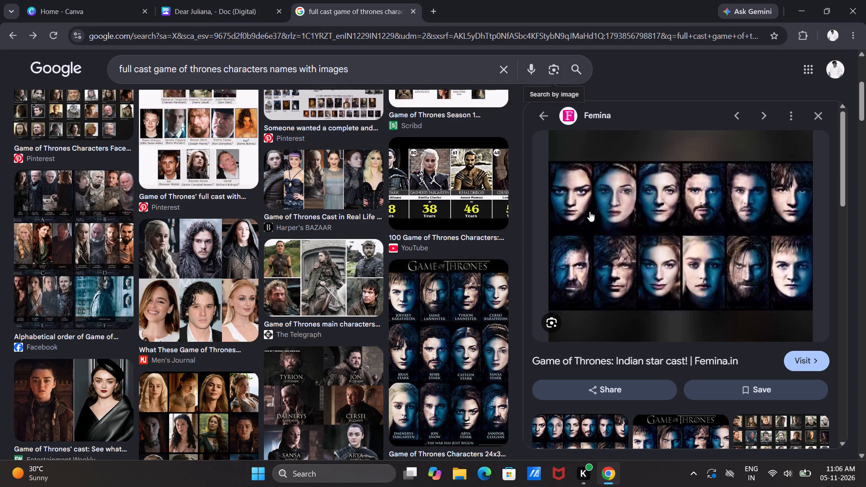
drag(590, 211, 170, 13)
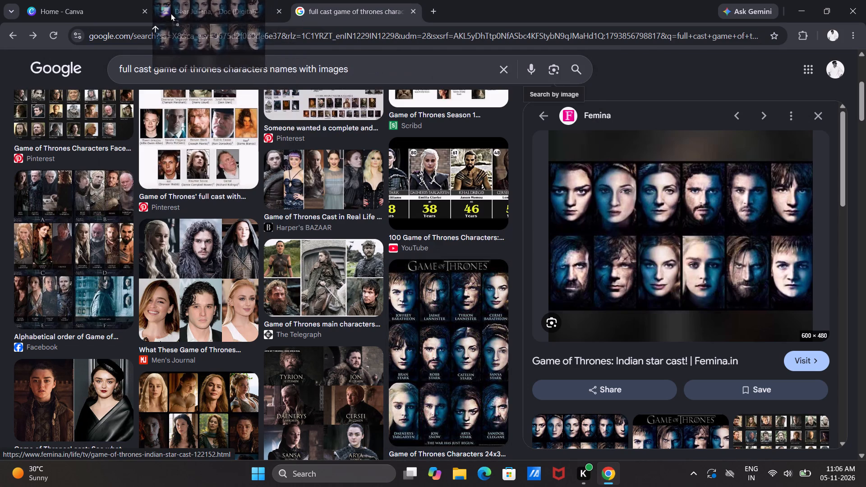
drag(170, 13, 181, 9)
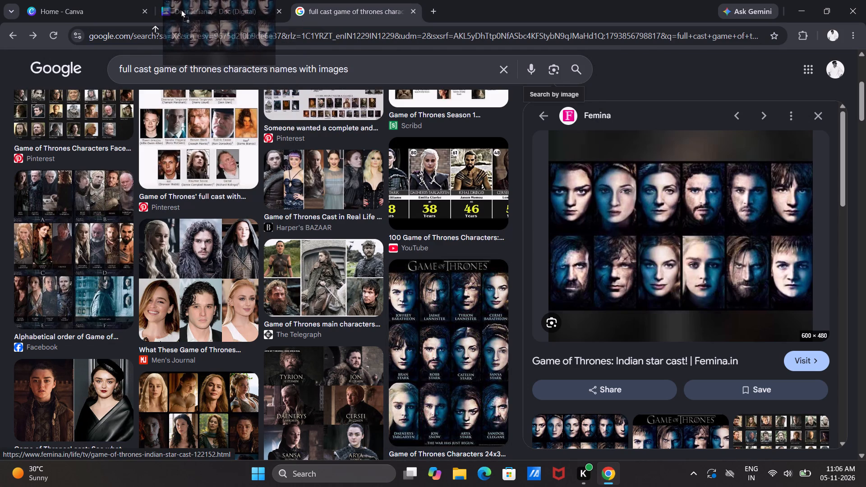
drag(181, 9, 226, 8)
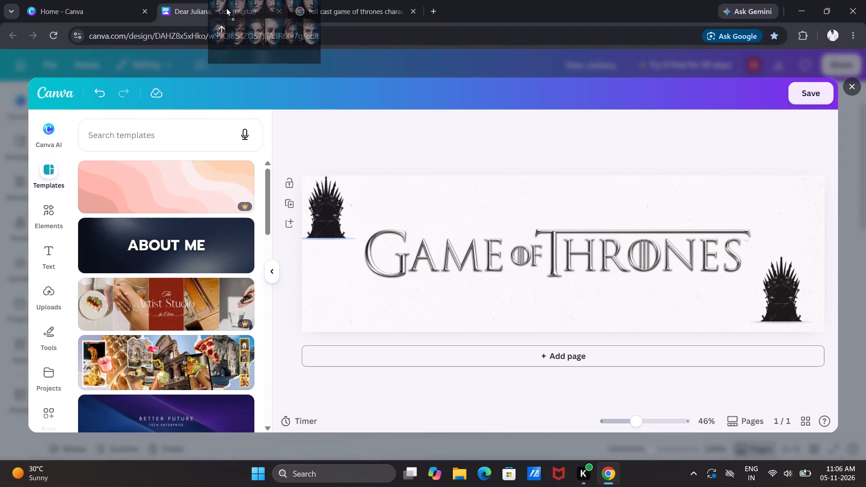
drag(226, 8, 462, 223)
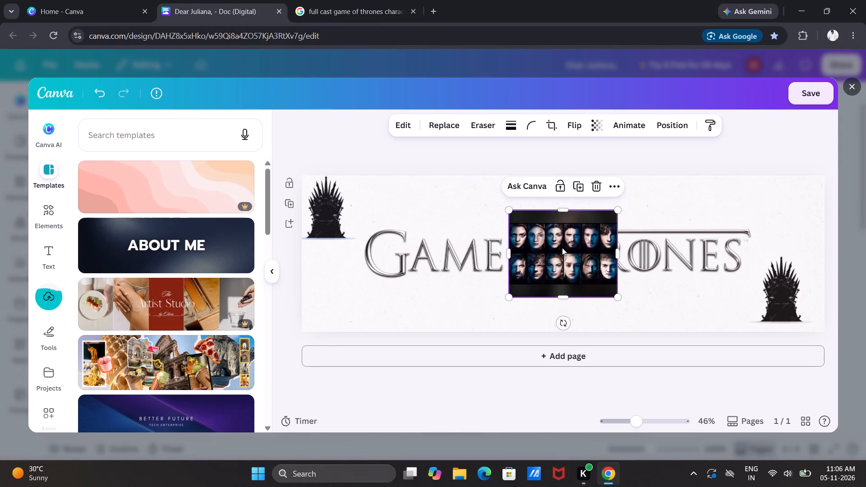
Widen the cast image to trim its dark bands, and scale it to a small rectangle at the banner's bottom edge, right of centre.
drag(511, 253, 408, 262)
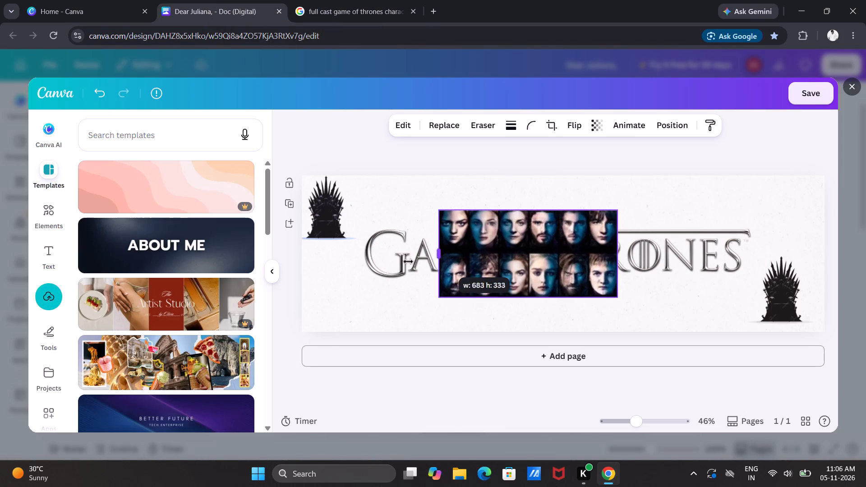
drag(408, 262, 397, 264)
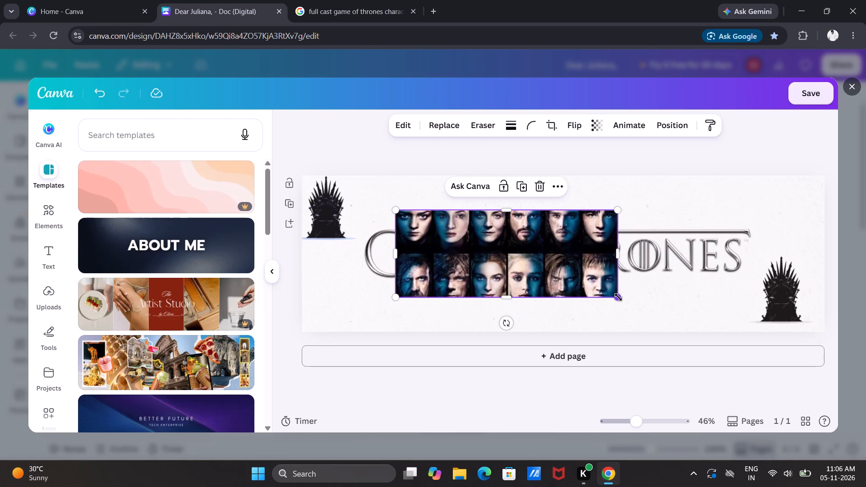
drag(618, 297, 706, 324)
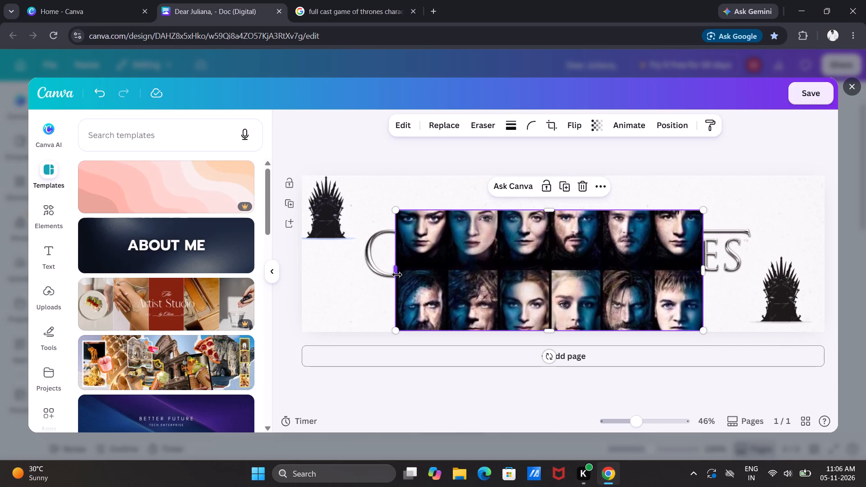
drag(397, 213, 364, 202)
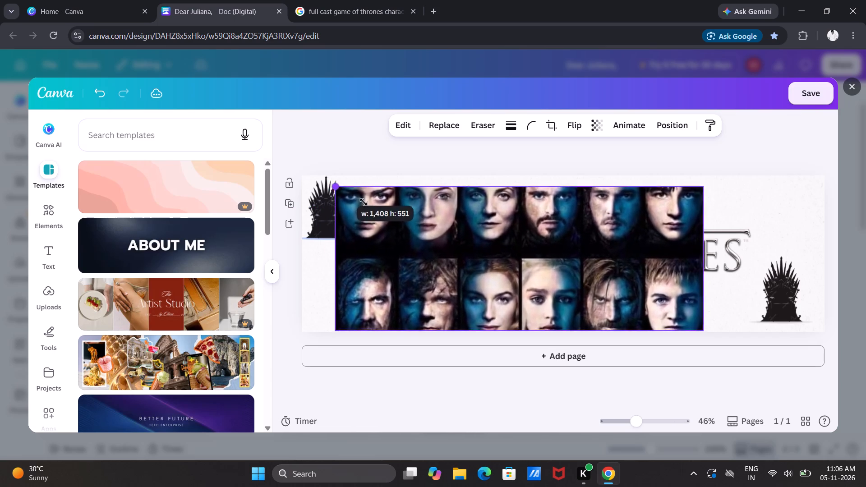
drag(364, 202, 500, 287)
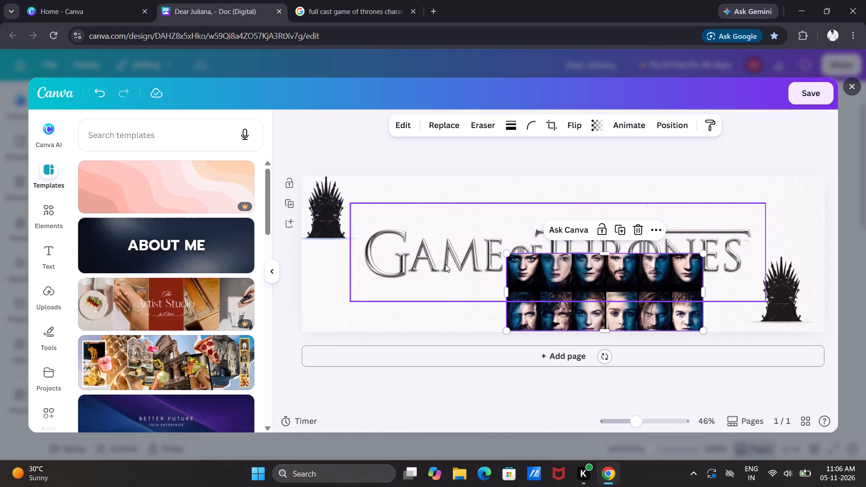
Move the Game of Thrones title down and left so its frame sits on the banner's bottom edge, below the left throne.
drag(445, 264, 429, 361)
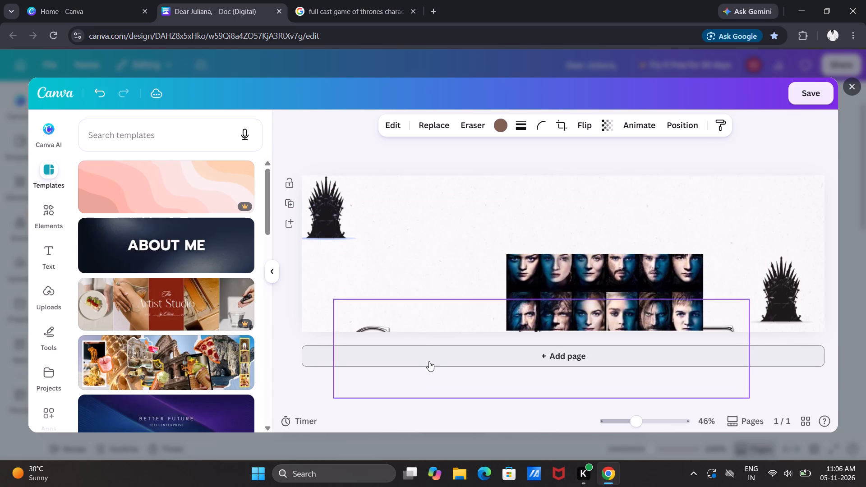
drag(429, 361, 373, 340)
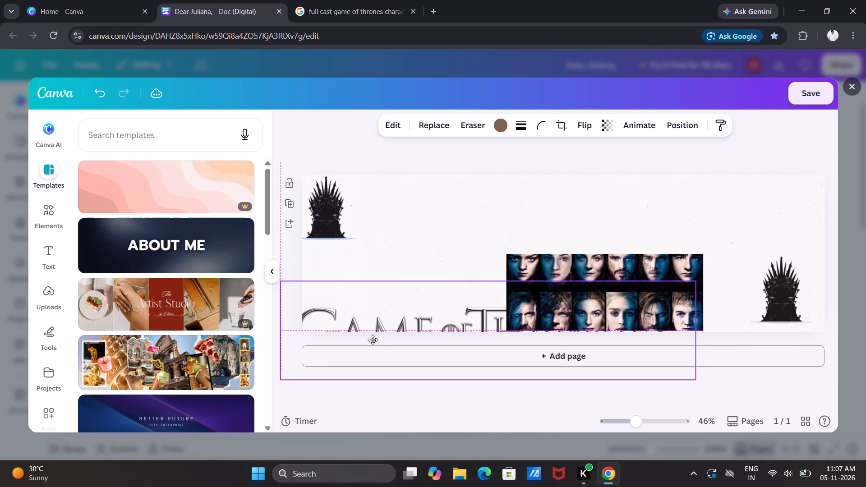
drag(373, 340, 401, 290)
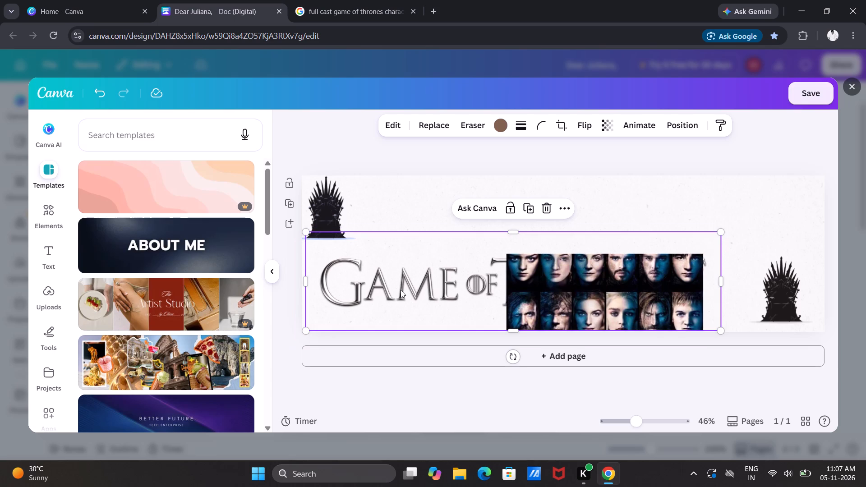
Bring the Game of Thrones title to the front so it sits above the cast image.
key(ctrl+c)
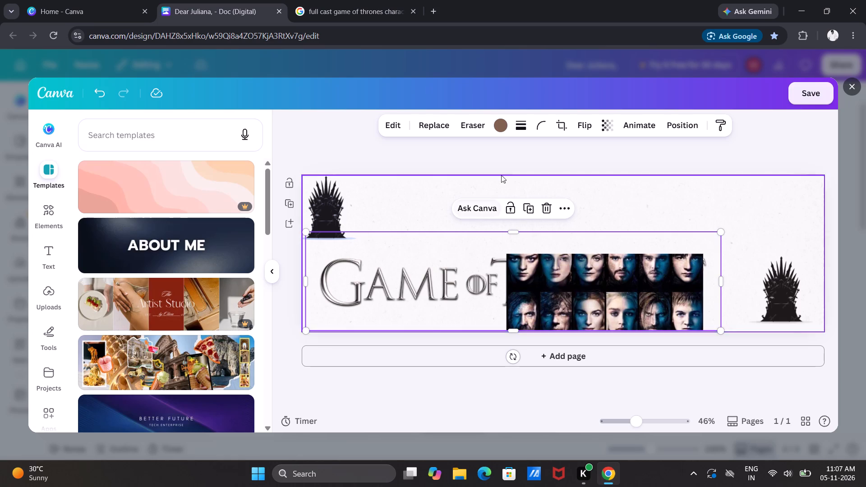
click(525, 124)
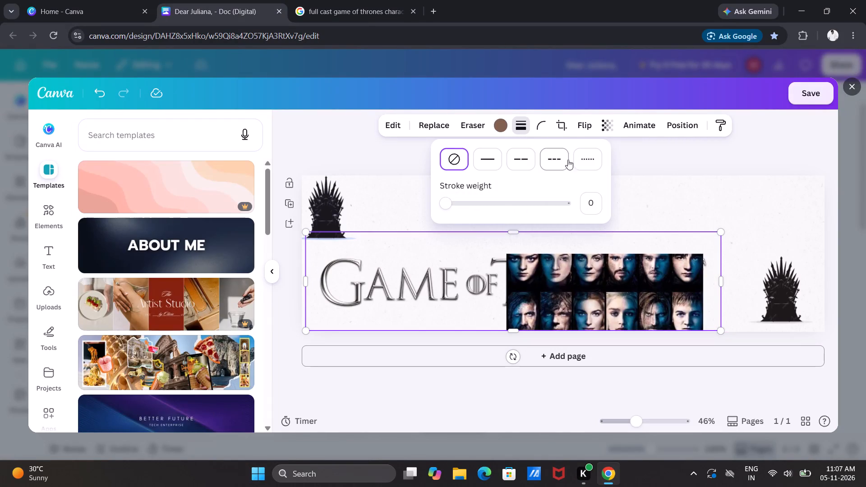
click(660, 161)
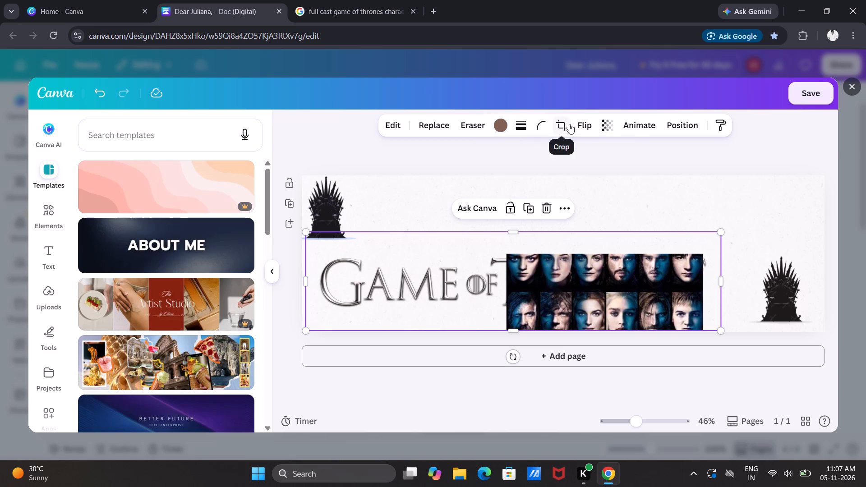
click(685, 123)
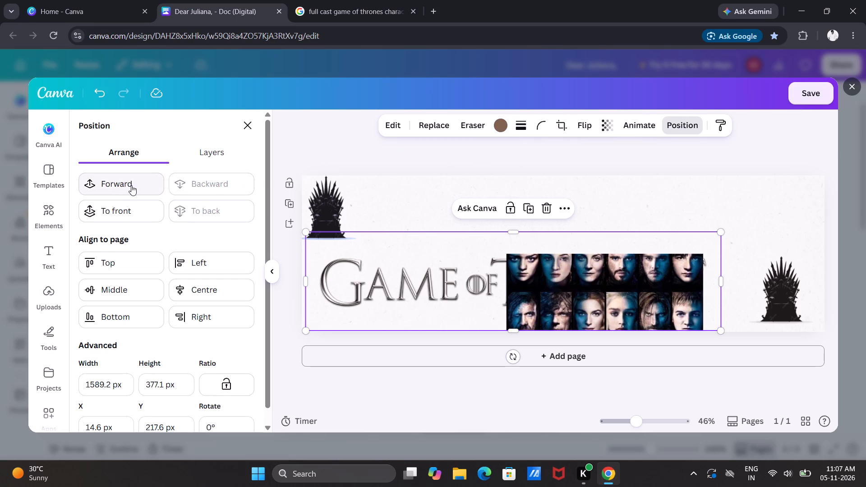
click(133, 206)
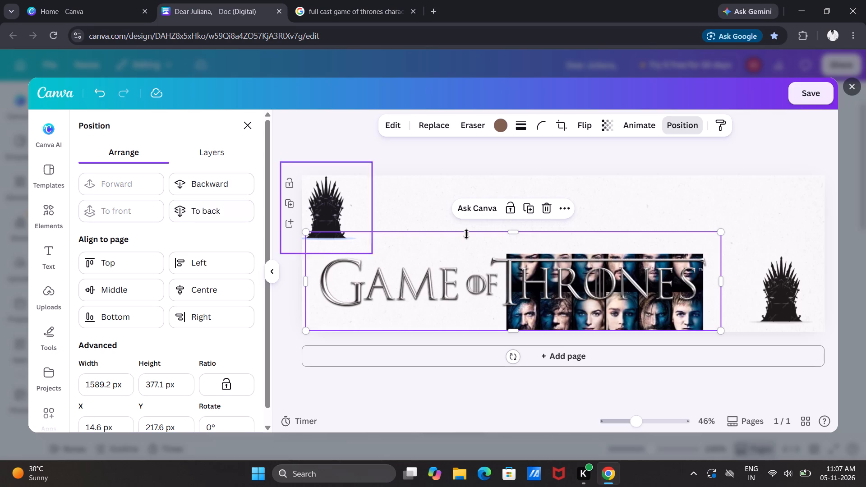
click(675, 146)
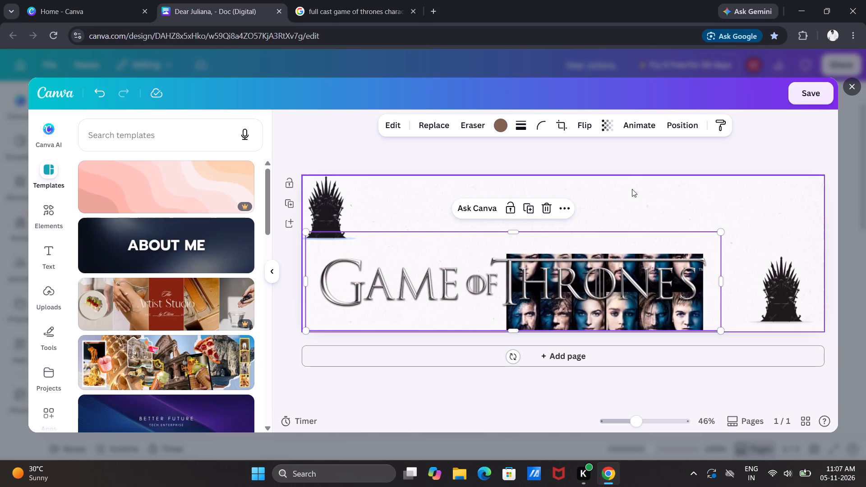
click(749, 140)
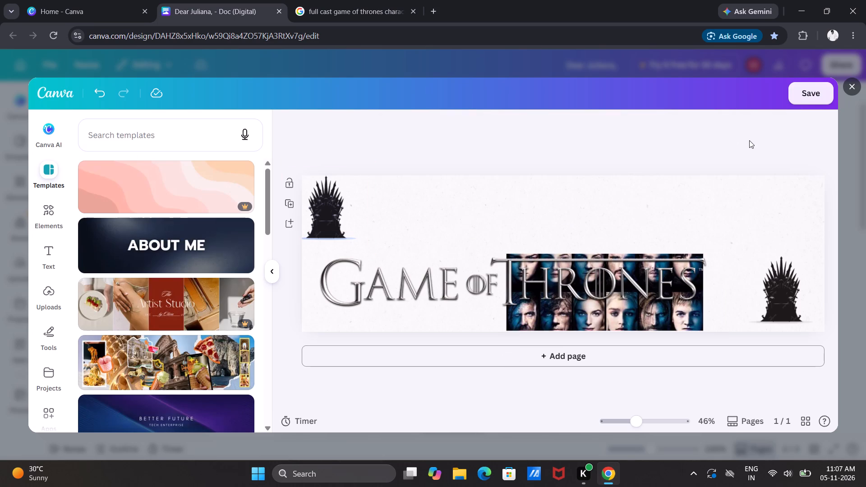
click(749, 140)
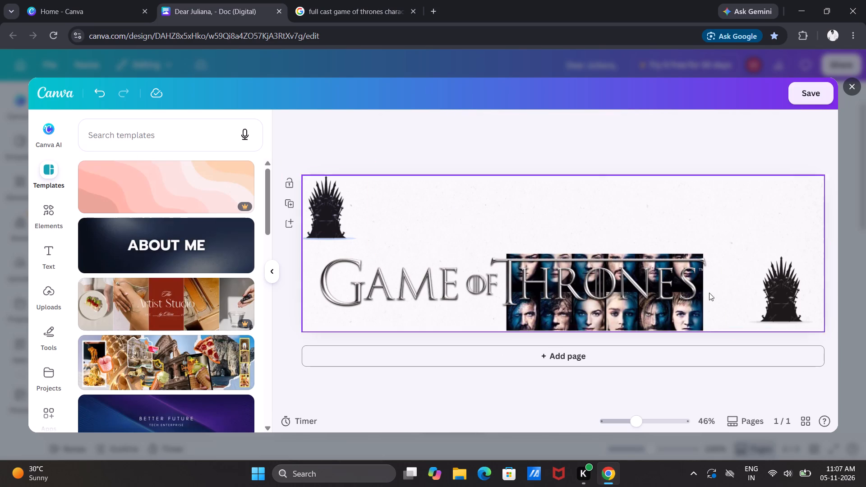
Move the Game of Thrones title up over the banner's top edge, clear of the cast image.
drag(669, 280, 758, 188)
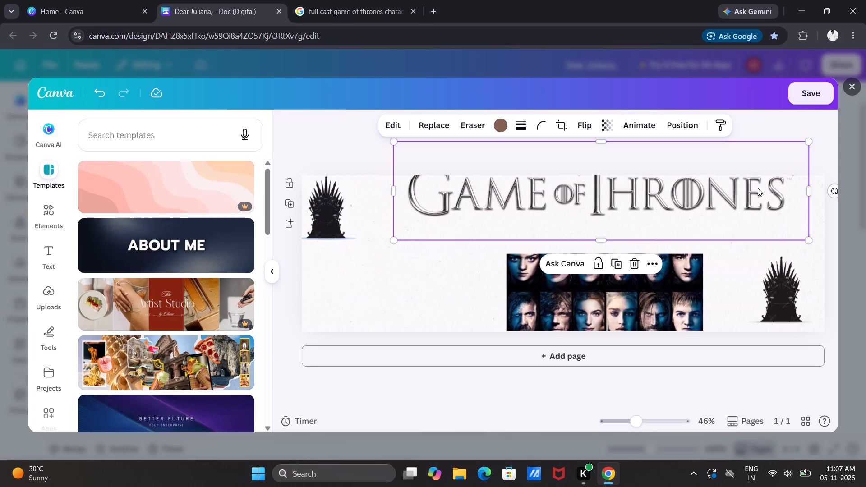
Enlarge the cast image to nearly the banner's full height, about 1,506 wide by 589 high.
click(650, 280)
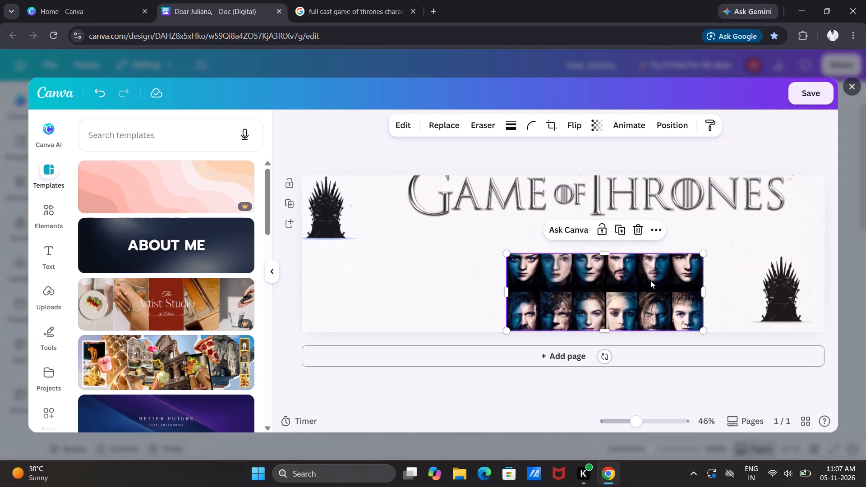
drag(505, 254, 486, 244)
drag(486, 244, 315, 192)
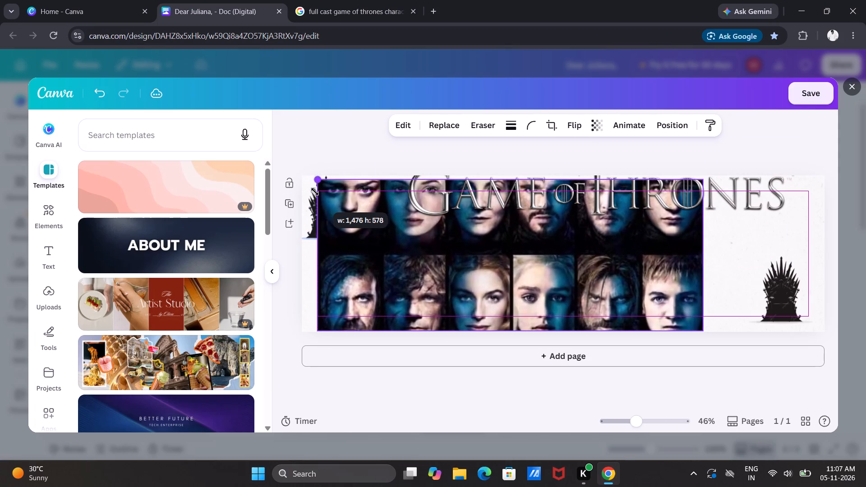
drag(315, 192, 304, 189)
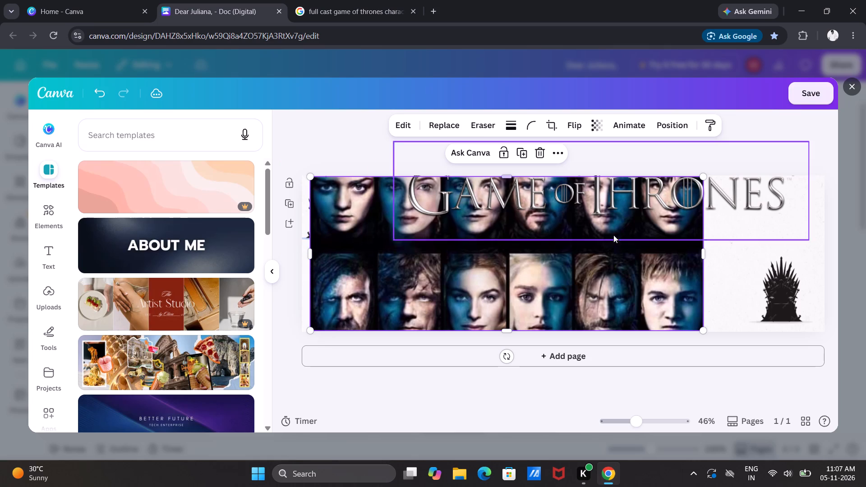
drag(706, 257, 737, 254)
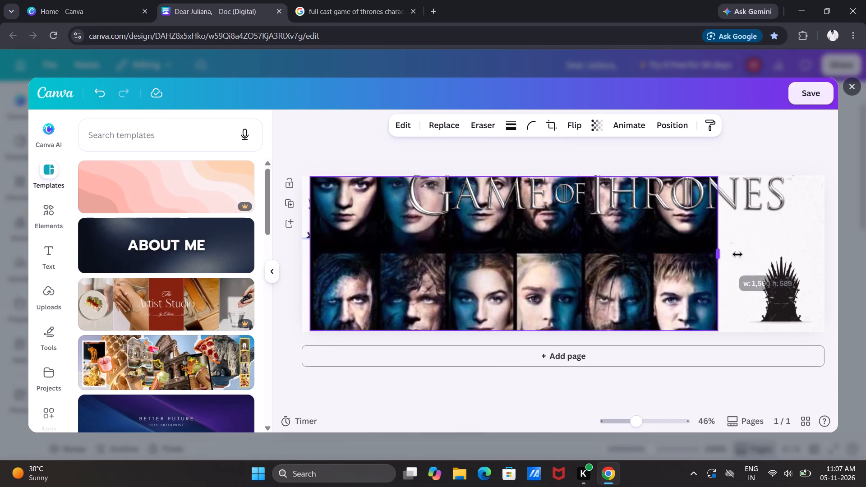
drag(737, 254, 783, 241)
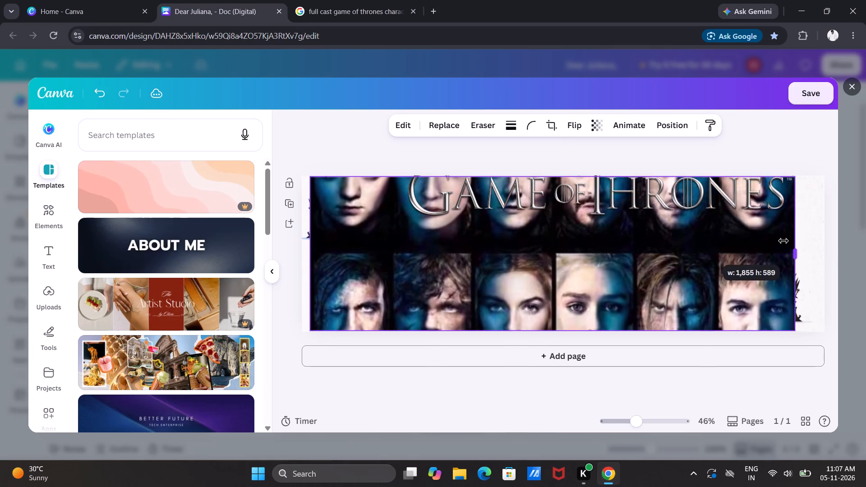
drag(783, 241, 709, 228)
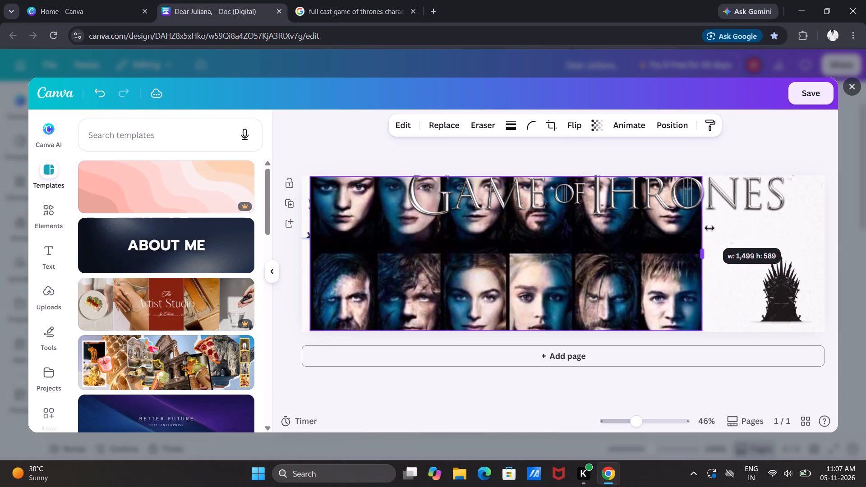
drag(709, 228, 707, 230)
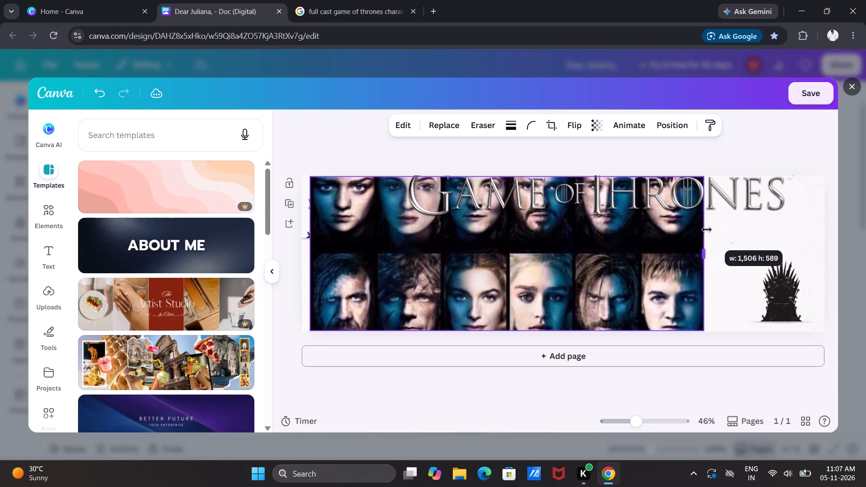
drag(707, 230, 707, 229)
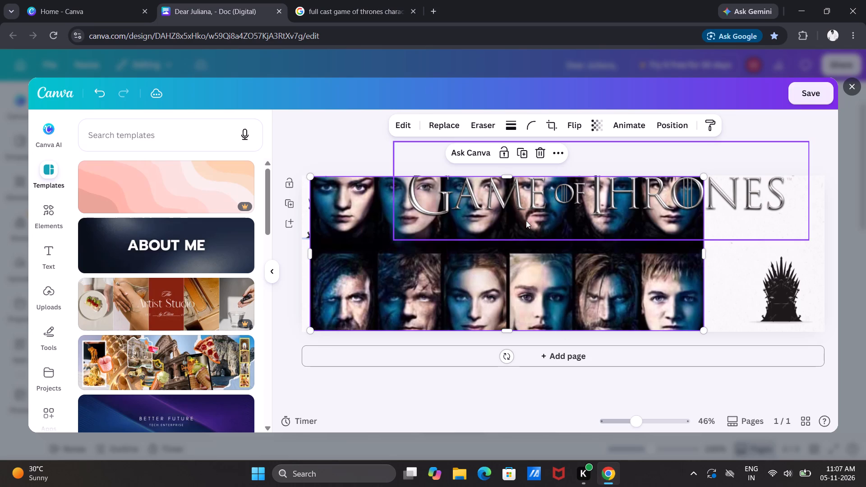
Move the enlarged cast image between the two thrones, with its top edge on the banner's top edge.
click(498, 274)
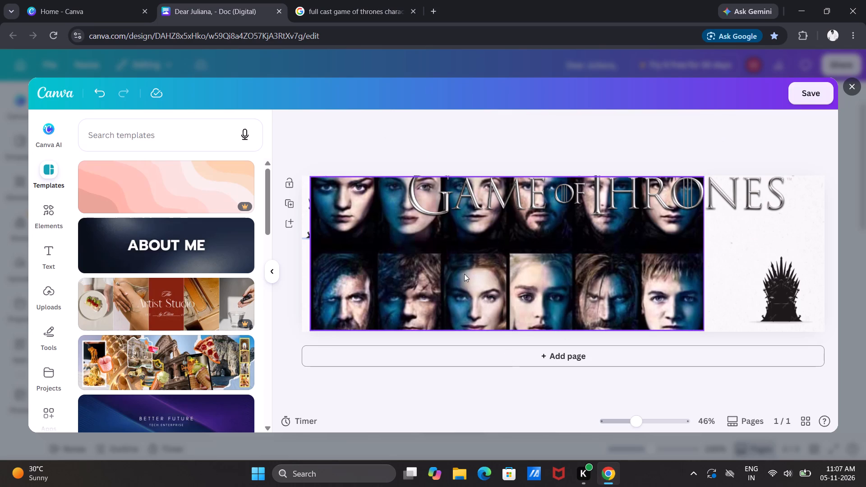
drag(456, 277, 501, 275)
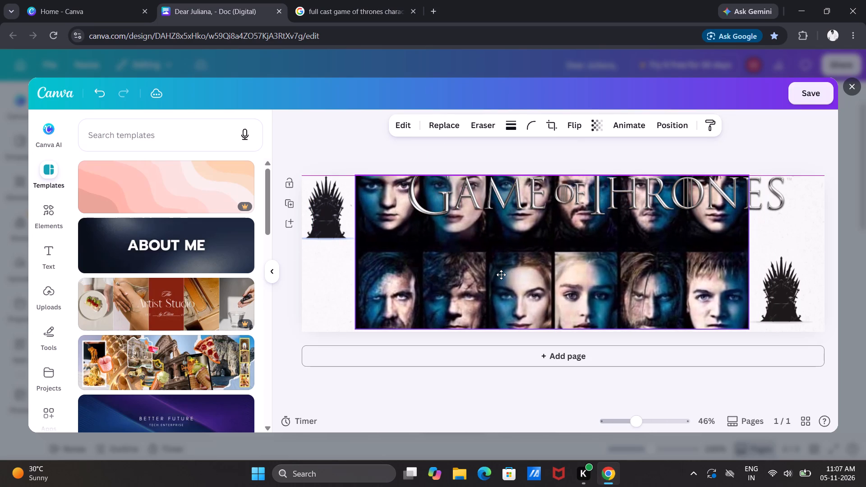
drag(501, 275, 502, 274)
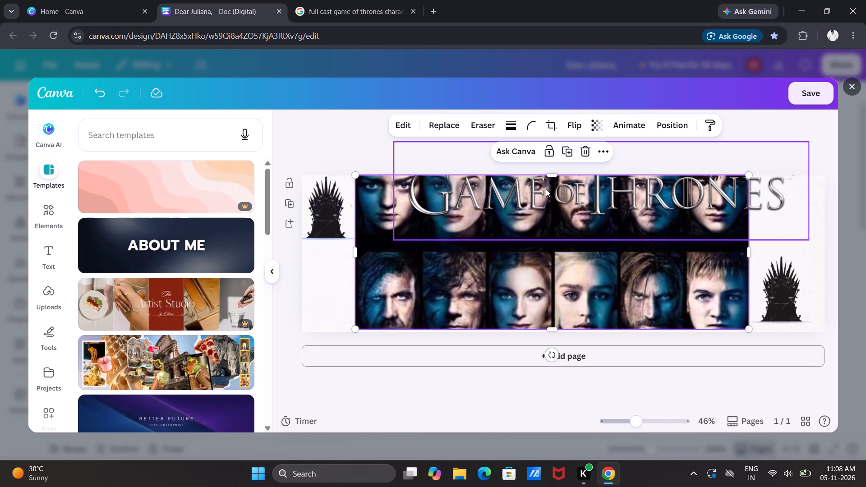
drag(546, 190, 525, 194)
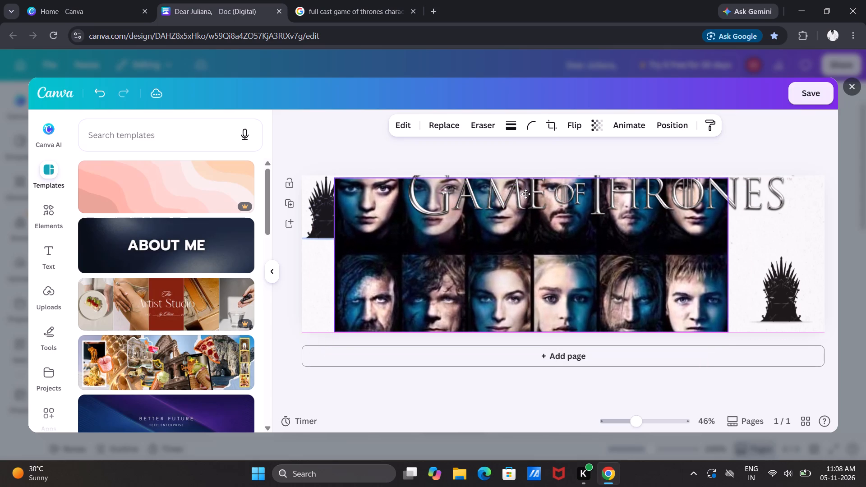
drag(525, 194, 534, 191)
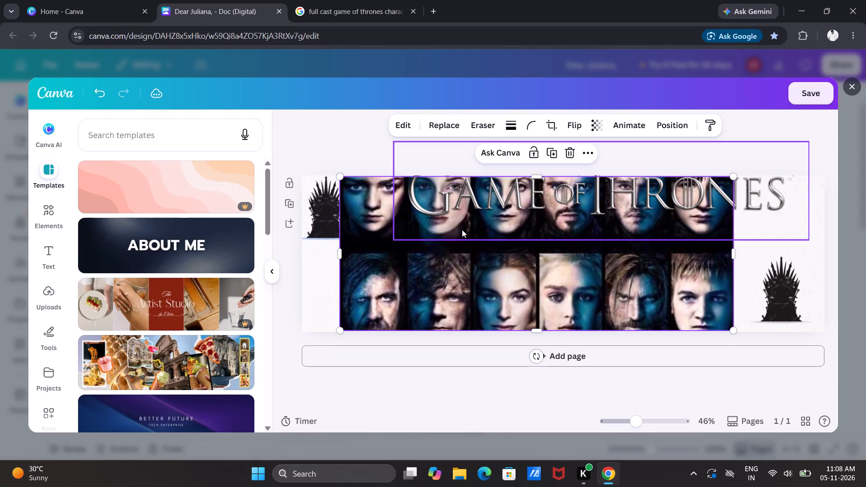
drag(539, 206, 543, 202)
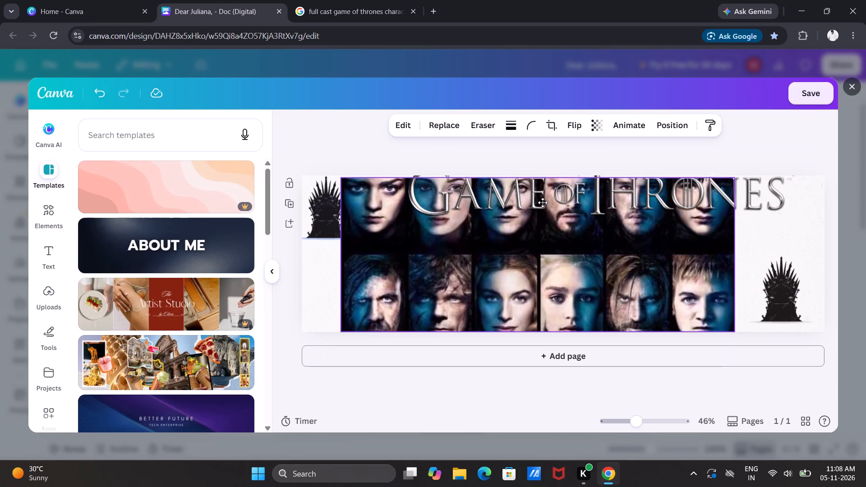
drag(543, 202, 550, 201)
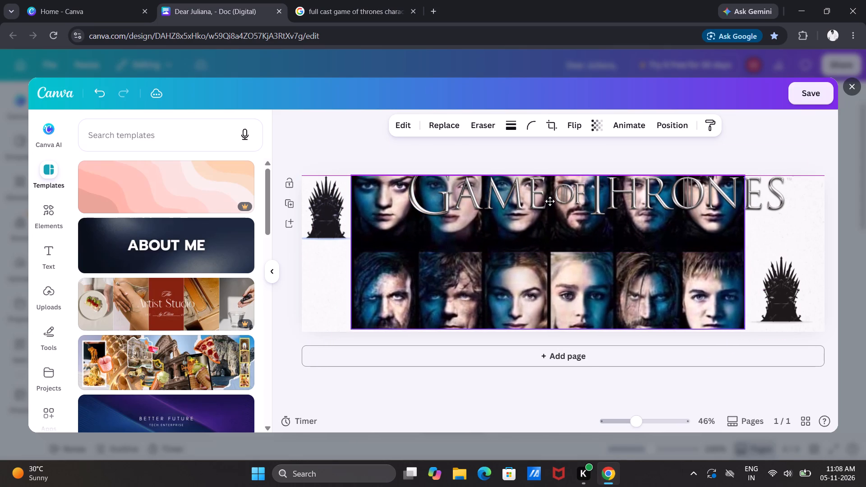
drag(550, 201, 550, 202)
Pull the textured background image's left edge inward to the cast image's left edge.
click(327, 272)
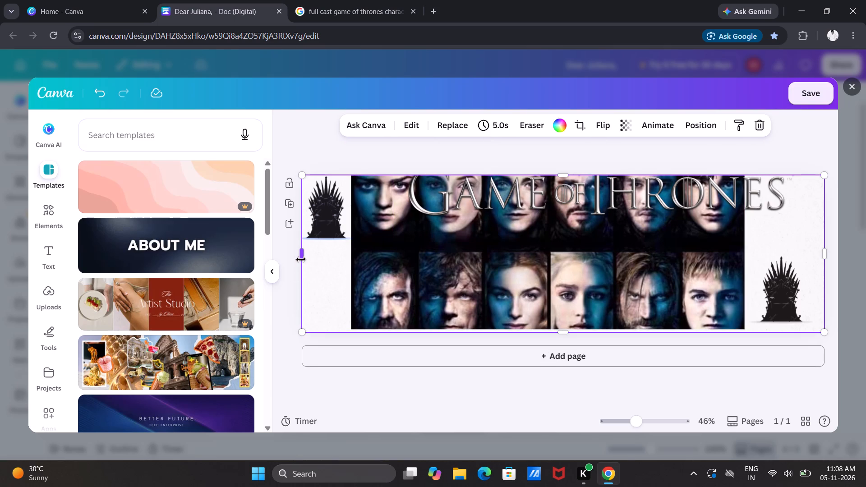
drag(301, 259, 350, 264)
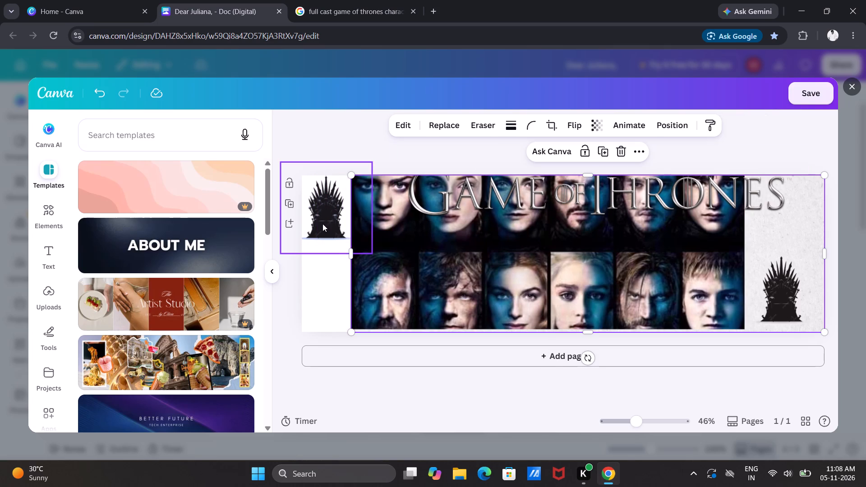
Delete the throne at the banner's upper left.
click(319, 217)
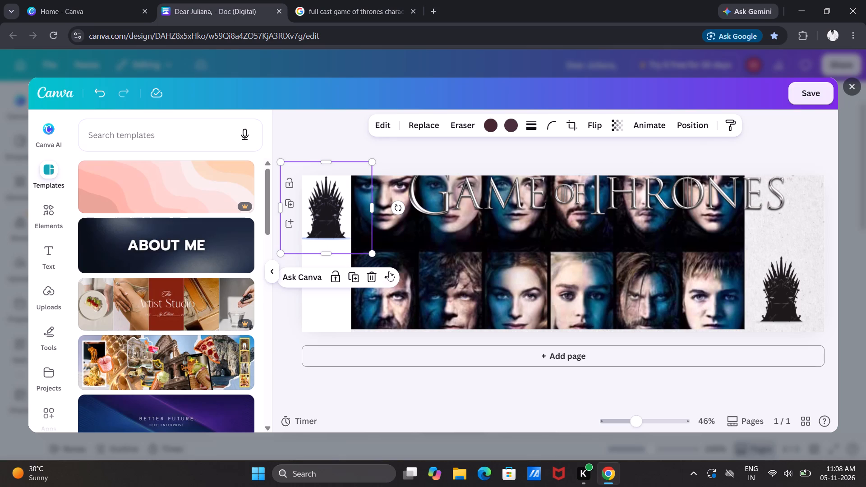
click(372, 275)
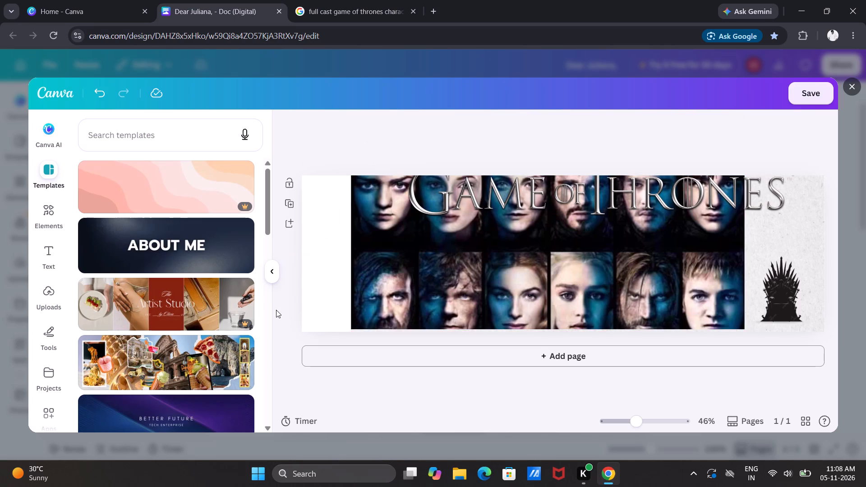
click(313, 294)
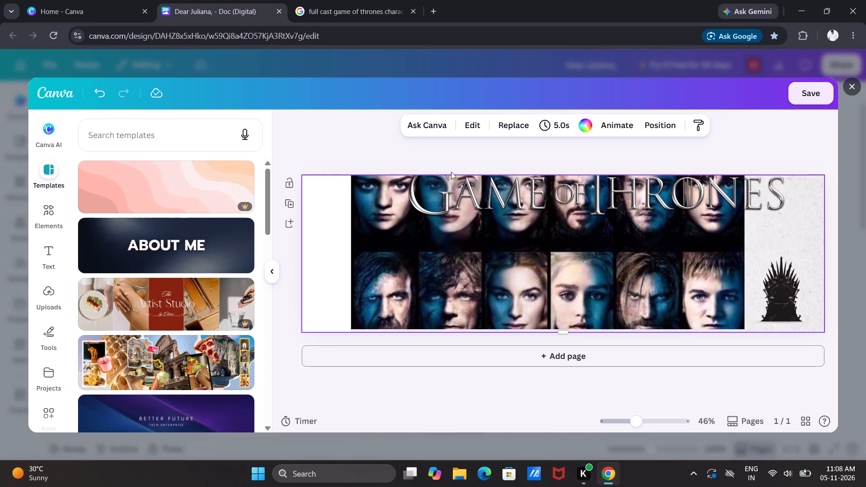
Shrink the Game of Thrones title to less than the cast image's width and centre it between the two rows of faces.
drag(613, 184, 587, 228)
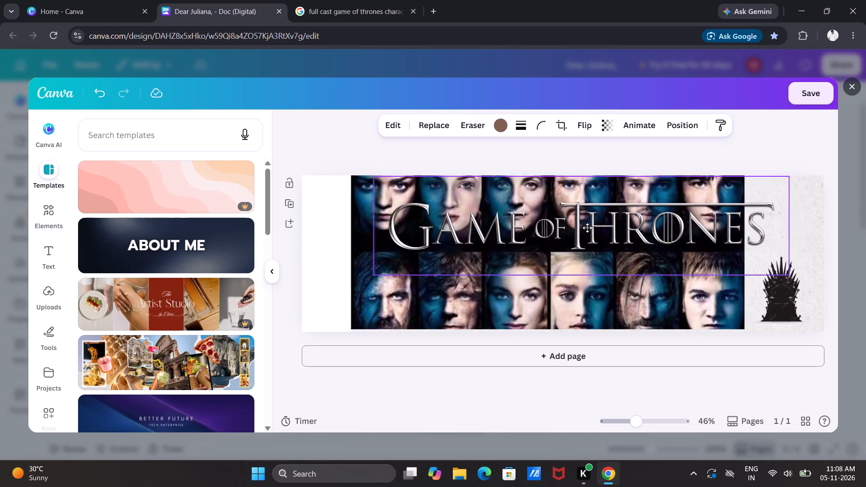
drag(587, 228, 571, 240)
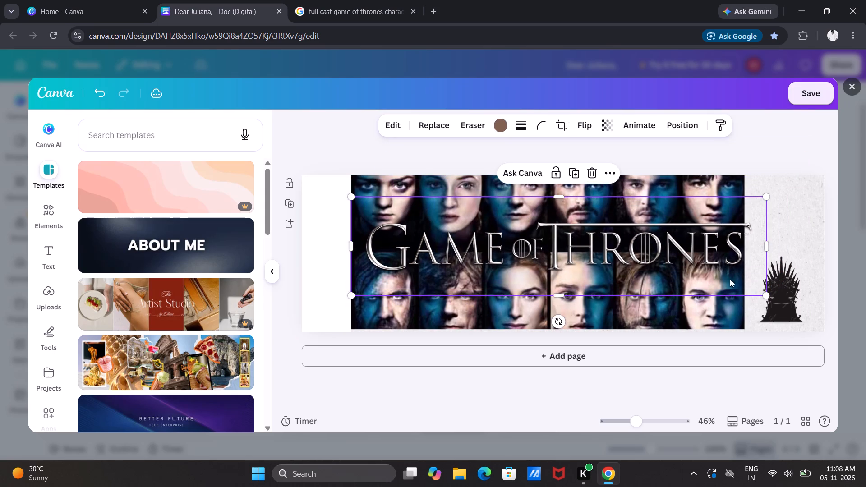
drag(765, 295, 756, 295)
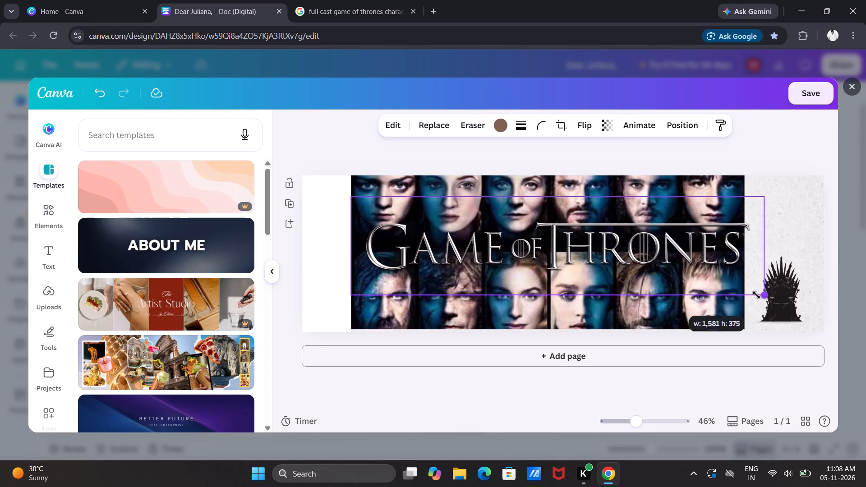
drag(756, 295, 674, 276)
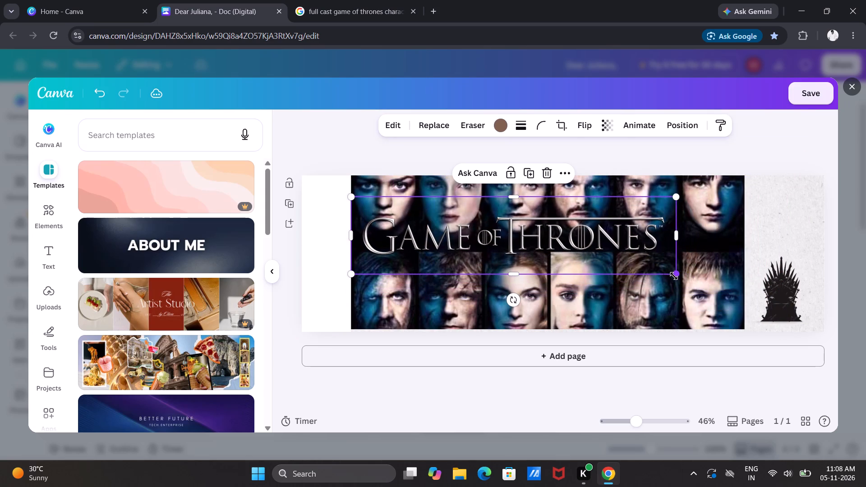
drag(589, 242, 615, 250)
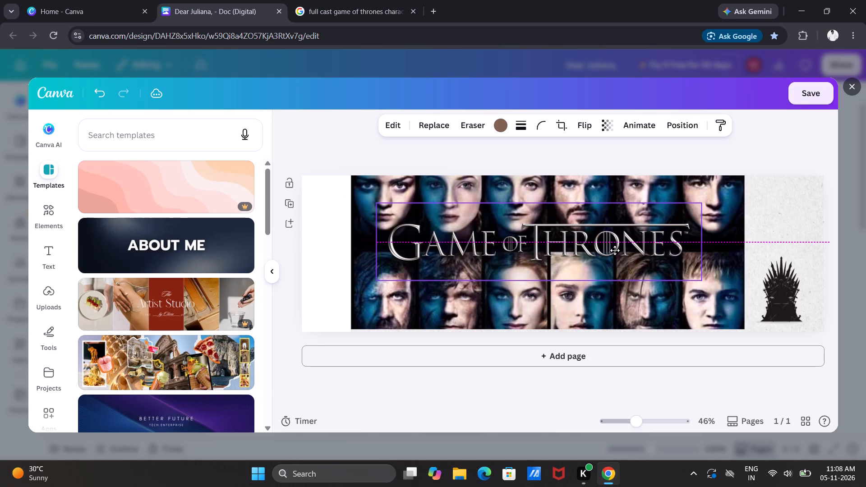
drag(615, 250, 617, 251)
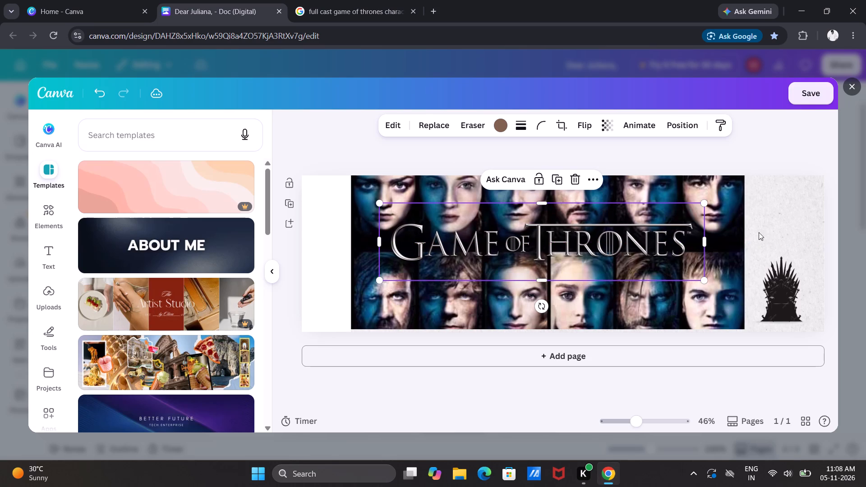
Pull the textured background image's right edge inward to the cast image's right edge.
click(789, 224)
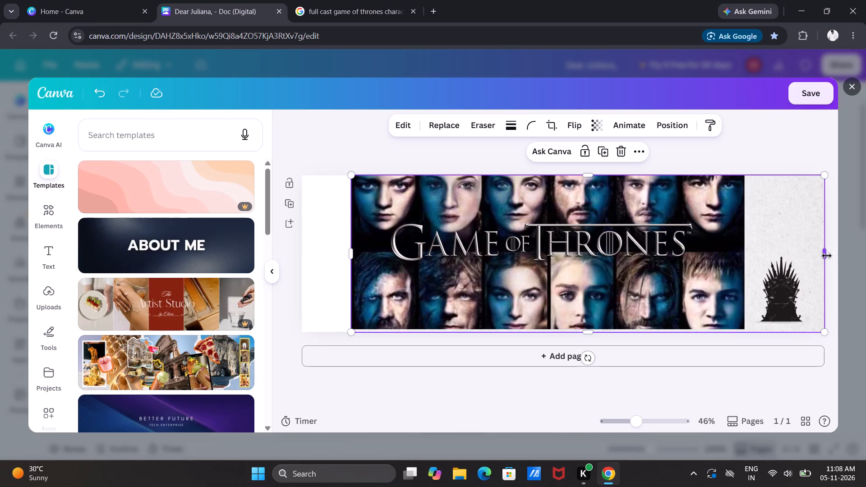
drag(827, 256, 745, 264)
Delete the remaining throne at the banner's lower right.
click(785, 275)
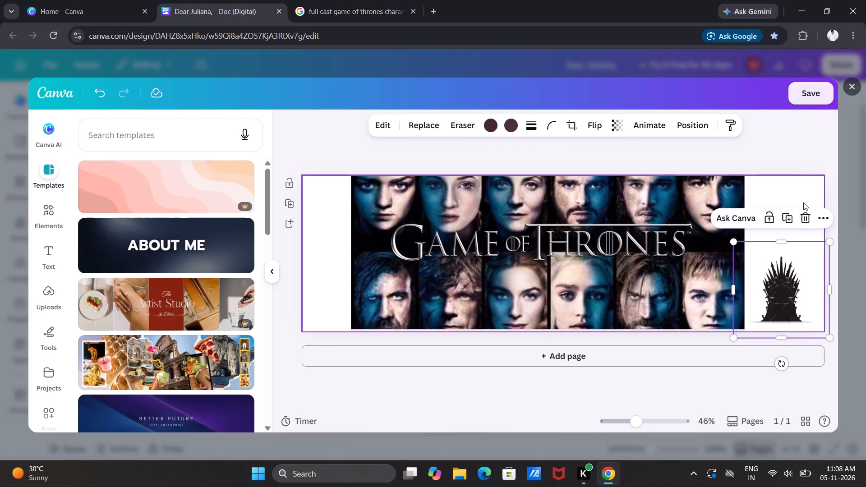
click(802, 214)
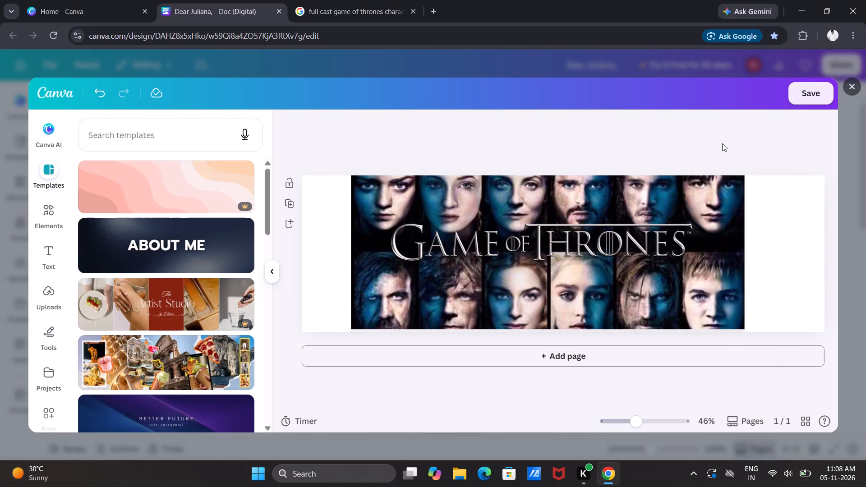
click(722, 142)
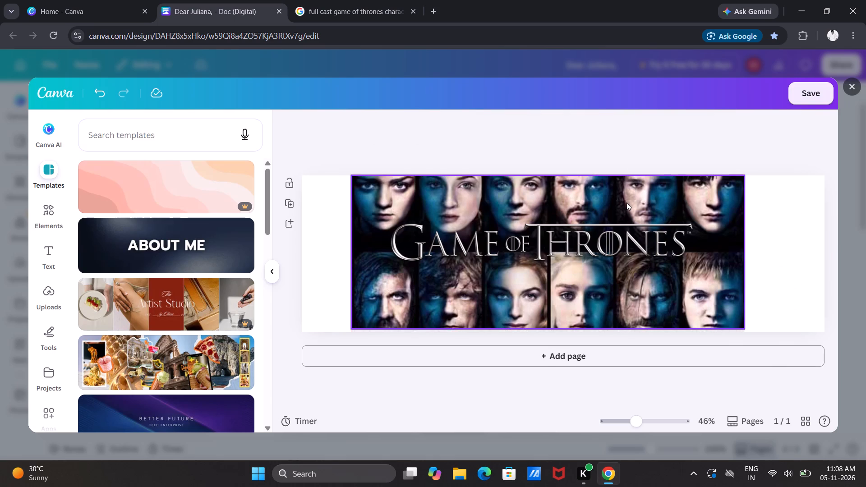
Open the cast image for cropping and apply Smart Crop to it.
click(626, 202)
double_click(626, 202)
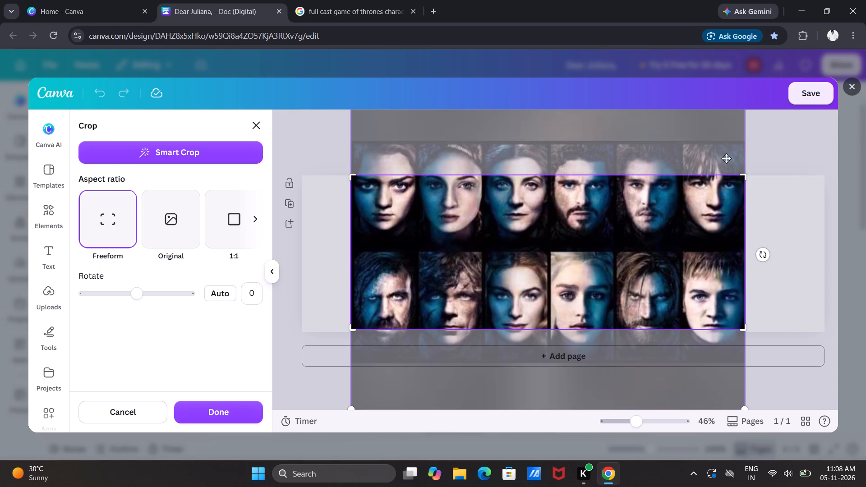
click(720, 128)
click(215, 145)
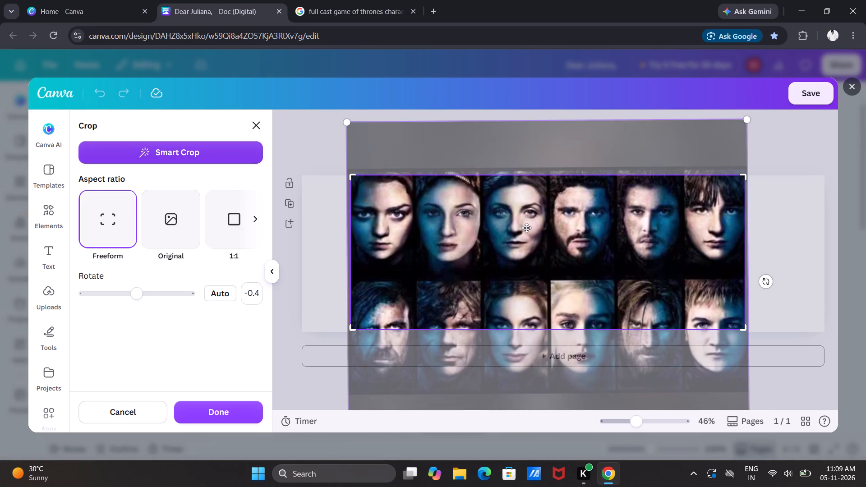
Reposition the cast picture within its crop frame so parts of both rows of faces lie inside it.
drag(529, 226, 518, 294)
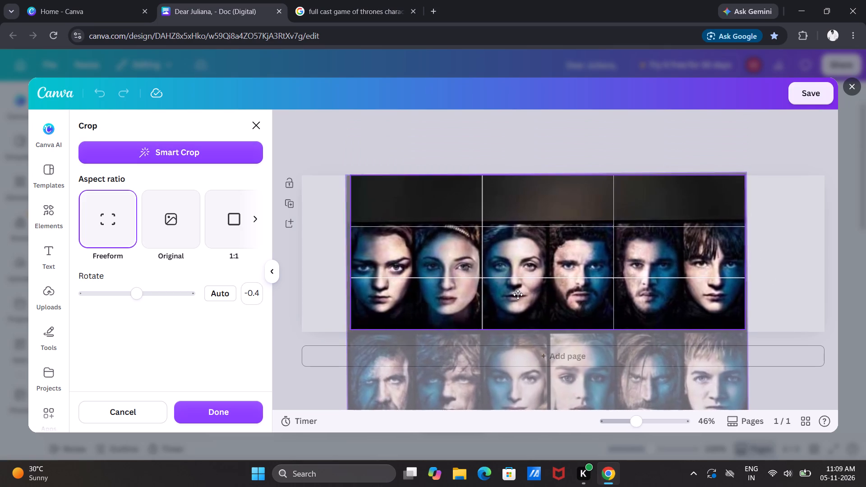
drag(518, 294, 520, 288)
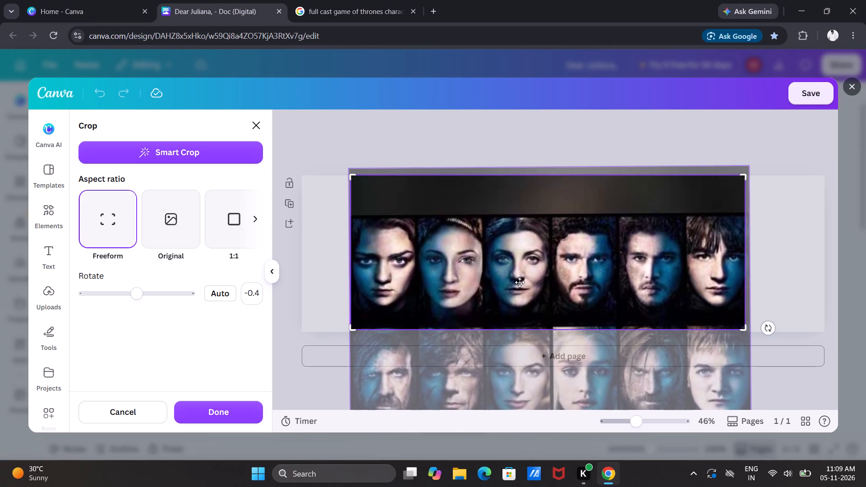
drag(520, 282, 520, 215)
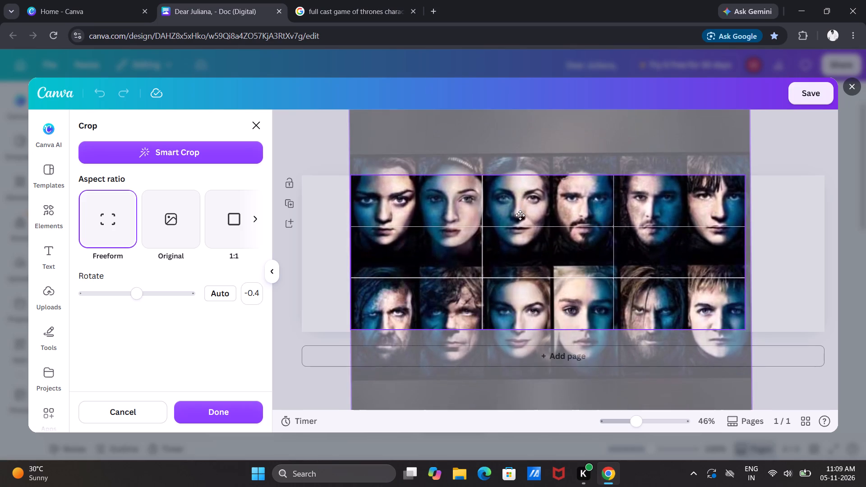
drag(520, 215, 521, 194)
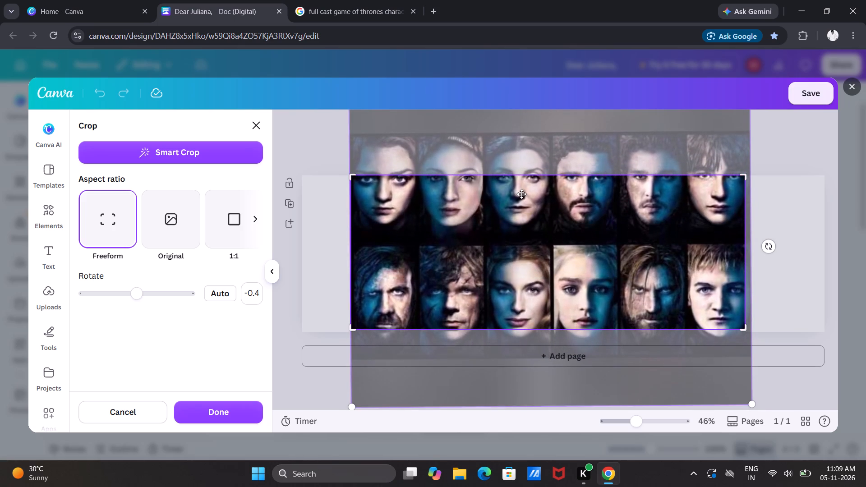
drag(521, 194, 524, 202)
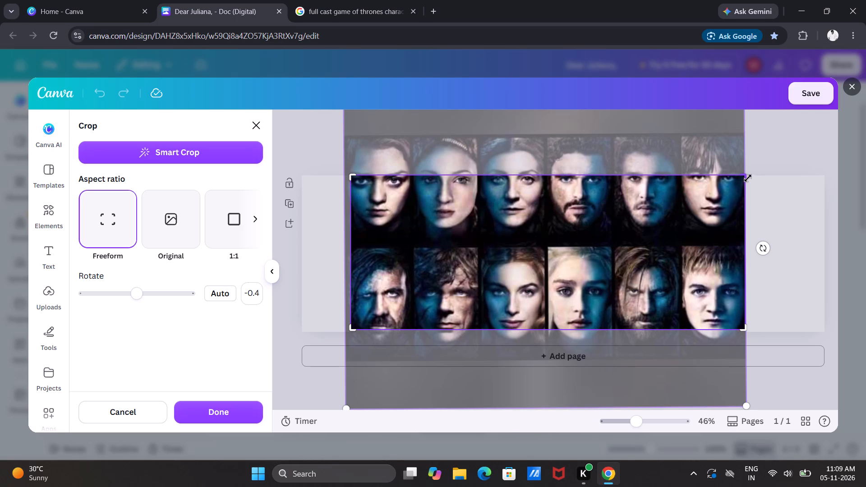
Extend the cast image's crop frame upward to include the top row's full faces, and shift the picture slightly down inside it.
drag(747, 179, 765, 153)
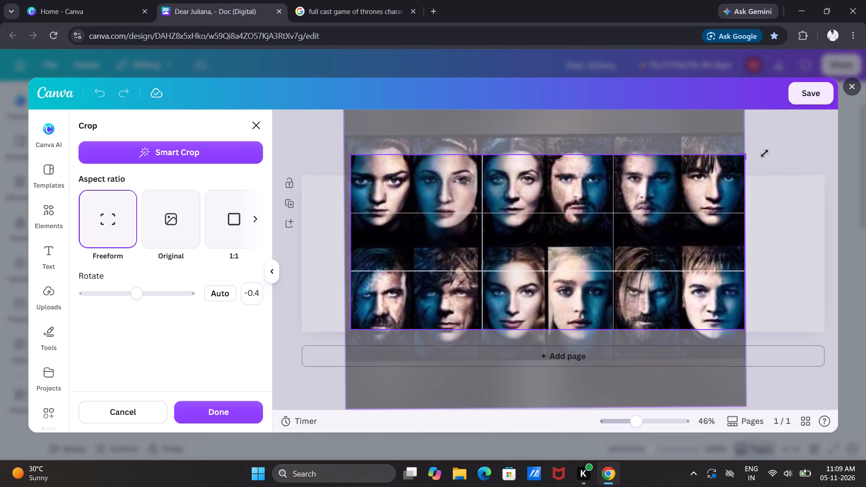
drag(765, 153, 754, 136)
drag(645, 259, 645, 266)
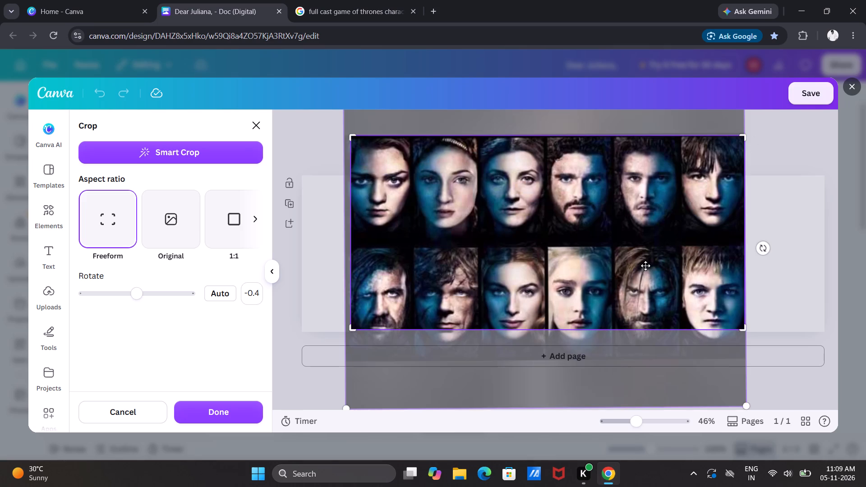
drag(645, 266, 647, 281)
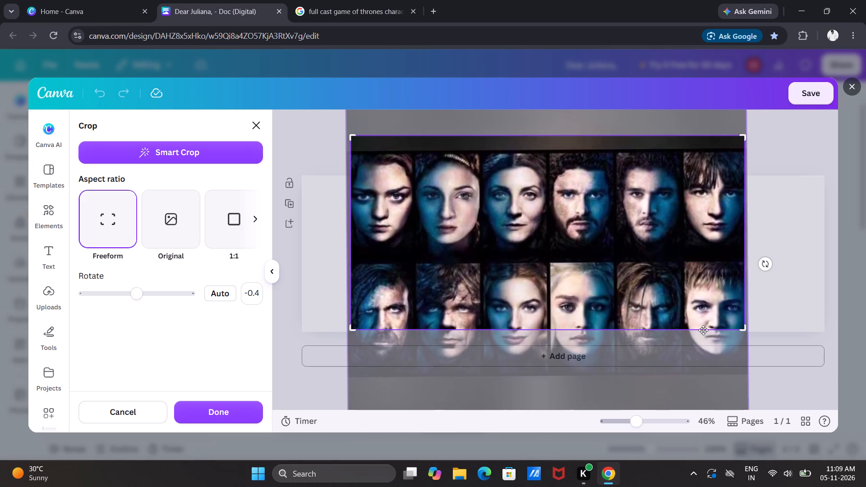
click(745, 328)
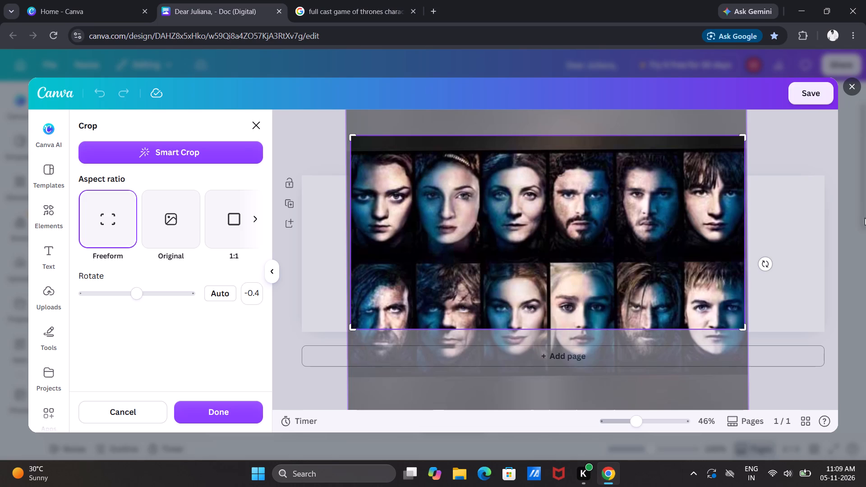
click(825, 202)
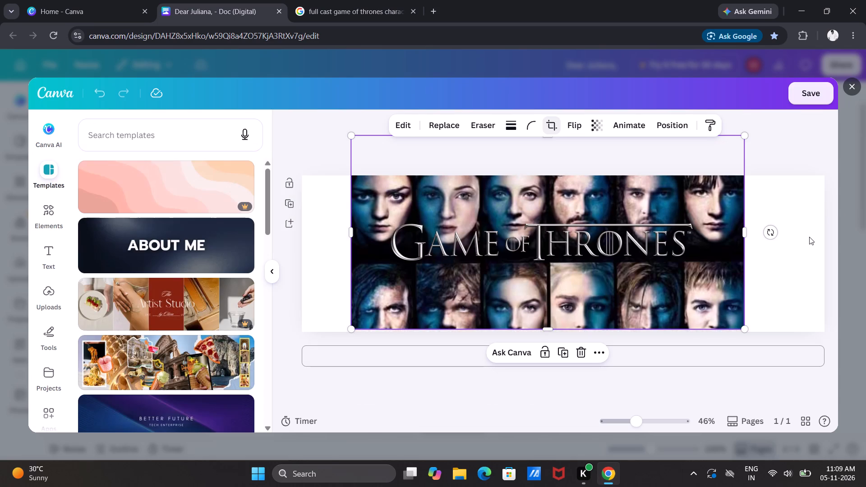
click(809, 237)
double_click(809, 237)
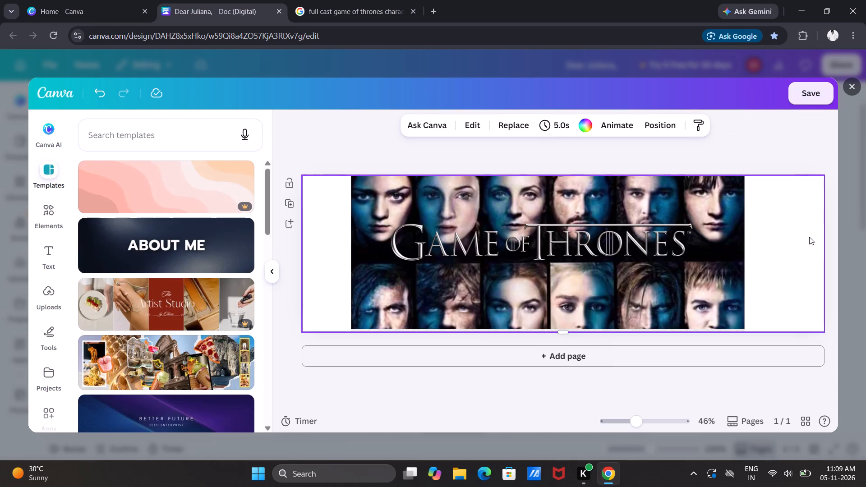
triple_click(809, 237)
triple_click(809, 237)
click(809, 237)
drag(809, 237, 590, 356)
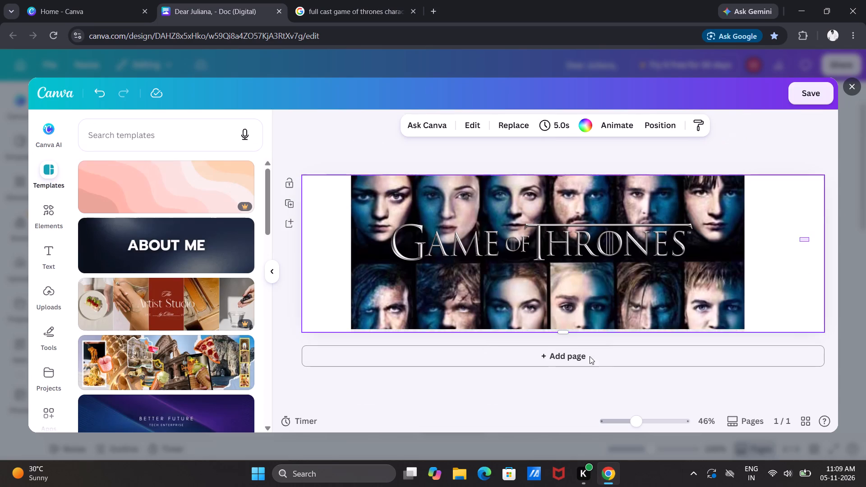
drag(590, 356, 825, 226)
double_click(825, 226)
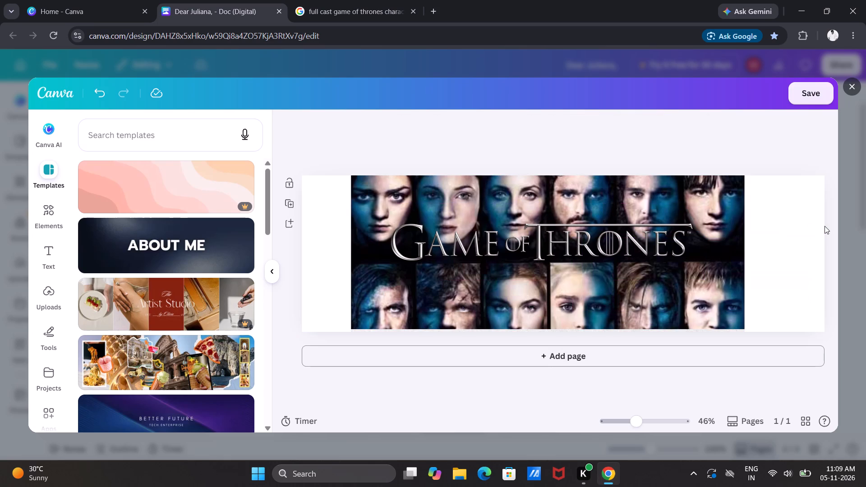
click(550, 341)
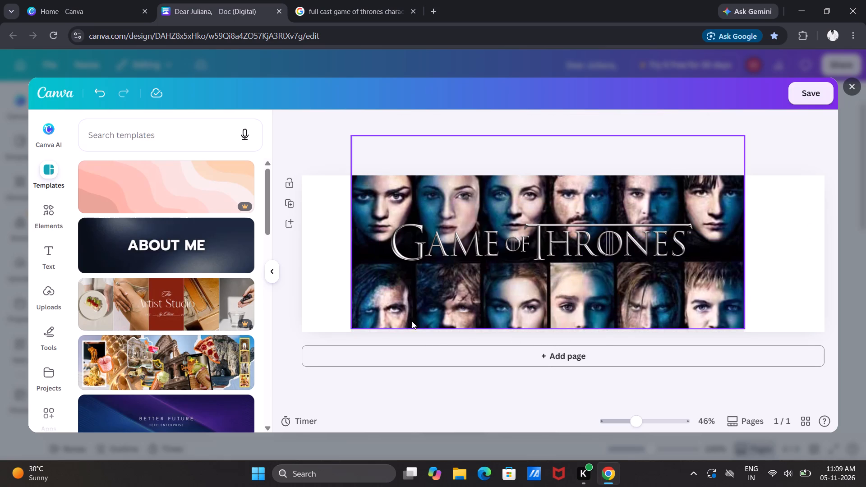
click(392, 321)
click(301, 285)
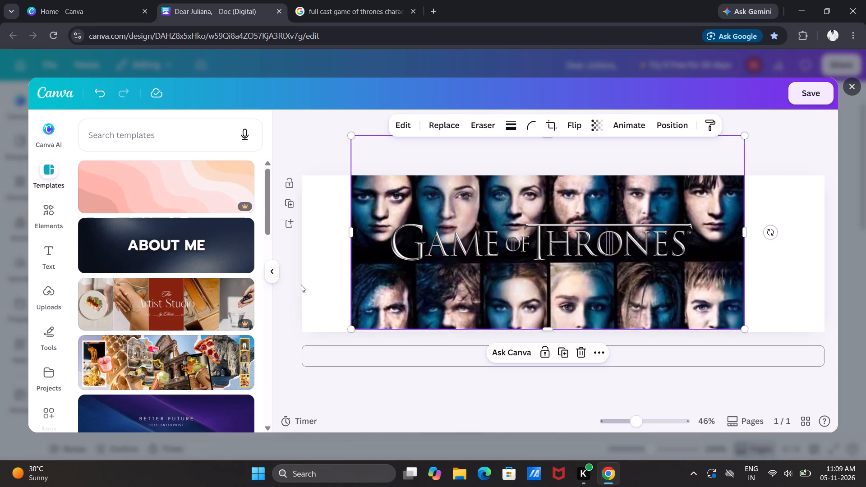
Extend the banner page downward to a height of about 744, keeping its 2,000 width.
click(314, 281)
double_click(314, 281)
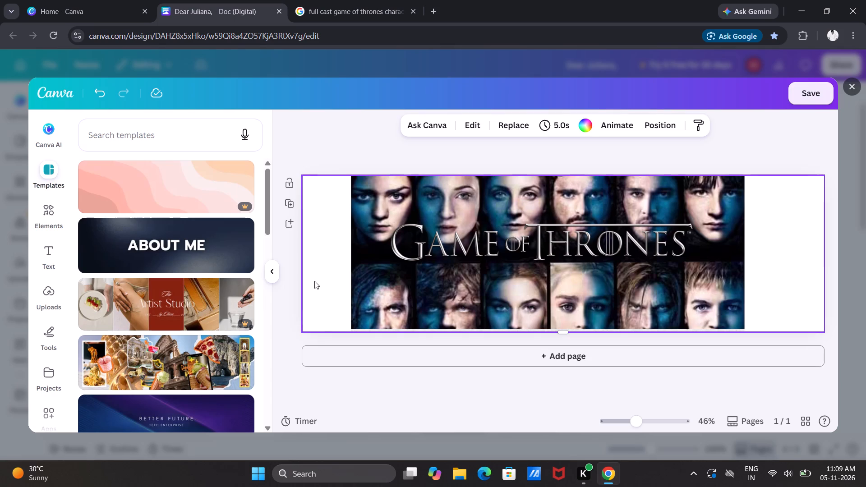
drag(557, 330, 557, 332)
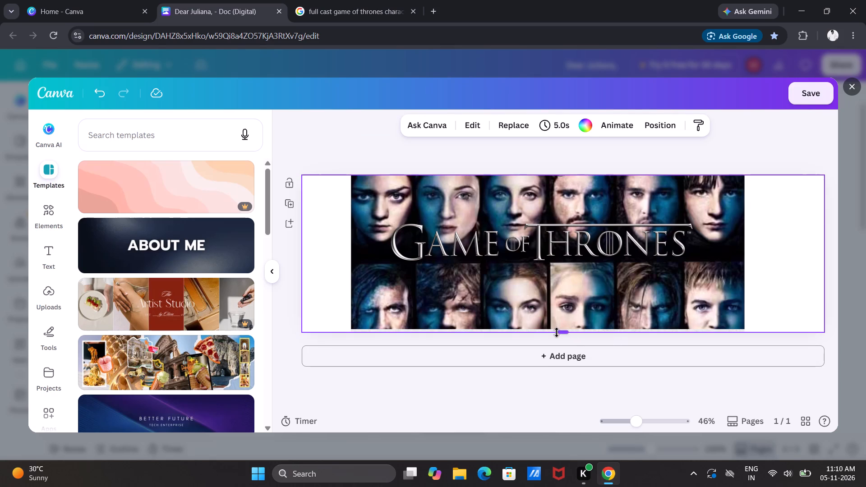
drag(557, 332, 559, 349)
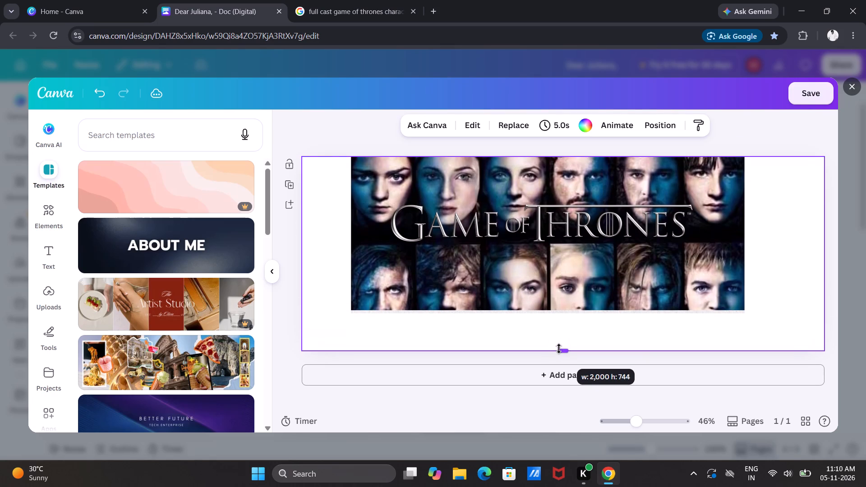
drag(559, 349, 559, 349)
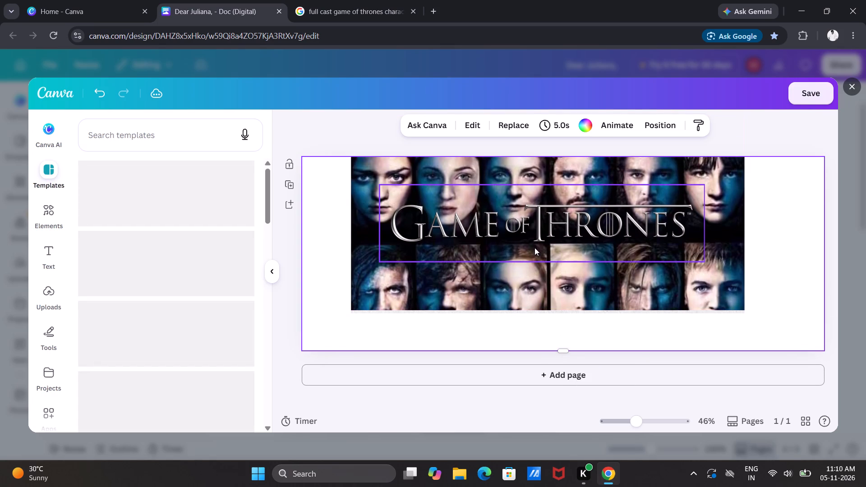
Recrop the cast image, shifting the picture up inside its crop frame so both rows of faces fit.
click(534, 248)
click(494, 274)
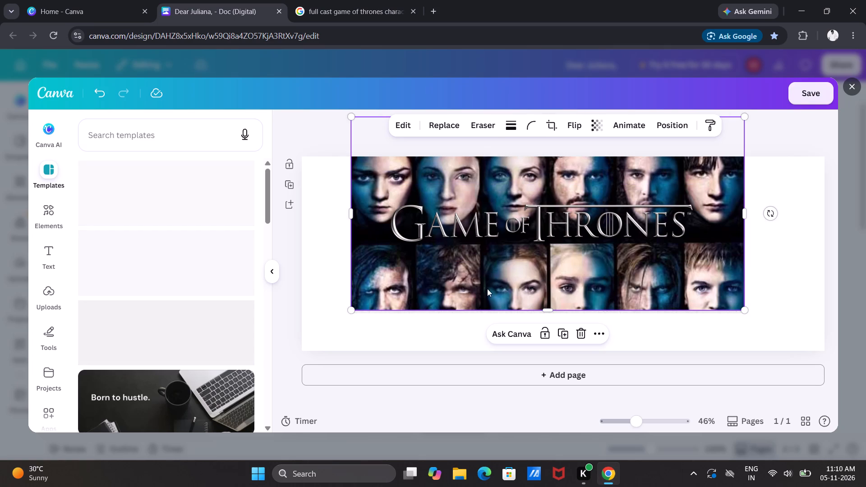
triple_click(485, 272)
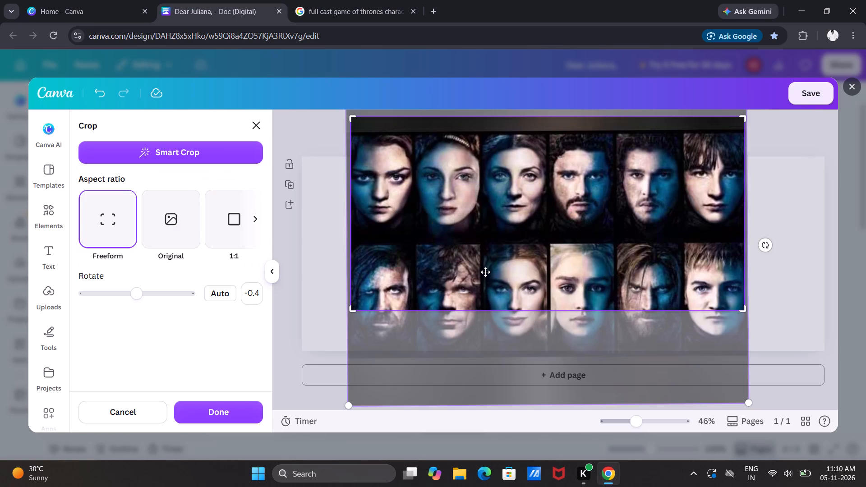
drag(459, 310, 438, 353)
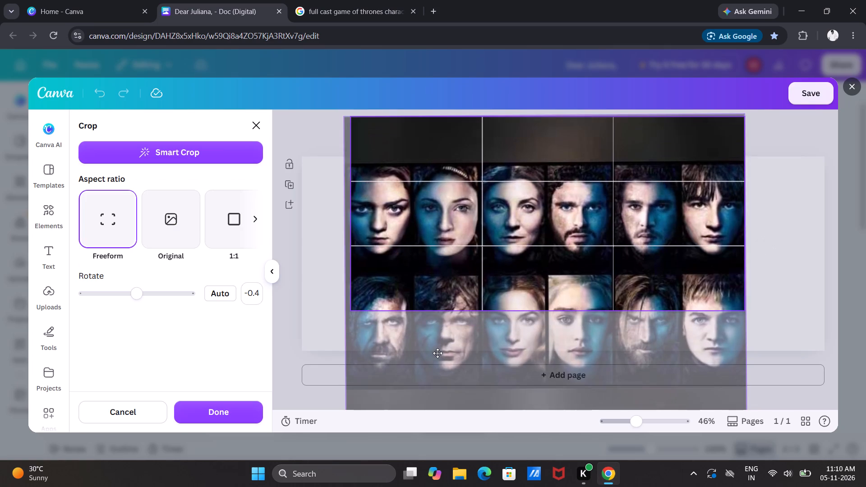
drag(438, 353, 430, 314)
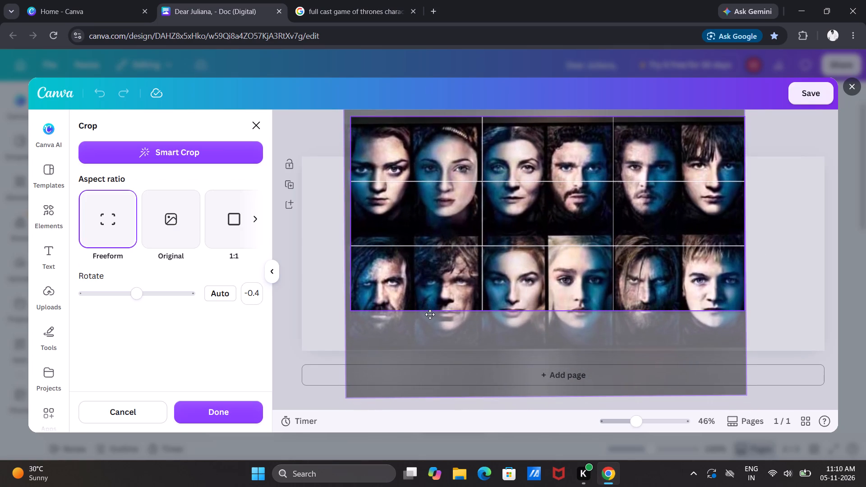
drag(430, 314, 431, 303)
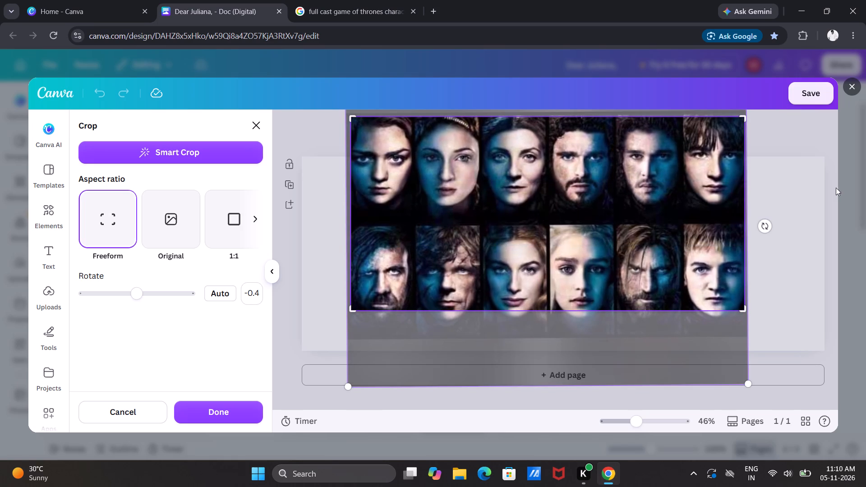
click(849, 184)
click(223, 408)
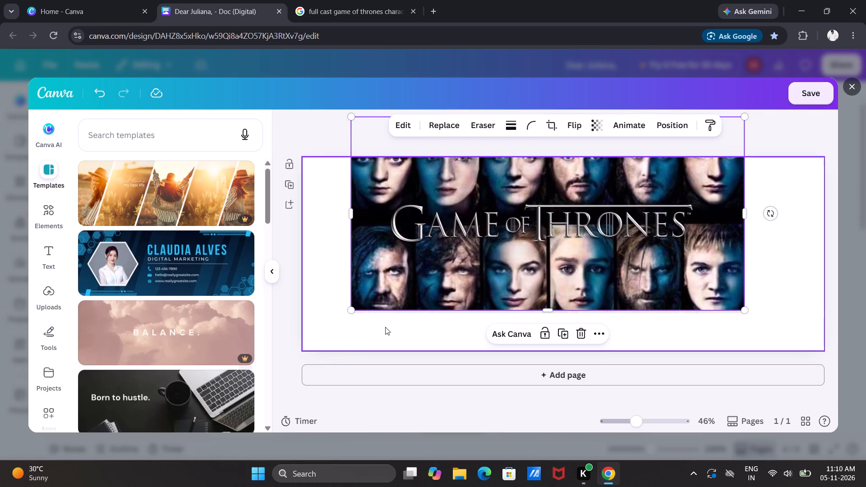
Move the cast image down to fill the banner's full height, and align it horizontally over the grey background.
click(431, 270)
drag(431, 270, 413, 327)
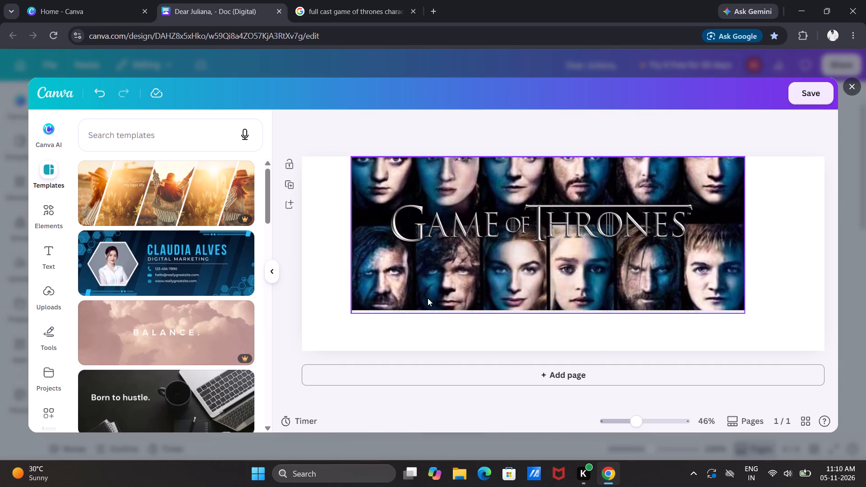
drag(443, 286, 419, 328)
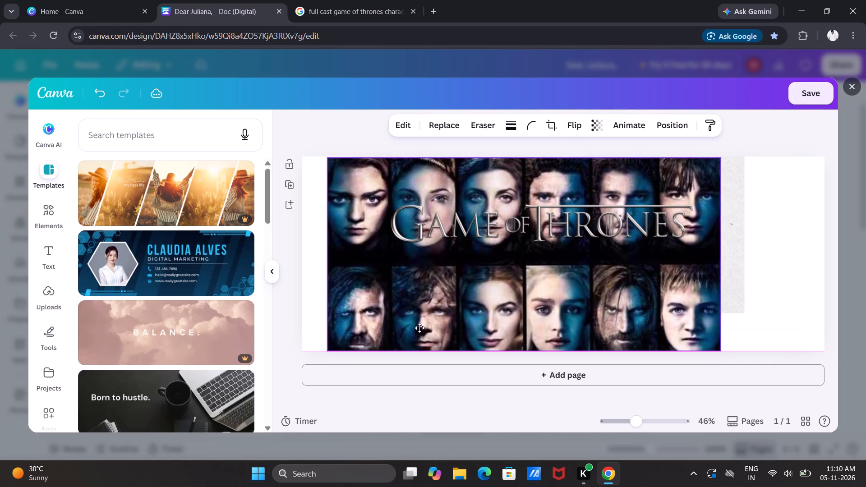
drag(419, 328, 427, 326)
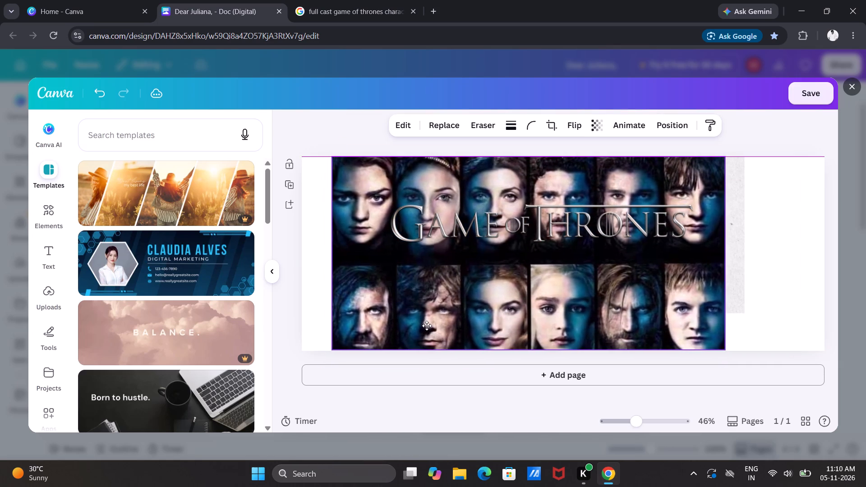
drag(427, 326, 439, 326)
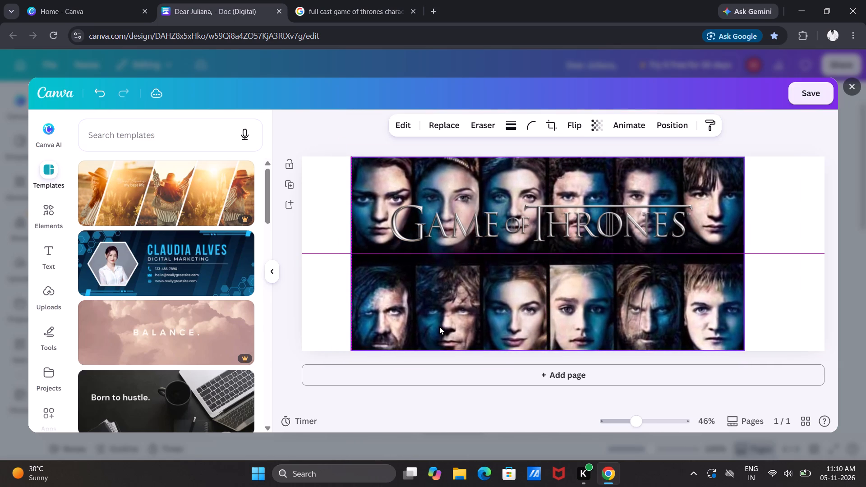
key(Right)
key(Right)
key(Right)
key(Right)
key(Right)
key(Right)
key(Right)
key(Right)
key(Right)
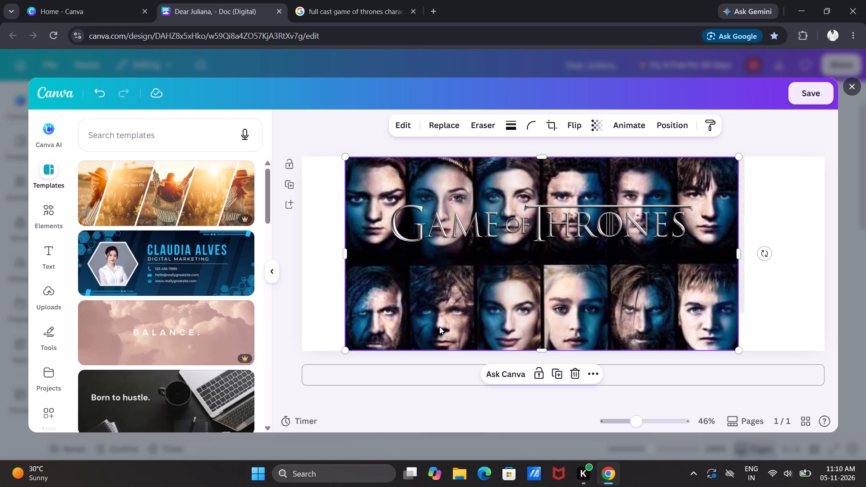
key(Right)
key(Right)
key(Right)
key(Right)
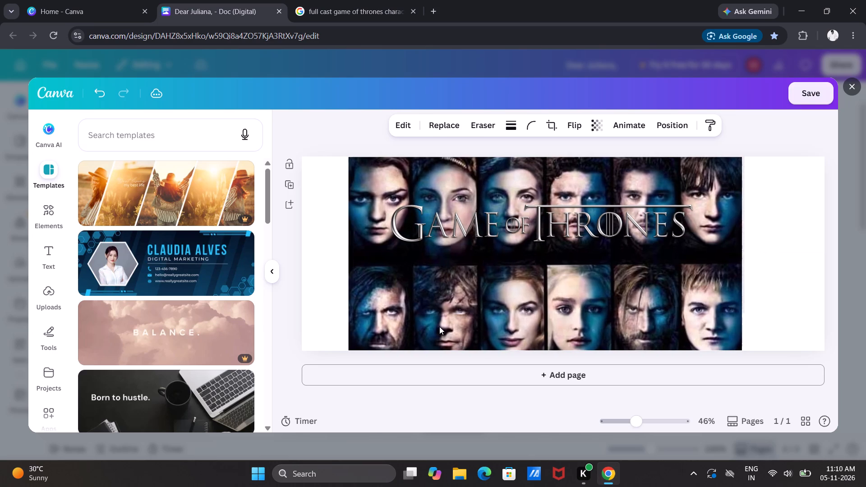
key(Right)
key(Right)
key(Right)
key(Right)
key(Right)
key(Right)
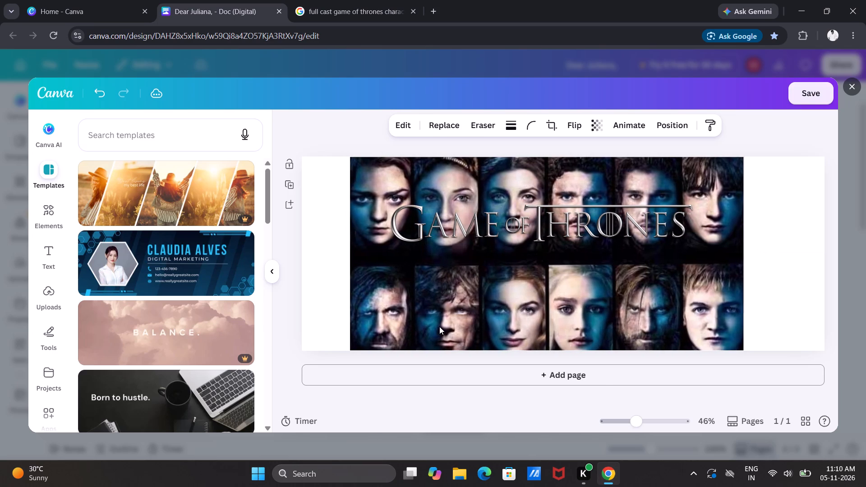
Move the Game of Thrones title down onto the dark band between the two rows of faces.
click(517, 207)
drag(517, 207, 518, 234)
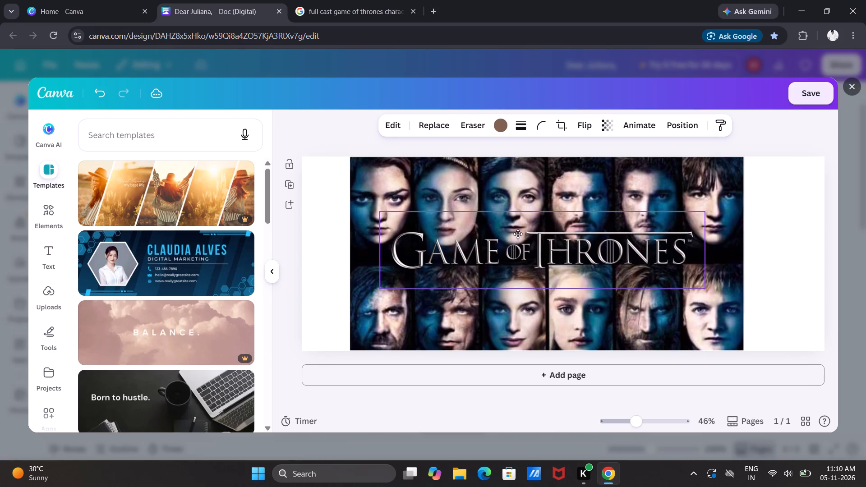
drag(518, 234, 517, 234)
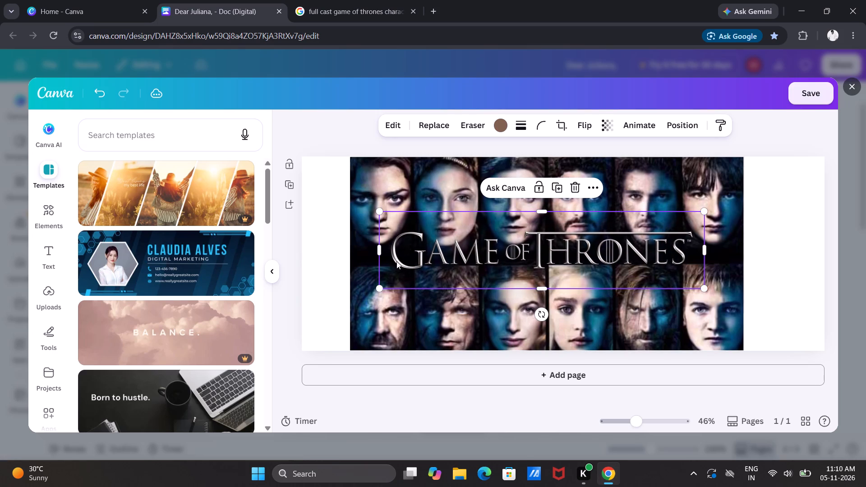
click(292, 250)
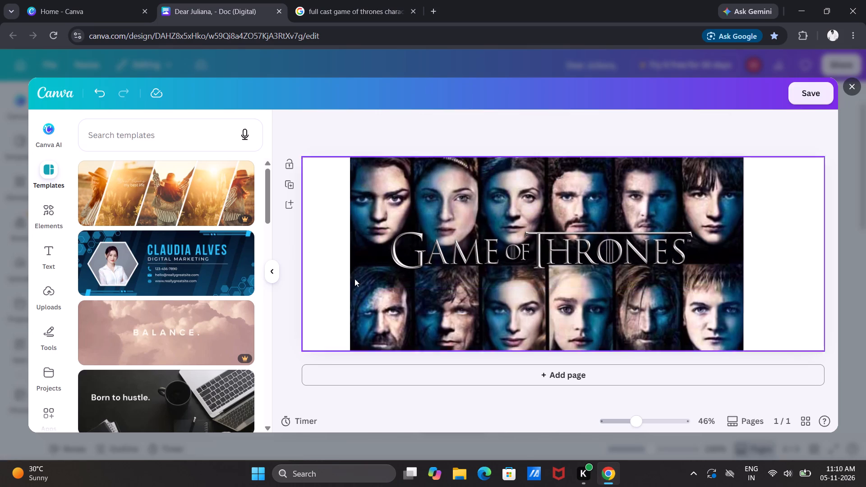
Shrink the Game of Thrones title to about 1,100 wide and centre it horizontally and vertically on the banner page.
click(615, 256)
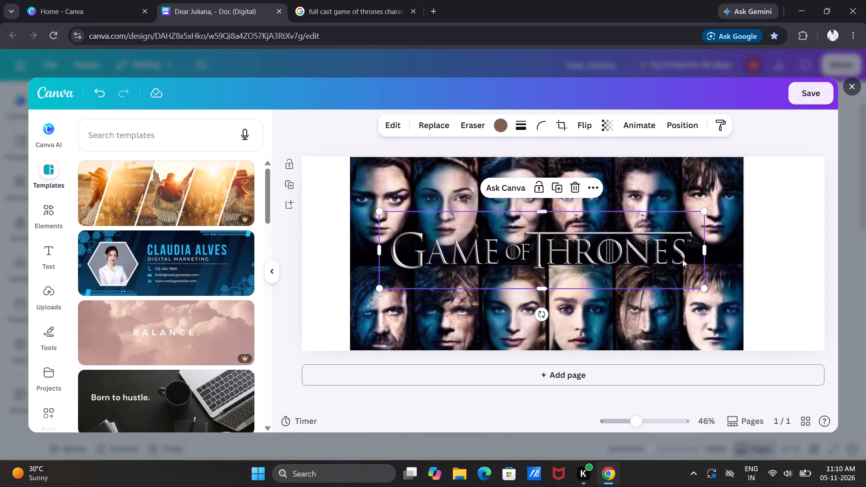
drag(704, 291, 674, 284)
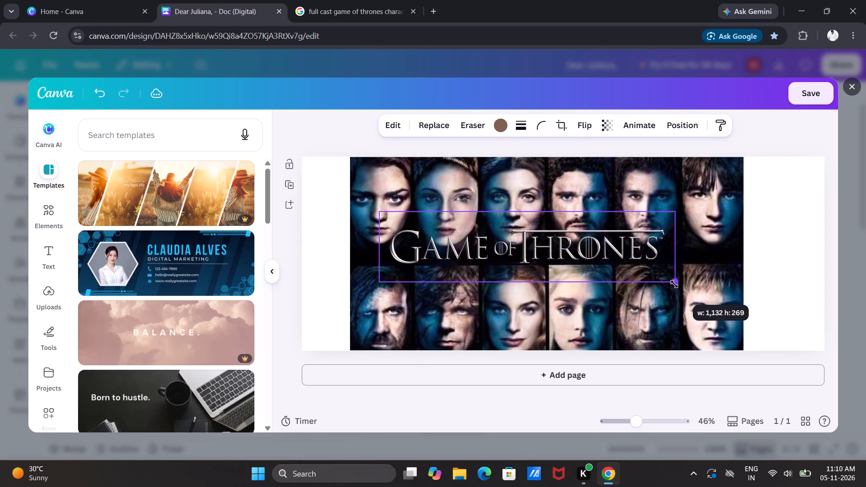
drag(674, 284, 670, 284)
drag(586, 264, 595, 266)
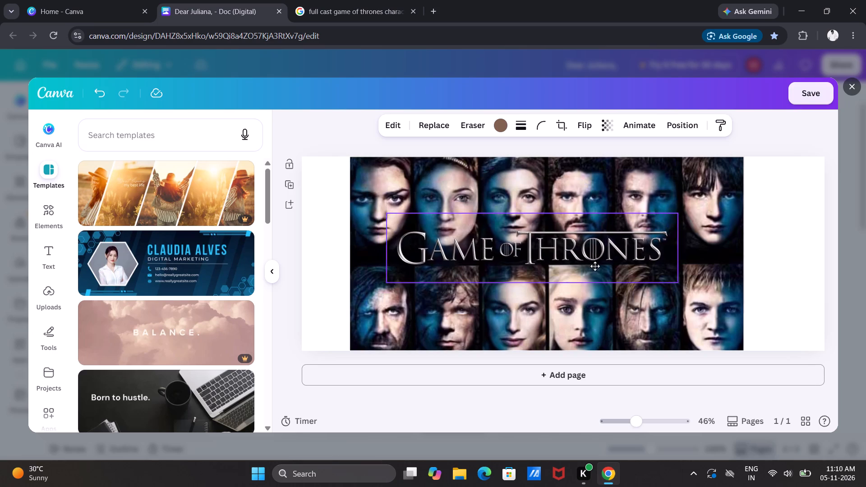
drag(595, 266, 617, 270)
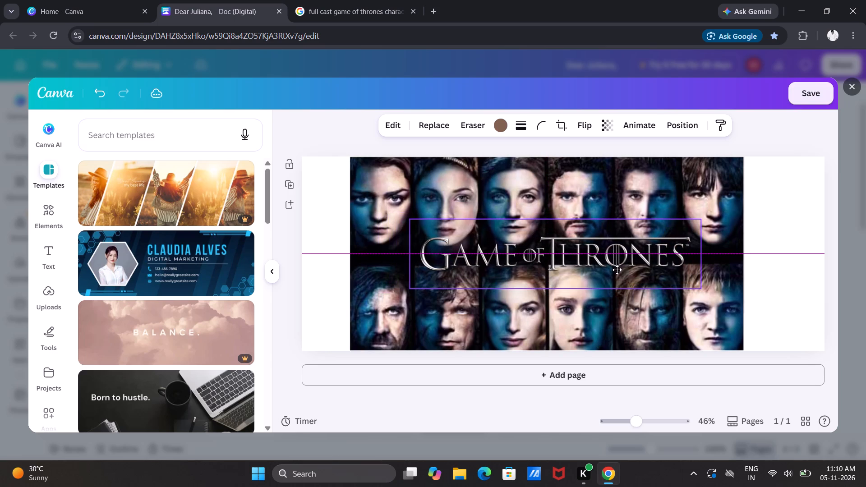
drag(617, 270, 622, 270)
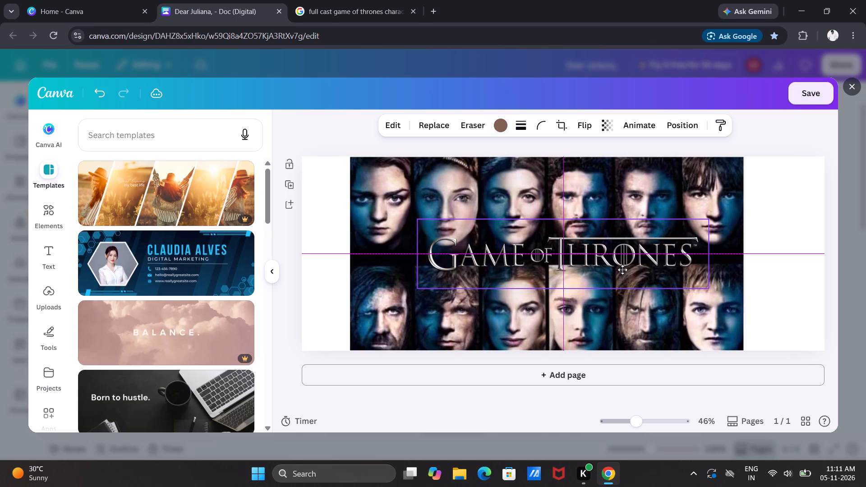
drag(622, 270, 622, 271)
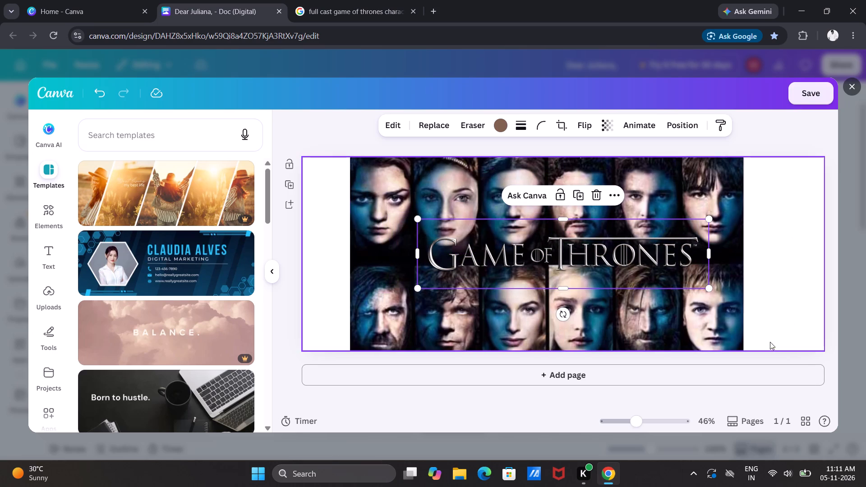
Save the redesigned banner back into page 2 of the letter document and deselect it.
click(811, 97)
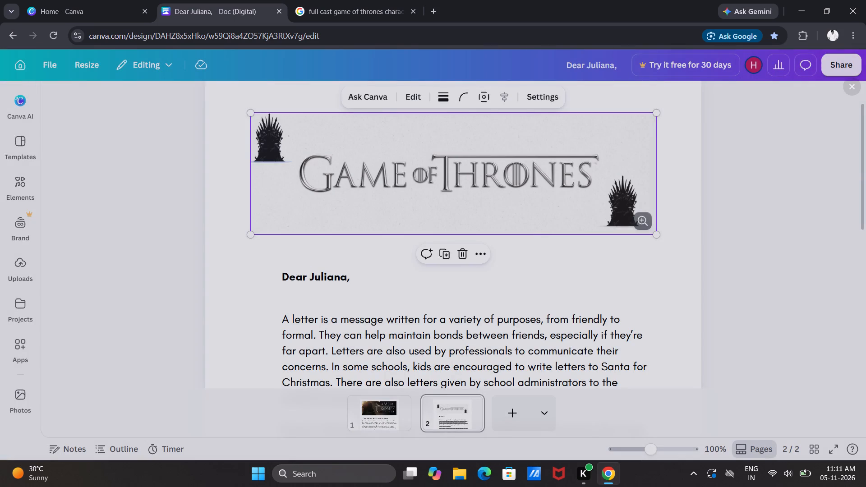
click(723, 243)
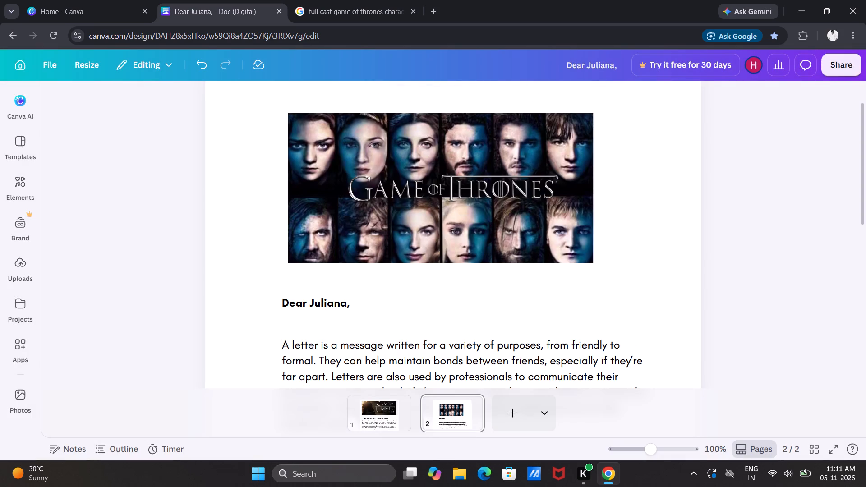
Delete the page 2 letter text from the "Dear Juliana," greeting through the "Love," closing, keeping the signature.
drag(281, 304, 430, 435)
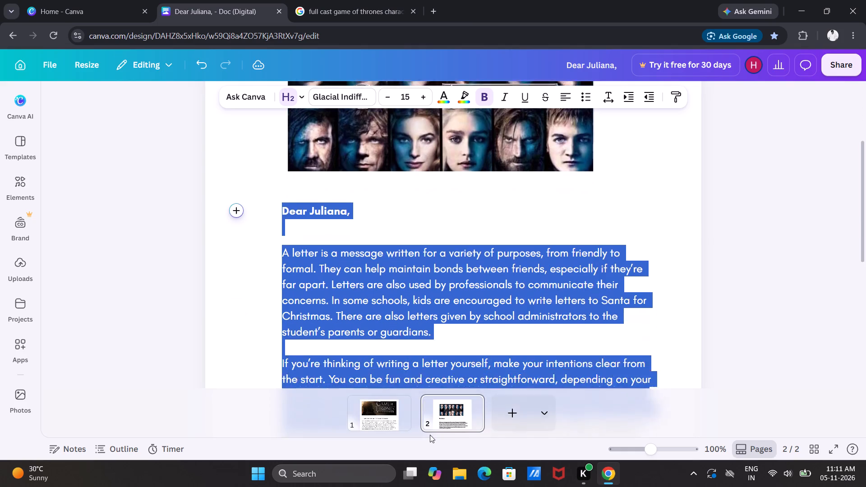
drag(430, 435, 350, 203)
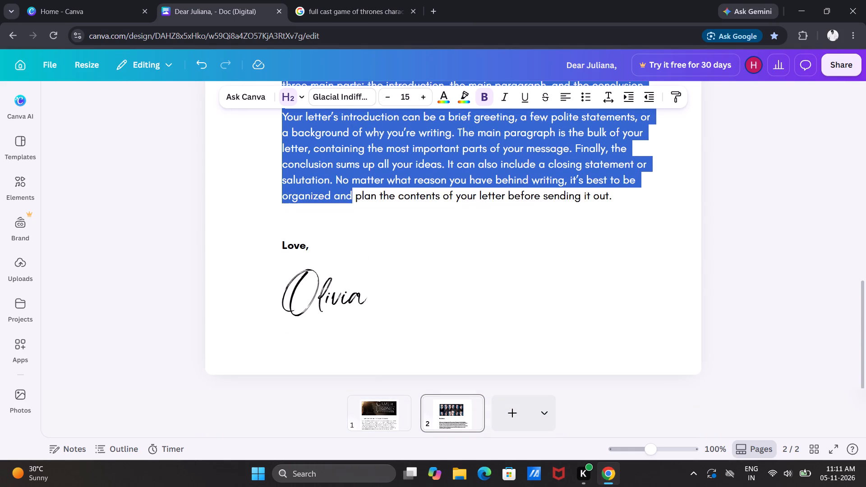
drag(350, 203, 377, 239)
key(BackSpace)
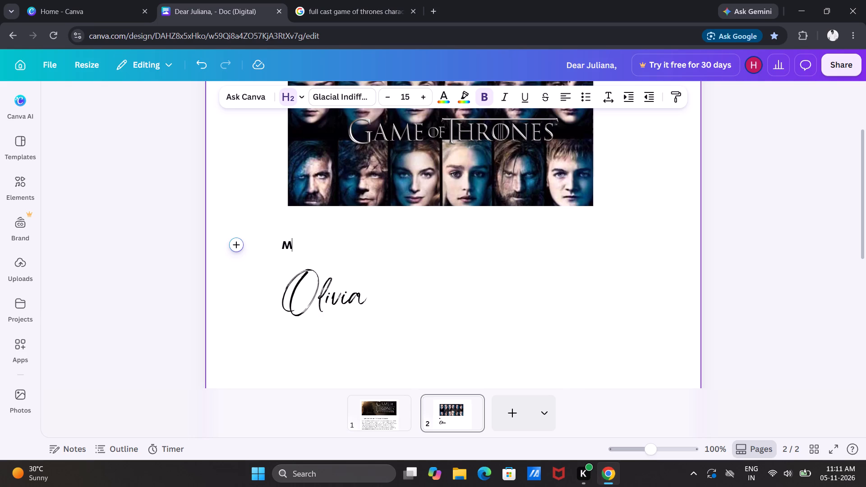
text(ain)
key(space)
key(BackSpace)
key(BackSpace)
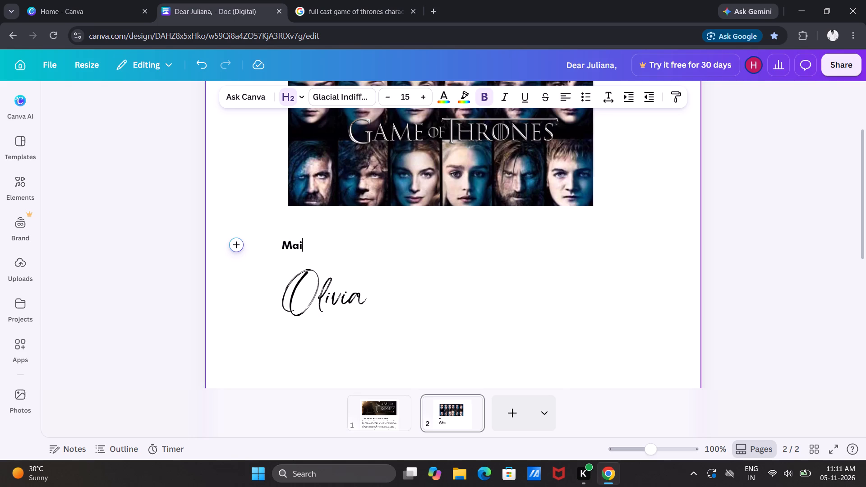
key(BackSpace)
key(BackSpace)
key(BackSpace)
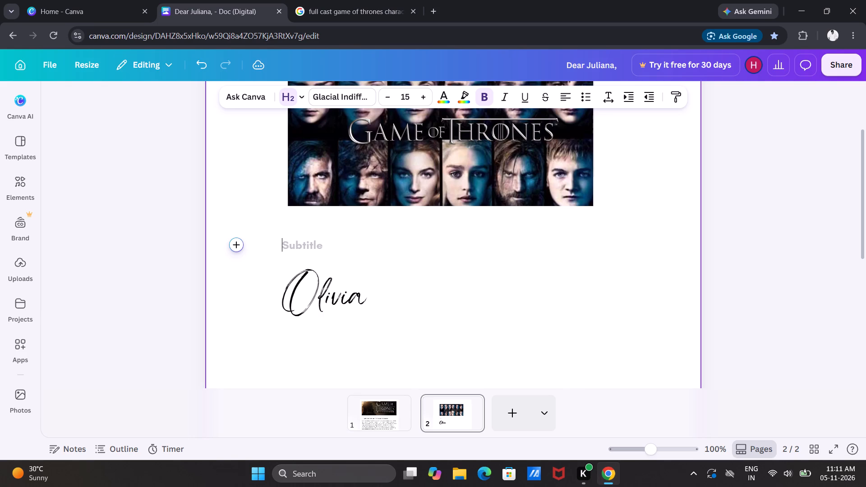
Enter the page 2 subtitle "MAIN CHARECTERS OF GAME OF THRONES" below the cast banner and start a new line.
text(MAU)
key(BackSpace)
text(IN CHARECTERS OF)
key(space)
text(GAME OF THRPOES)
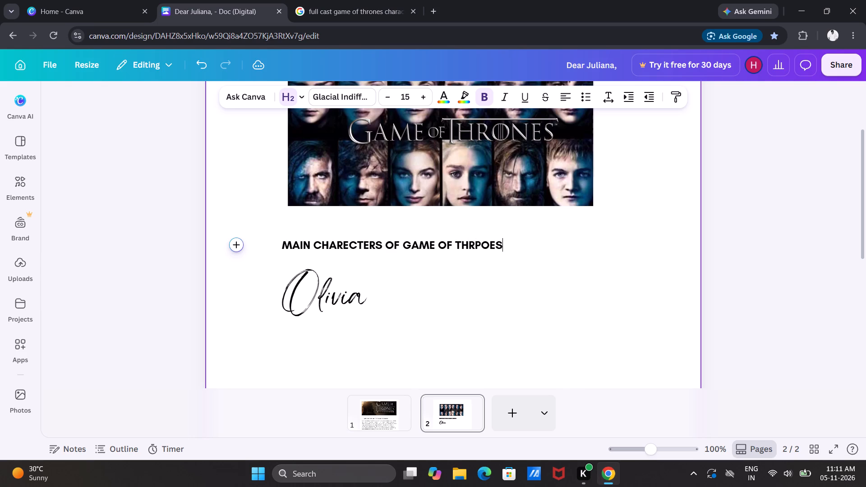
key(space)
key(BackSpace)
key(BackSpace)
key(BackSpace)
key(BackSpace)
key(BackSpace)
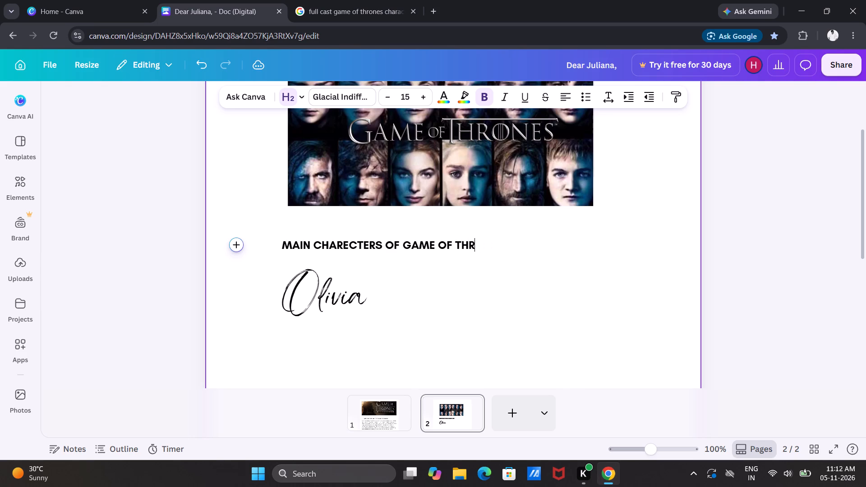
key(o)
text(ES)
key(BackSpace)
key(BackSpace)
text(NES)
key(Return)
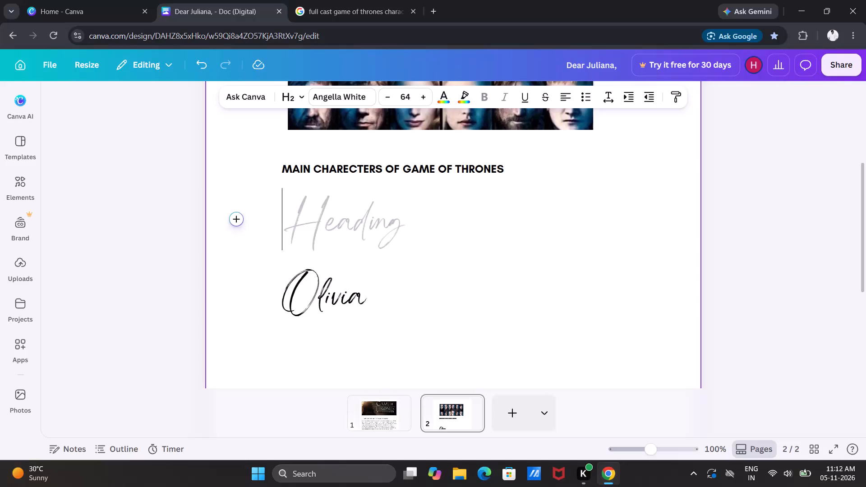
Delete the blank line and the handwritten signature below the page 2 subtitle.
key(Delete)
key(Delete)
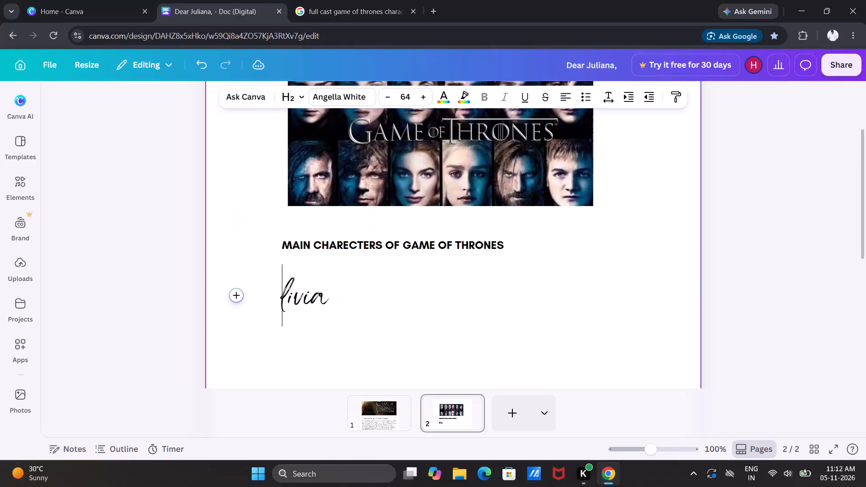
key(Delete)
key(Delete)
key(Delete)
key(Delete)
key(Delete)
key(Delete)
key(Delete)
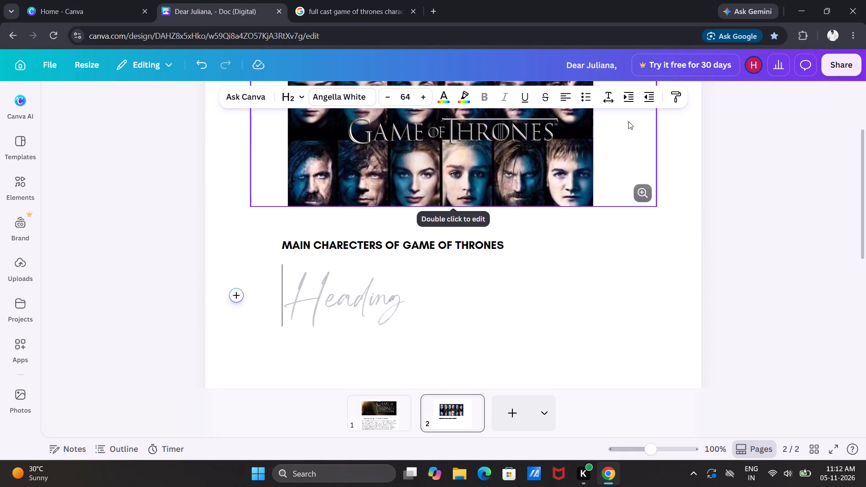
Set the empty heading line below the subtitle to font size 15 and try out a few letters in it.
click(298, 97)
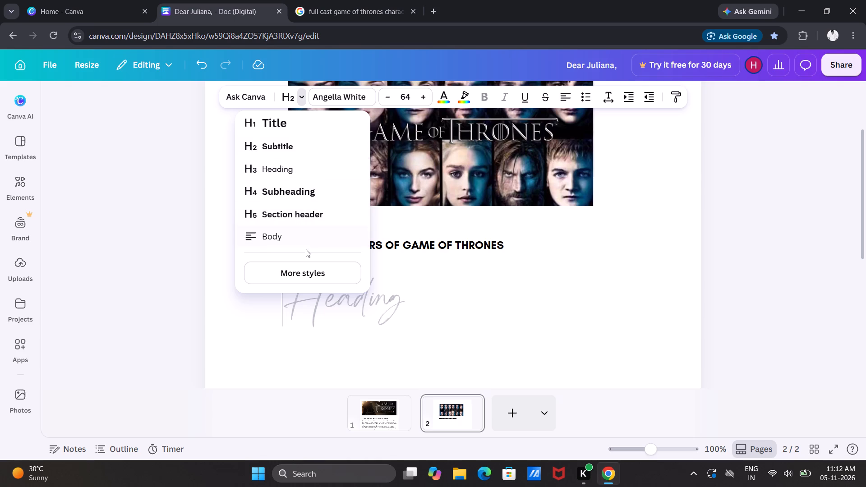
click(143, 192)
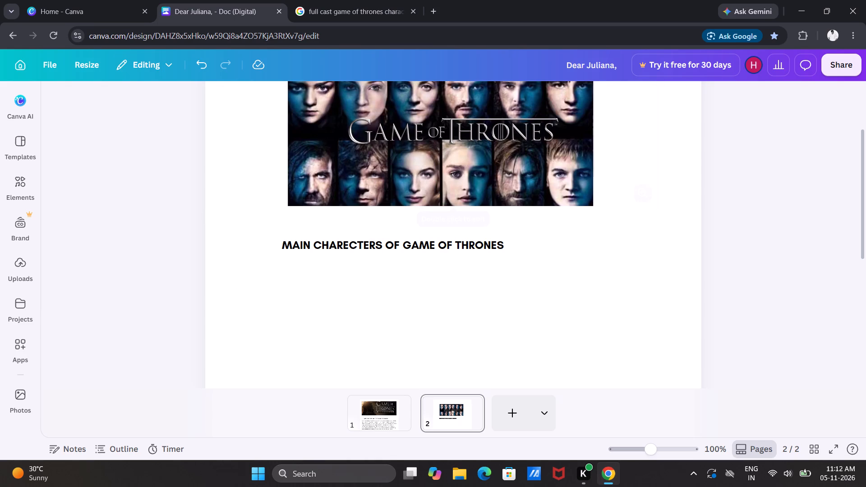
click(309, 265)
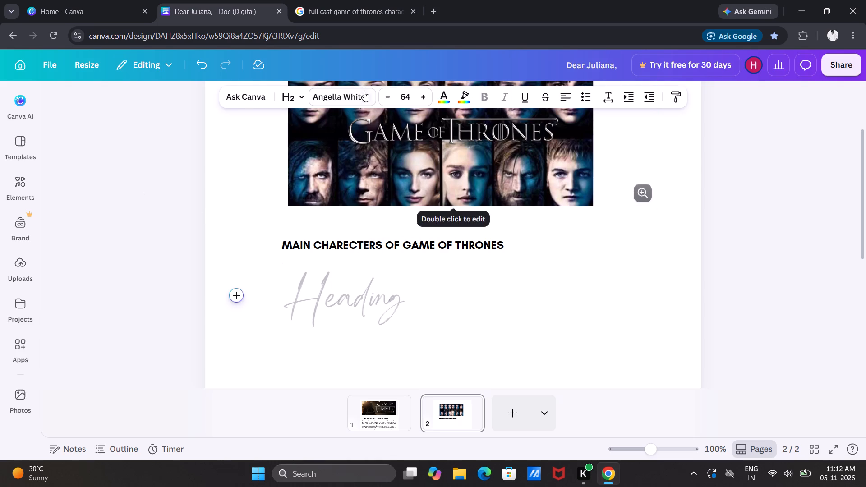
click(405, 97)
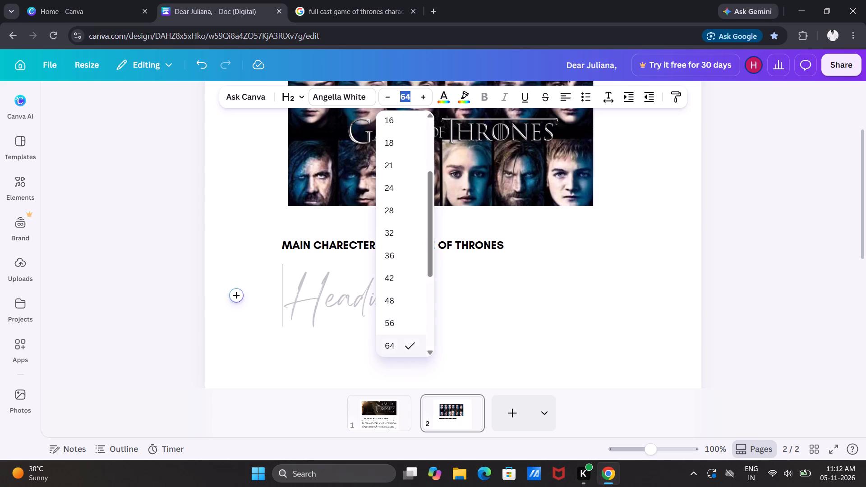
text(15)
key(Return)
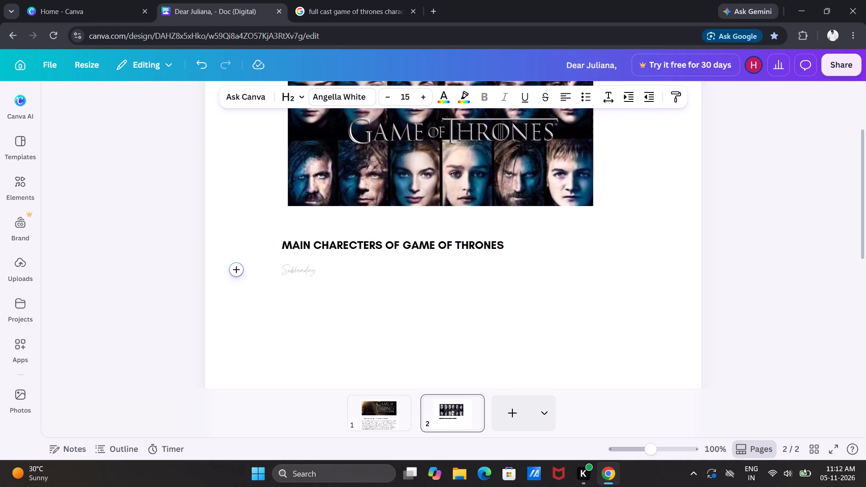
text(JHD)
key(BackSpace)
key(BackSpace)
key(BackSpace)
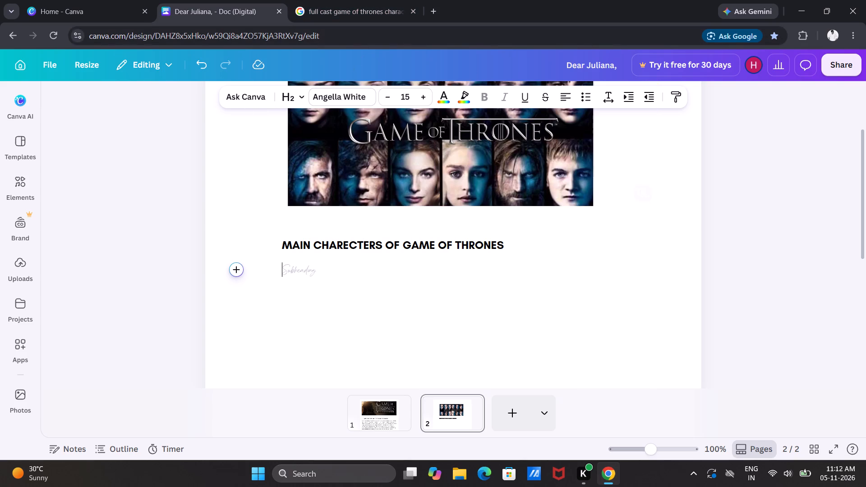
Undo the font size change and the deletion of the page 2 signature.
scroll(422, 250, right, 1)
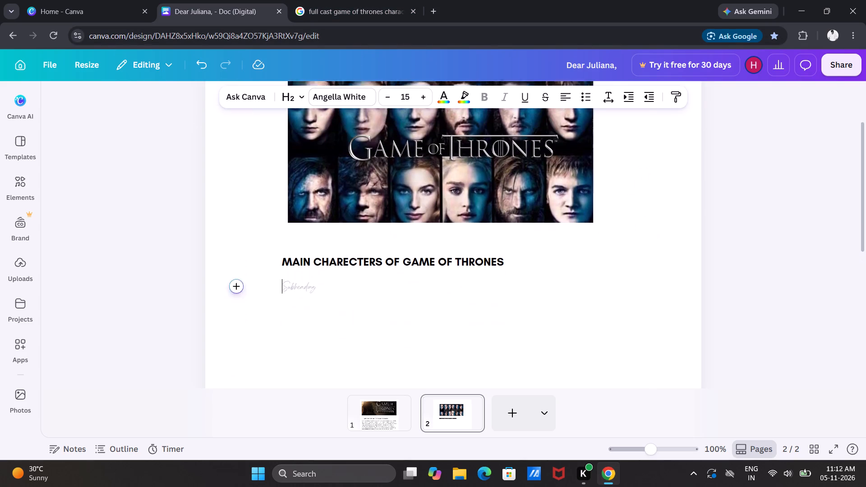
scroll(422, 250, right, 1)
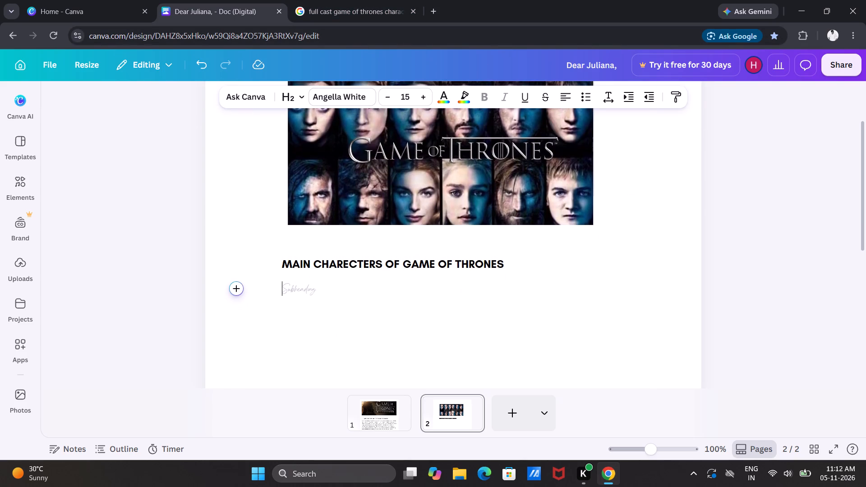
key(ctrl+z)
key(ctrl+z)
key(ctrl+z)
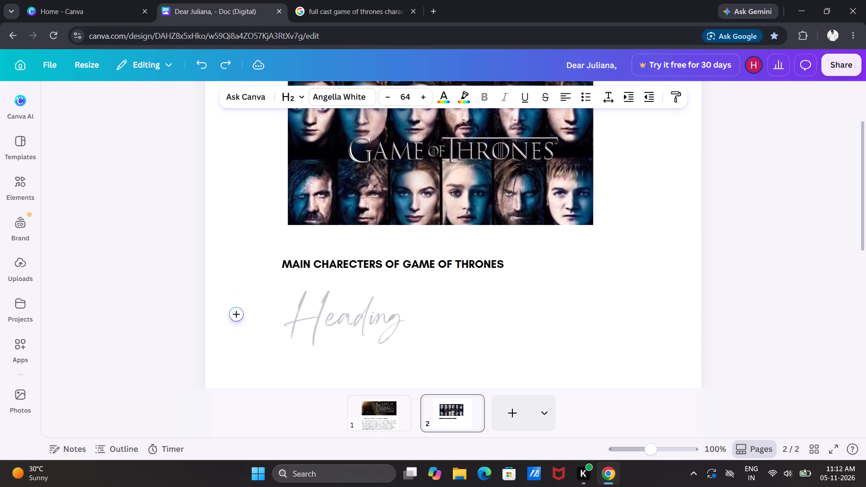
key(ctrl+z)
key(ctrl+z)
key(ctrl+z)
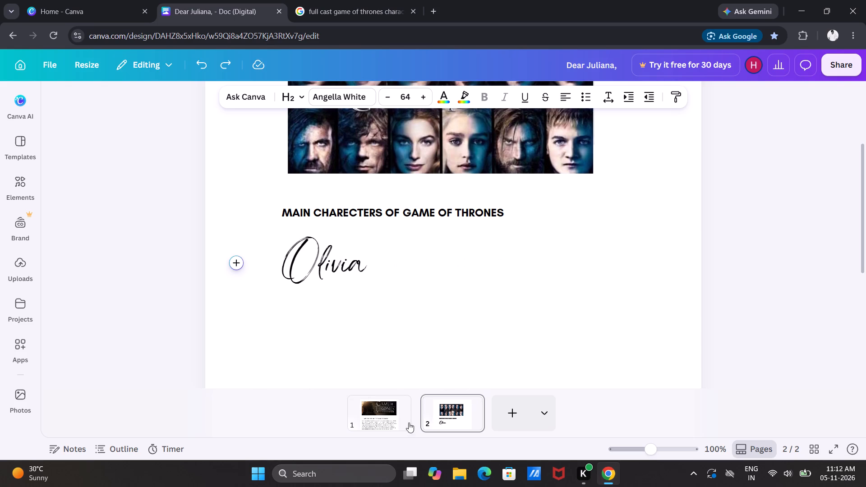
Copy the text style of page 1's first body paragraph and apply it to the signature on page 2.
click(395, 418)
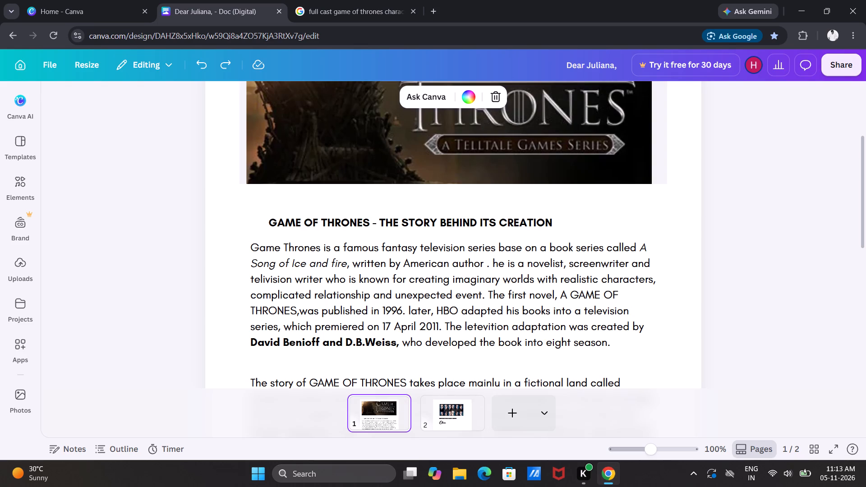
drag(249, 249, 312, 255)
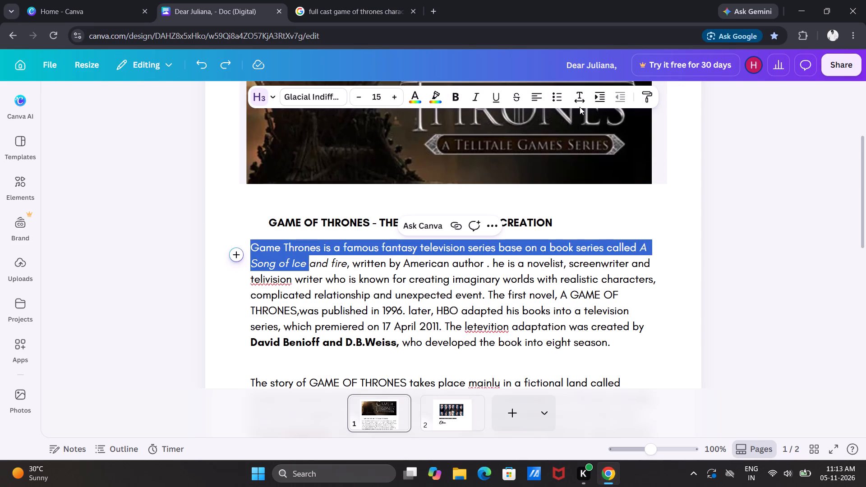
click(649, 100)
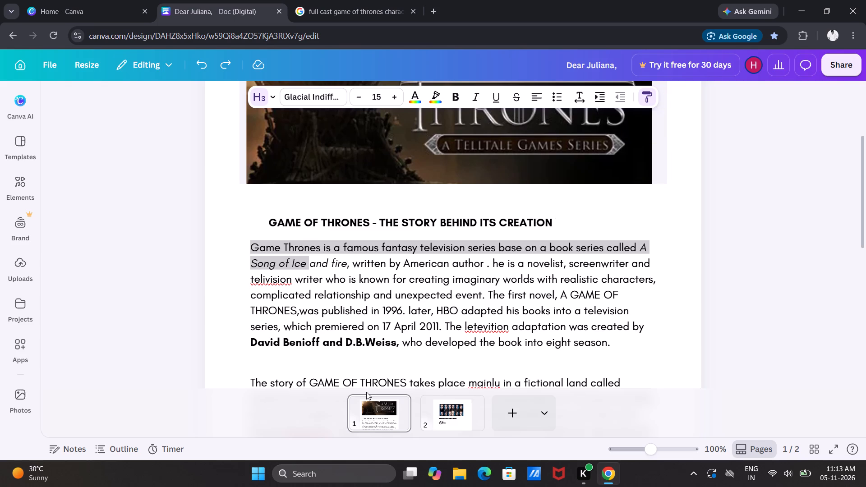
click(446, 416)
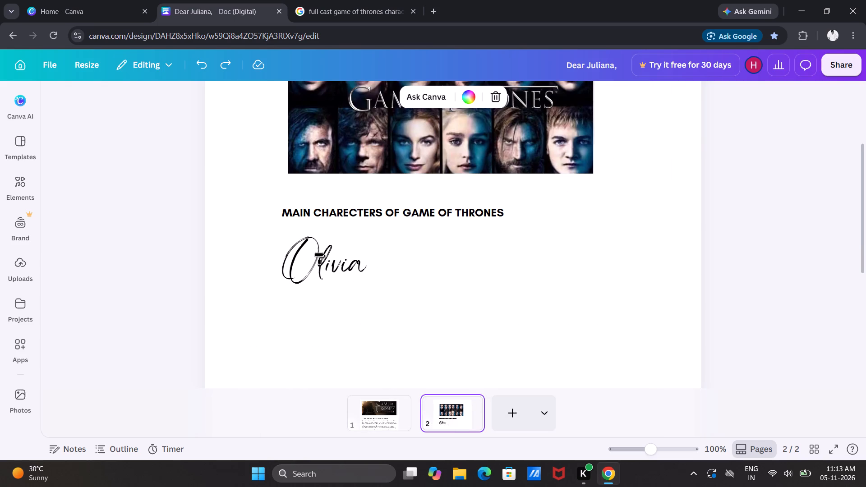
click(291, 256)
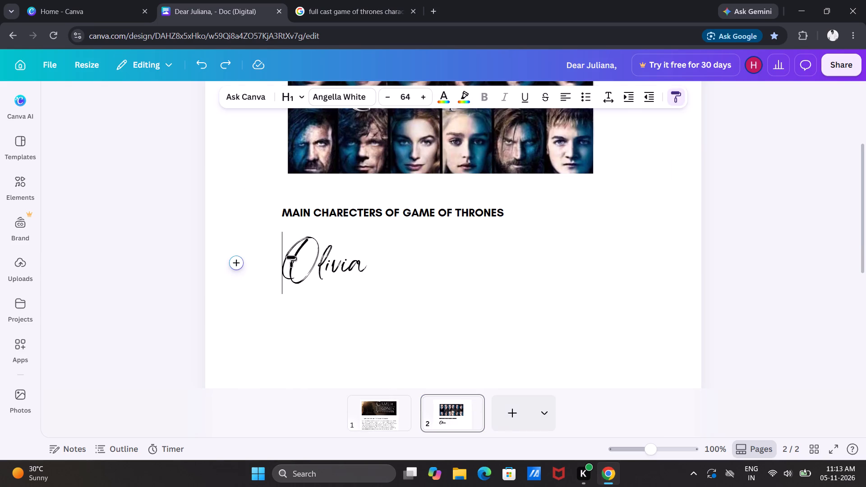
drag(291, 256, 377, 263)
Paste the clipboard content over the page 2 signature and delete the pasted Game of Thrones logo image.
key(ctrl+v)
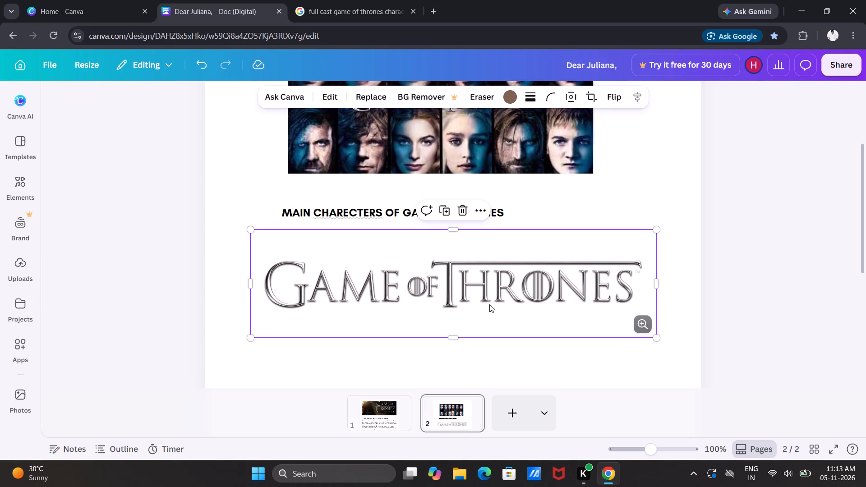
key(ctrl+Delete)
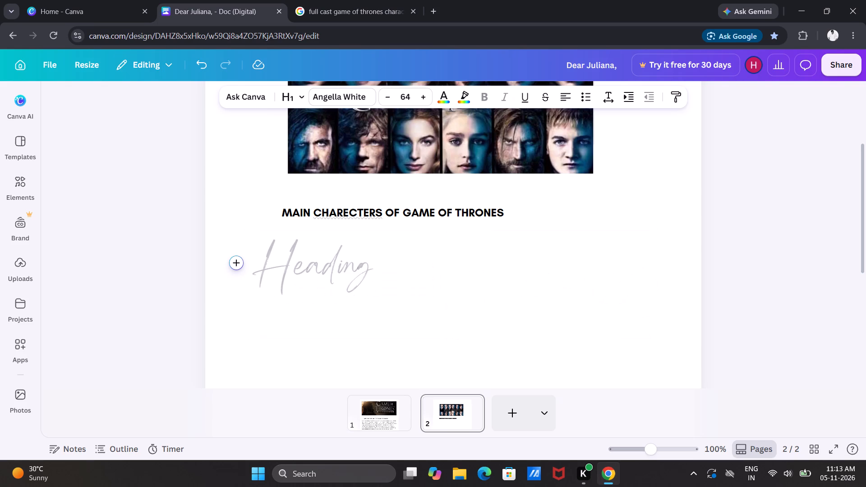
key(ctrl+v)
key(ctrl+Delete)
Set the font size of the empty heading line below the page 2 subtitle to 15.
click(414, 97)
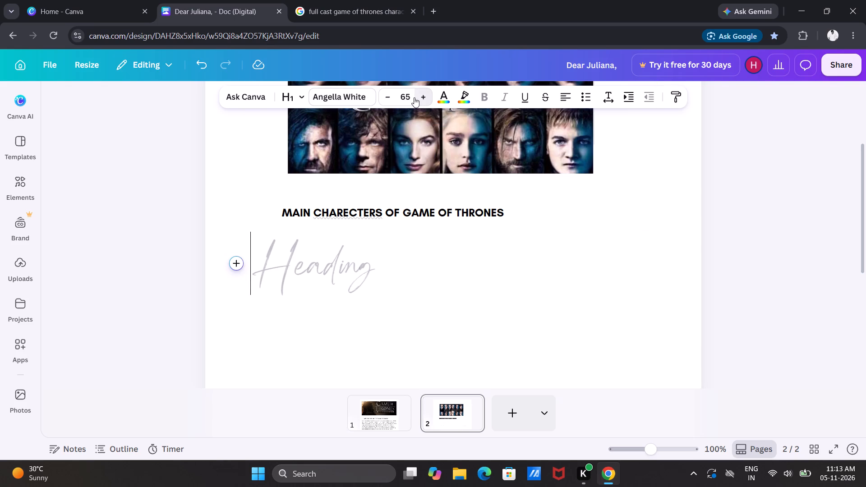
click(405, 94)
text(15)
key(Return)
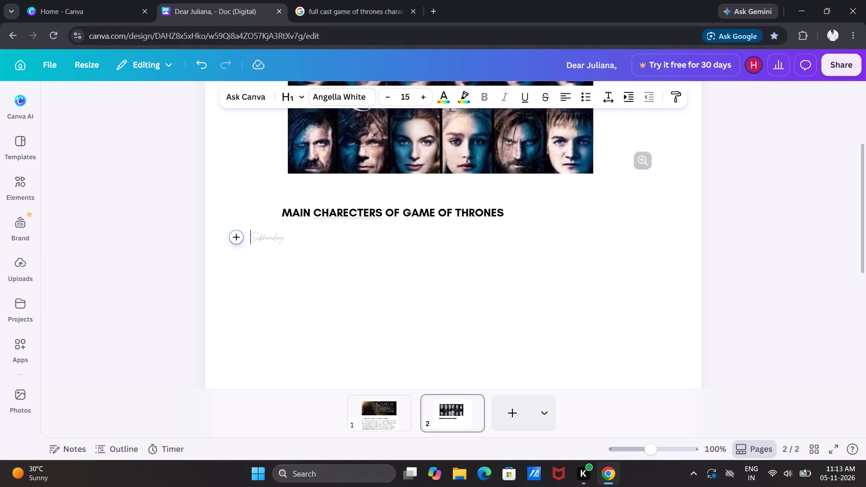
Check which font the first body paragraph on page 1 uses.
click(381, 403)
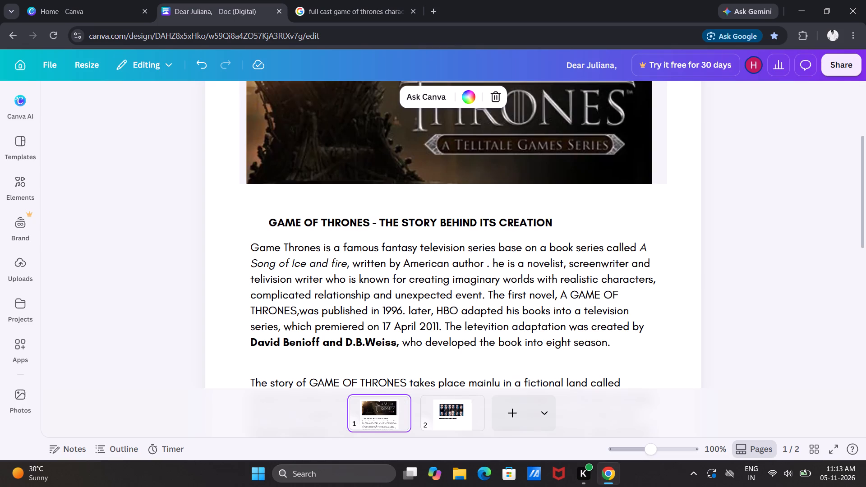
drag(317, 250, 378, 252)
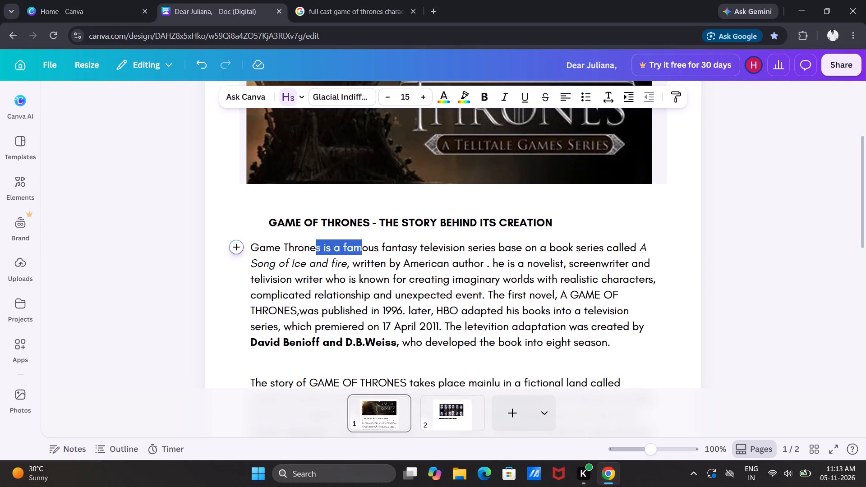
drag(378, 252, 451, 265)
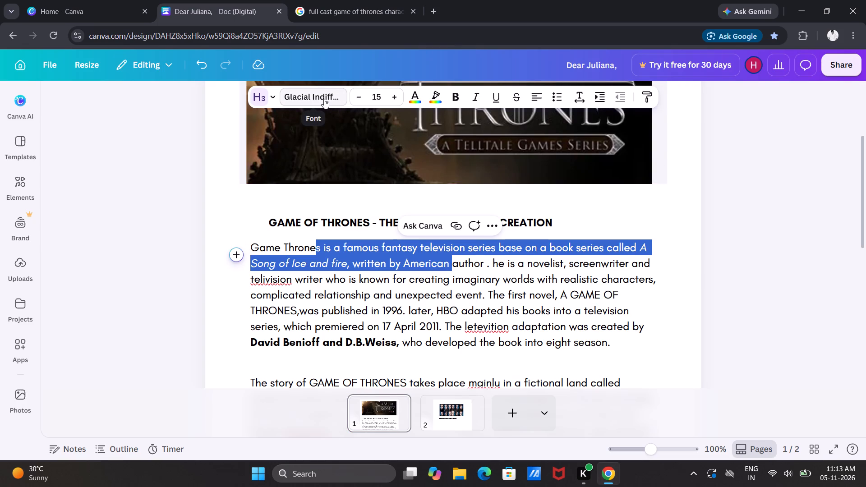
click(324, 99)
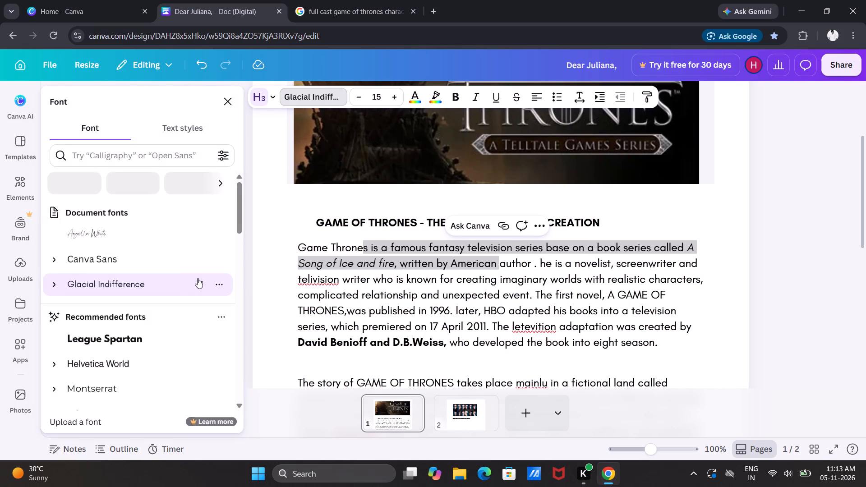
click(417, 292)
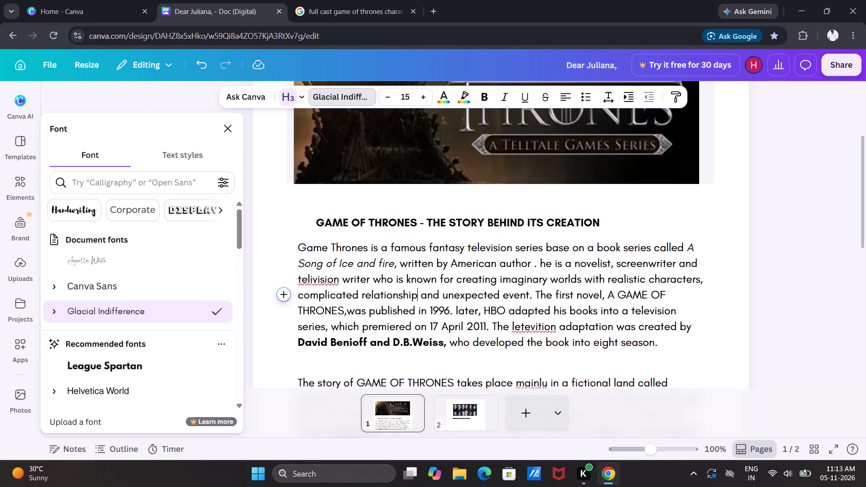
Change the font of the empty line below the page 2 heading to Glacial Indifference.
click(476, 413)
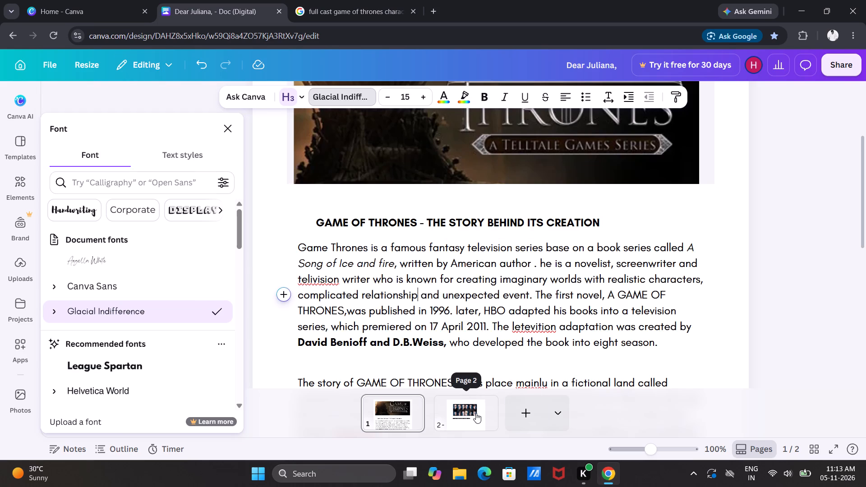
click(304, 246)
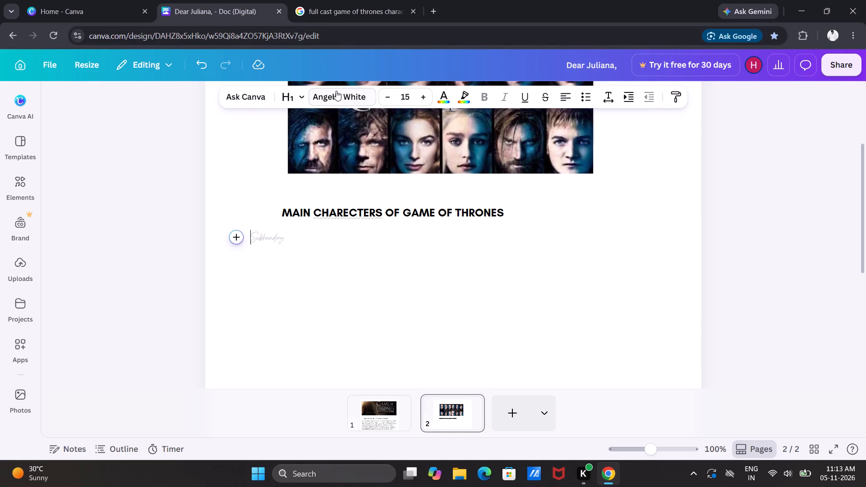
click(338, 104)
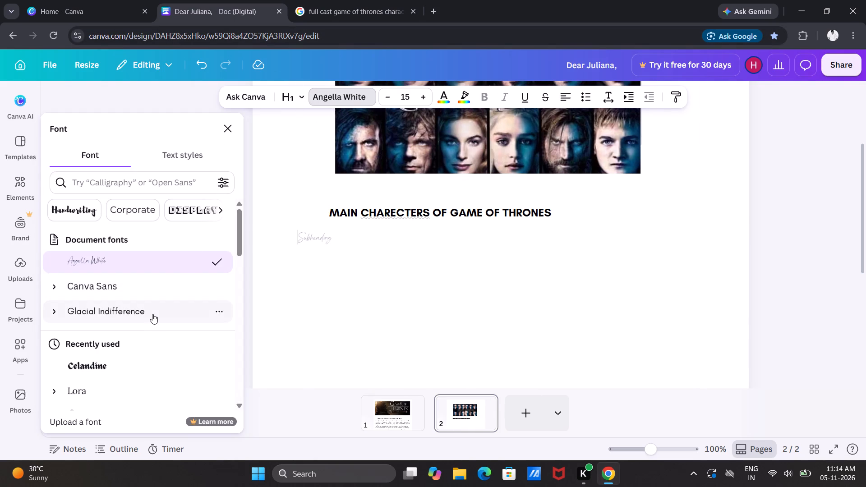
click(152, 314)
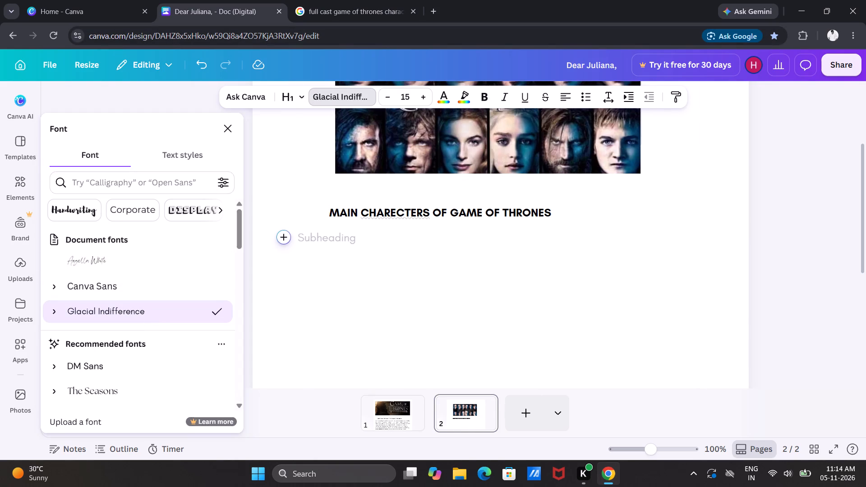
click(404, 270)
Check the text style of page 1's first body paragraph and apply the same H3 style to the empty line on page 2.
click(414, 421)
drag(341, 296, 385, 294)
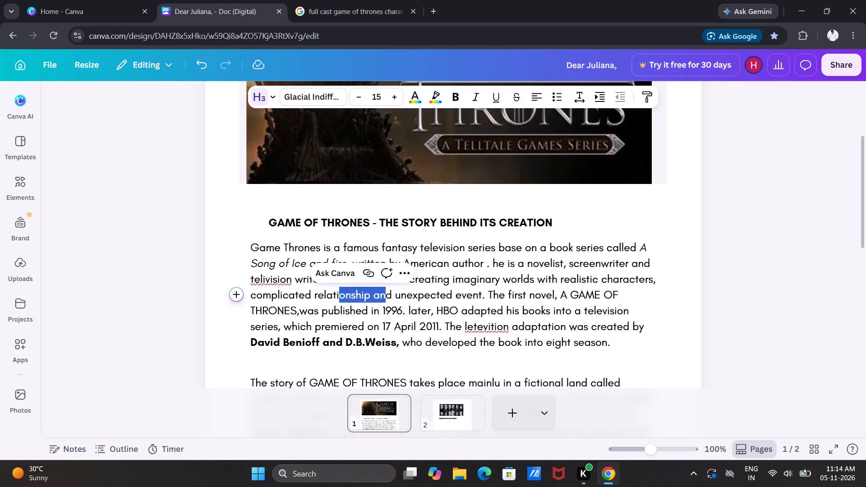
click(453, 405)
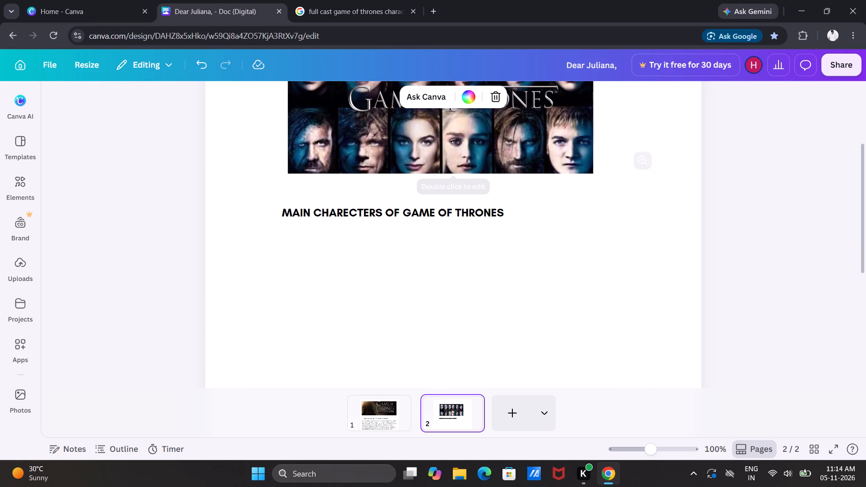
click(311, 243)
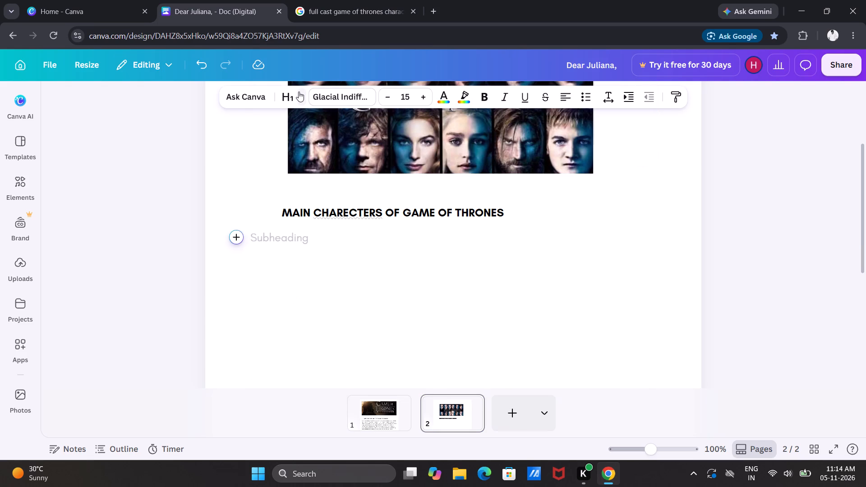
click(299, 92)
click(274, 172)
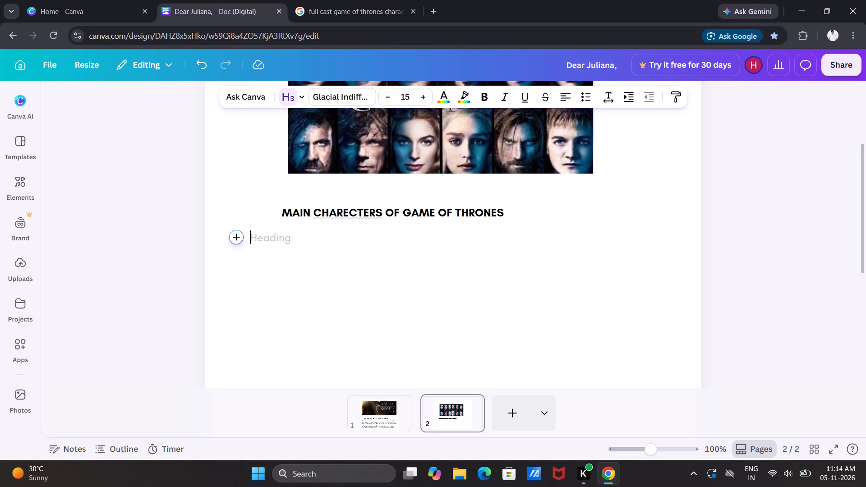
Start a numbered list below the main characters heading on page 2 with "Jon Snow" as item 1.
key(1)
text(.)
key(space)
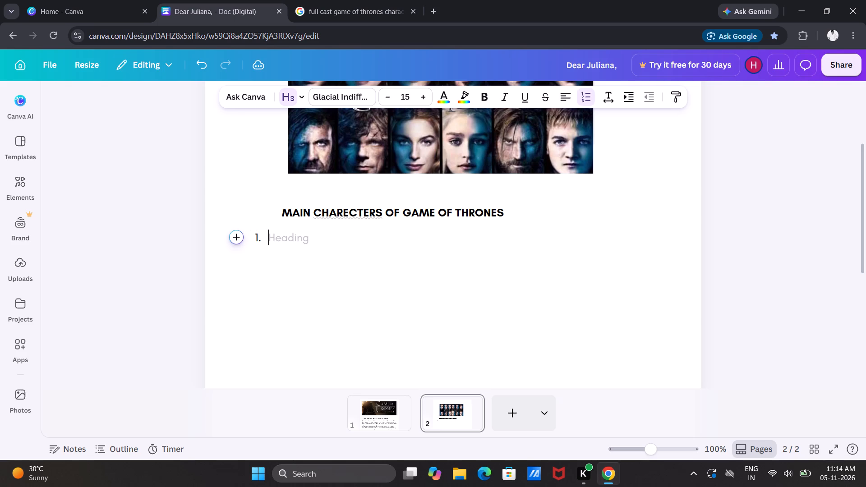
text(JO)
key(BackSpace)
text(on)
key(space)
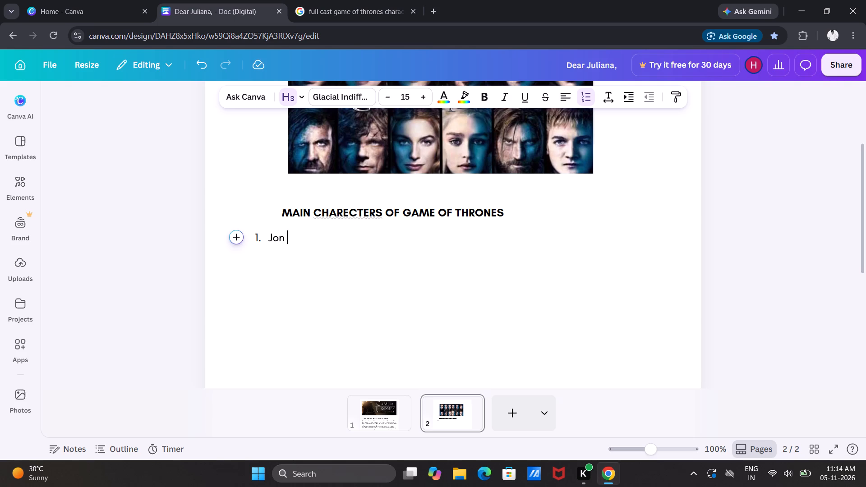
key(shift+s)
text(now)
key(space)
text(;)
key(space)
key(BackSpace)
key(BackSpace)
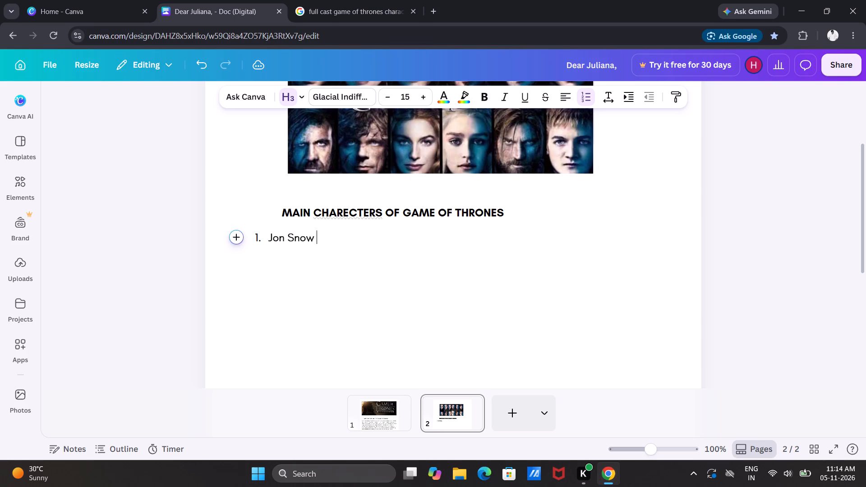
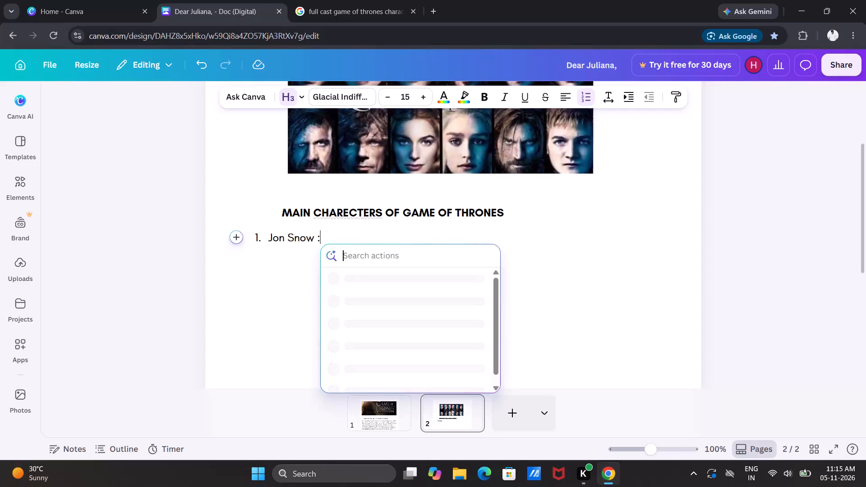
Add the description "jon Snow is brave, honest, loyal and responsible." after "Jon Snow :" in list item 1.
key(space)
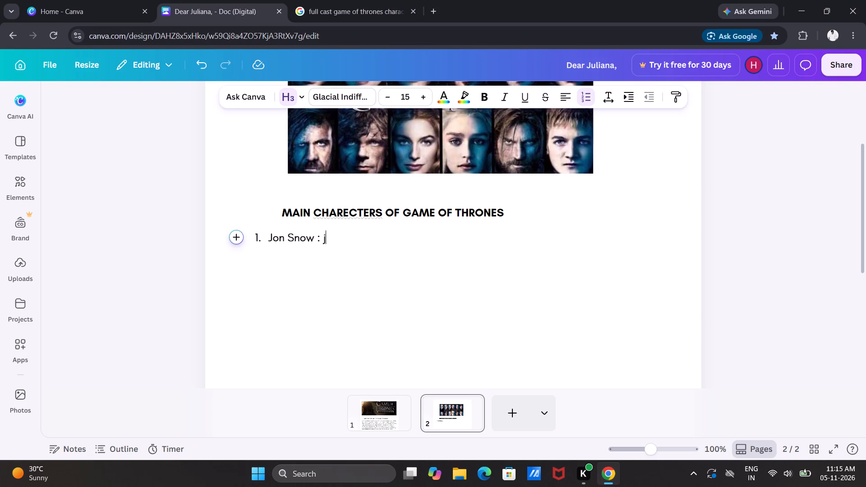
text(n)
key(space)
key(s)
text(now)
key(space)
text(is)
key(space)
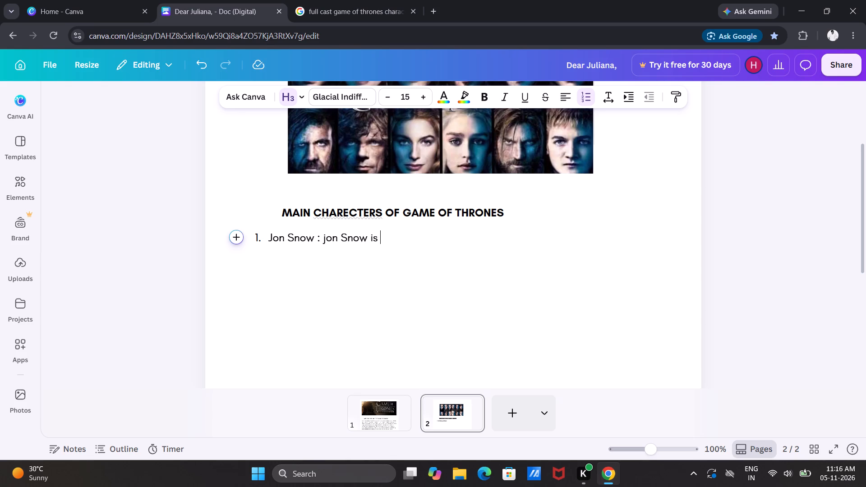
text(bra)
text(ve)
text(,)
key(space)
text(honest)
key(space)
key(BackSpace)
text(,)
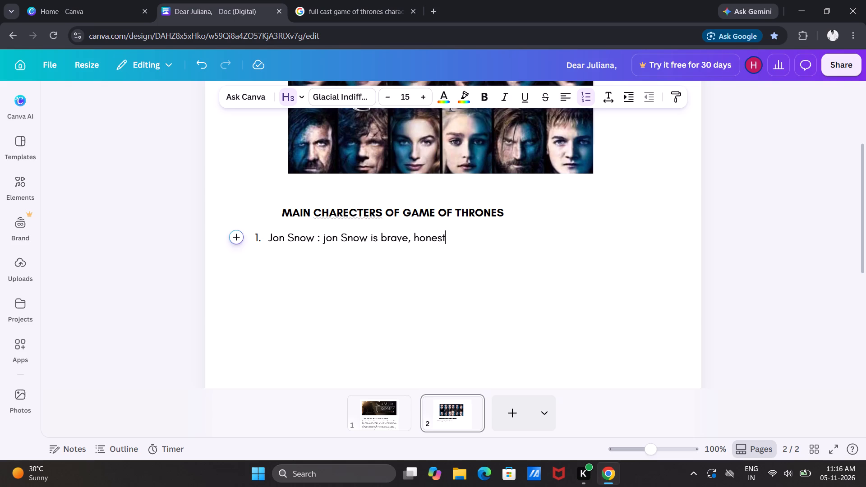
key(space)
text(loyal)
key(space)
text(and re)
text(spons)
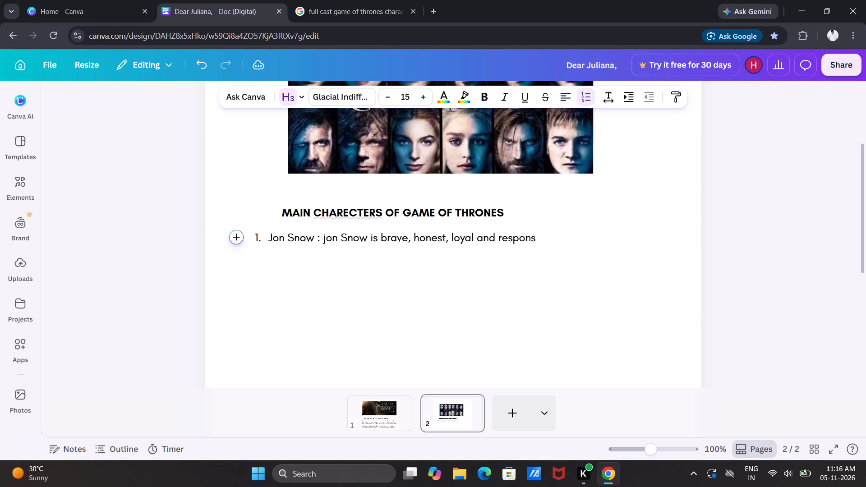
text(ib)
text(le)
text(.)
key(space)
Continue the Jon Snow description with the sentence "He House Stark and believes in justice and protecting other.".
text(e)
key(space)
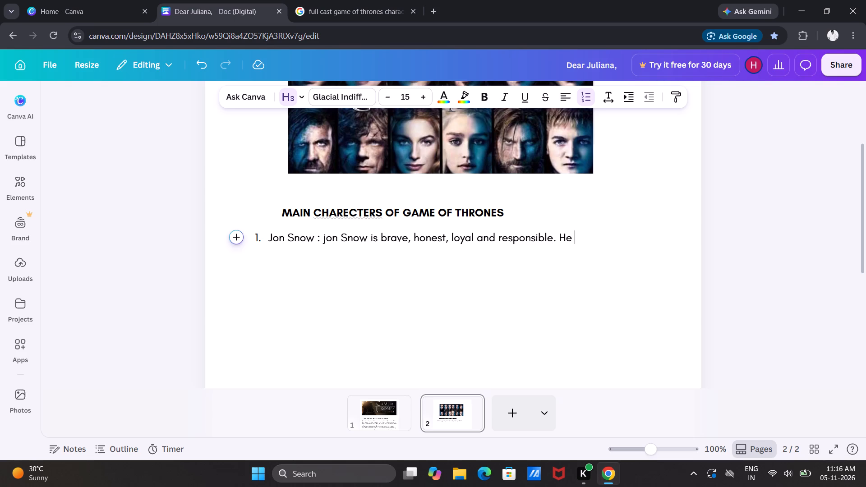
text(oi)
key(BackSpace)
key(u)
text(se)
key(space)
text(ta)
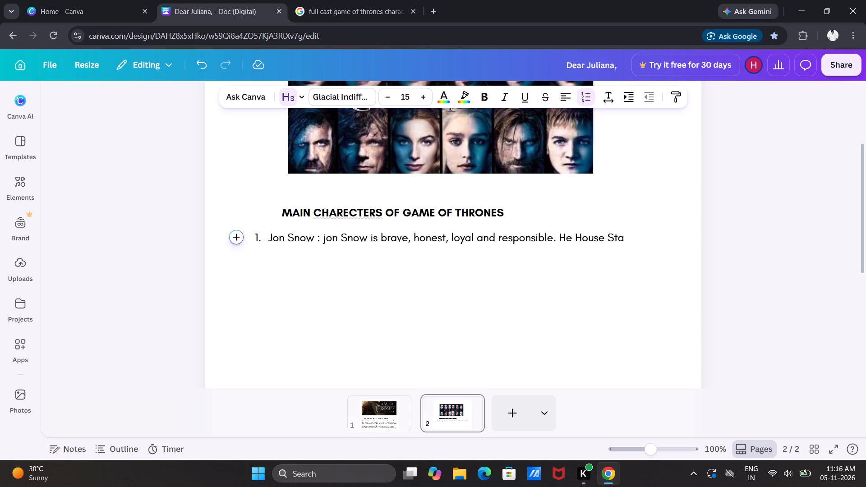
text(rk)
key(space)
text(and)
key(space)
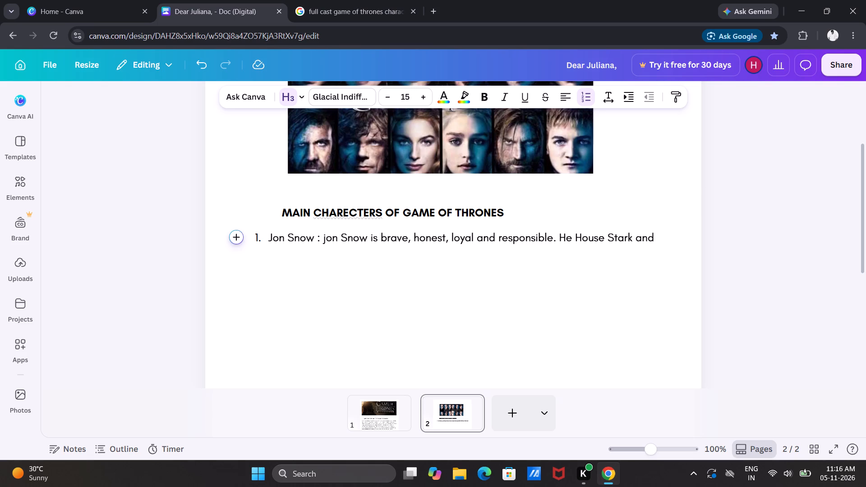
text(beli)
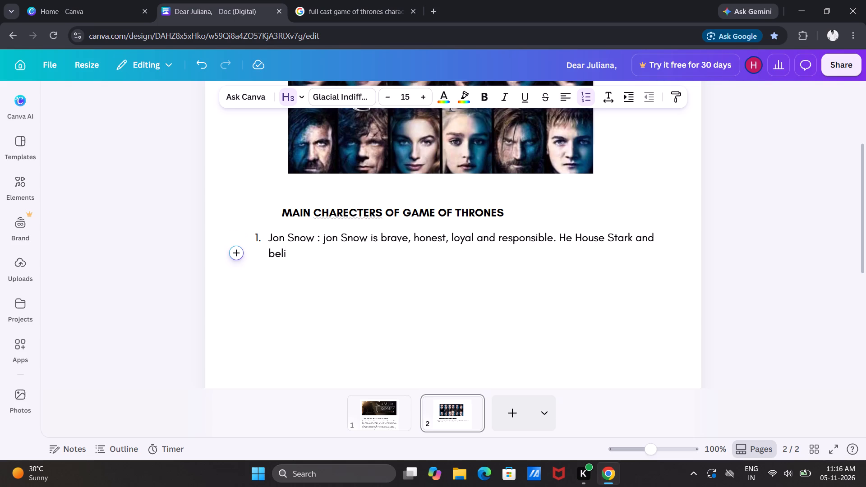
key(e)
text(ves)
key(space)
text(in ju)
text(stice)
key(space)
text(and)
key(space)
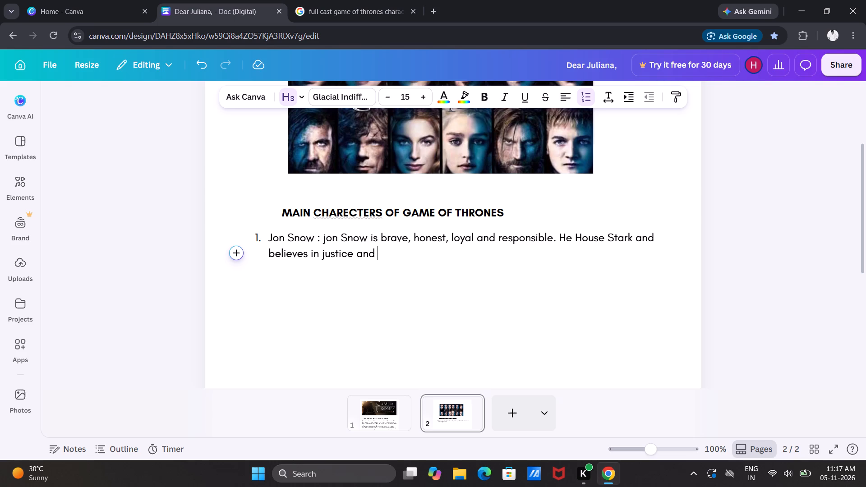
text(pro)
text(te)
text(cting)
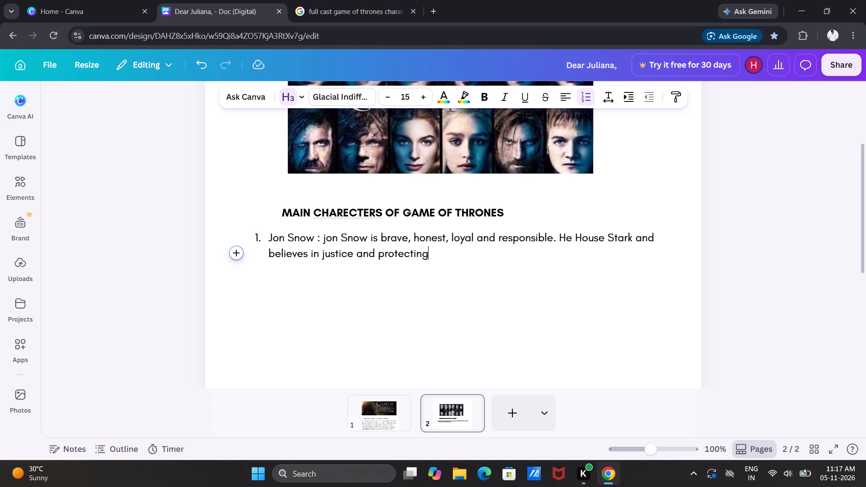
key(space)
text(othrt)
key(BackSpace)
key(BackSpace)
text(er)
text(.)
key(space)
Continue the Jon Snow description in list item 1 with "He shares a strong none with Arya Stark".
key(e)
key(space)
text(shared)
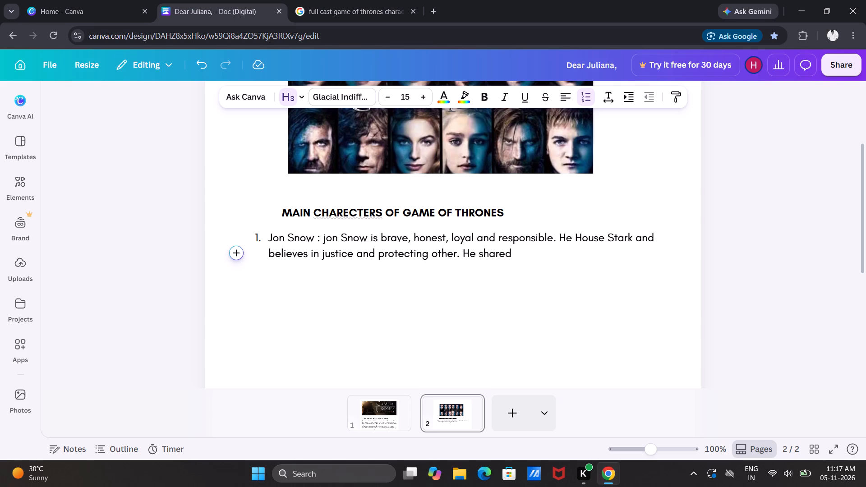
key(BackSpace)
key(BackSpace)
key(BackSpace)
text(res)
key(space)
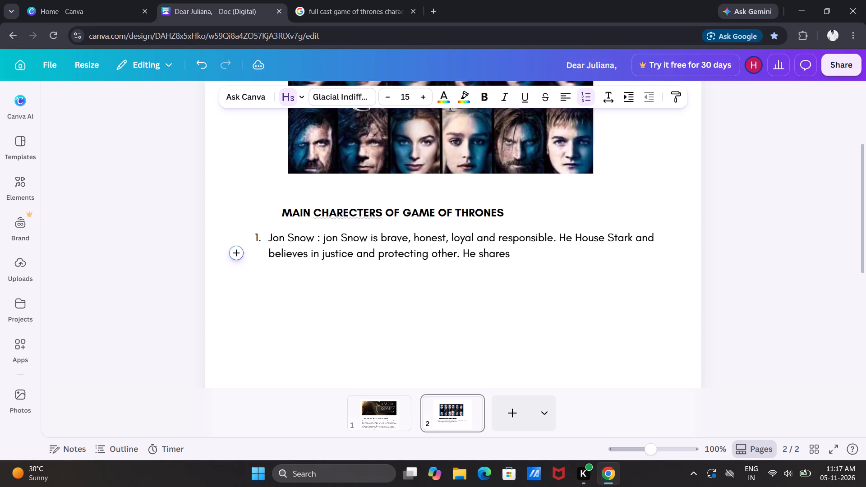
text(a sto)
key(BackSpace)
text(ron)
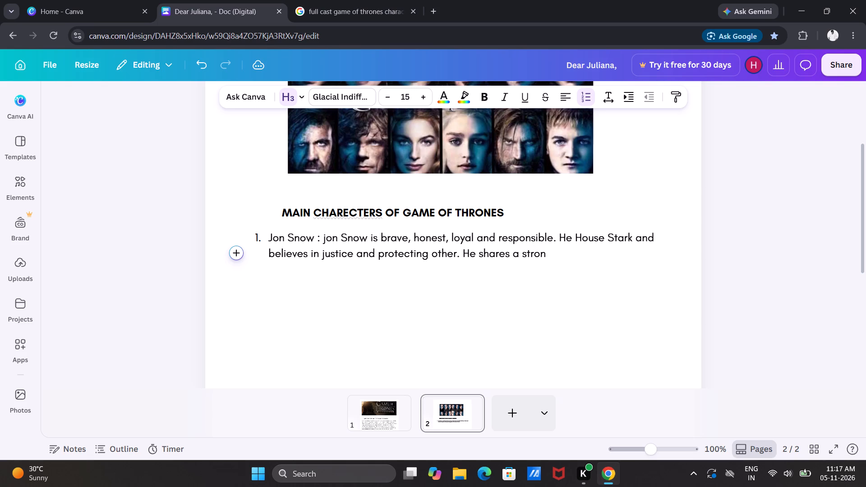
text(g none)
key(space)
text(with)
key(space)
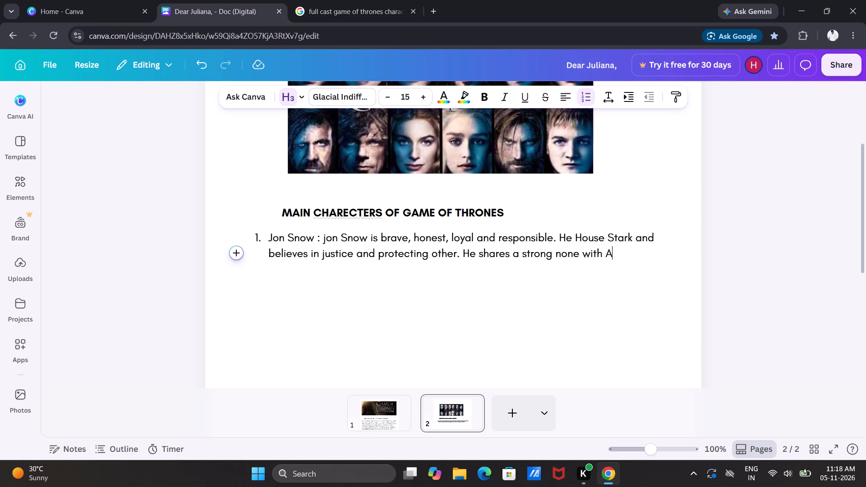
text(rya)
key(space)
key(s)
text(tar)
text(k)
key(space)
Complete the Jon Snow description's last sentence with "and leter develope a reletionship with Daenerya Targaryen.".
text(an)
text(d)
key(space)
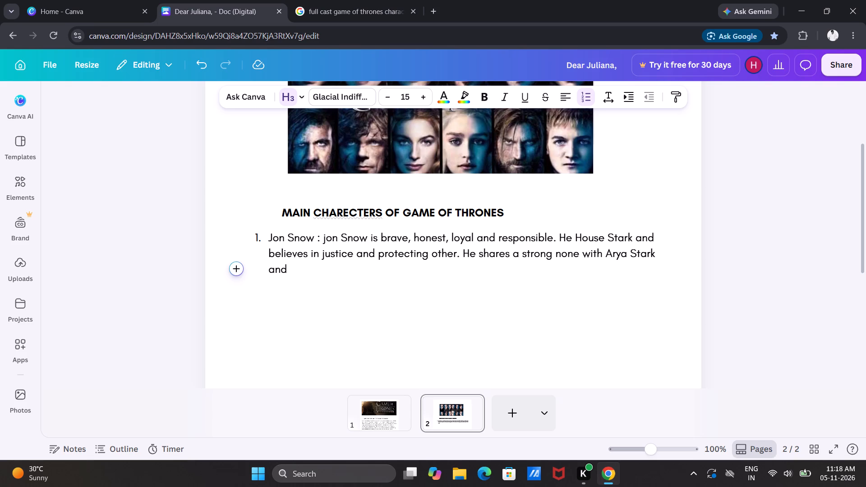
text(leter)
key(space)
text(de)
key(v)
text(elope)
key(space)
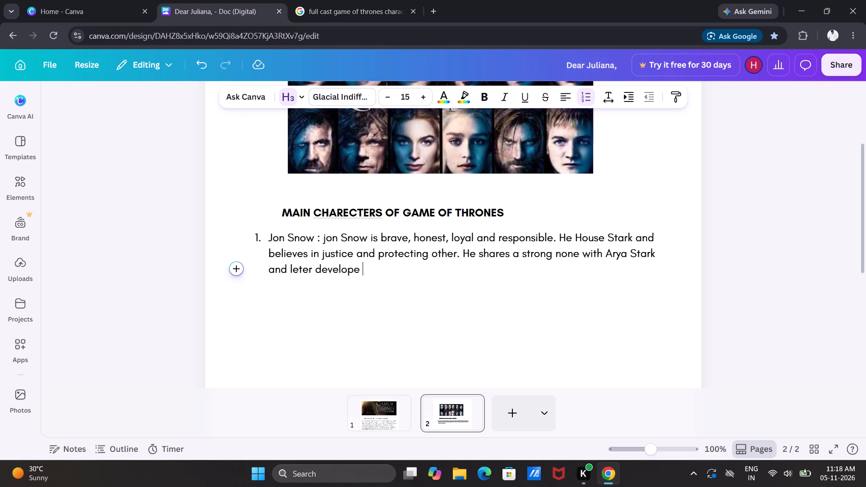
text(a reletion)
text(ship)
key(space)
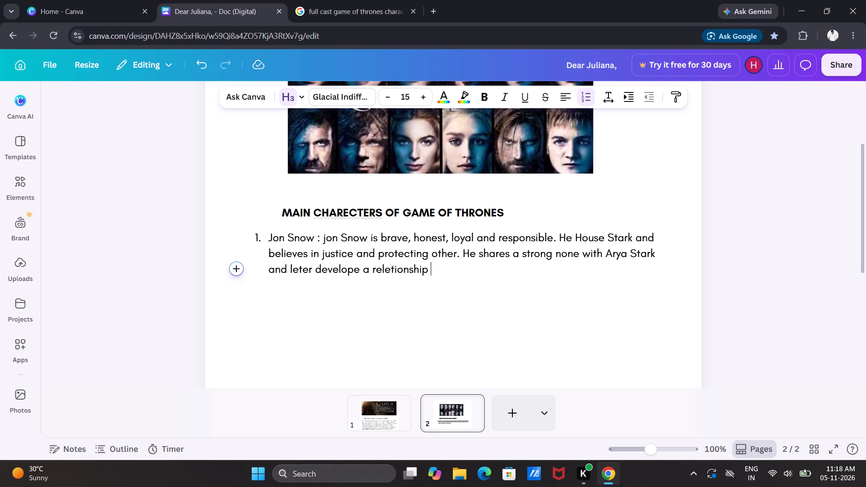
text(with)
key(space)
text(ae)
text(ner)
text(ya)
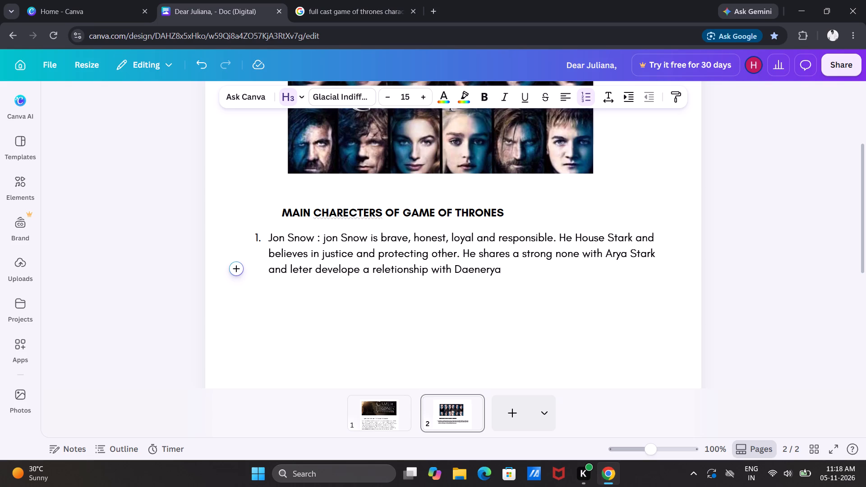
key(space)
text(arg)
text(ary)
text(en)
key(space)
key(BackSpace)
key(period)
Start numbered list item 2 below the Jon Snow description.
key(Return)
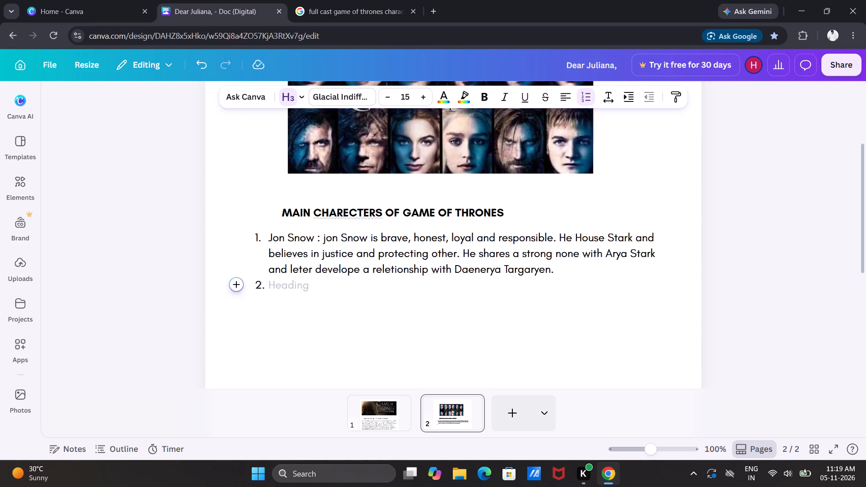
key(Return)
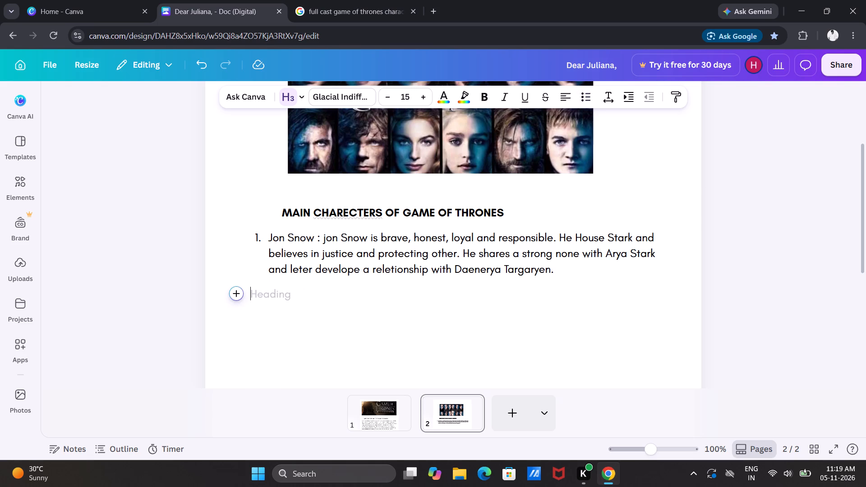
key(2)
key(period)
key(space)
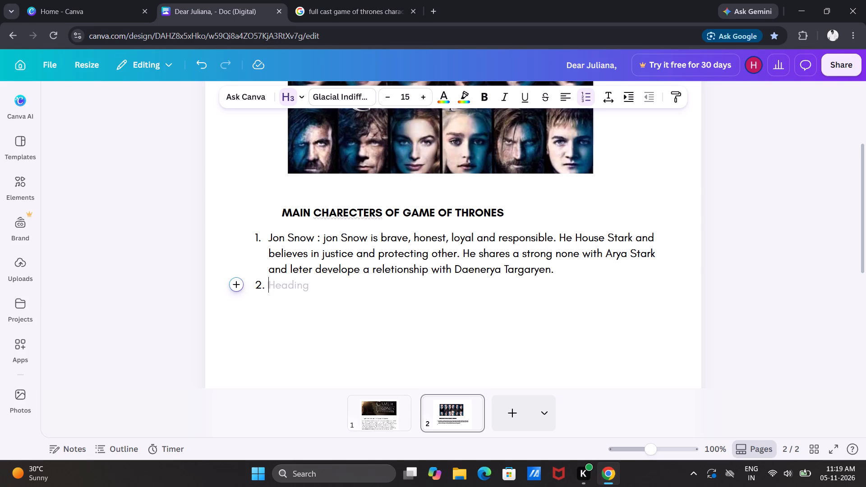
Enter the character name "Daenerys Targaryen :" in list item 2.
text(ea)
key(BackSpace)
key(BackSpace)
text(ae)
text(ner)
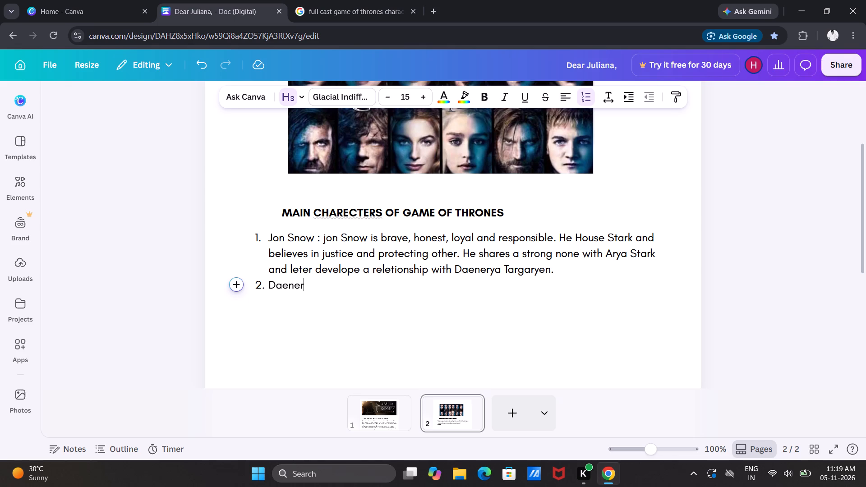
key(y)
text(s)
key(space)
key(a)
text(rg)
text(arye)
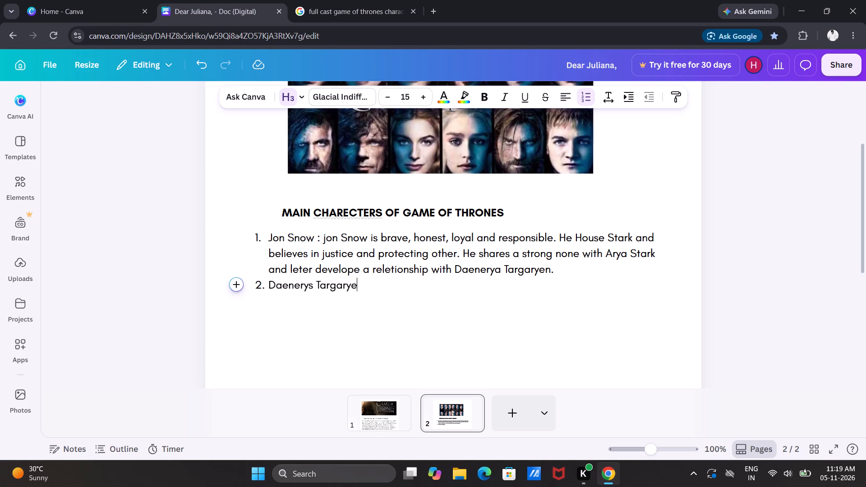
key(b)
key(BackSpace)
text(n)
key(space)
text(:)
key(space)
Begin the description after "Daenerys Targaryen :" with a copy of the first name, followed by "is ambitious,".
double_click(292, 285)
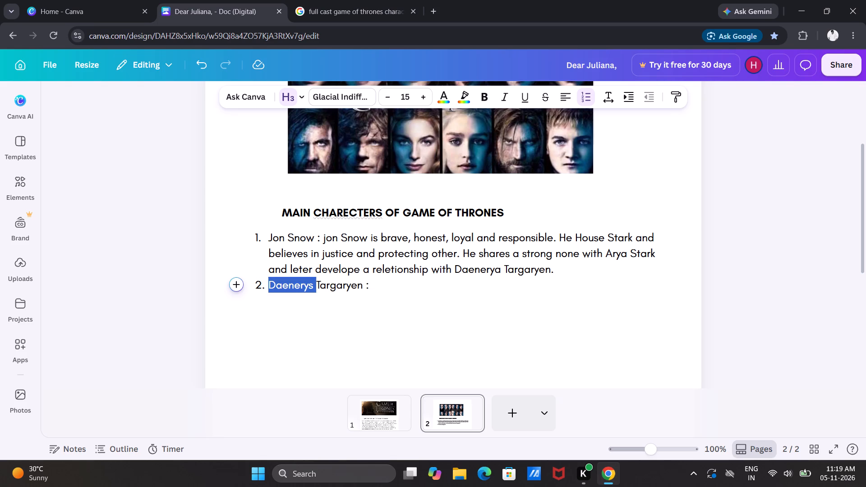
key(ctrl+c)
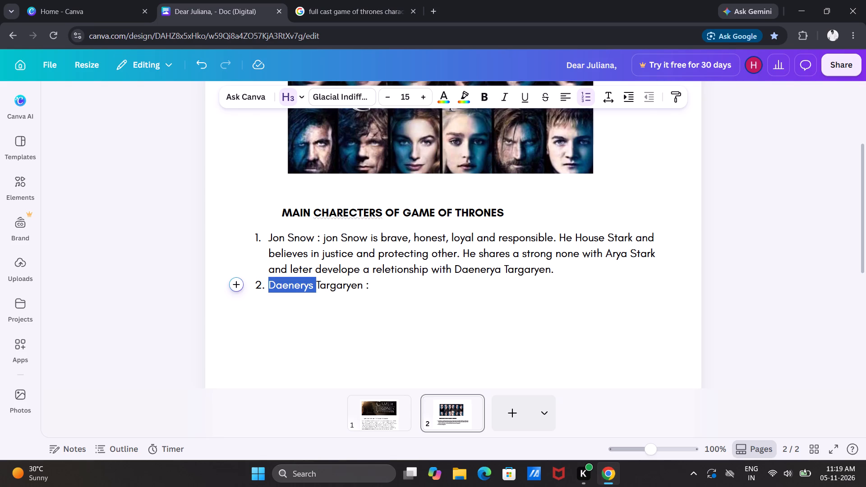
click(374, 289)
key(ctrl+v)
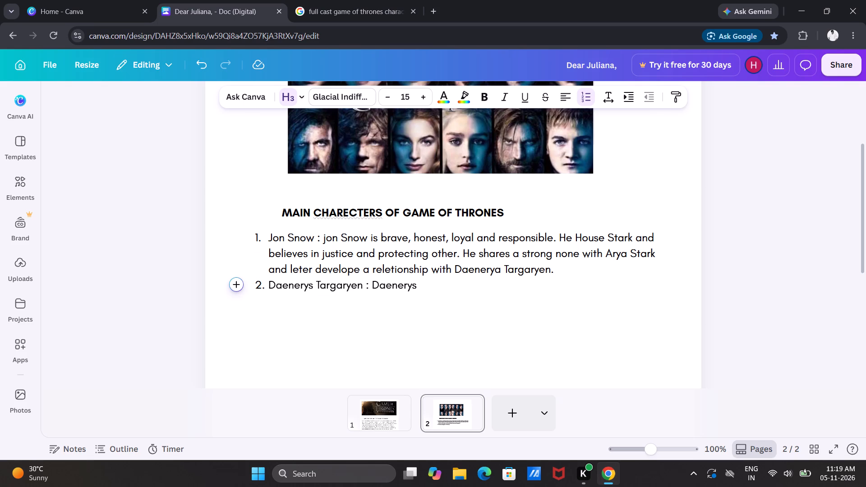
text(is)
key(space)
text(ambu)
key(BackSpace)
key(i)
text(tio)
text(us)
key(space)
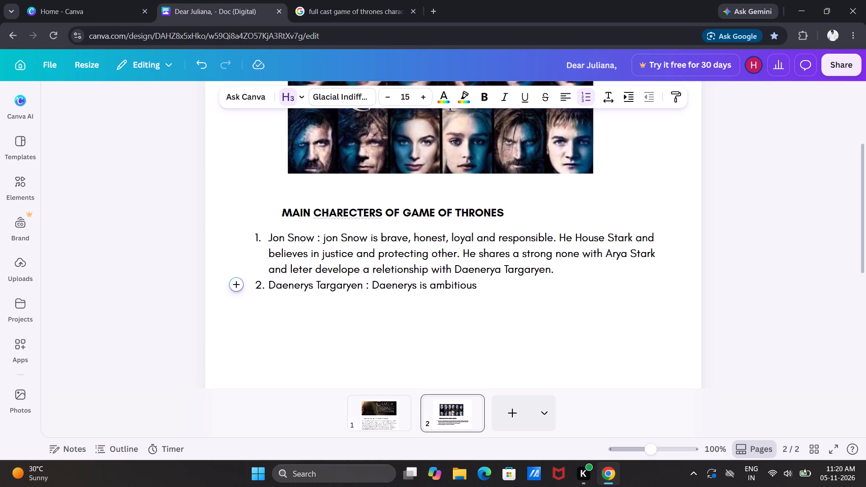
key(BackSpace)
text(,)
key(space)
Continue the Daenerys description in list item 2 with "courageous and determined".
text(cou)
text(ra)
text(gr)
key(BackSpace)
key(e)
text(ous)
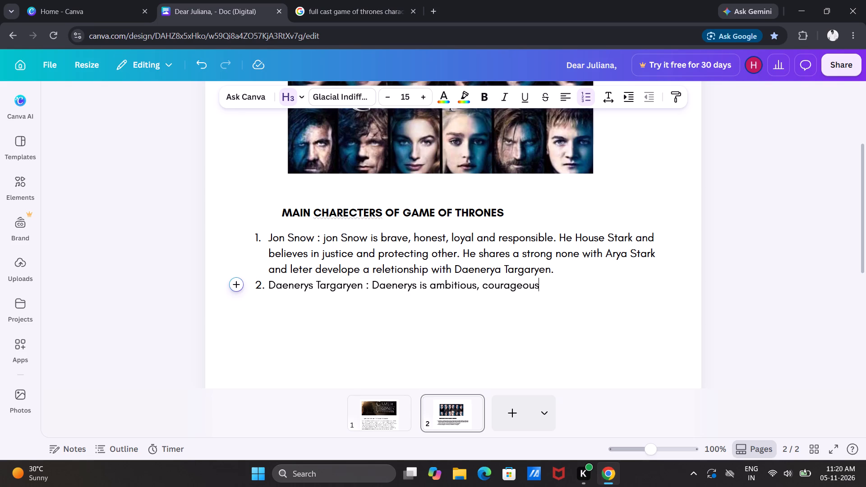
key(space)
text(and)
key(space)
text(de)
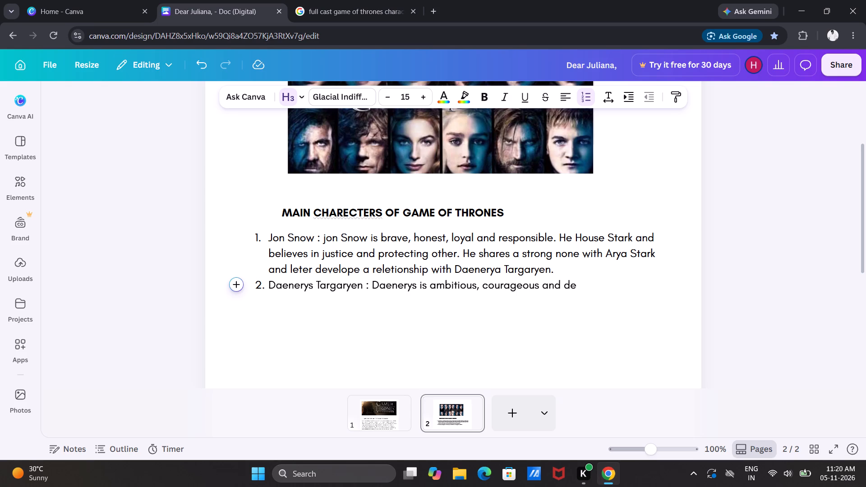
text(ter)
text(mined)
key(space)
Continue the Daenerys description in list item 2 with "to become the ruler of".
text(to)
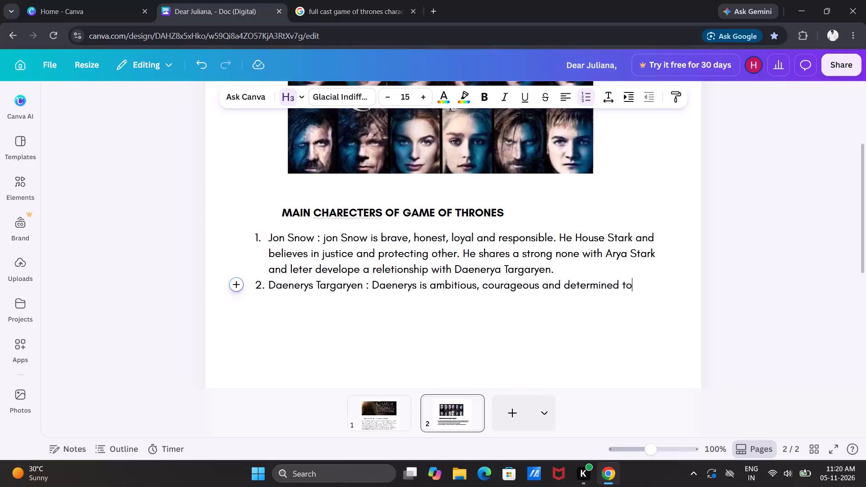
key(space)
text(be)
text(come)
key(space)
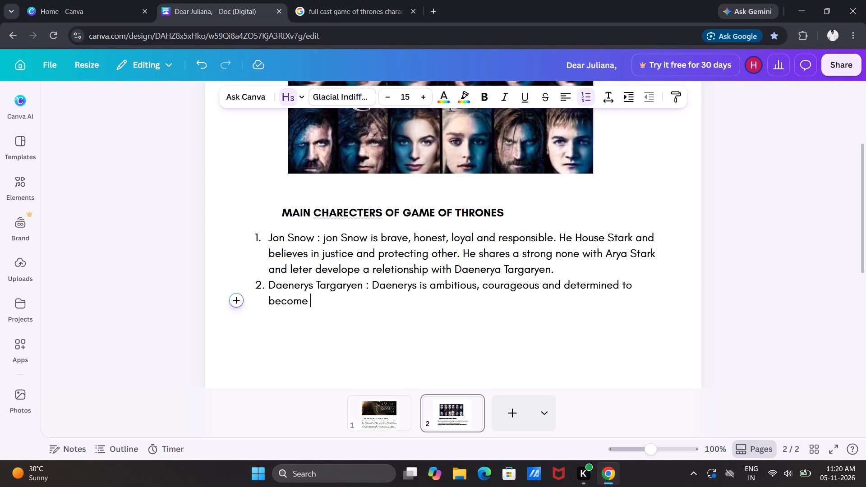
text(the role)
key(BackSpace)
key(BackSpace)
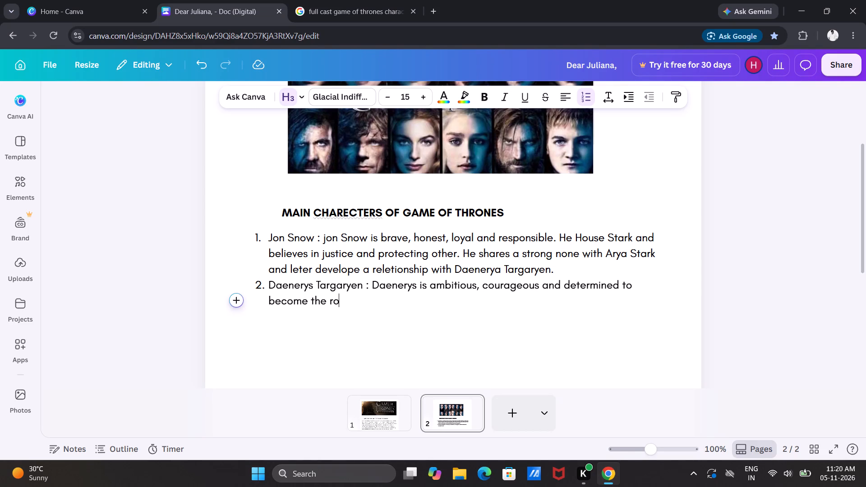
key(BackSpace)
text(uler of)
key(space)
Complete the first sentence of the Daenerys description with "the Seven Kingdoms.".
text(the)
key(space)
text(even)
key(space)
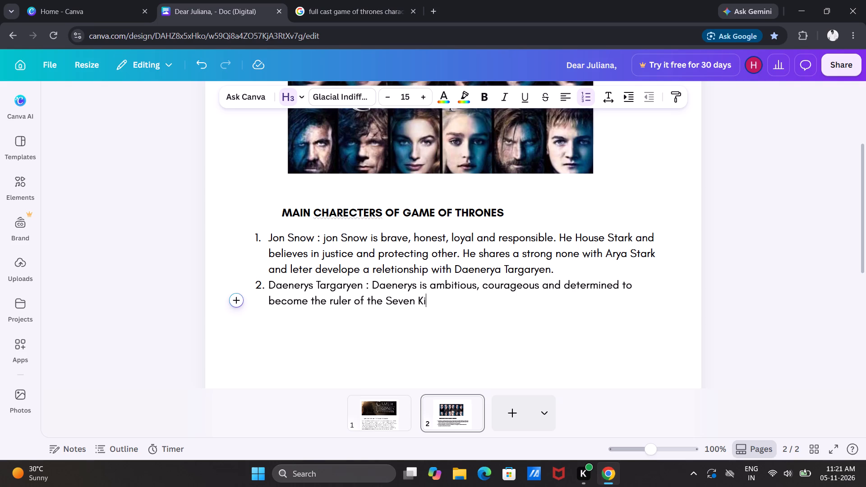
text(dom)
text(s.)
key(space)
Begin the second sentence of the Daenerys description with "She is Known as".
key(s)
text(he)
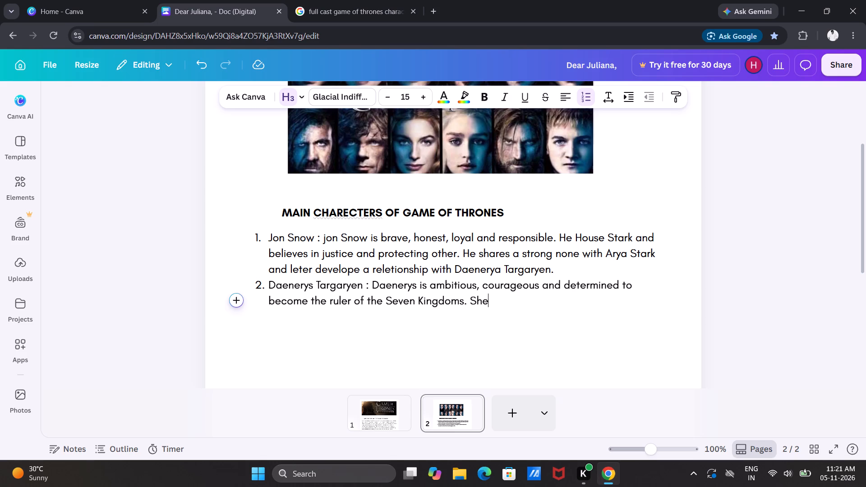
key(space)
text(id)
key(BackSpace)
text(s)
key(space)
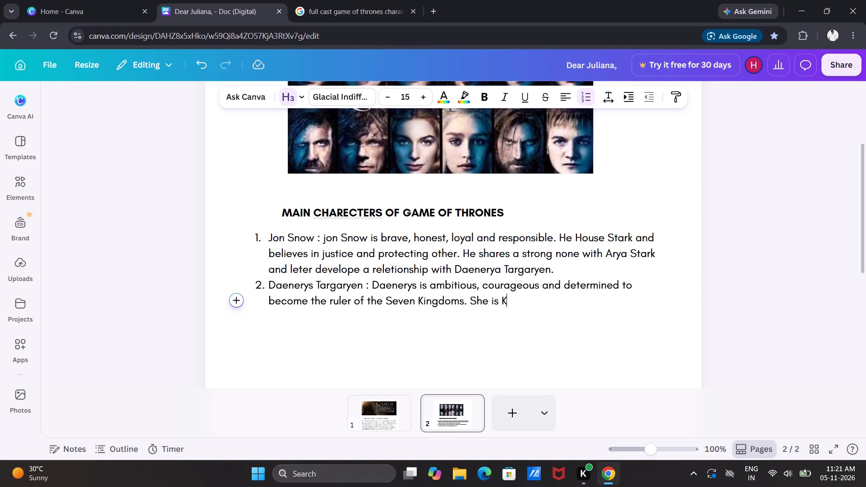
text(now)
text(n)
key(space)
text(as)
key(space)
Complete the second sentence of the Daenerys description with "the mother of Dragons.".
text(the)
key(space)
text(mother)
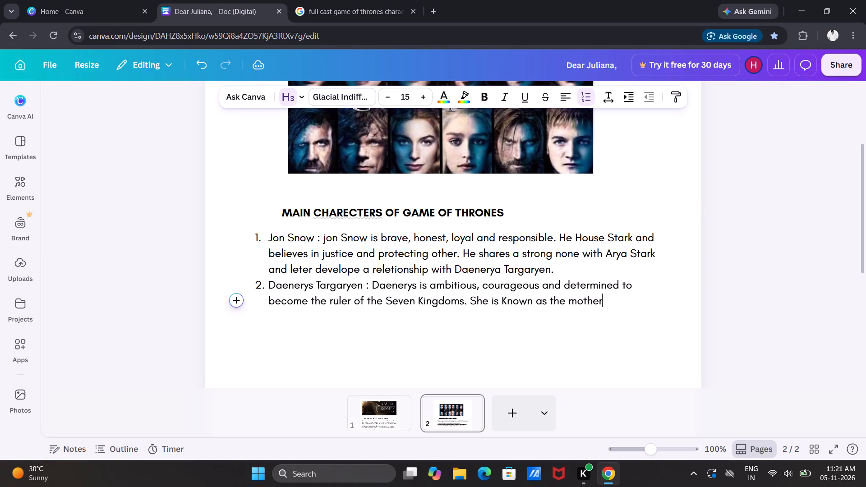
key(space)
key(o)
text(f)
key(space)
key(BackSpace)
key(BackSpace)
text(ragon)
key(s)
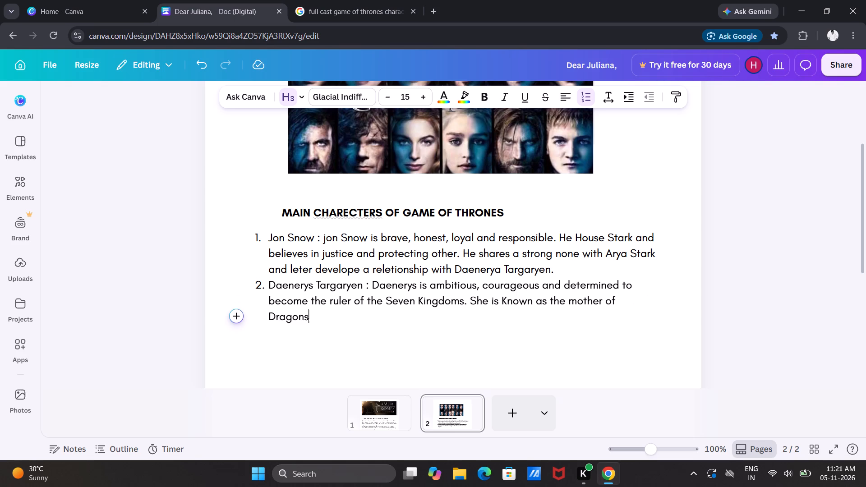
text(.)
Begin a third sentence in the Daenerys description with "She develop relationship with".
key(space)
text(develp)
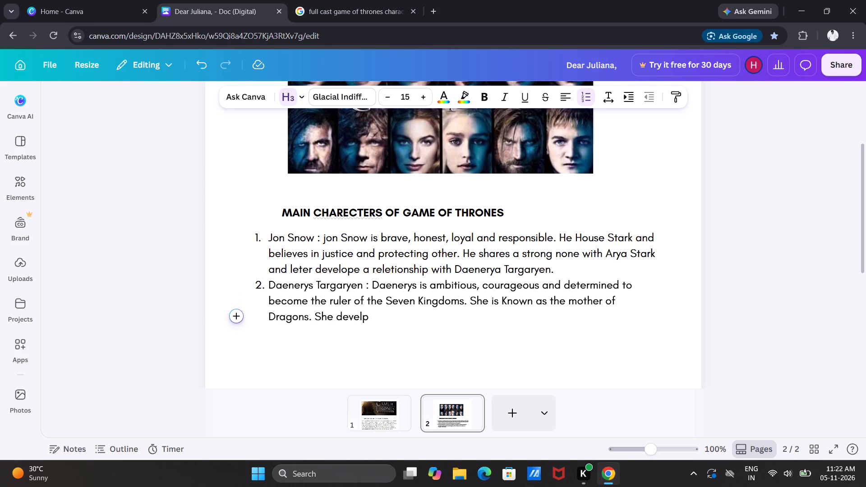
key(BackSpace)
text(op)
key(space)
text(rele)
key(BackSpace)
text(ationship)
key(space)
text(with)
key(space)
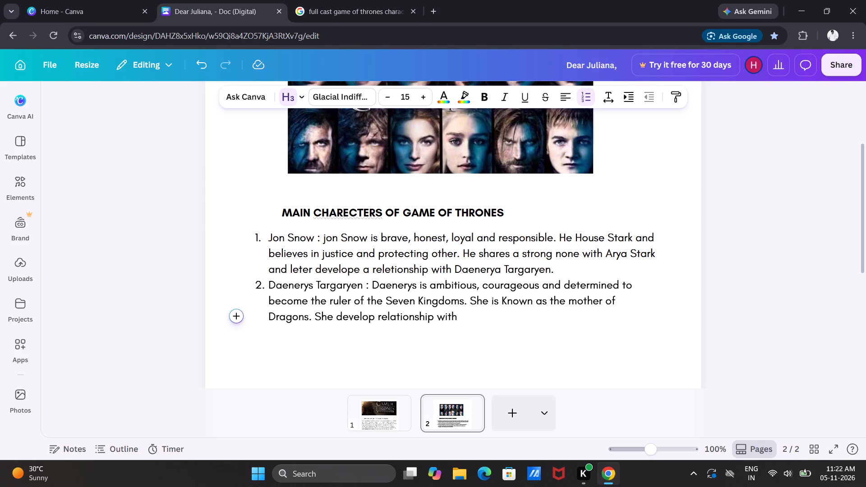
Continue the third sentence of the Daenerys description with "jown snow,".
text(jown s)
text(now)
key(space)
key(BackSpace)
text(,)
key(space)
Add "jorah mormont" after "jown snow," in the Daenerys description.
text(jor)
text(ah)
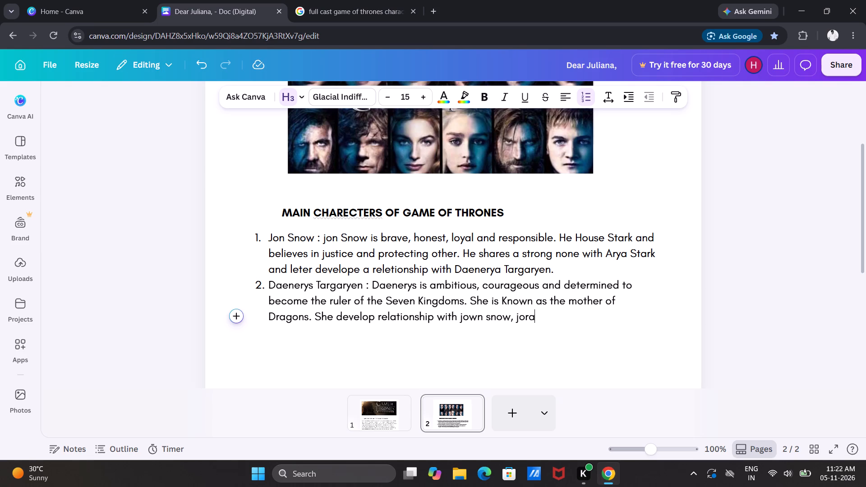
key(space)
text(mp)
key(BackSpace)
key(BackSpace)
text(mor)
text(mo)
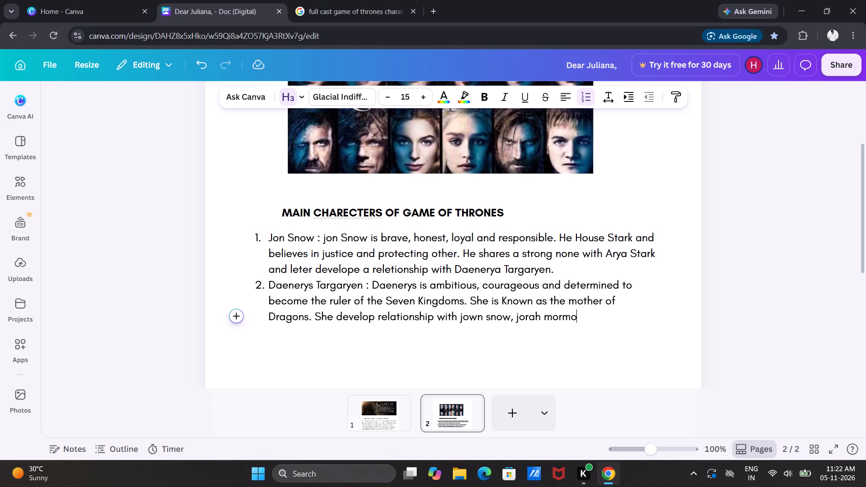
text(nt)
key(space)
End the Daenerys description with "and her loyal followers," and start an empty third list item.
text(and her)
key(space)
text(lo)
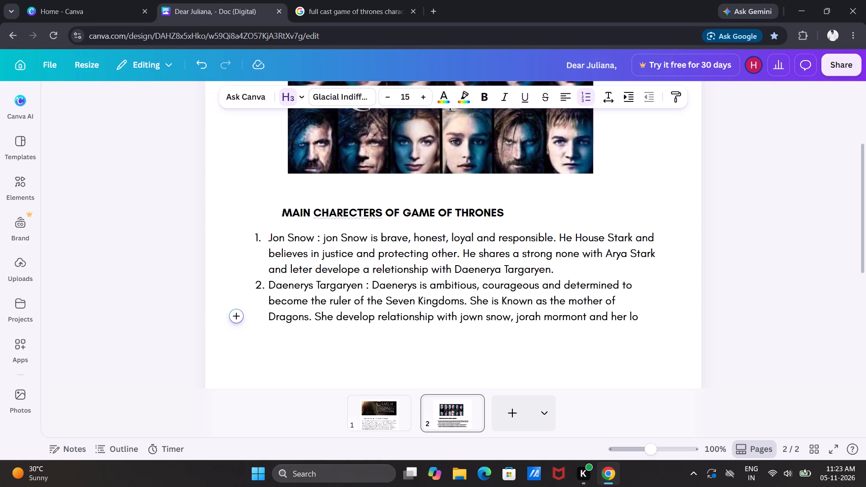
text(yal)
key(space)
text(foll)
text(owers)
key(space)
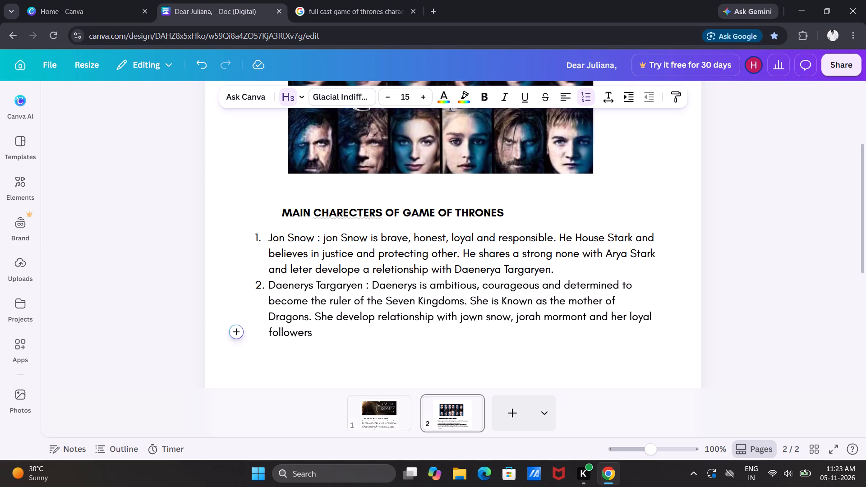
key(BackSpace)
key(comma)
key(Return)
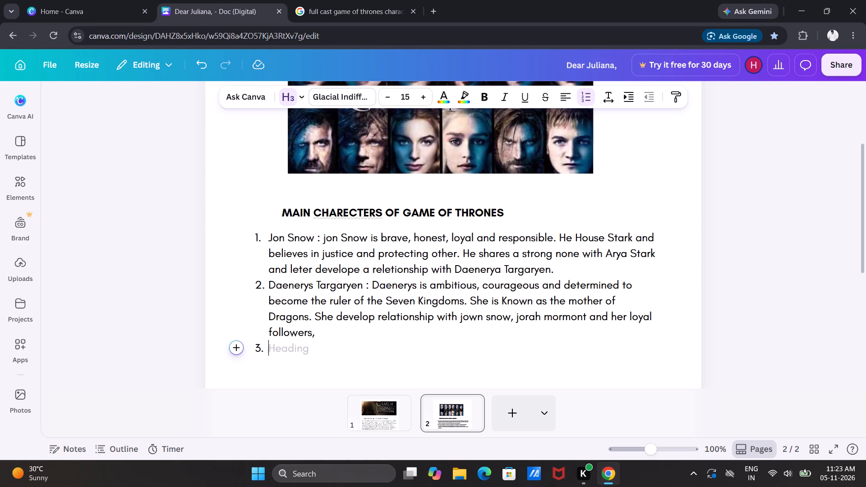
Insert a blank unnumbered line between the Jon Snow and Daenerys Targaryen descriptions.
click(554, 274)
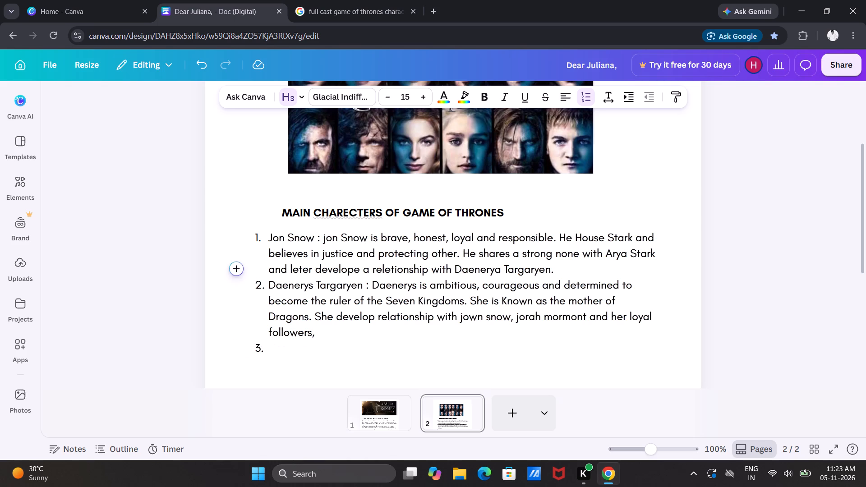
key(Return)
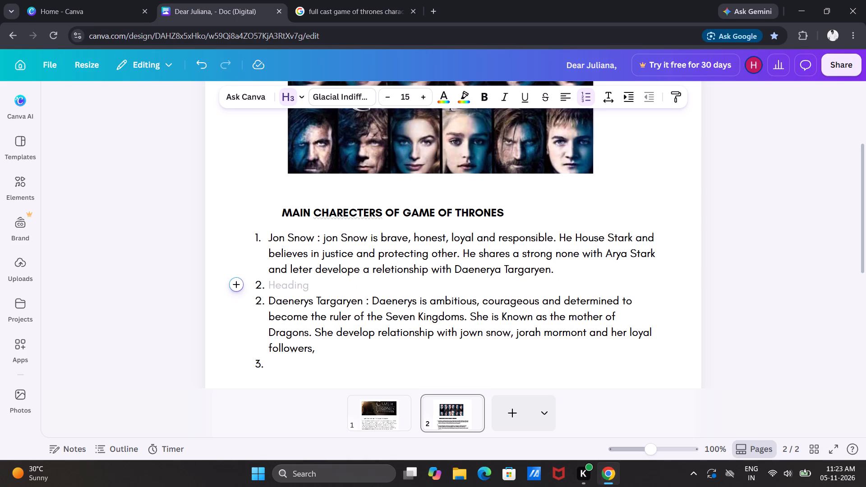
key(BackSpace)
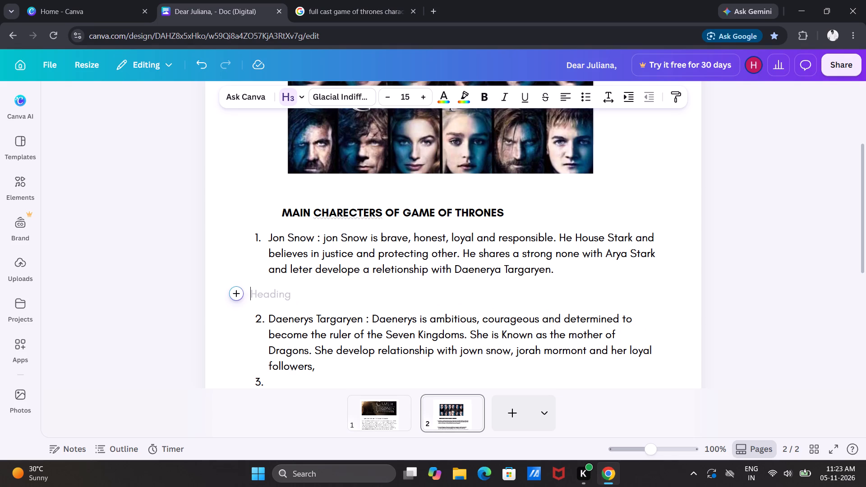
Remove the numbering from the empty third item and add another blank line below the Daenerys description.
scroll(727, 188, down, 2)
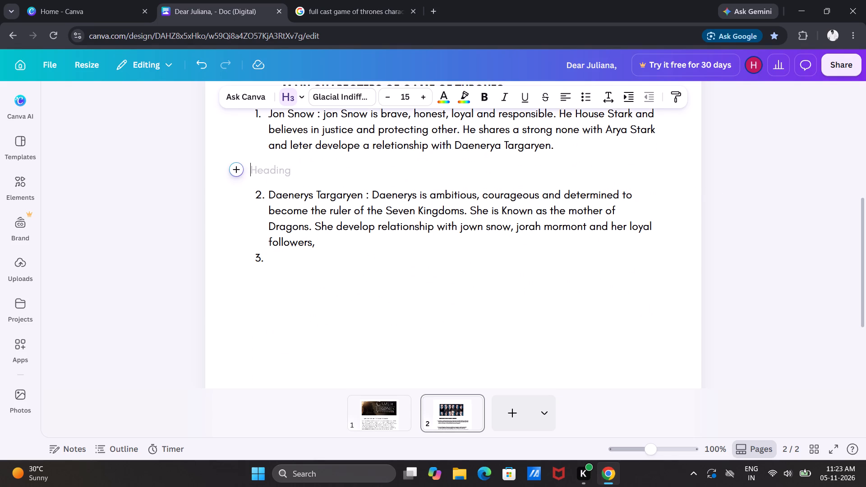
click(292, 267)
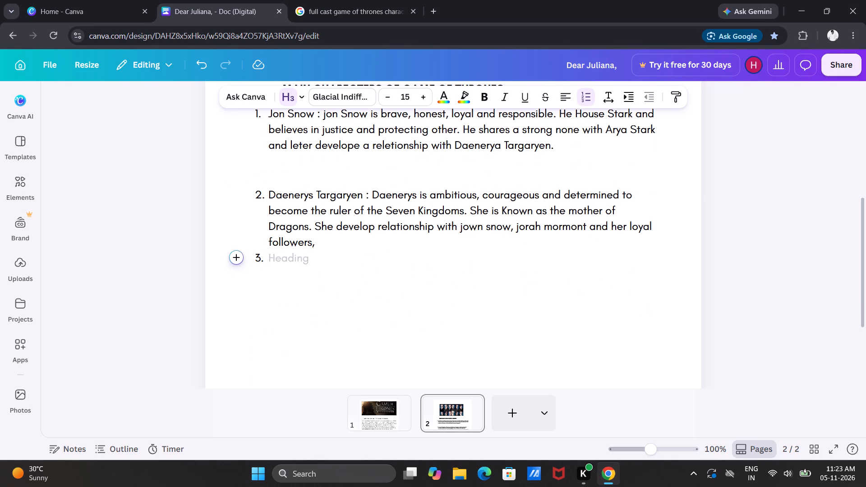
key(BackSpace)
key(Return)
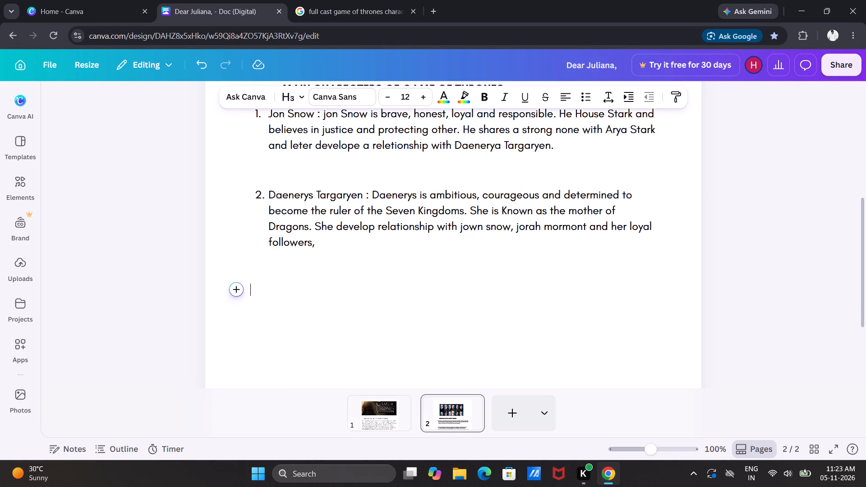
Add numbered item 3 with the character name "Tyrion Lanister :" below the Daenerys description.
key(3)
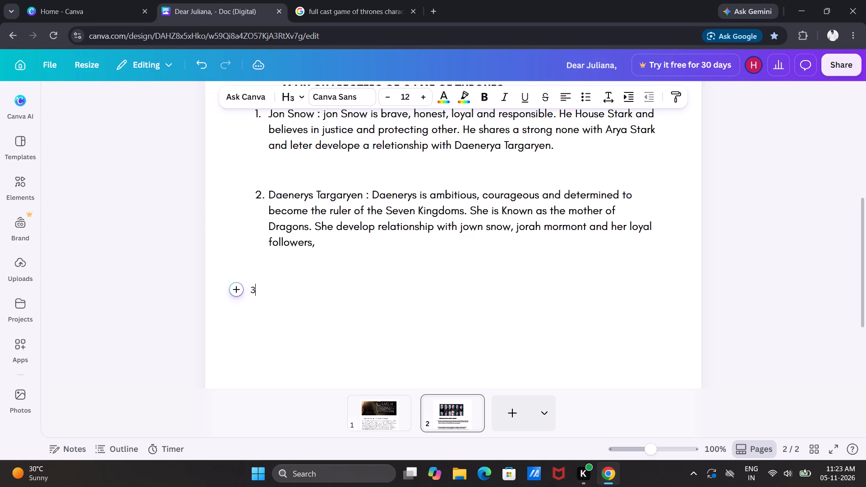
text(.)
key(space)
key(y)
text(rion)
key(space)
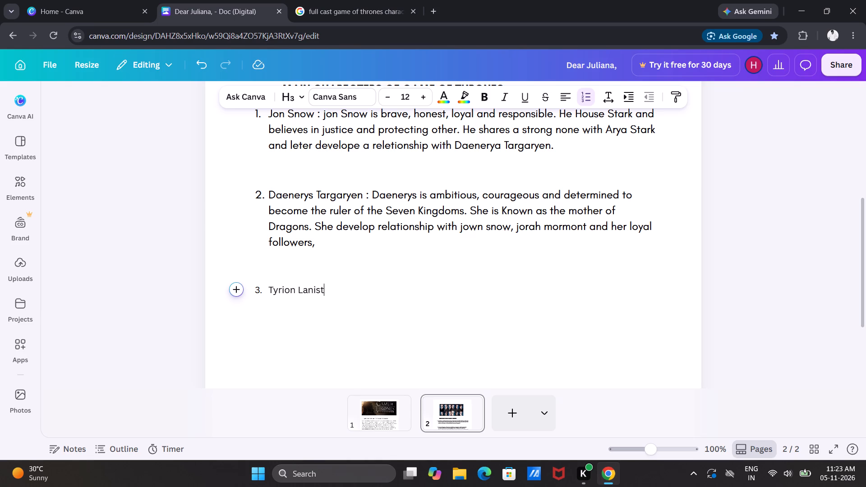
key(Return)
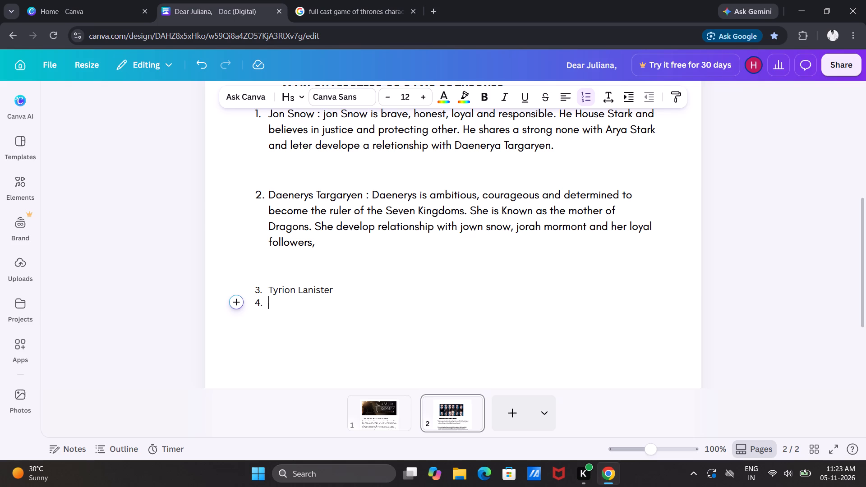
text(L:)
key(BackSpace)
key(BackSpace)
key(BackSpace)
key(BackSpace)
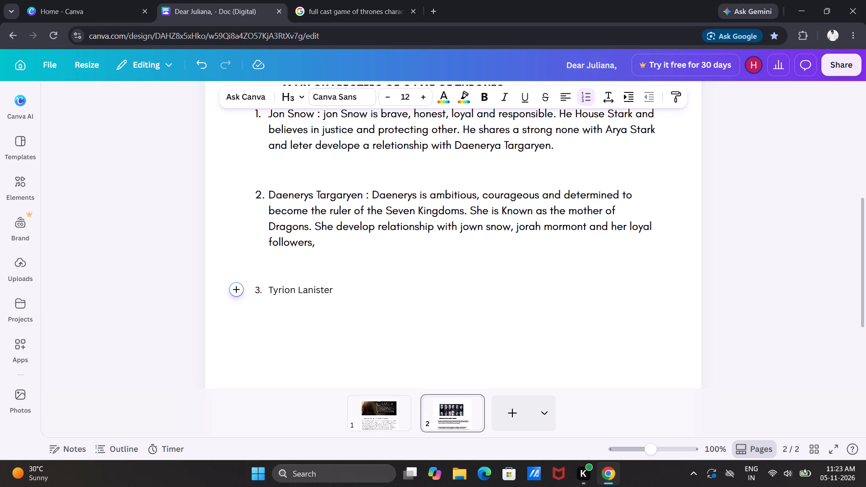
text(:)
key(space)
Correct the surname in item 3 to "Lannister".
click(306, 294)
key(n)
Copy the first name "Tyrion" and paste it after the colon in item 3 to begin the character description.
click(372, 296)
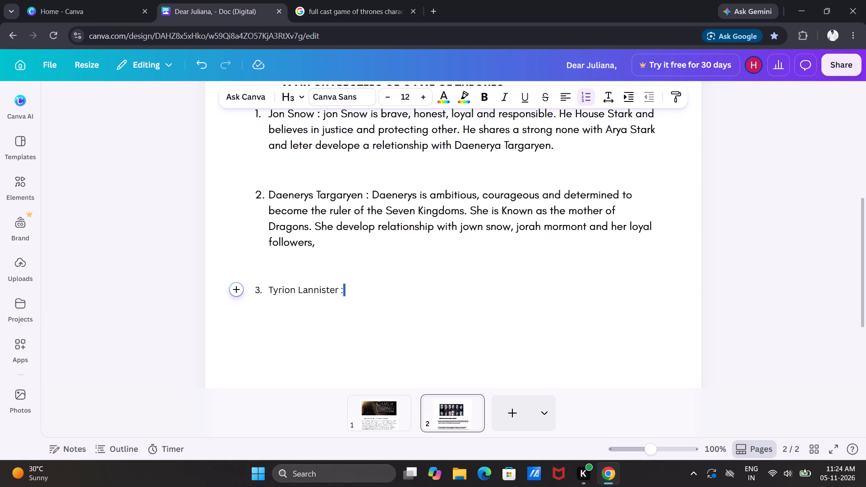
click(372, 299)
double_click(293, 294)
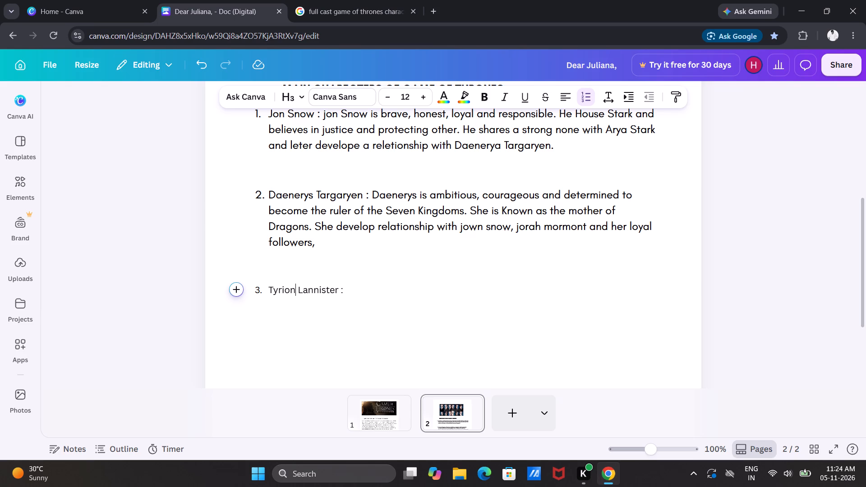
double_click(287, 294)
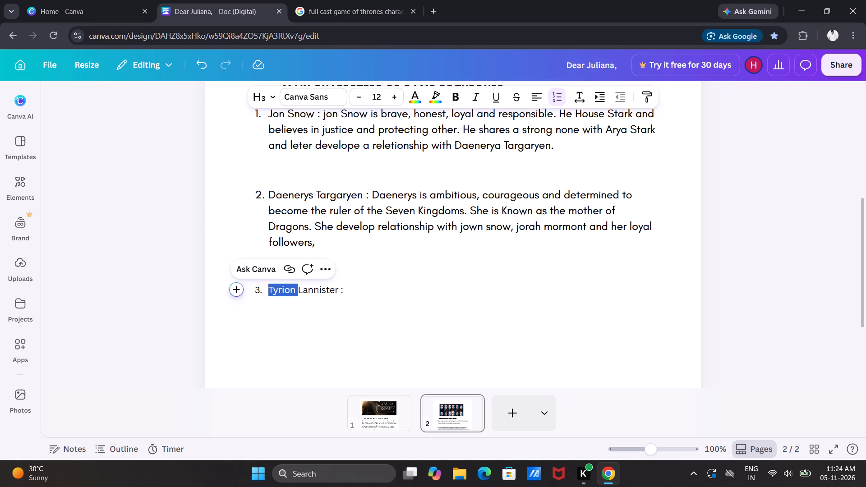
key(ctrl+c)
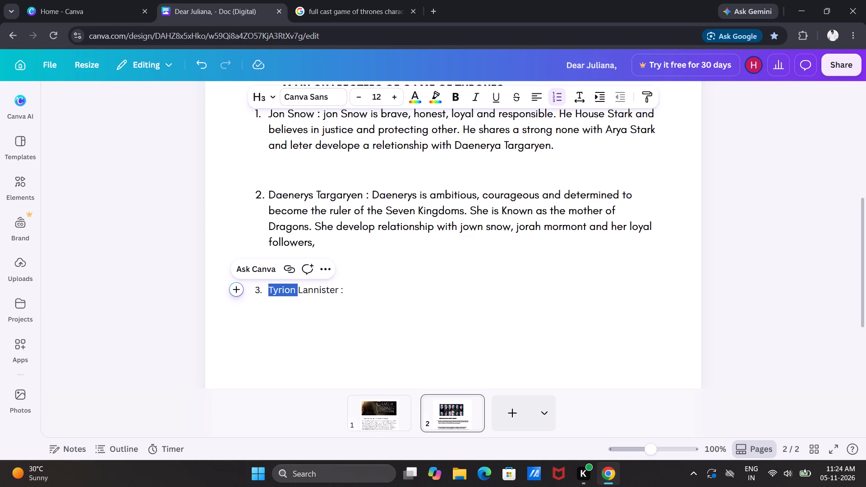
click(346, 291)
key(ctrl+v)
key(space)
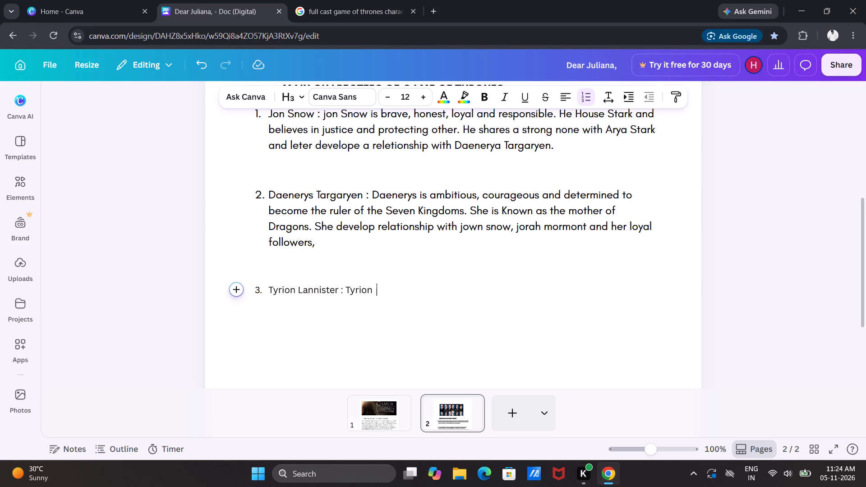
key(BackSpace)
Complete the first sentence of item 3's description so it reads "Tyrion is intelligent, humorous and clever.".
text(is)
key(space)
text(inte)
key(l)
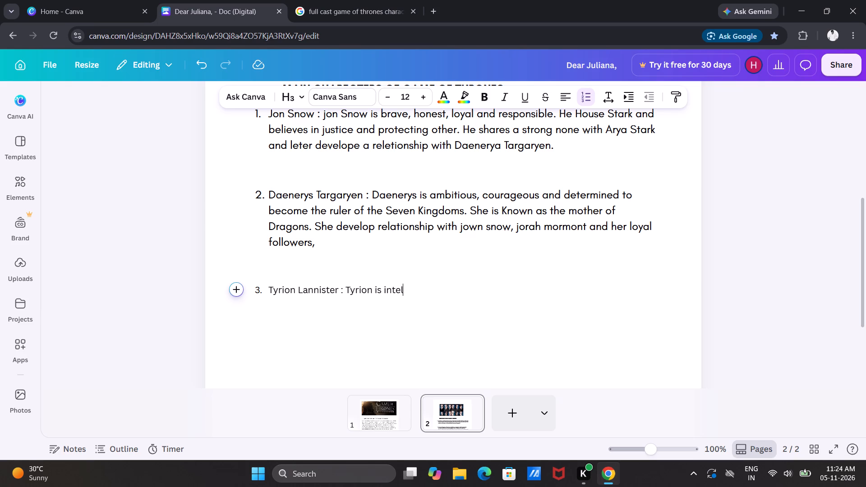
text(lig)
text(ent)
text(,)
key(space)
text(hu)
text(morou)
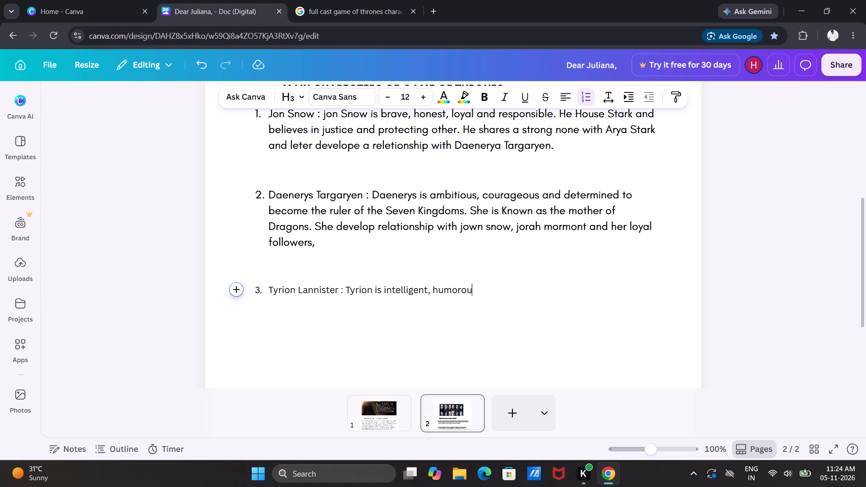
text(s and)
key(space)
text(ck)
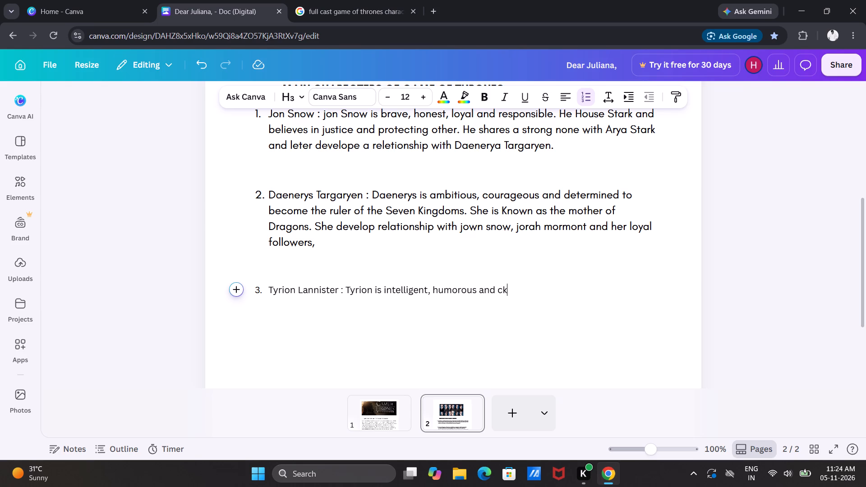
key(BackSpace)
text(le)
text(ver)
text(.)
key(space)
Add a second sentence to item 3's description: "He uses his knowledge and communication skills to solve difficult problems.".
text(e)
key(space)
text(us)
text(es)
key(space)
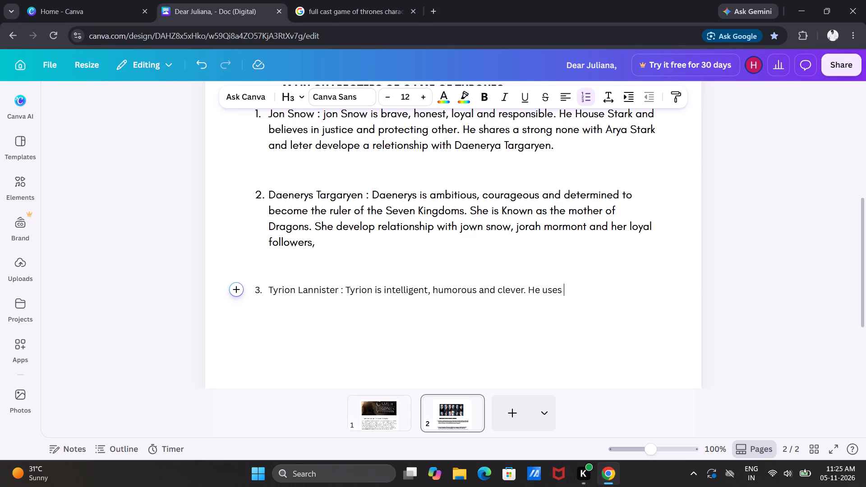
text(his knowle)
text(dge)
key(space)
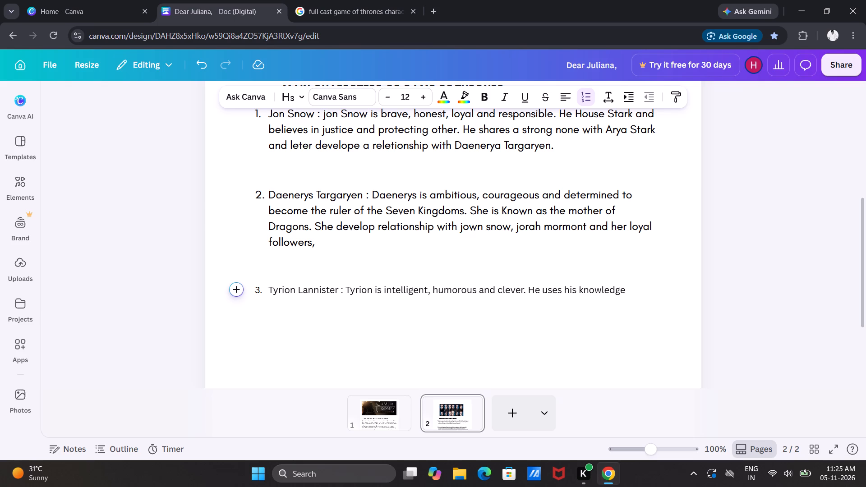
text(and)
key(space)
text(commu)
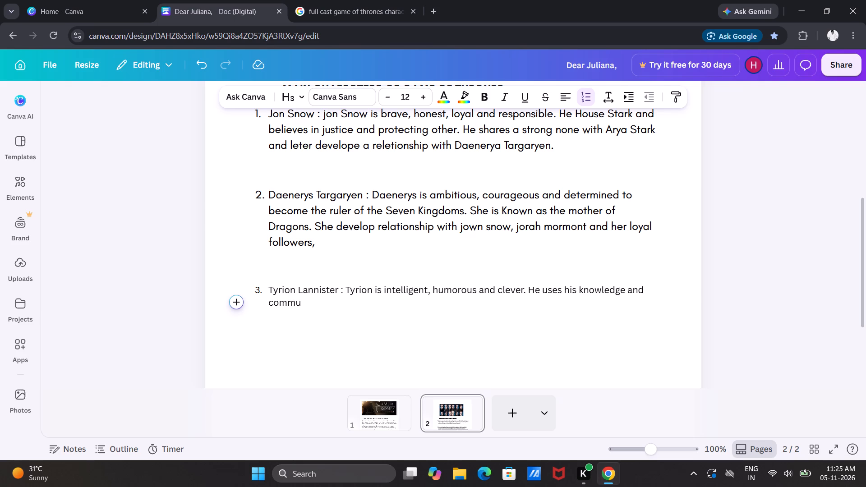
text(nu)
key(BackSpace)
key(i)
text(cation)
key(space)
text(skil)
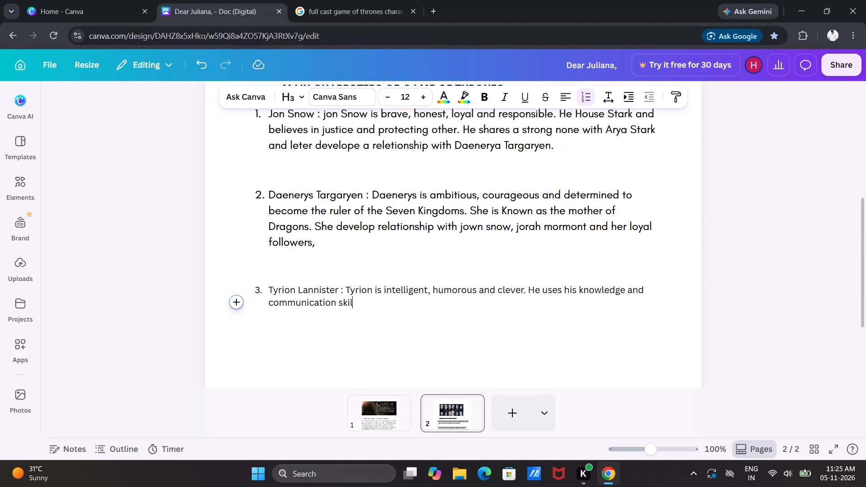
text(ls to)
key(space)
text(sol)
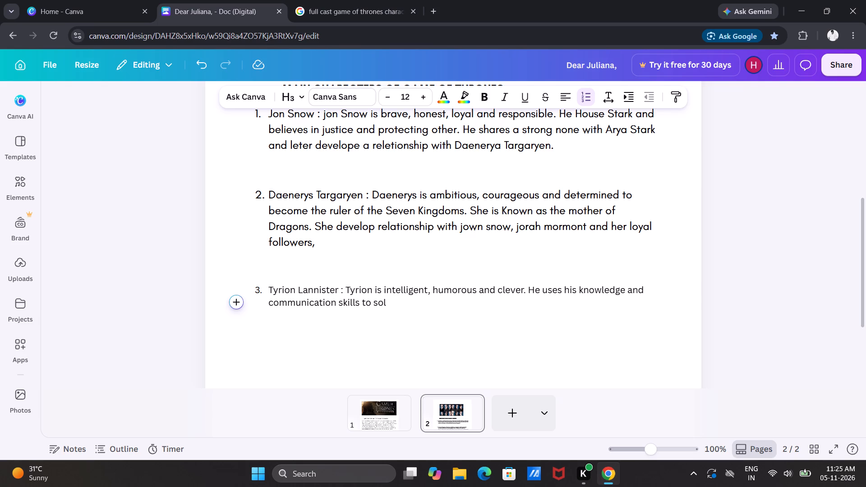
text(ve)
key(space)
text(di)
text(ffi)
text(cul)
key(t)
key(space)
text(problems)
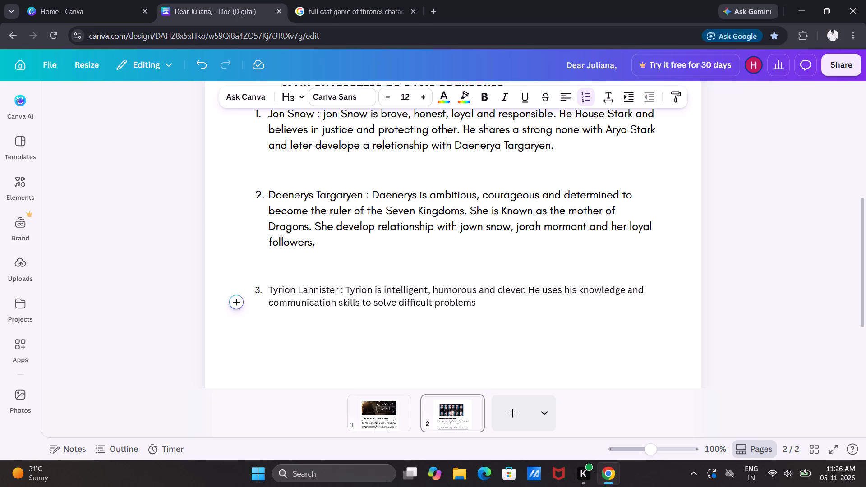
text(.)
Begin a third sentence in item 3's description with "He is the younger brother of".
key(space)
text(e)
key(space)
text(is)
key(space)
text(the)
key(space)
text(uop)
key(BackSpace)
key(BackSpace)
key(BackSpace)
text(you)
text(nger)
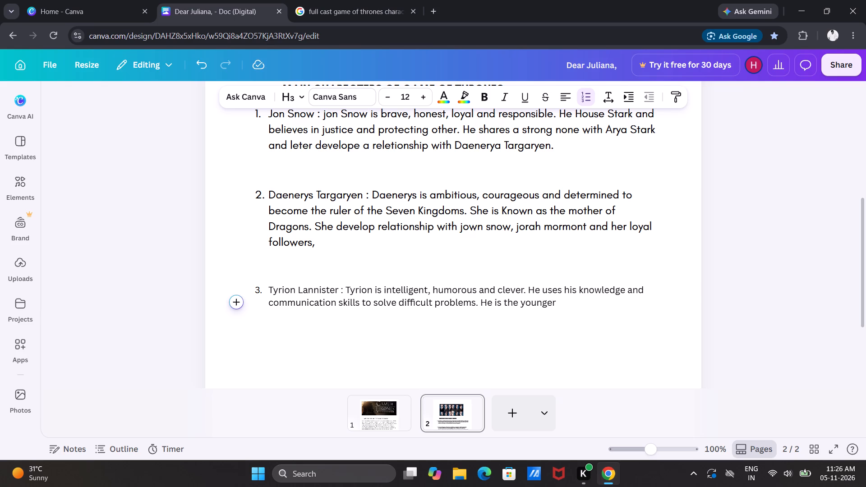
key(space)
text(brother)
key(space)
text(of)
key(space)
Complete item 3's third sentence with the names "Cersei and jaime Lannister".
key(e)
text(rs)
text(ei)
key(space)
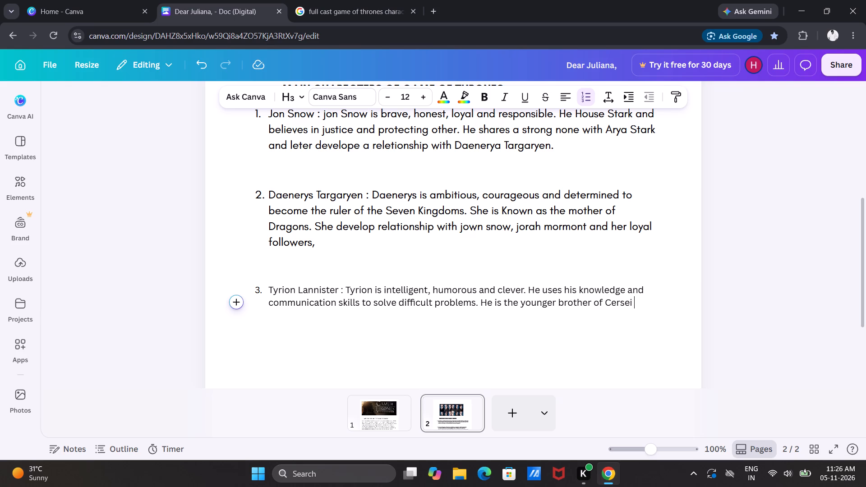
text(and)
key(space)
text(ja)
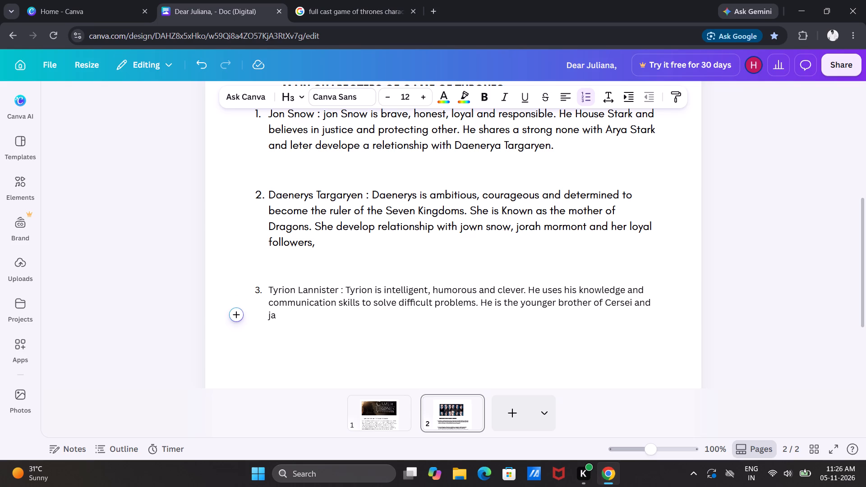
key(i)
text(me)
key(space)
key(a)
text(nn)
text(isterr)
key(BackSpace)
Copy the text style from item 2's description and apply it to the whole Tyrion Lannister paragraph.
scroll(389, 363, up, 1)
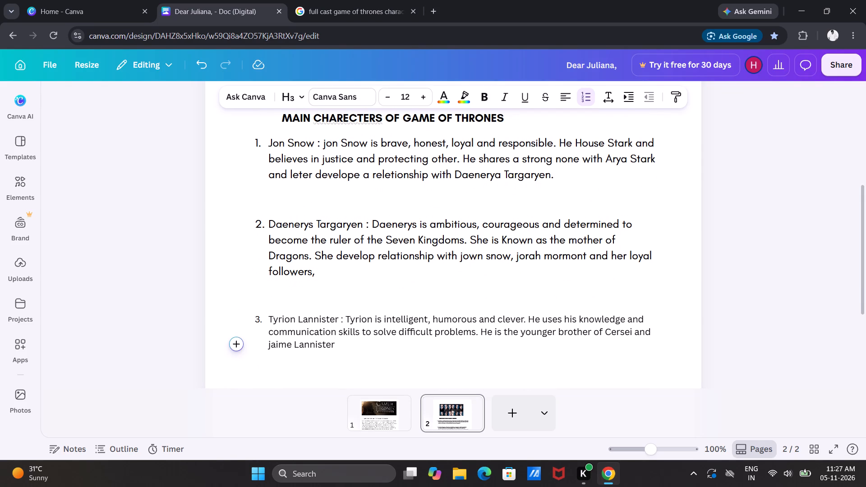
drag(318, 248, 350, 253)
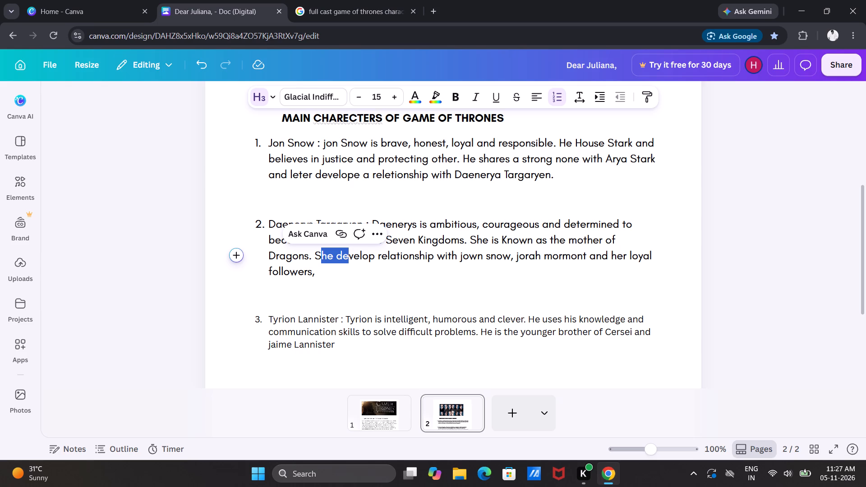
click(649, 100)
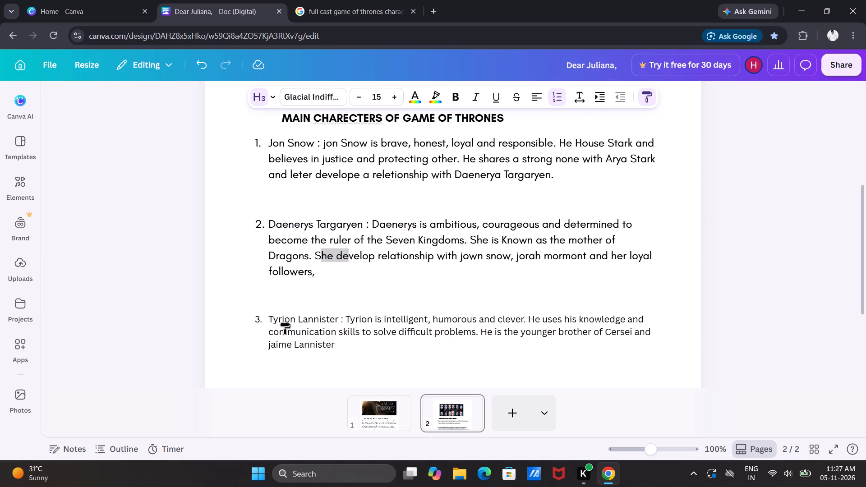
drag(256, 313, 315, 320)
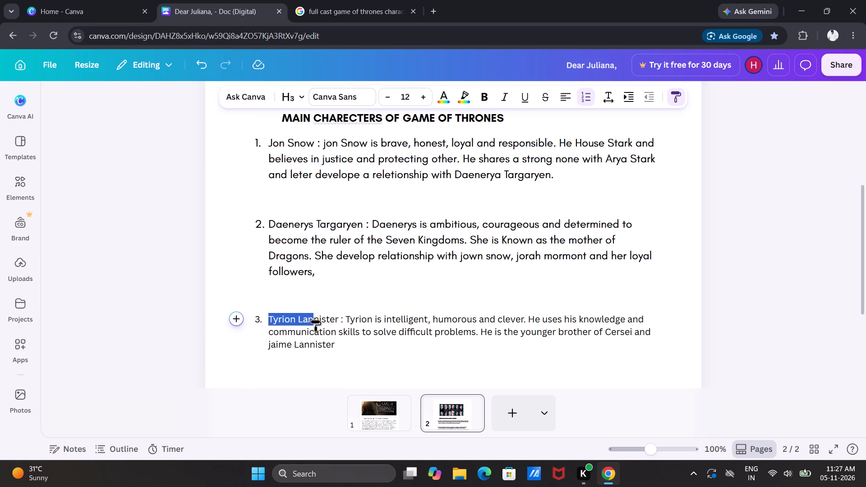
drag(315, 320, 335, 350)
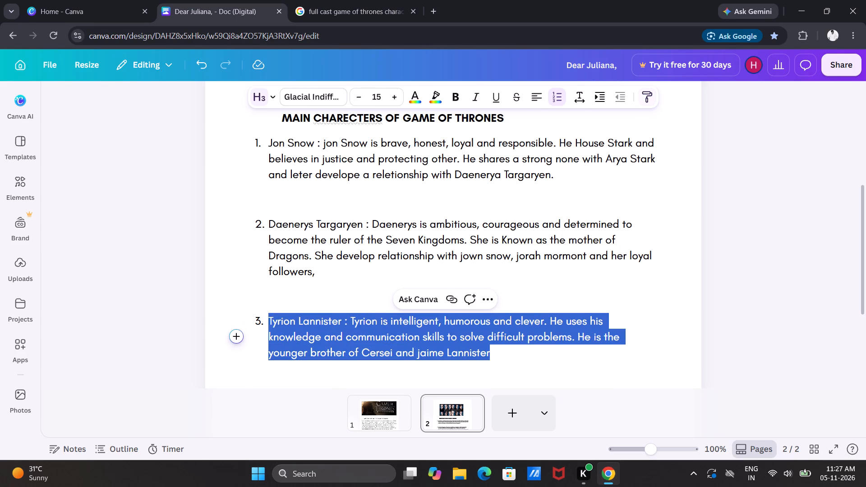
click(238, 293)
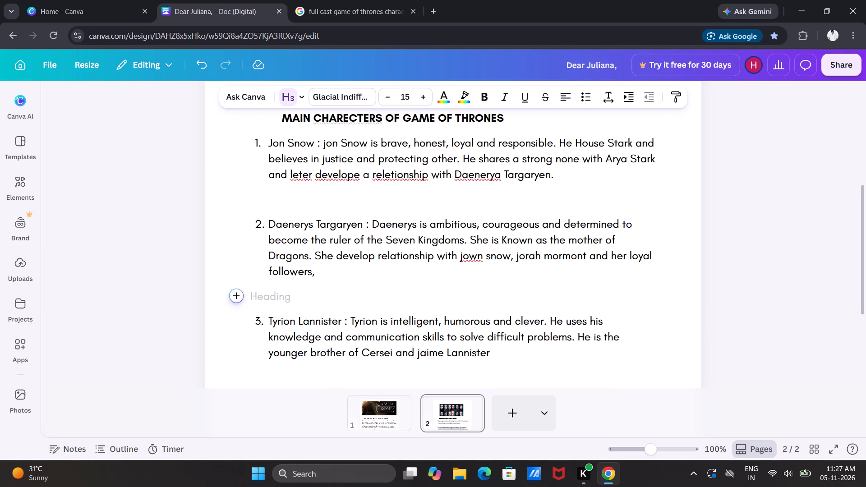
click(655, 339)
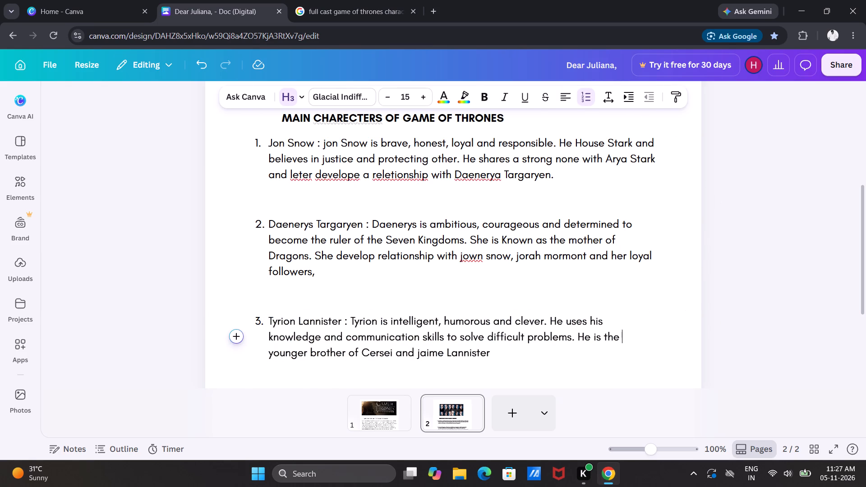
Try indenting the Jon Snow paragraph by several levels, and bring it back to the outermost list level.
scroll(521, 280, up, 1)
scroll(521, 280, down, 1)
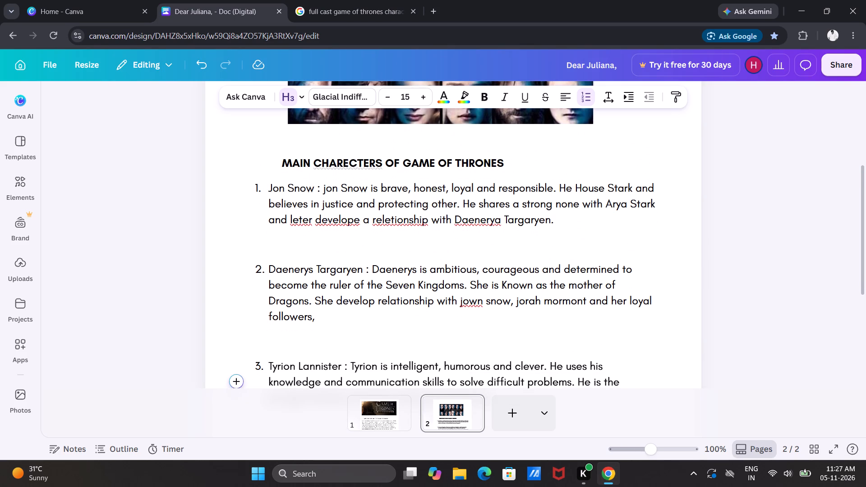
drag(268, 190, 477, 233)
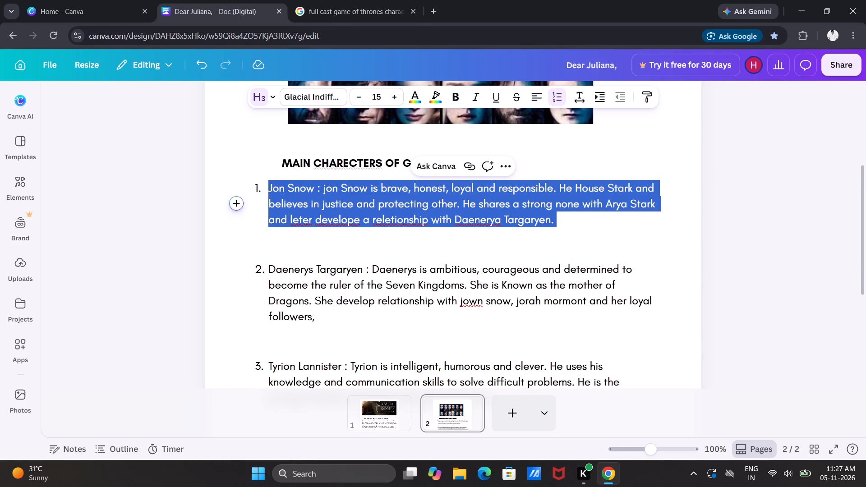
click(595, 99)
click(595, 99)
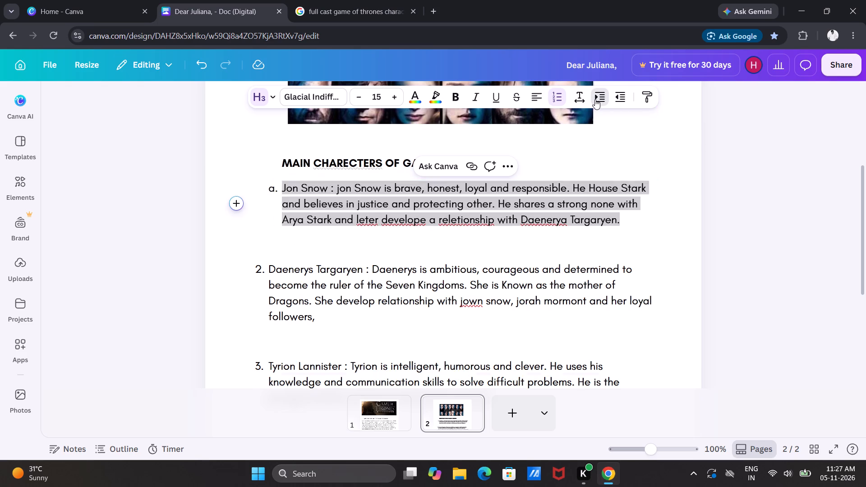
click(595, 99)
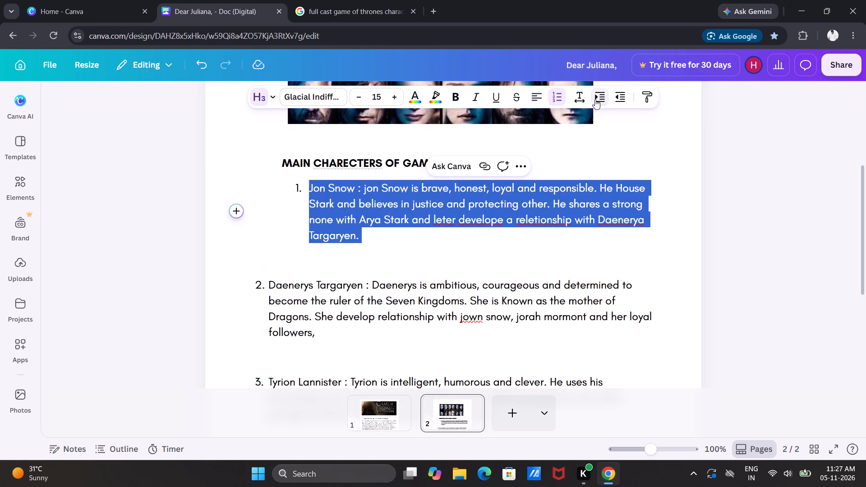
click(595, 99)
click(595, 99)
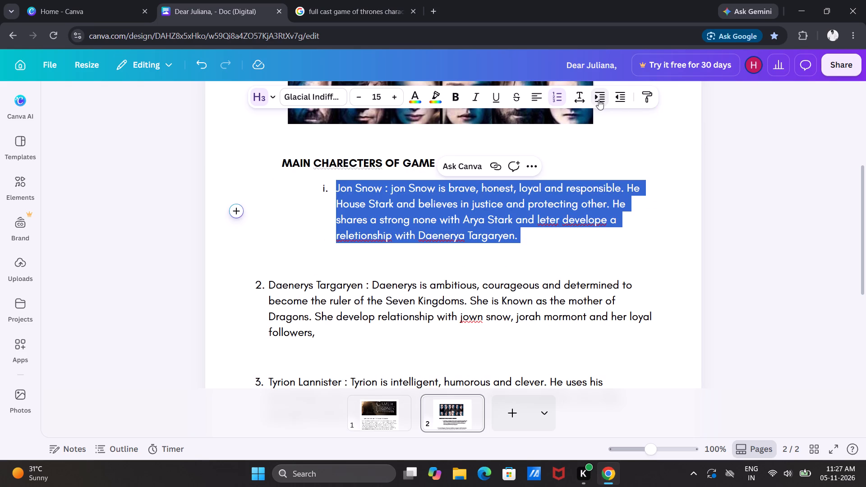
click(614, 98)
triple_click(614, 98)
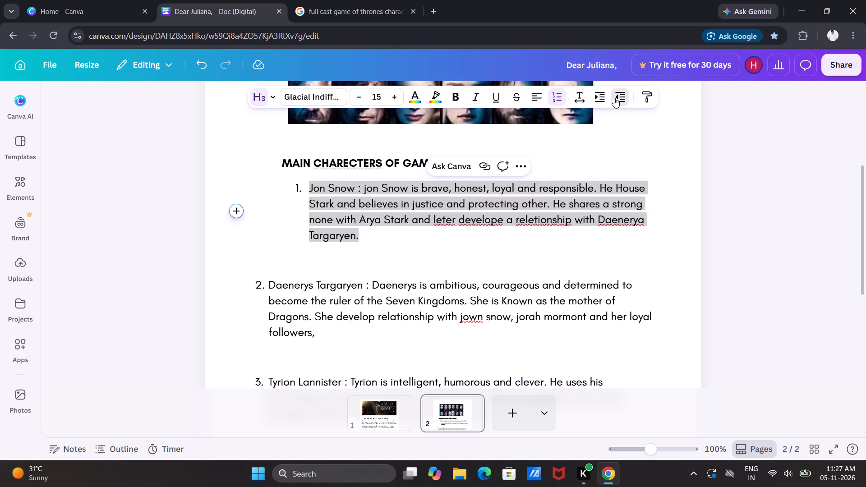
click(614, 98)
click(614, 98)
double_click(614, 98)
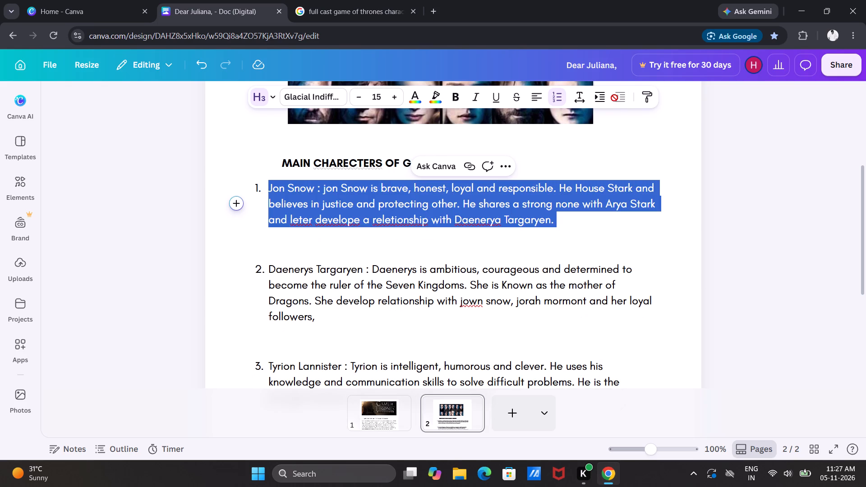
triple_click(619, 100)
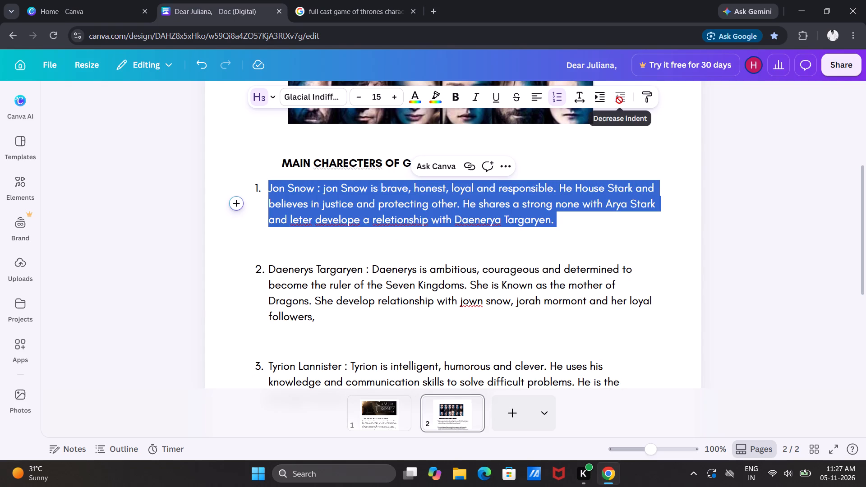
Increase the Jon Snow paragraph's indent to the deepest level available.
triple_click(596, 94)
triple_click(596, 94)
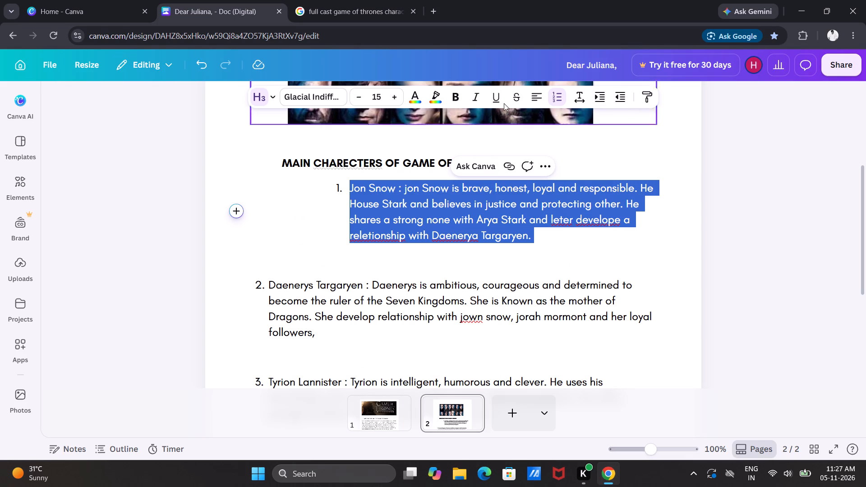
click(617, 96)
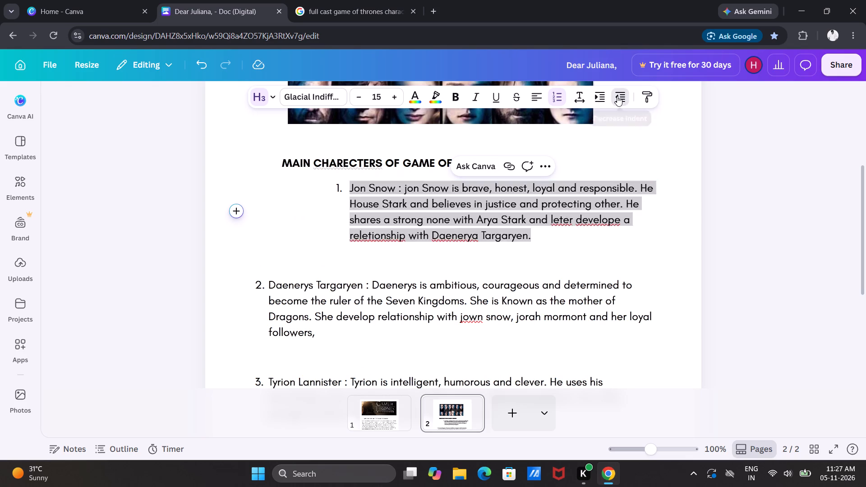
double_click(594, 98)
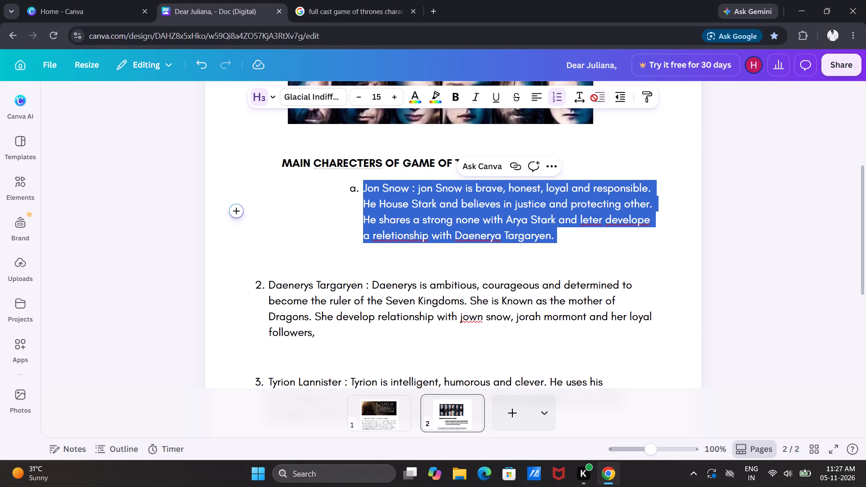
click(594, 98)
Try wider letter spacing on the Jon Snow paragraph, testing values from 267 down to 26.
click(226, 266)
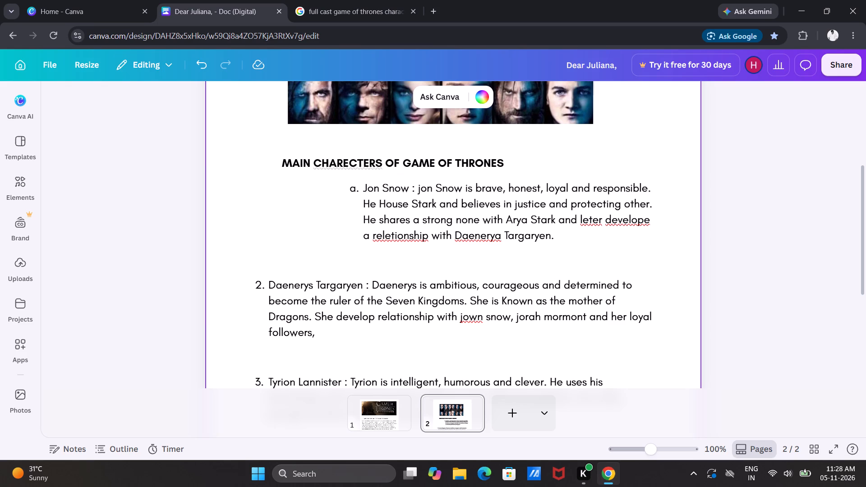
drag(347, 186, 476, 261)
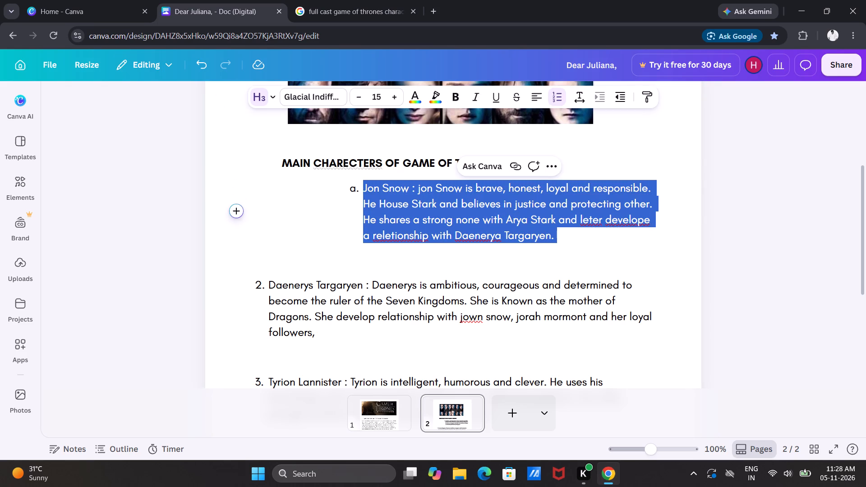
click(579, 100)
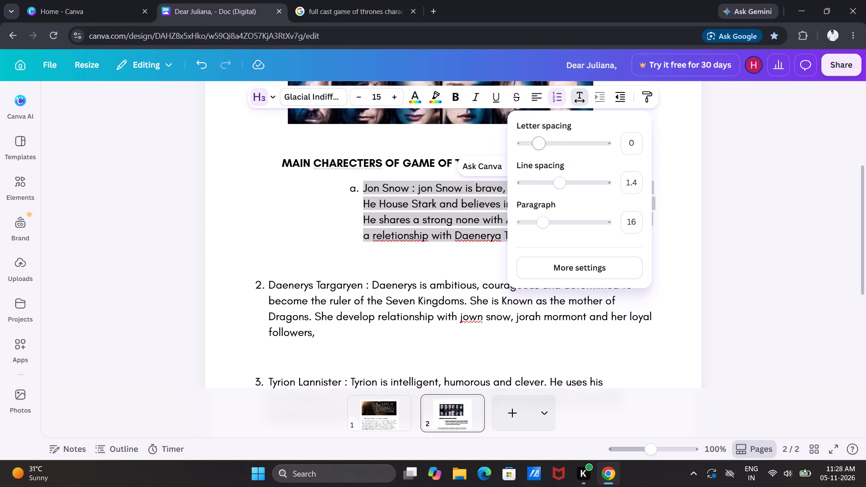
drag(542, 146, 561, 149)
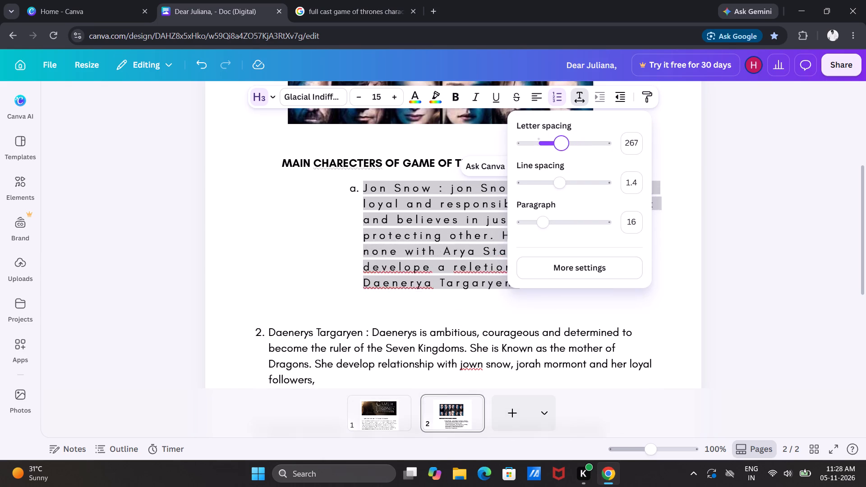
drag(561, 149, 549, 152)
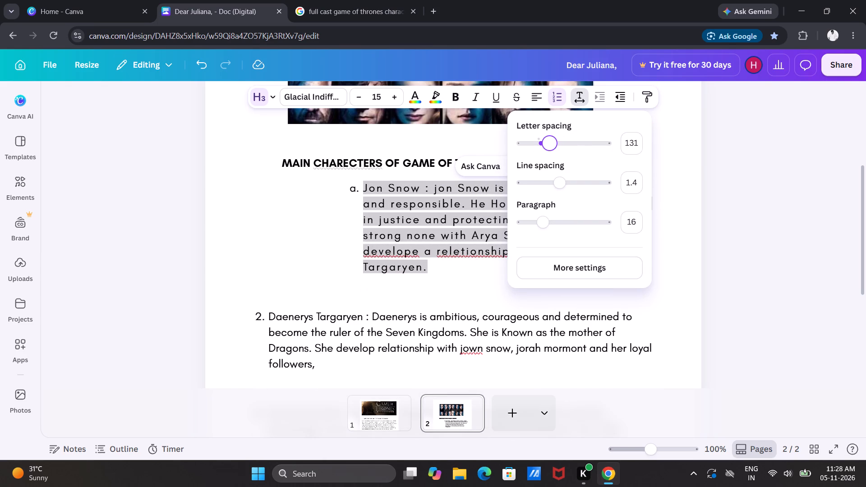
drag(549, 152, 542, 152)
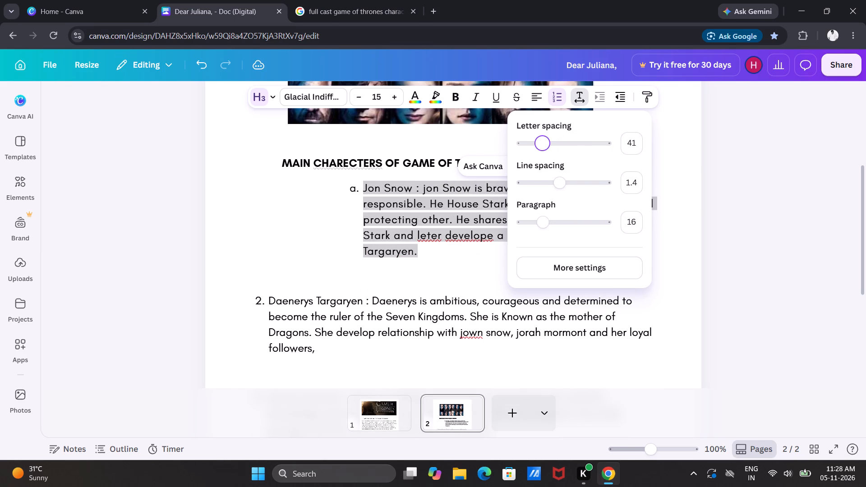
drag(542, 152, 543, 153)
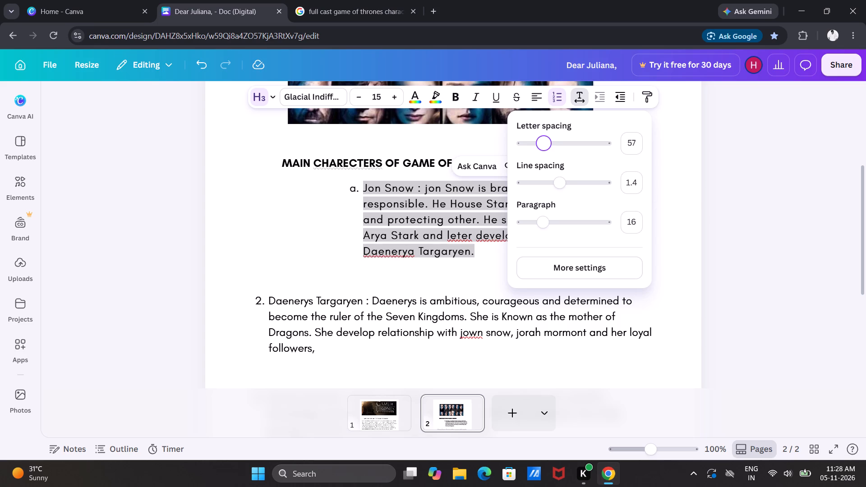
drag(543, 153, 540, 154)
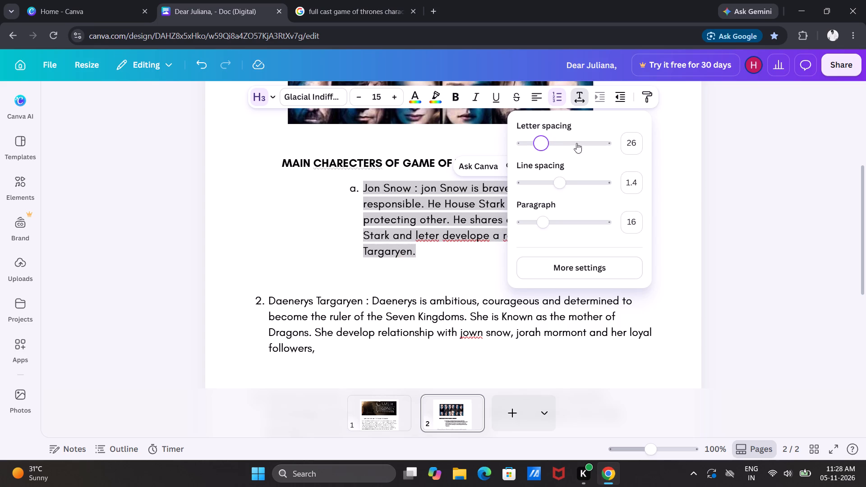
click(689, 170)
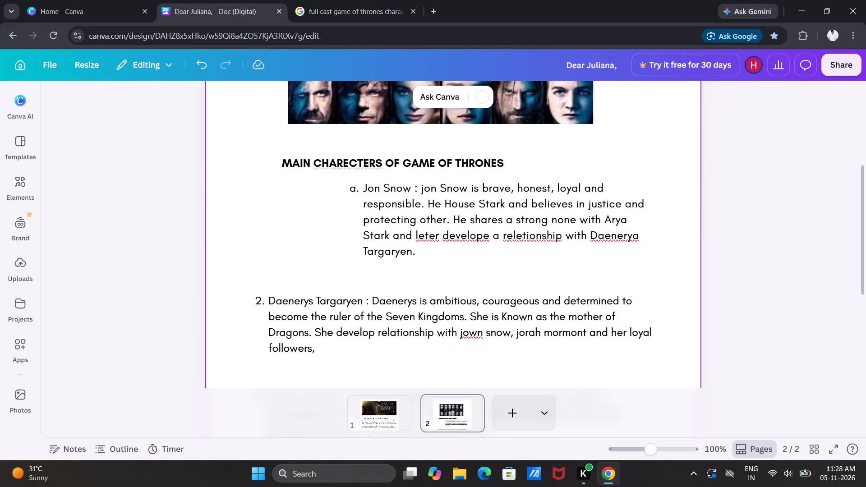
Undo the letter spacing and indent changes on the Jon Snow paragraph, back to the outermost list level.
key(ctrl+z)
key(ctrl+z)
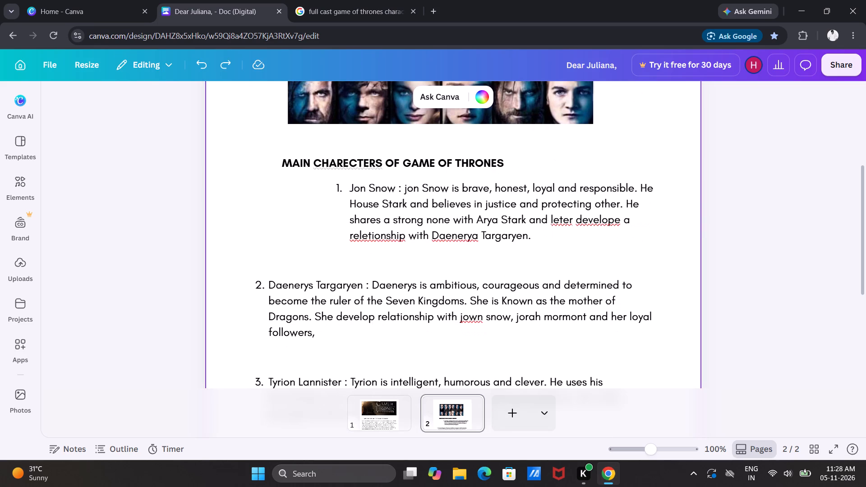
key(ctrl+z)
key(ctrl+z)
key(ctrl+z)
key(ctrl+z)
key(ctrl+z)
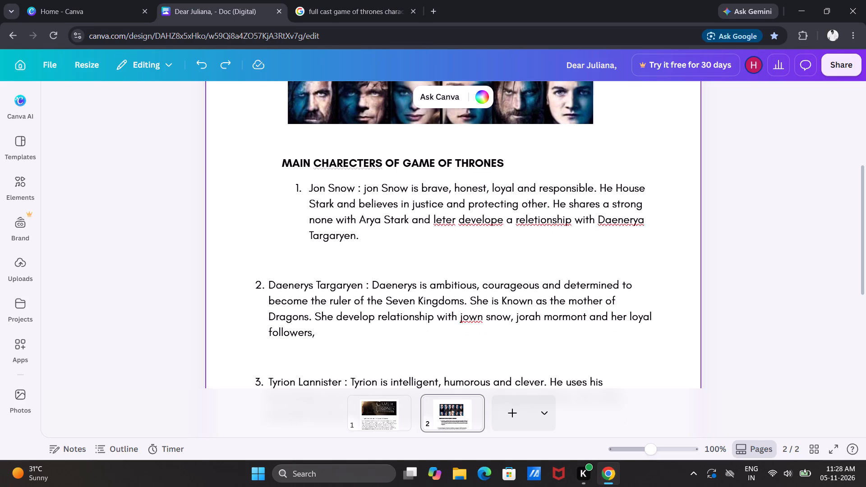
key(ctrl+z)
key(ctrl+z)
key(ctrl+z)
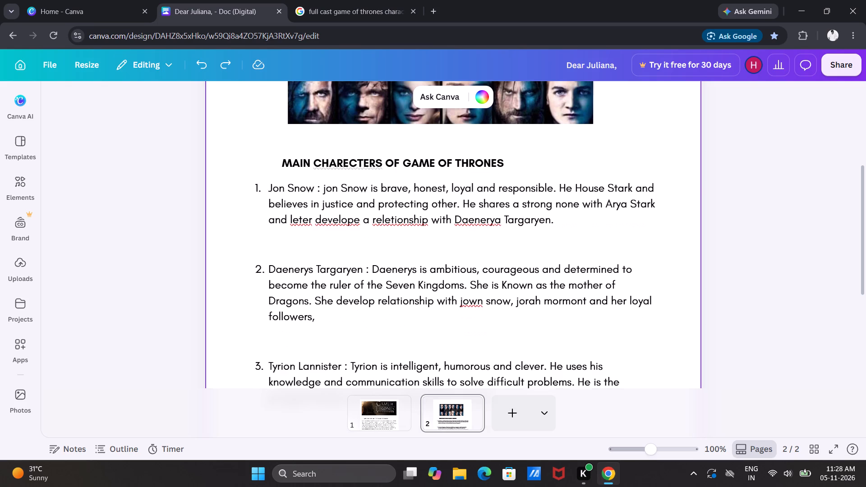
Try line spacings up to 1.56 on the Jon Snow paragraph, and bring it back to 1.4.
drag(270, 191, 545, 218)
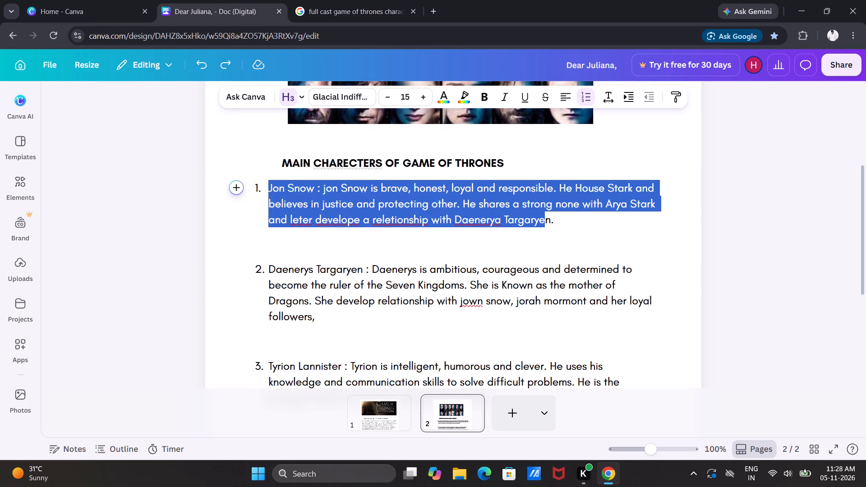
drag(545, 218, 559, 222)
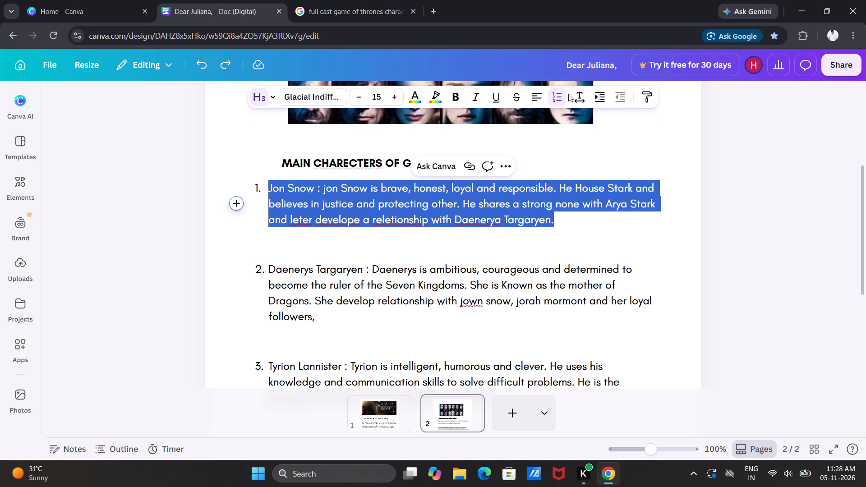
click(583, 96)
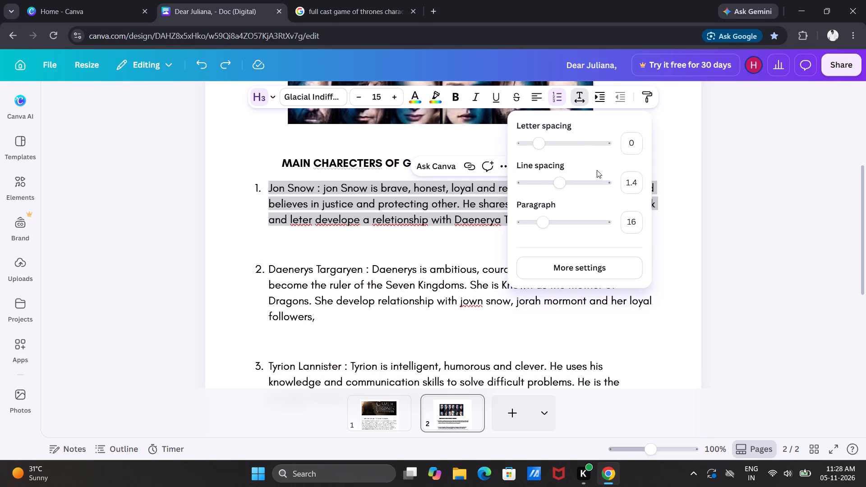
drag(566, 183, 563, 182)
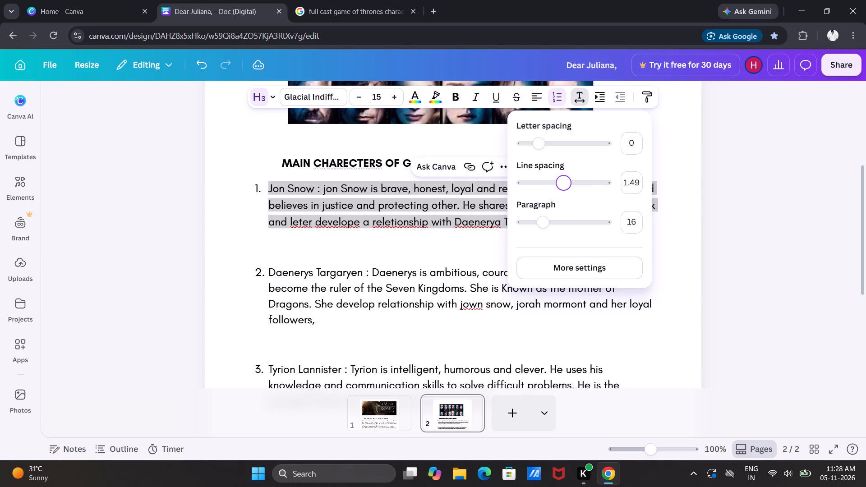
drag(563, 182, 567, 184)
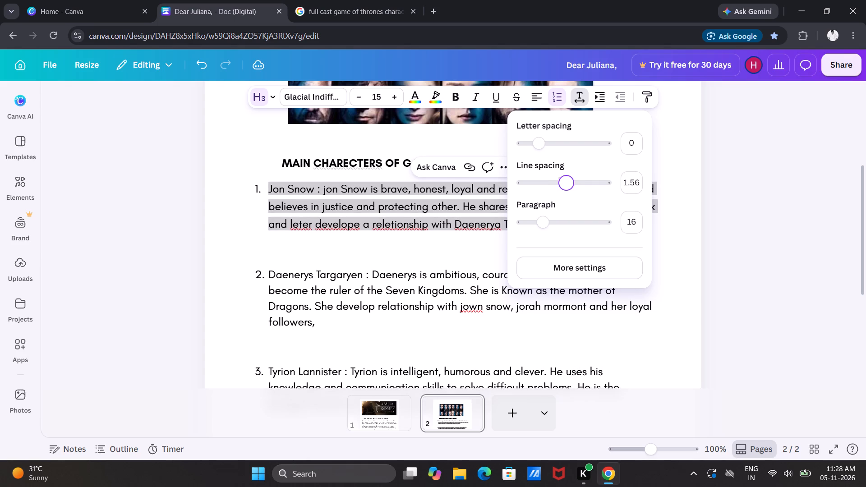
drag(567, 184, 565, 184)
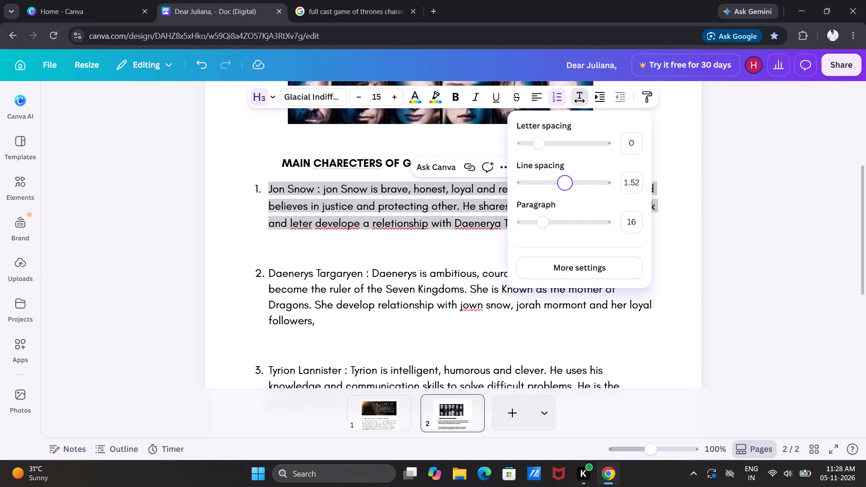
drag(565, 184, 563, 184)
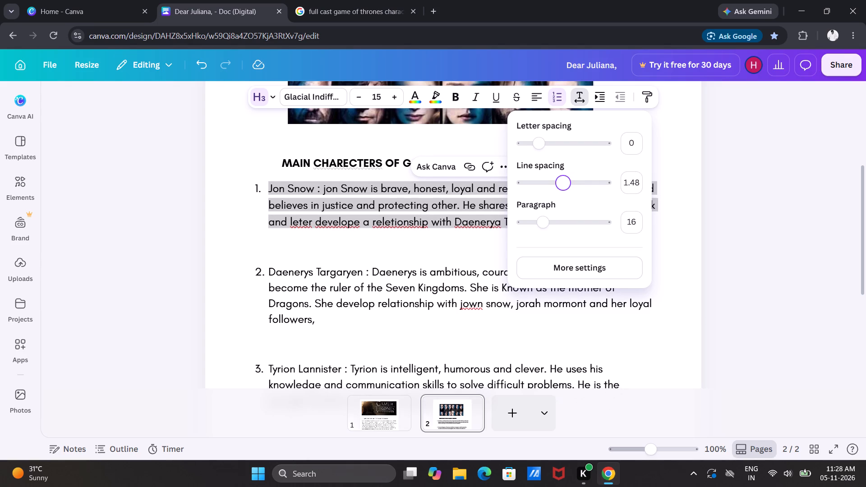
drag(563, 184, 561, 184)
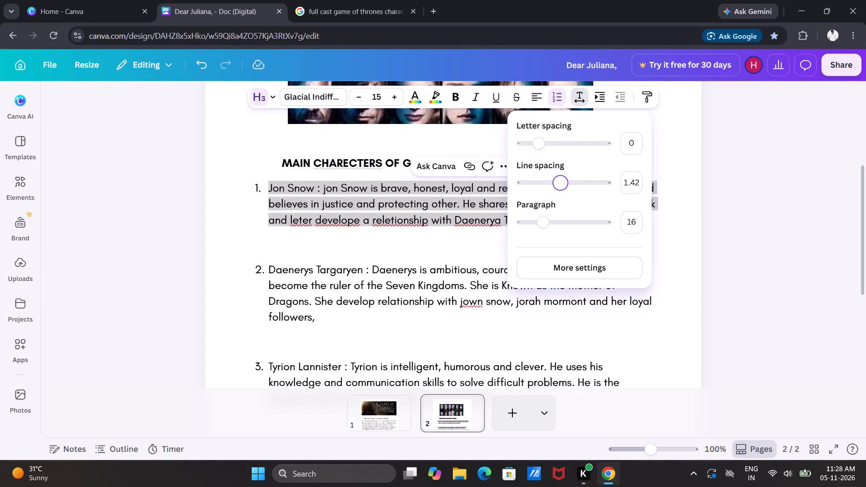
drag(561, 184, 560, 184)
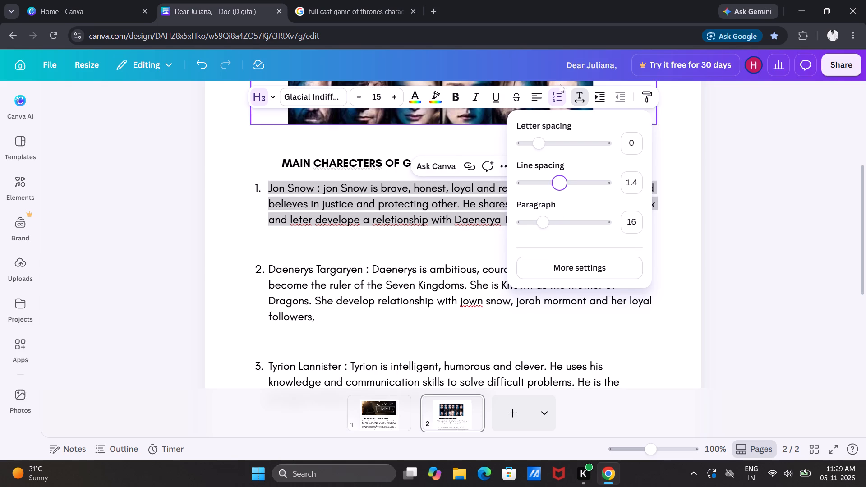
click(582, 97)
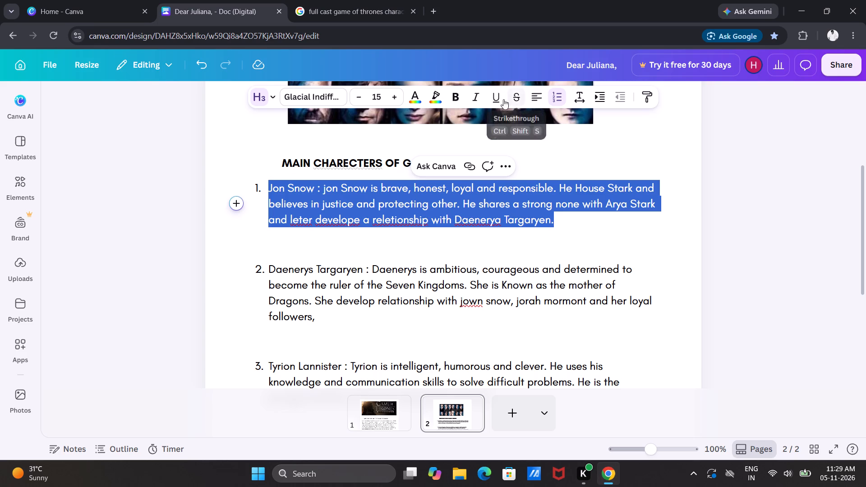
Justify the Jon Snow paragraph's text alignment.
click(533, 92)
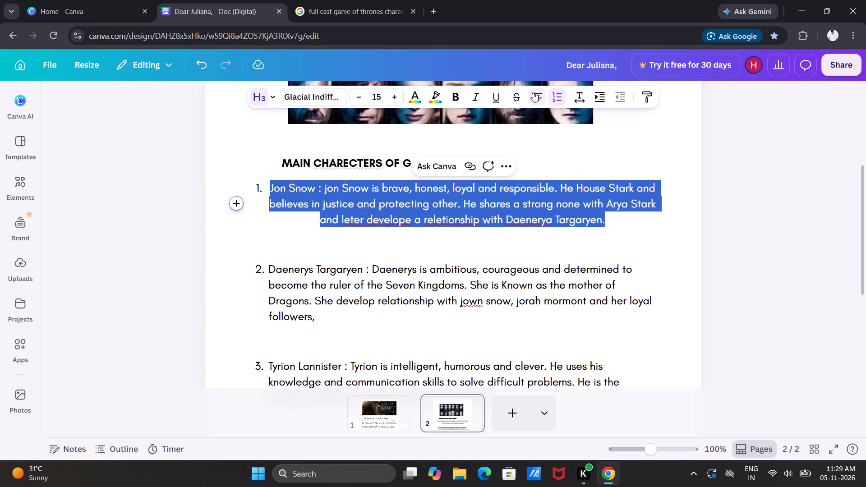
click(533, 92)
click(533, 92)
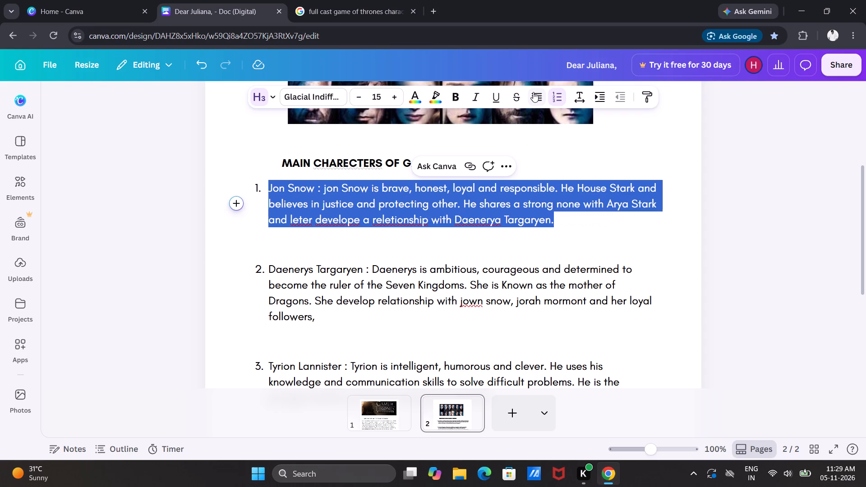
Justify the whole first paragraph on page 1, under the heading about the story behind its creation.
click(385, 419)
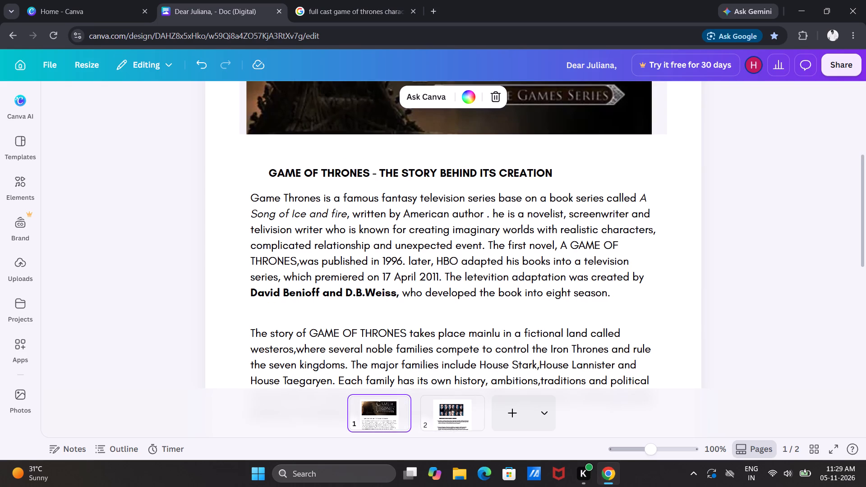
drag(256, 198, 265, 204)
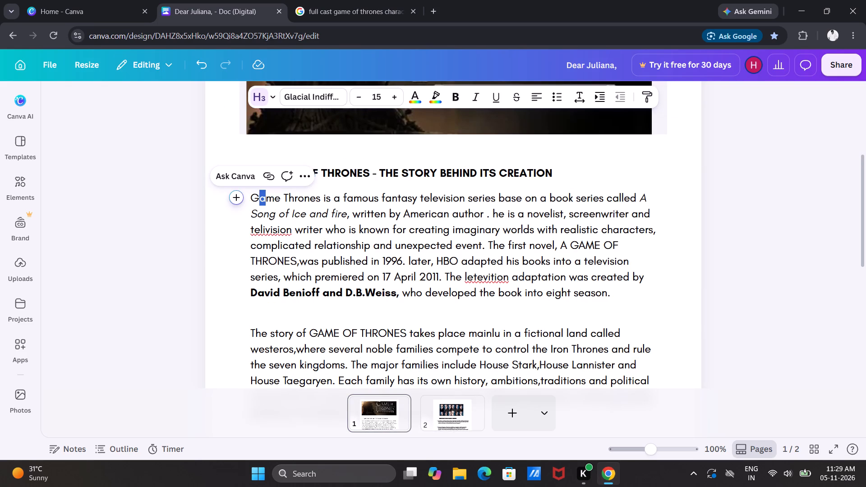
drag(250, 198, 448, 283)
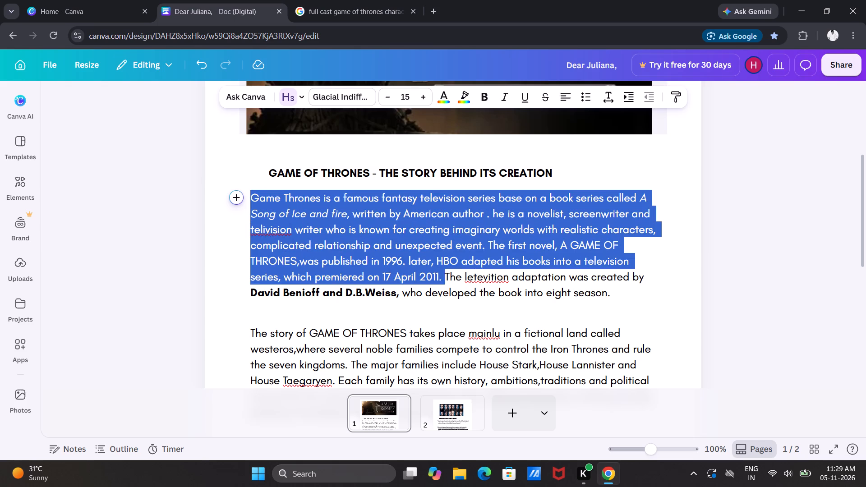
drag(448, 283, 572, 305)
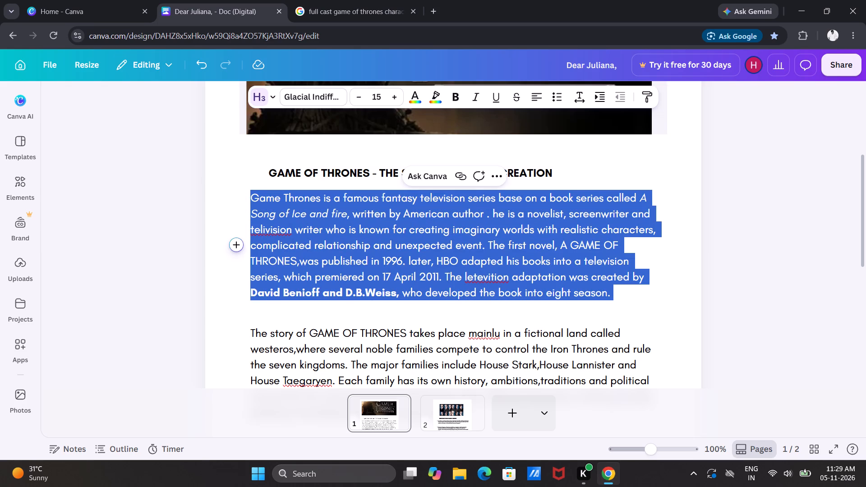
click(533, 98)
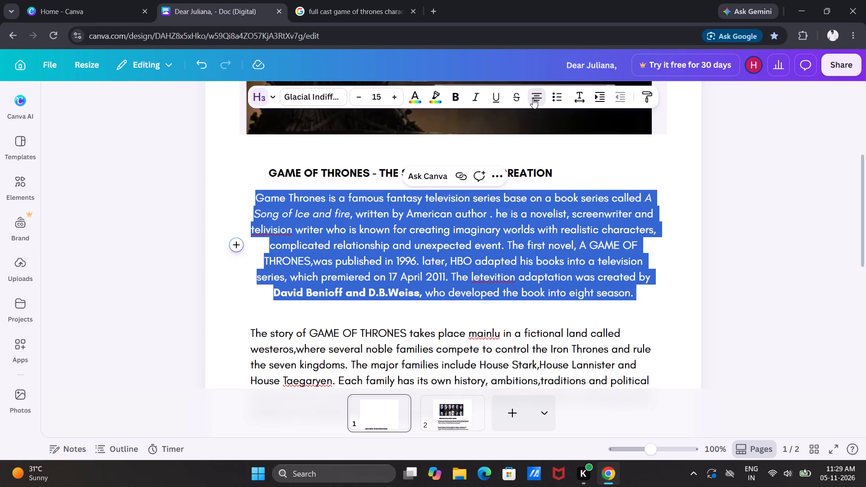
click(533, 98)
click(533, 98)
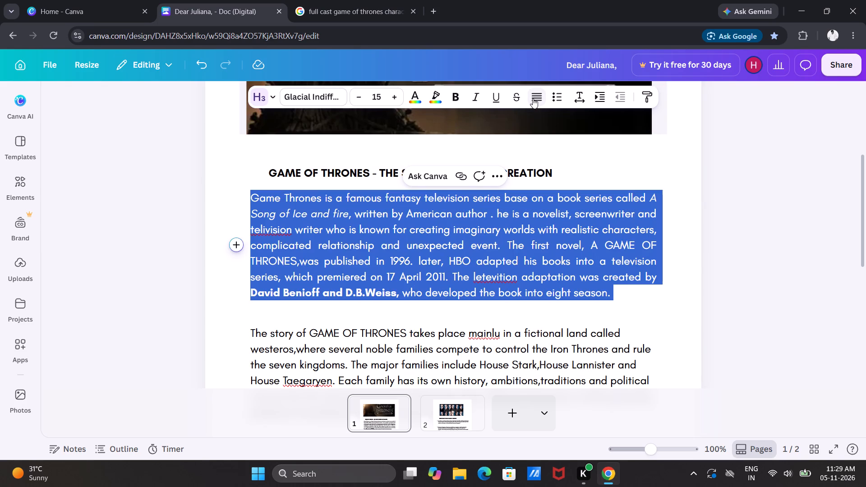
Justify the second and third paragraphs on page 1, from "The story of GAME OF THRONES" through the closing "Ovweall" paragraph.
scroll(451, 247, down, 2)
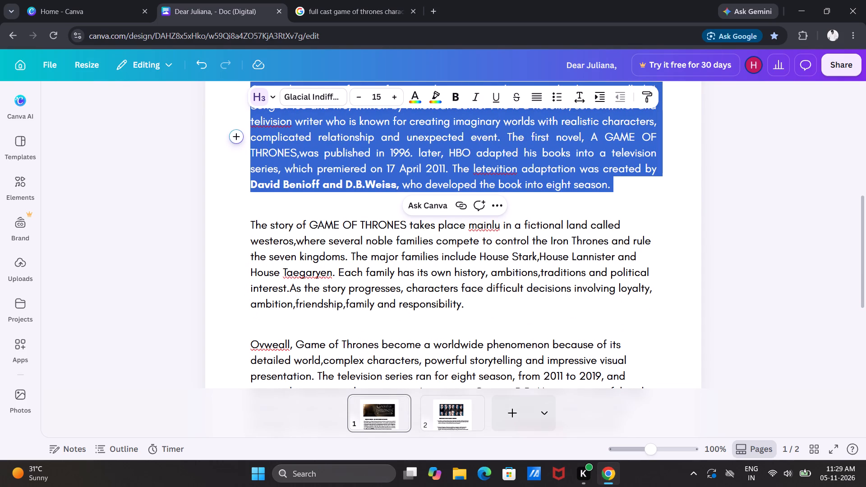
drag(251, 223, 442, 292)
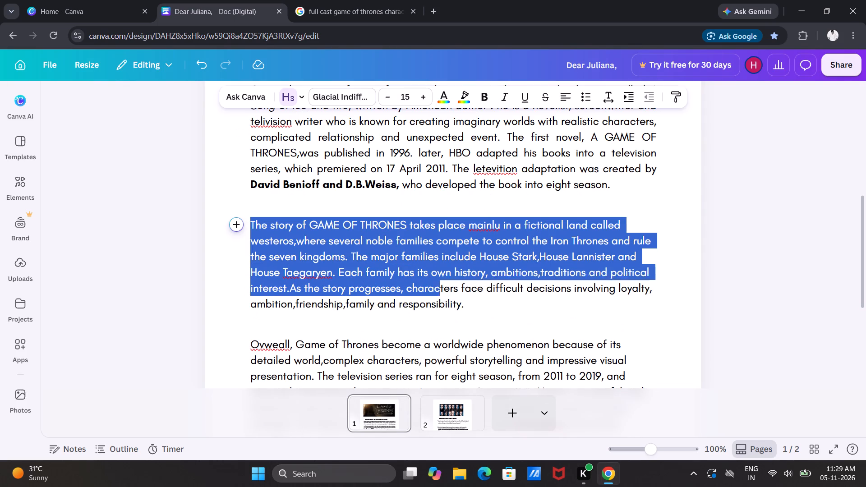
drag(442, 292, 497, 398)
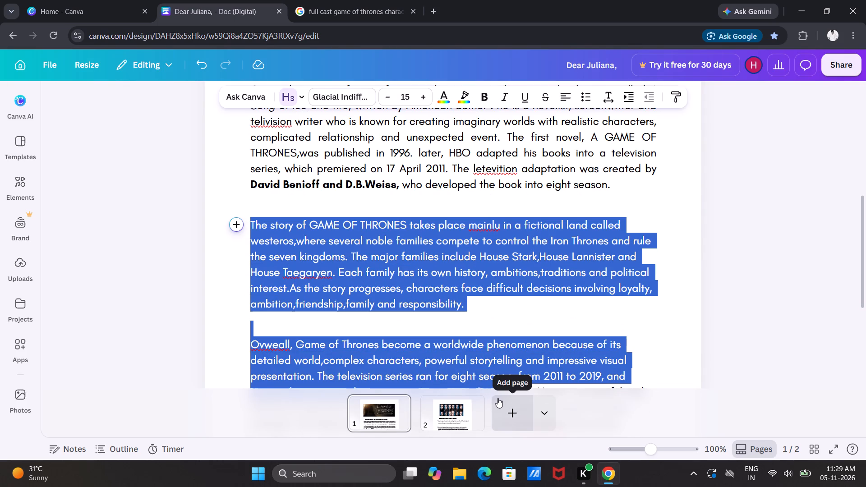
drag(497, 398, 600, 411)
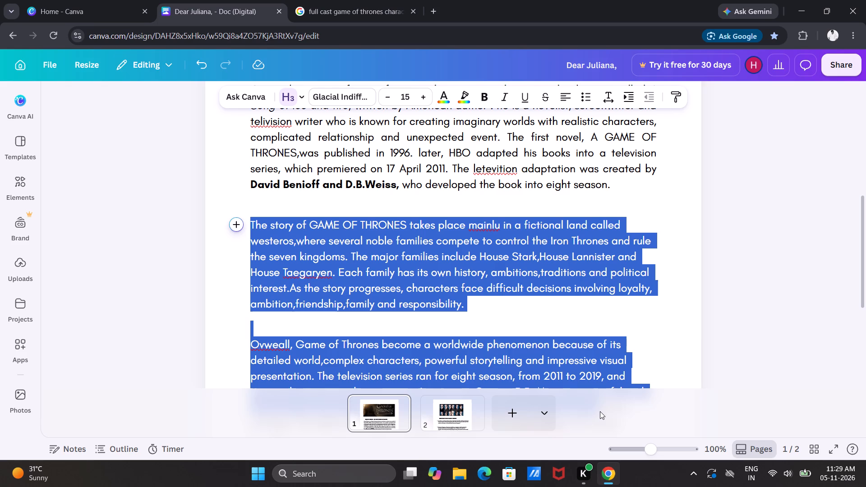
drag(600, 411, 601, 455)
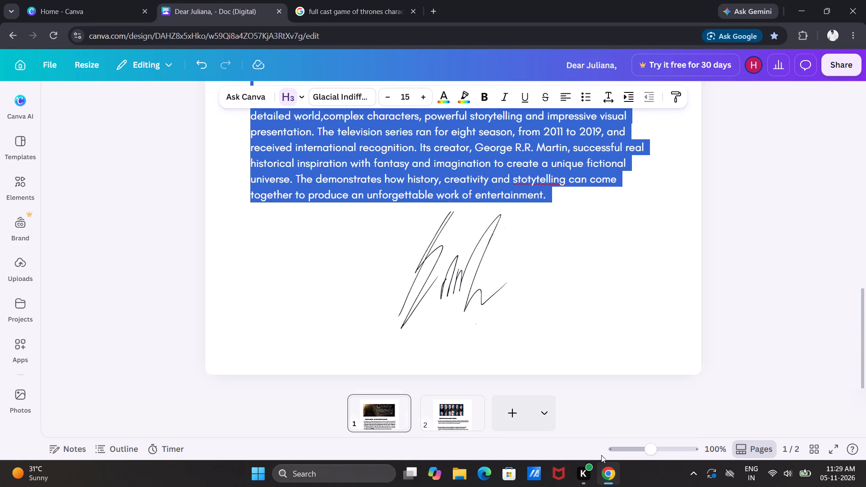
drag(601, 455, 549, 232)
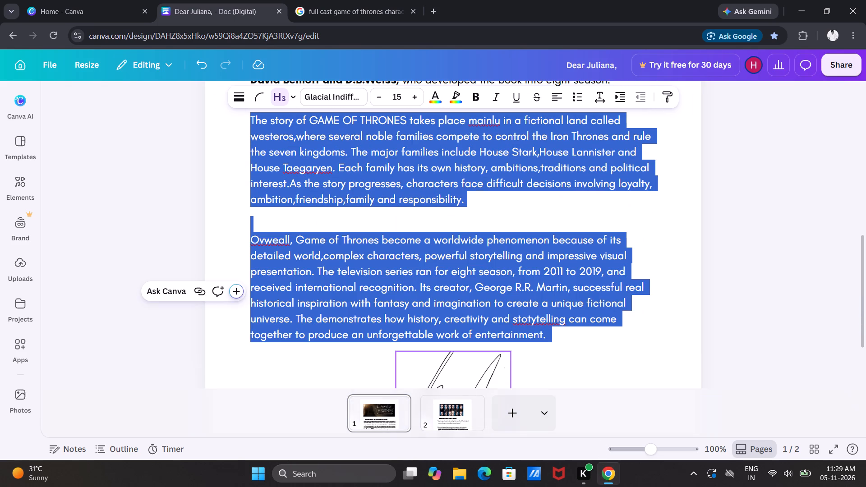
click(555, 93)
click(555, 93)
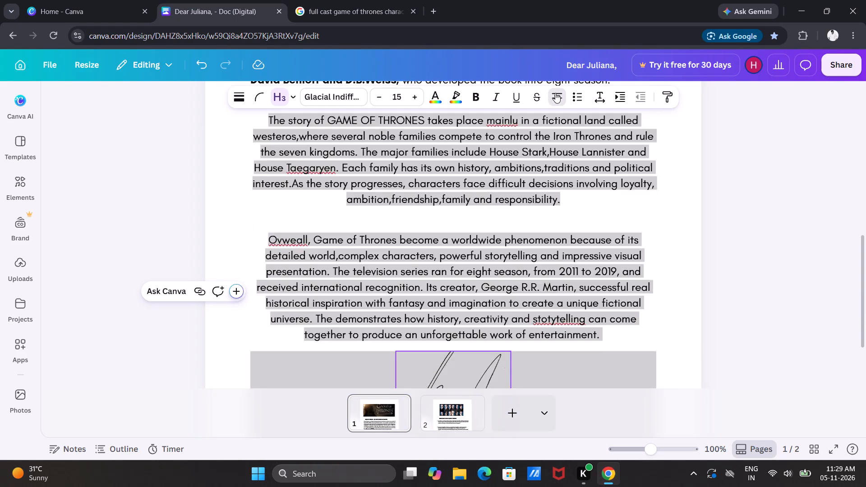
click(555, 93)
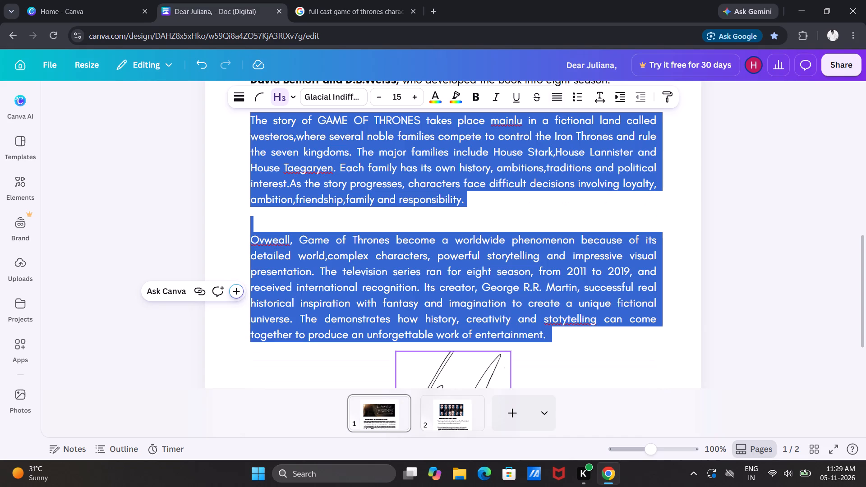
click(732, 209)
scroll(732, 209, up, 3)
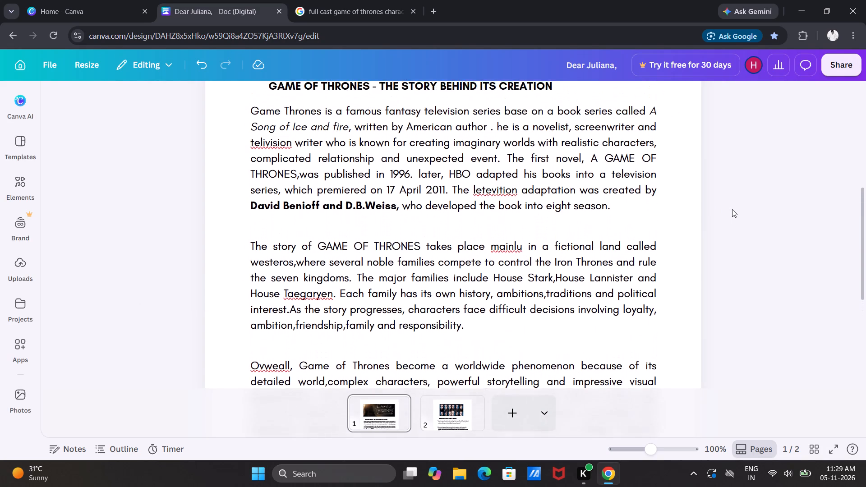
scroll(732, 209, up, 2)
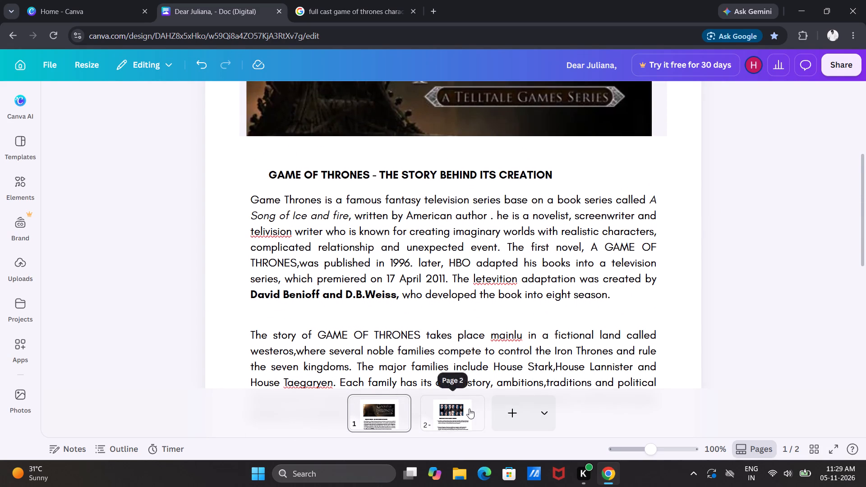
Justify the Daenerys Targaryen and Tyrion Lannister list items on page 2.
click(469, 409)
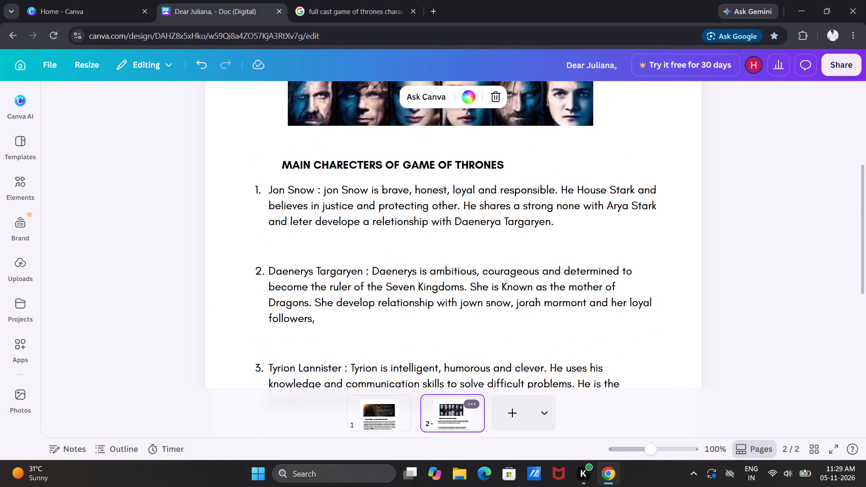
scroll(344, 193, down, 1)
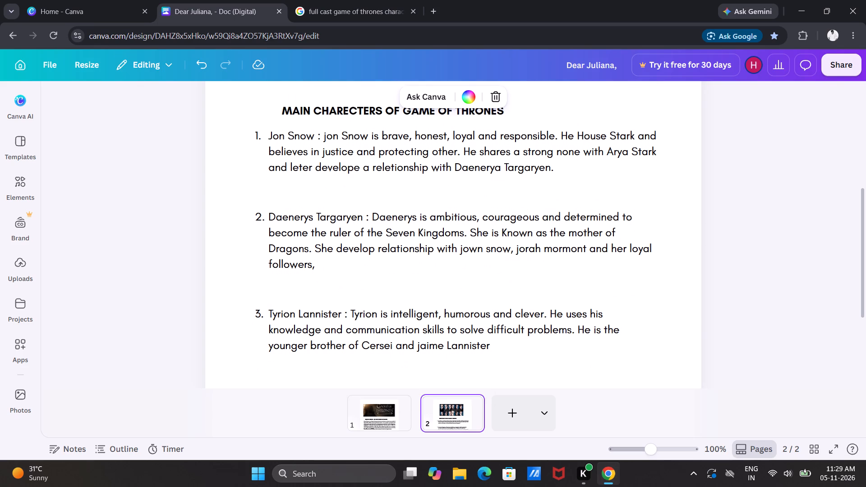
drag(266, 220, 487, 368)
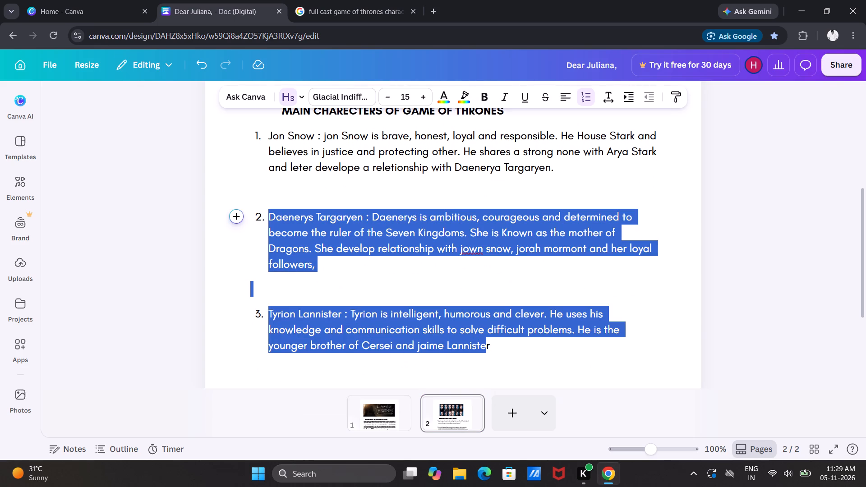
drag(487, 368, 508, 365)
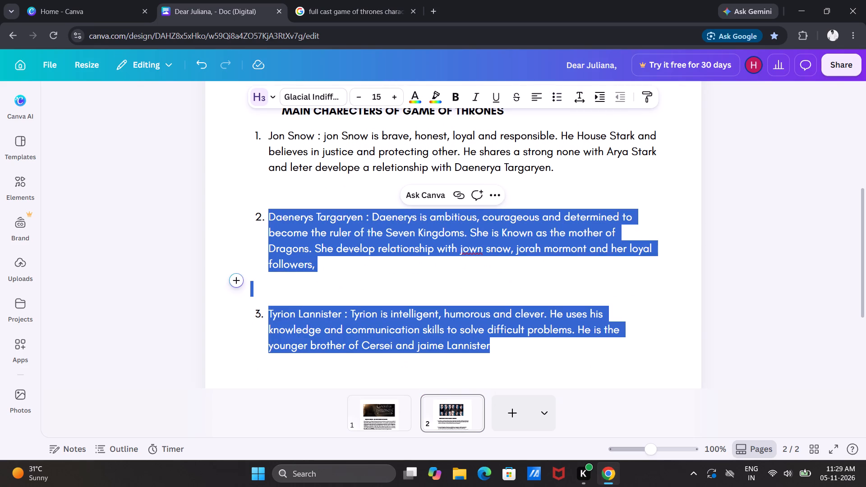
click(533, 102)
click(533, 102)
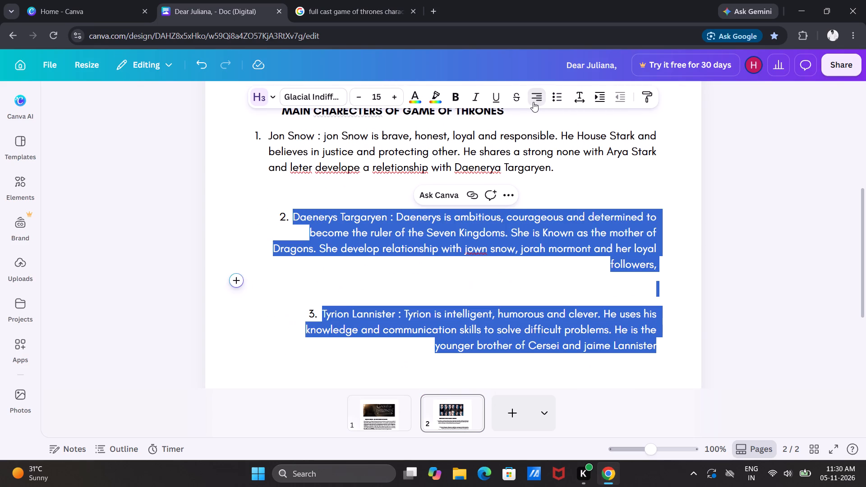
click(533, 102)
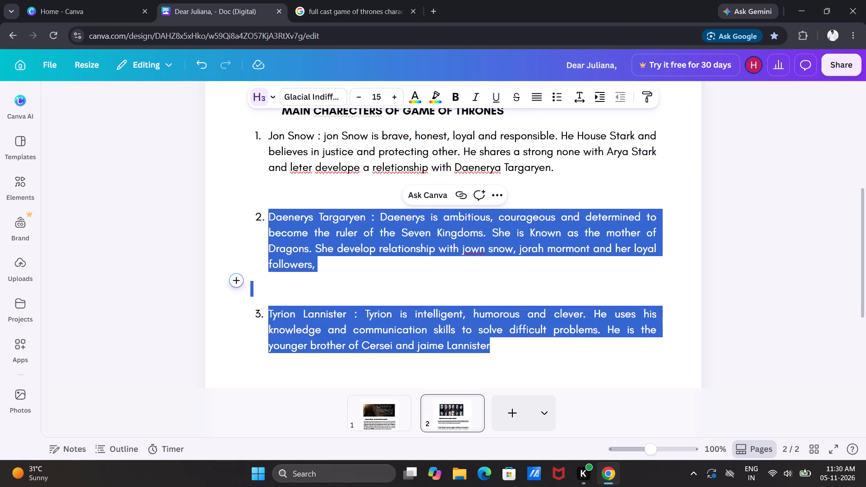
click(755, 189)
scroll(582, 202, right, 1)
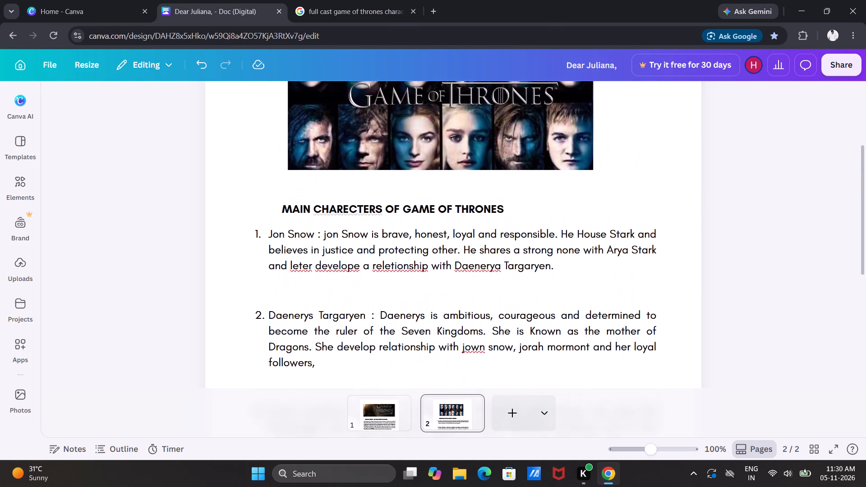
scroll(582, 202, right, 1)
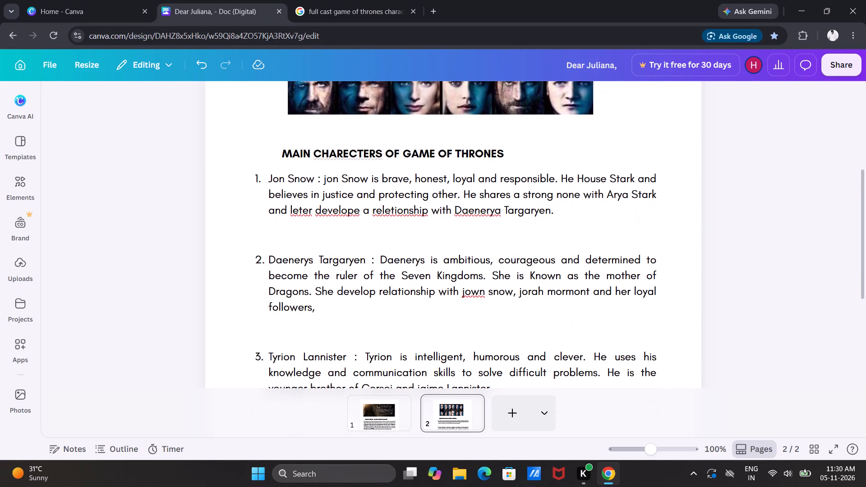
Increase the Jon Snow list item's indent by six levels, to the deeper level numbered 1.
drag(262, 181, 343, 188)
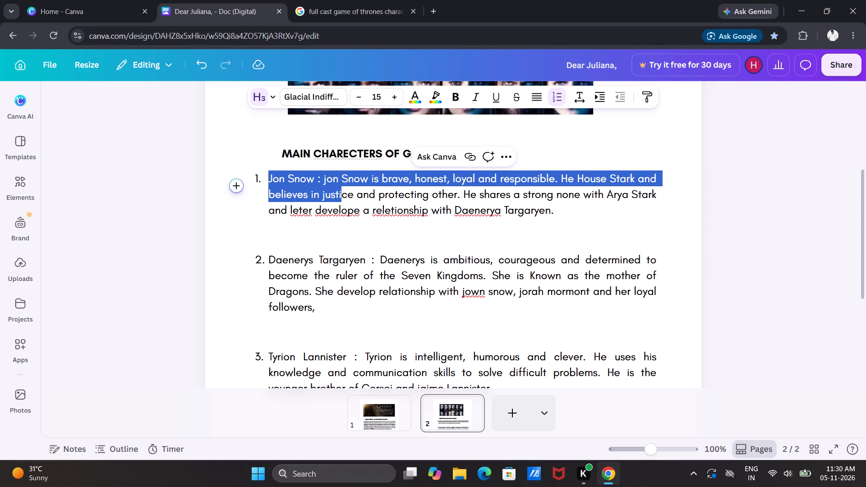
drag(253, 178, 566, 225)
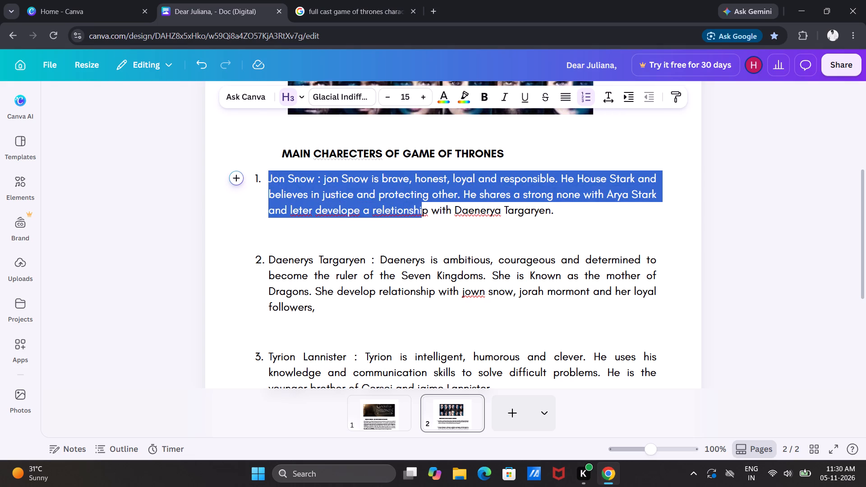
drag(566, 225, 564, 227)
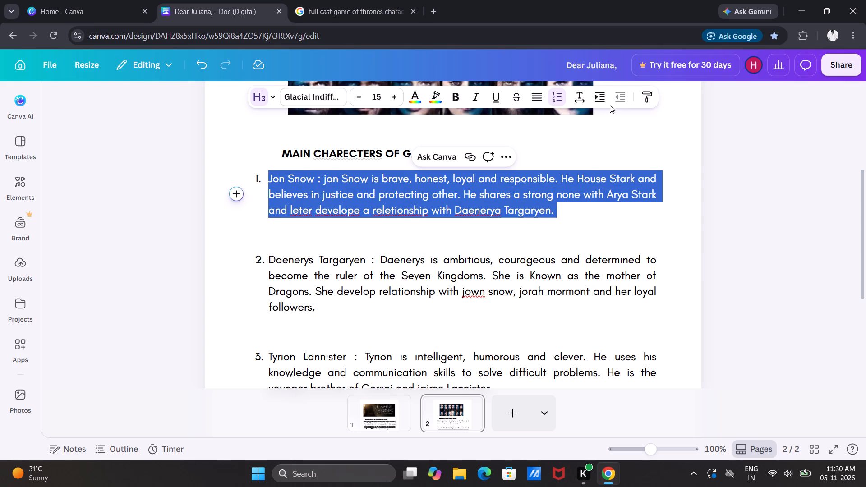
click(602, 98)
click(602, 98)
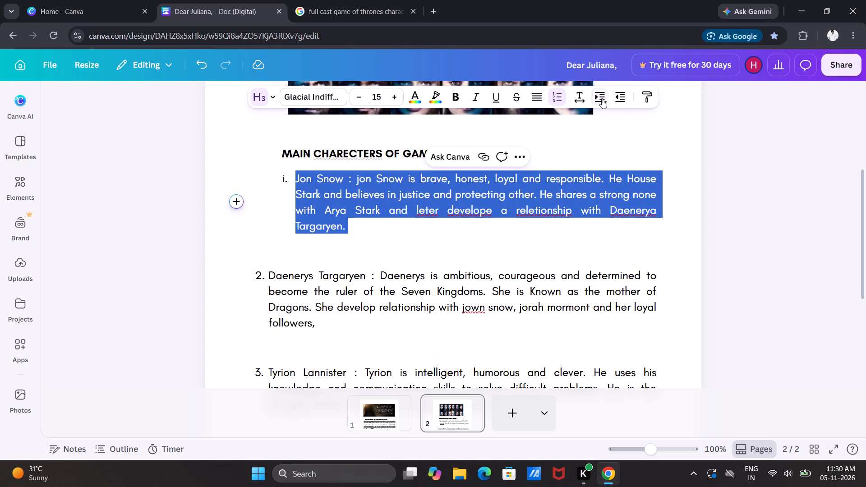
click(602, 98)
triple_click(602, 98)
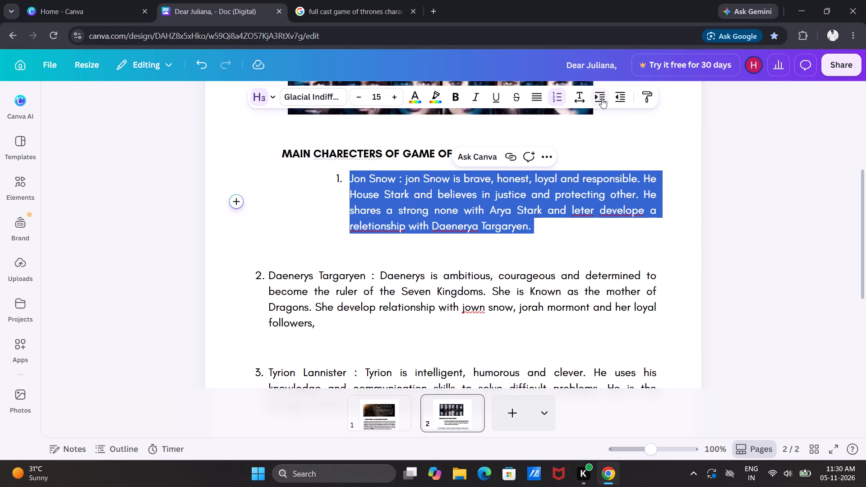
click(602, 98)
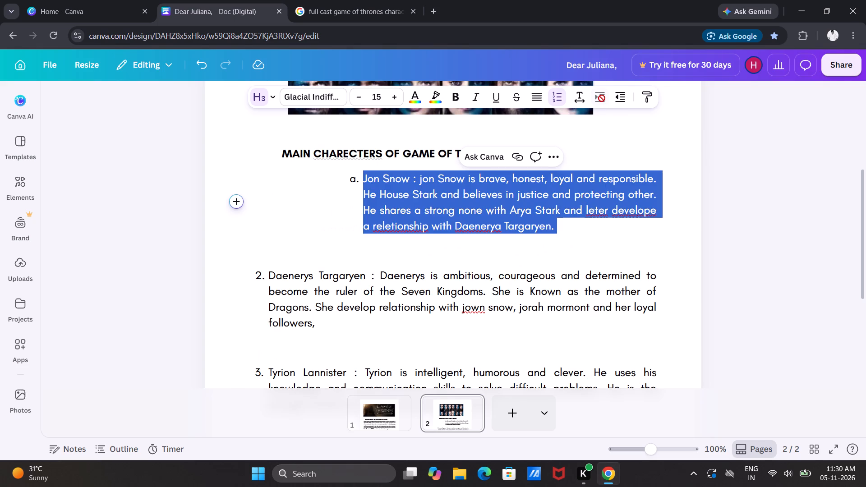
click(618, 101)
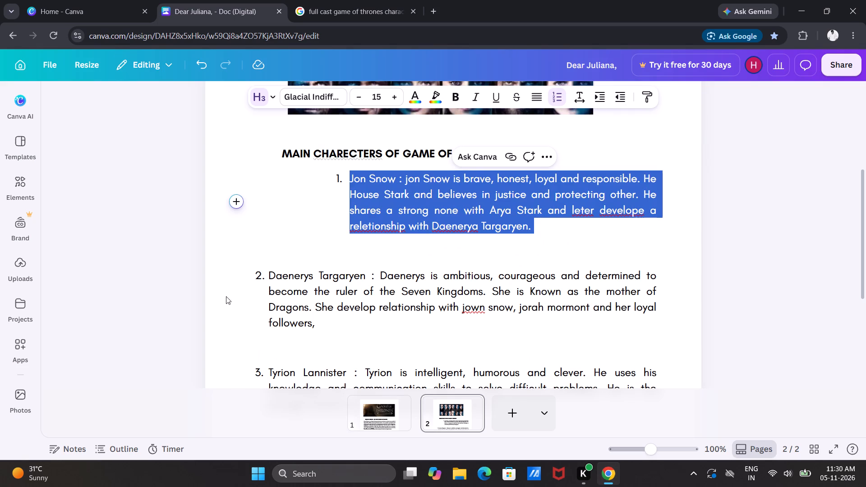
Indent the Daenerys Targaryen and Tyrion Lannister list items six levels, in line with the Jon Snow item.
click(263, 265)
drag(263, 266, 625, 410)
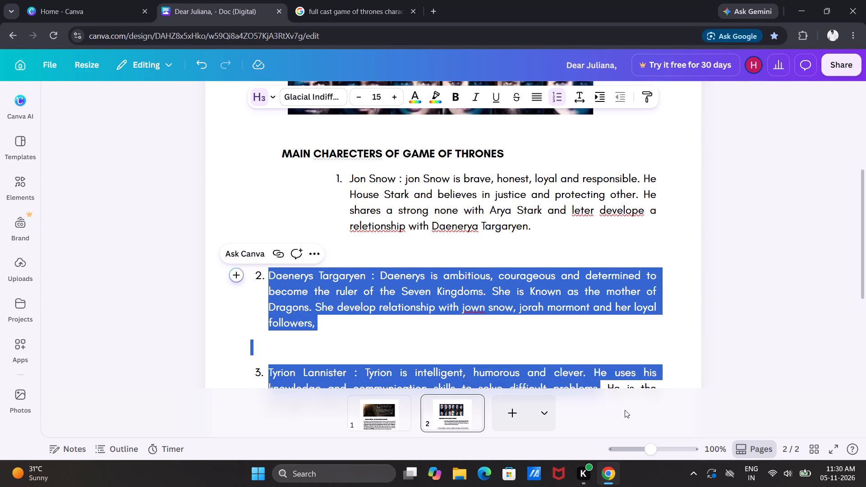
drag(625, 410, 663, 250)
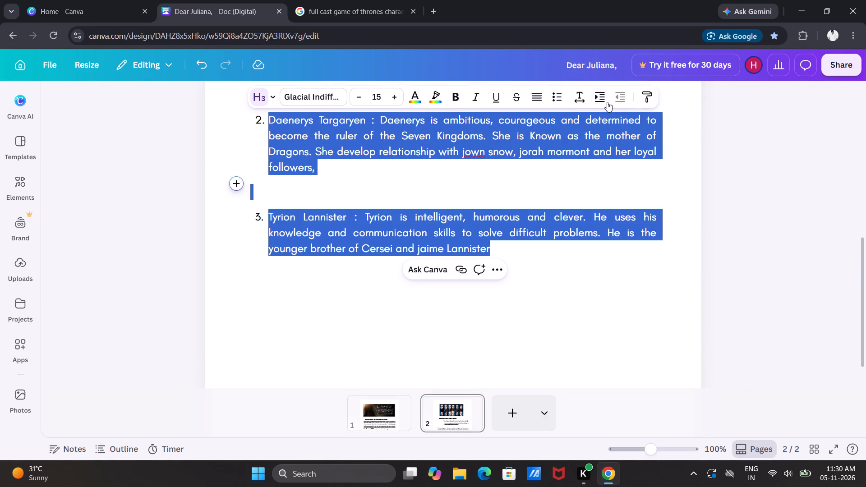
double_click(595, 95)
click(595, 95)
scroll(595, 95, up, 1)
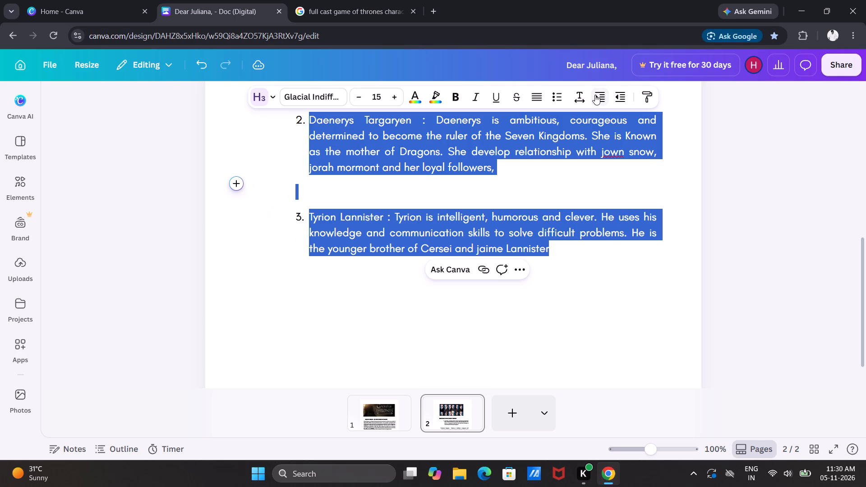
scroll(595, 95, up, 2)
scroll(539, 152, up, 1)
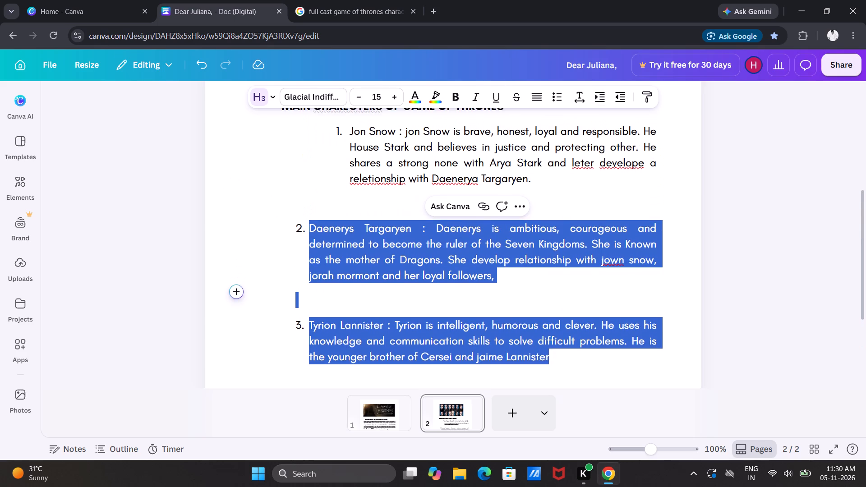
triple_click(603, 96)
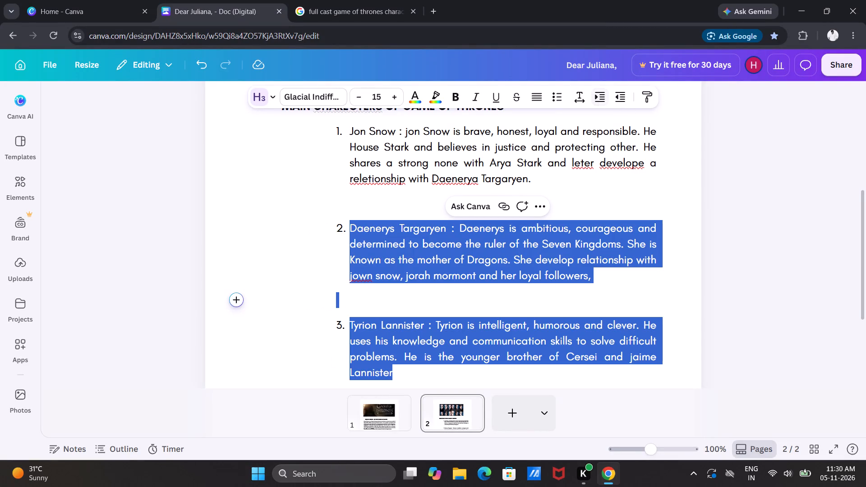
click(115, 219)
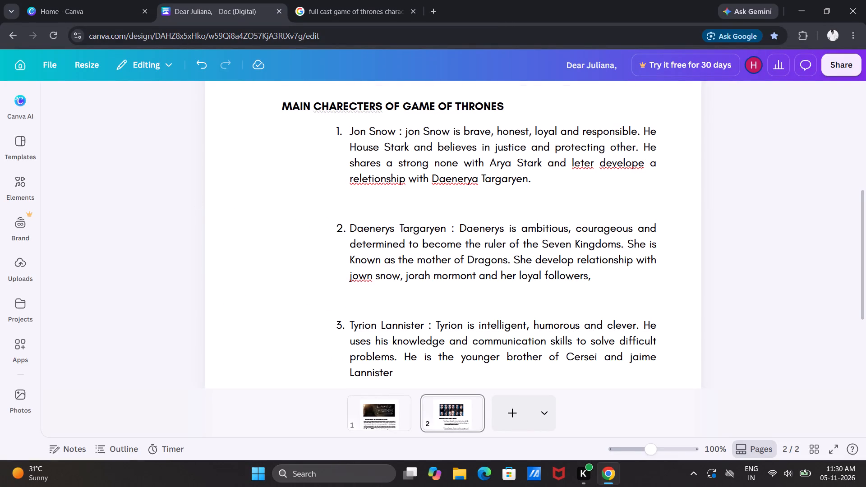
scroll(220, 206, up, 1)
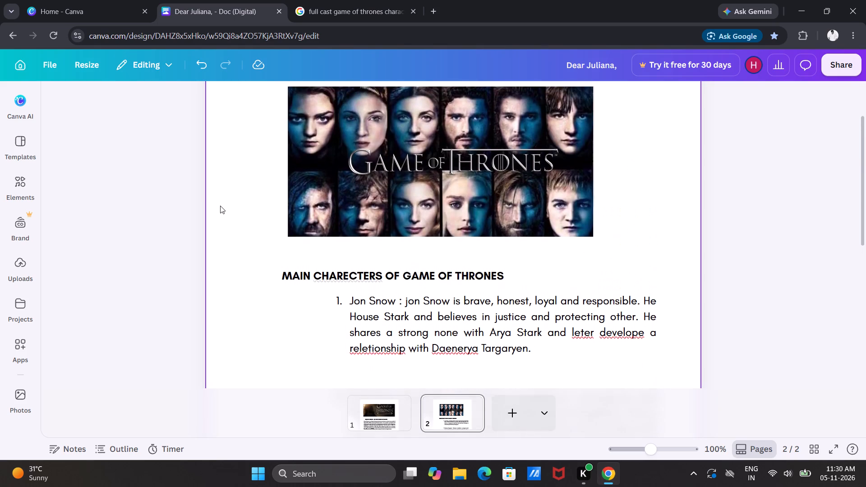
scroll(220, 206, up, 1)
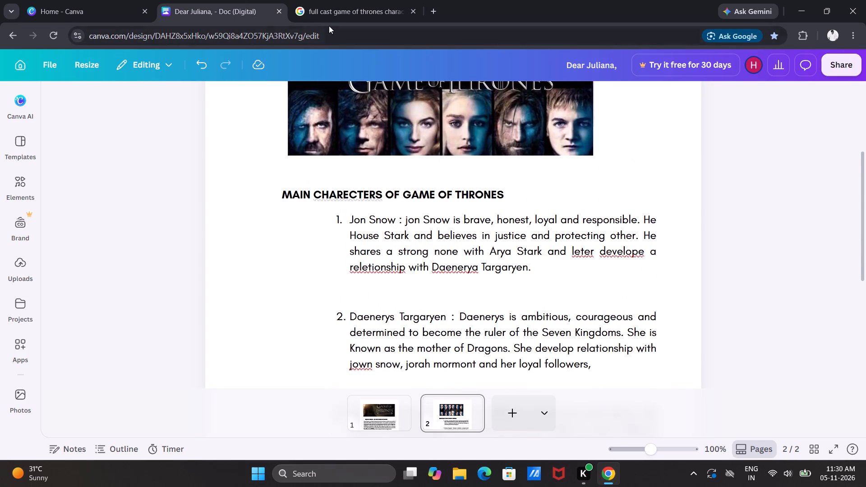
Replace the Google Images query about the full Game of Thrones cast with a search for "jown snow".
click(346, 9)
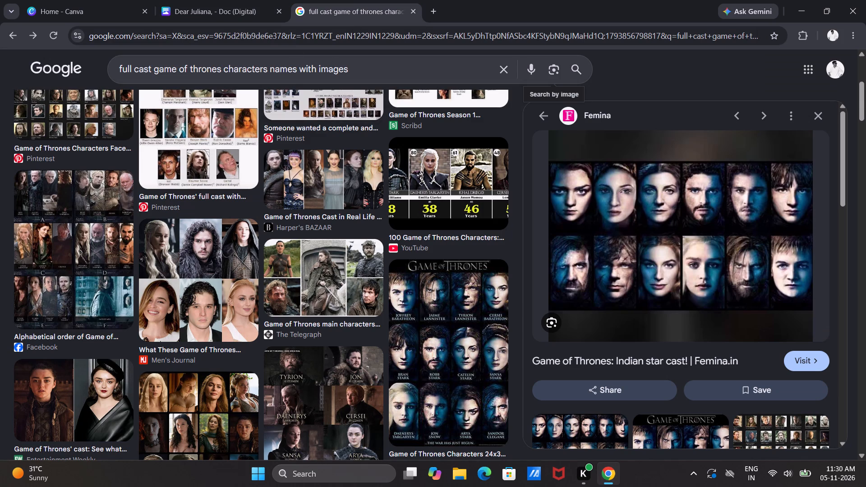
click(354, 69)
key(BackSpace)
key(BackSpace)
key(BackSpace)
key(BackSpace)
key(BackSpace)
key(BackSpace)
key(BackSpace)
key(BackSpace)
key(BackSpace)
key(BackSpace)
key(BackSpace)
key(BackSpace)
key(BackSpace)
key(BackSpace)
key(BackSpace)
key(BackSpace)
key(BackSpace)
key(BackSpace)
key(BackSpace)
key(BackSpace)
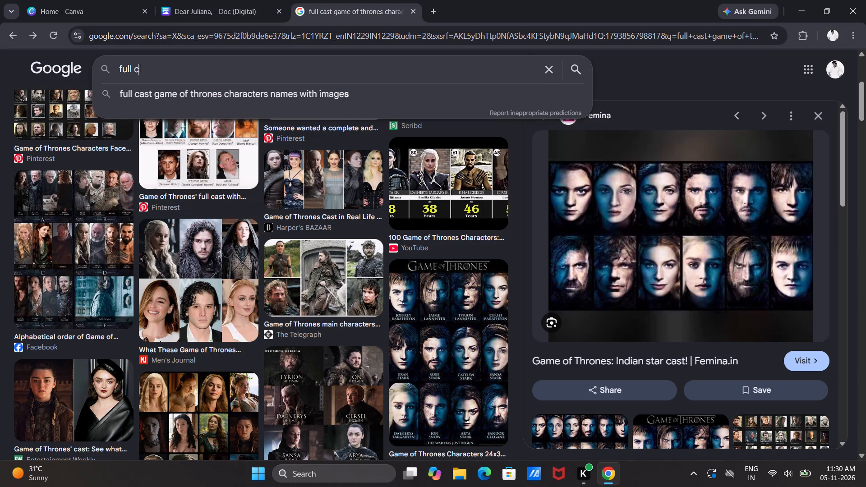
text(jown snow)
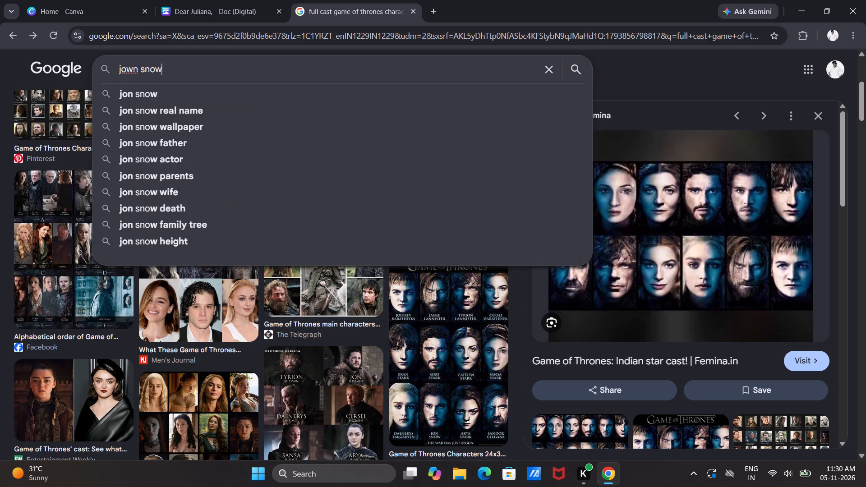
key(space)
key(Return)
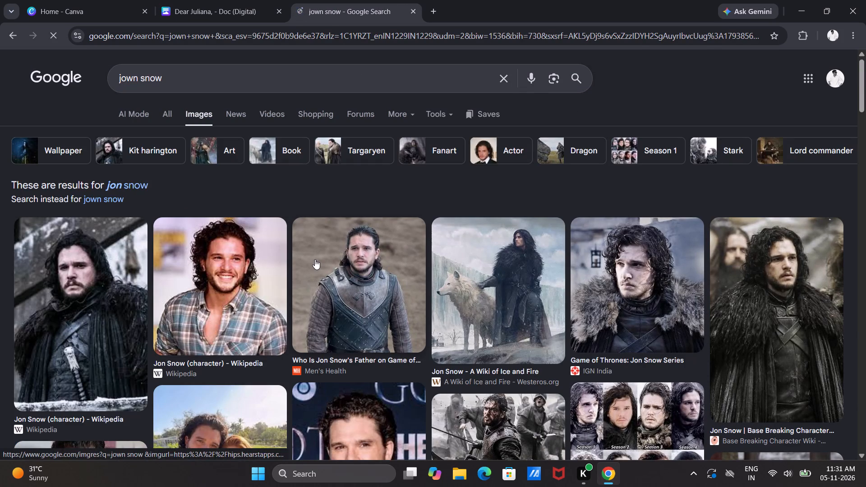
Examine the Jon Snow image results for a portrait suited to the character section.
scroll(531, 321, down, 2)
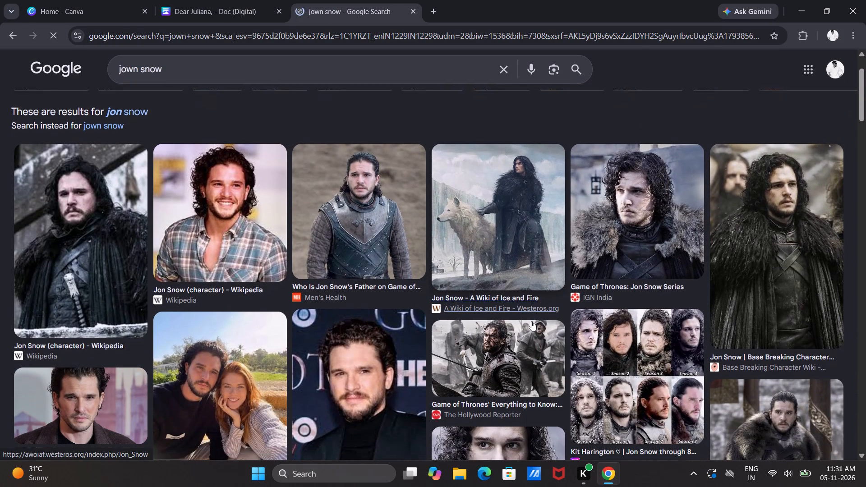
scroll(531, 321, down, 4)
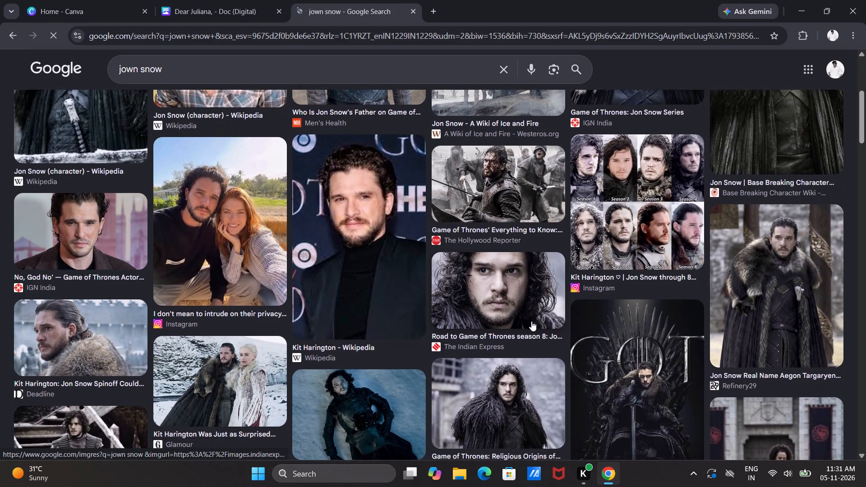
scroll(531, 321, down, 3)
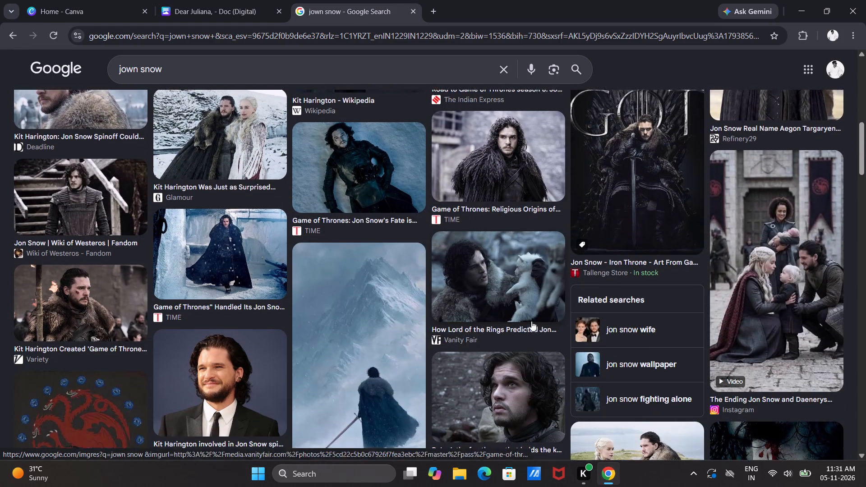
scroll(531, 321, down, 1)
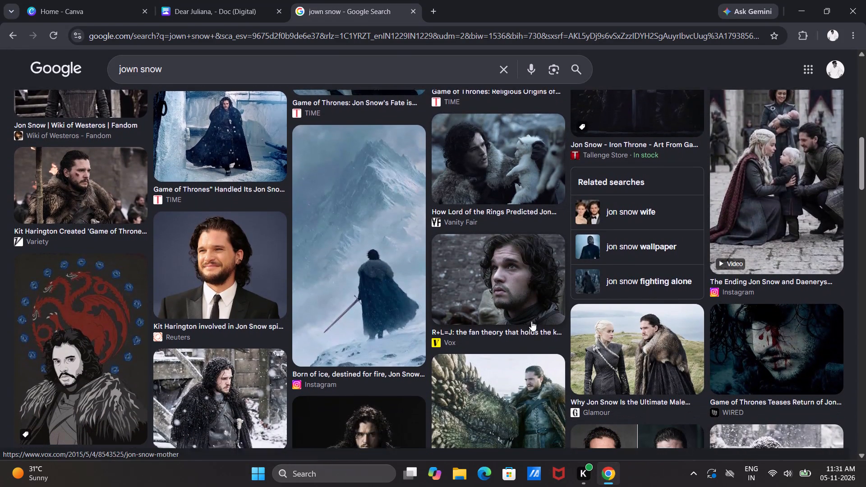
scroll(531, 321, down, 1)
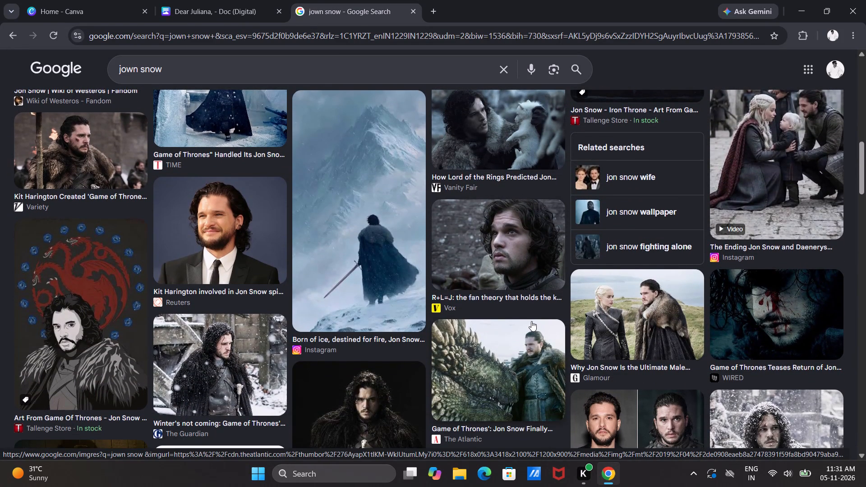
scroll(531, 321, down, 2)
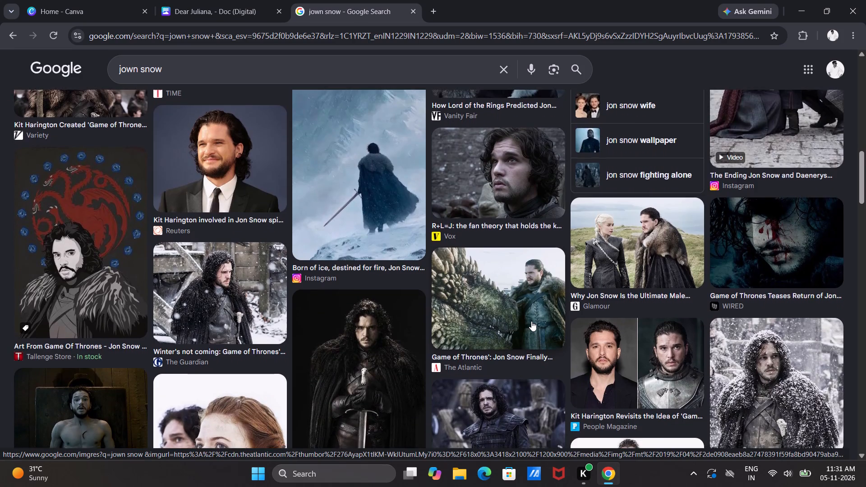
scroll(531, 321, down, 1)
scroll(531, 321, up, 3)
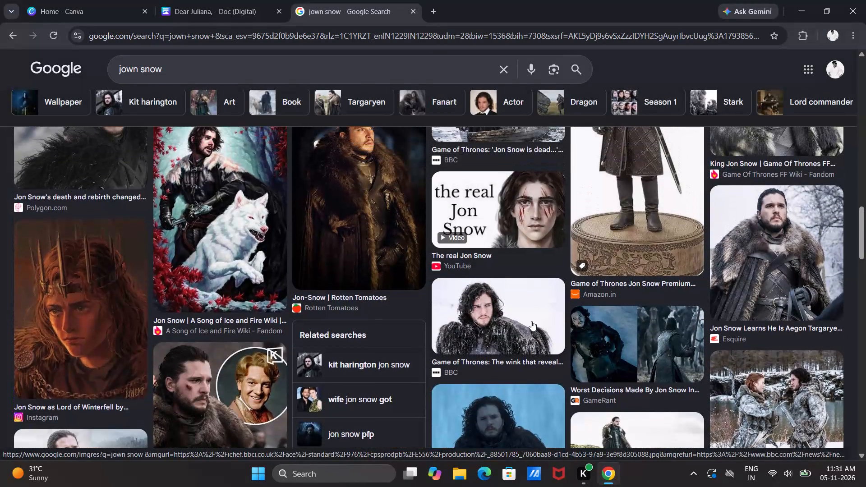
scroll(531, 321, right, 1)
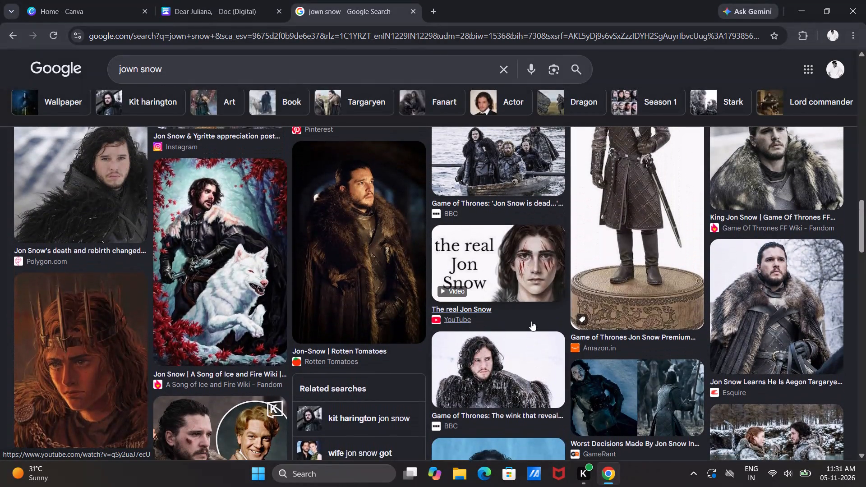
scroll(531, 321, right, 1)
scroll(531, 321, down, 1)
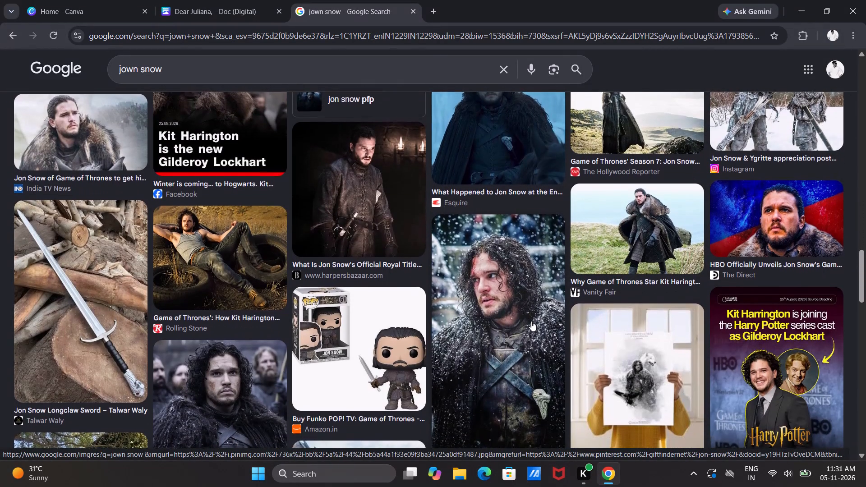
scroll(531, 321, down, 1)
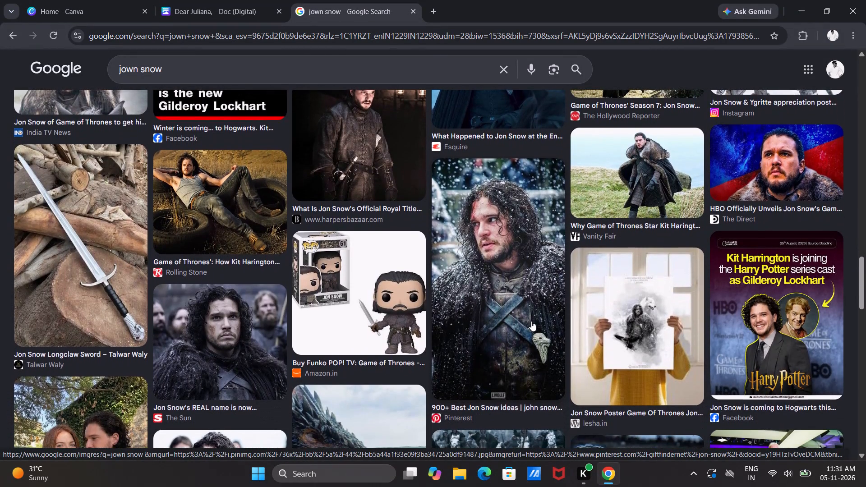
scroll(531, 321, up, 6)
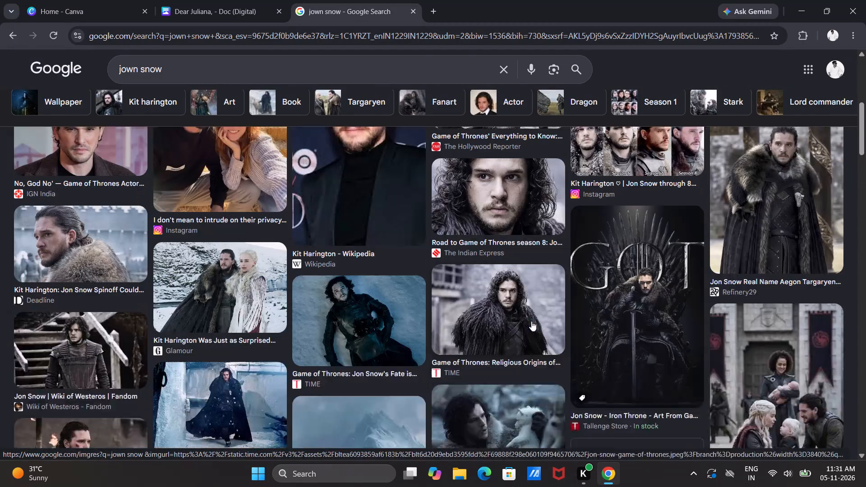
scroll(531, 321, up, 5)
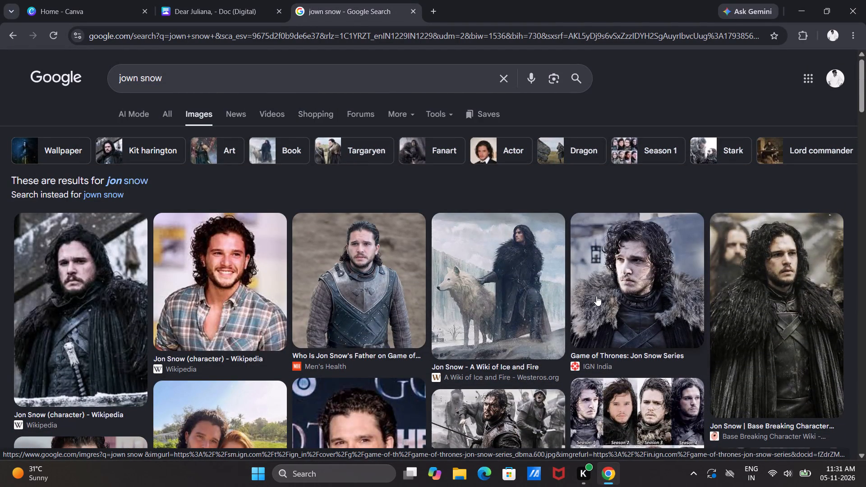
scroll(564, 330, down, 1)
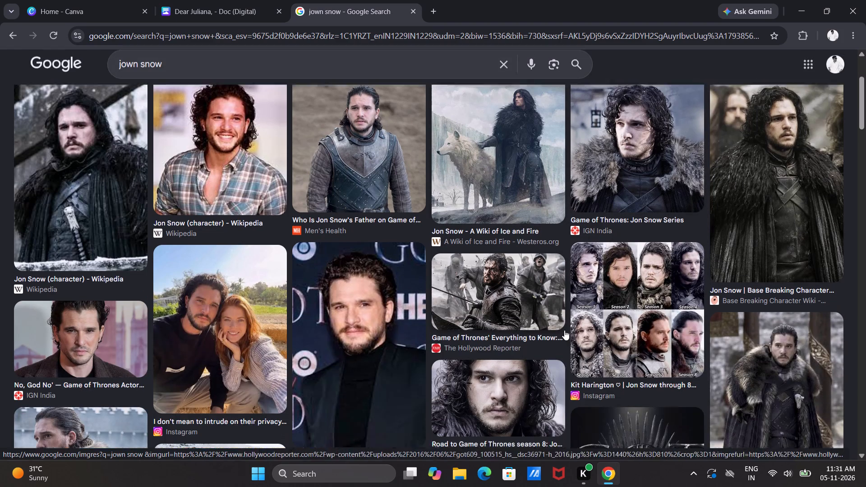
scroll(564, 330, down, 5)
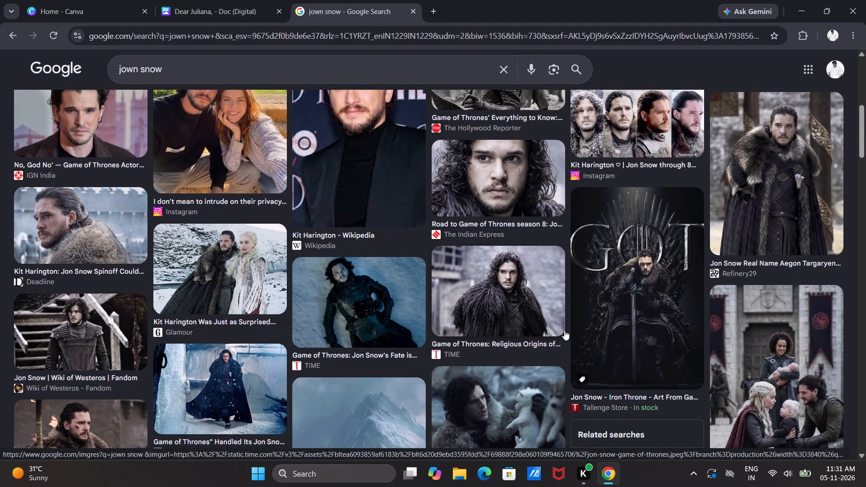
scroll(564, 330, down, 8)
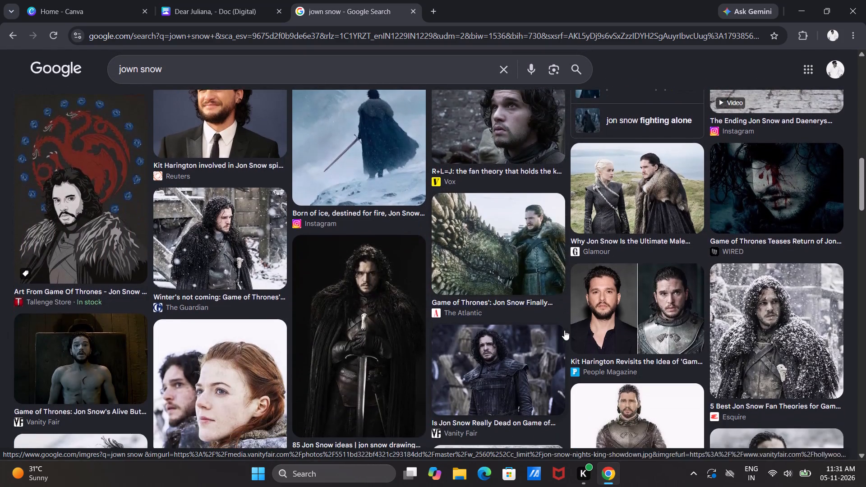
scroll(564, 330, down, 1)
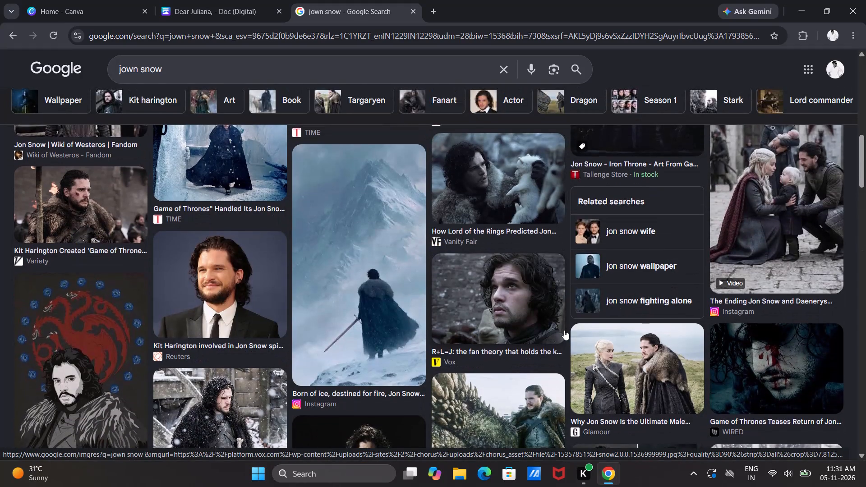
scroll(564, 330, down, 1)
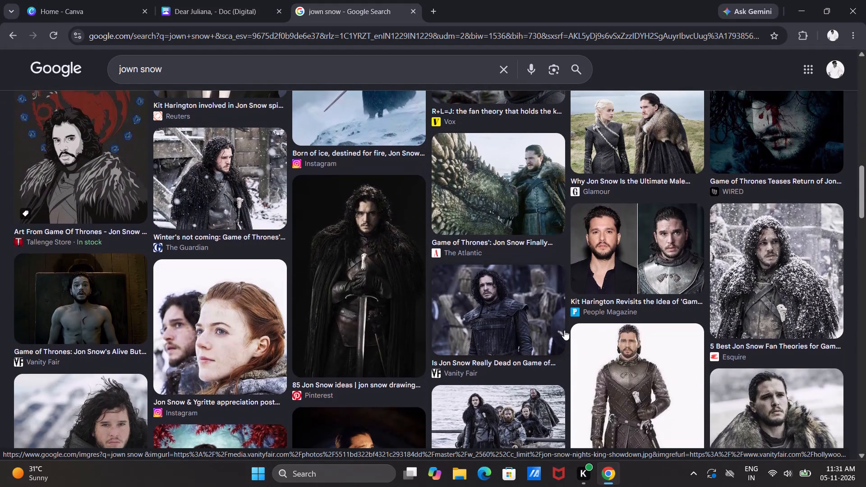
scroll(564, 330, down, 3)
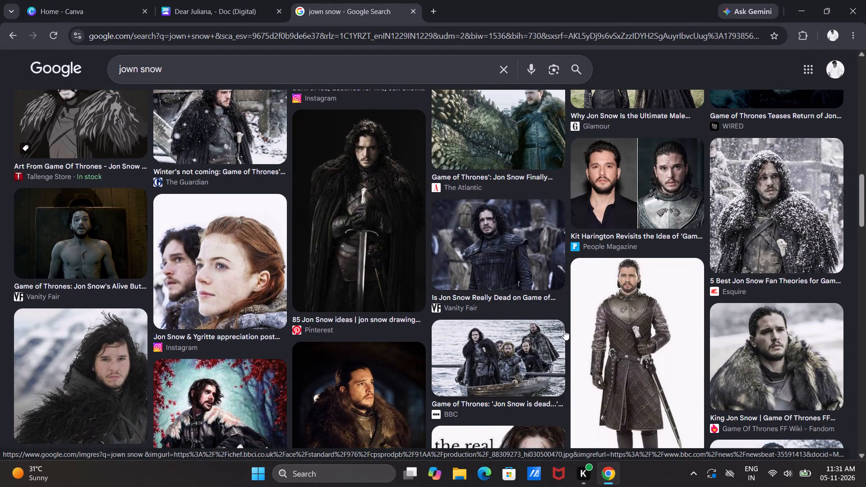
scroll(564, 330, down, 7)
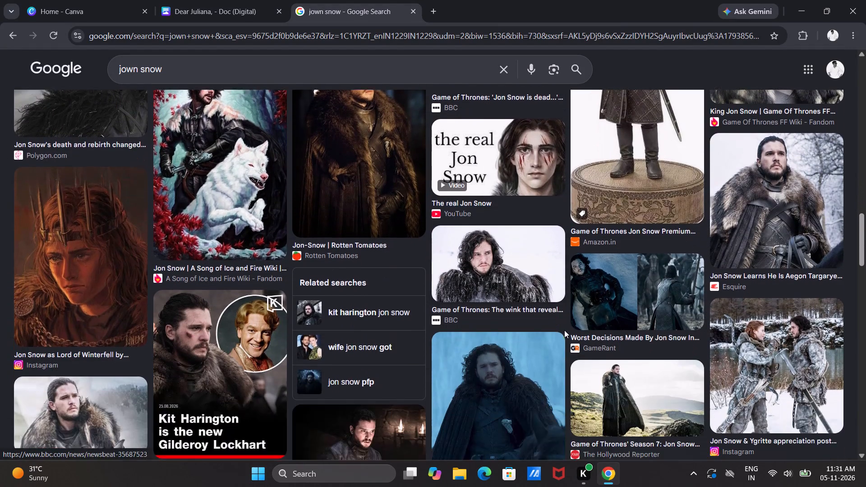
scroll(564, 330, down, 2)
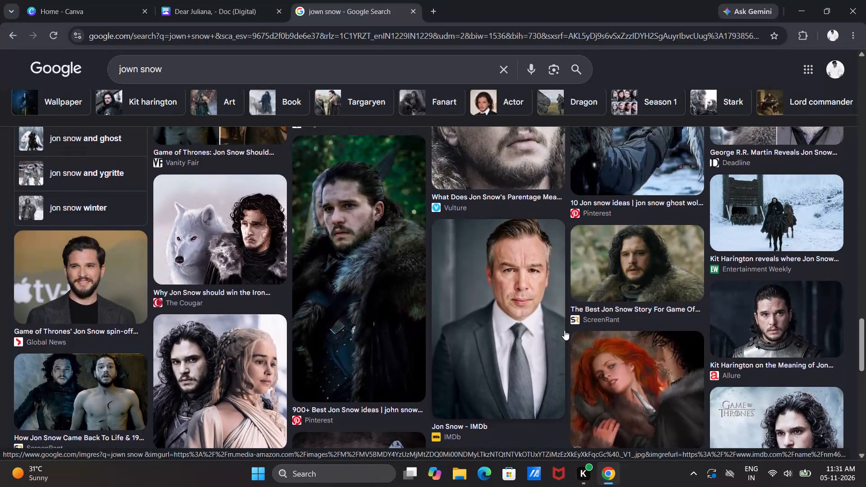
scroll(564, 330, up, 5)
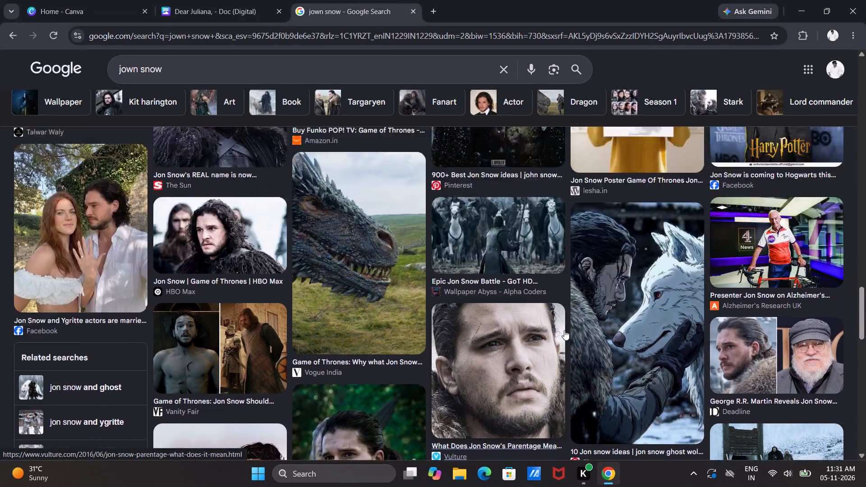
scroll(564, 330, up, 2)
Preview the snowy Jon Snow portrait from Pinterest, compare it with the related TIME image, and return to the Pinterest preview.
click(510, 302)
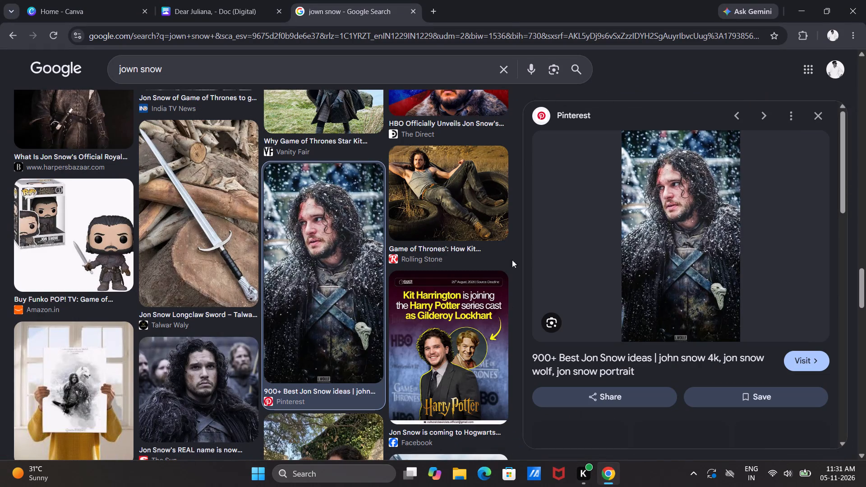
scroll(589, 282, down, 5)
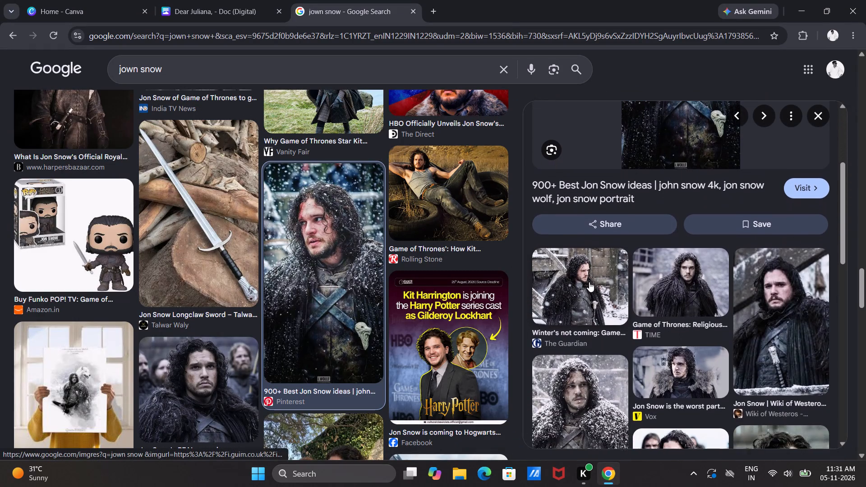
scroll(589, 282, down, 1)
click(675, 271)
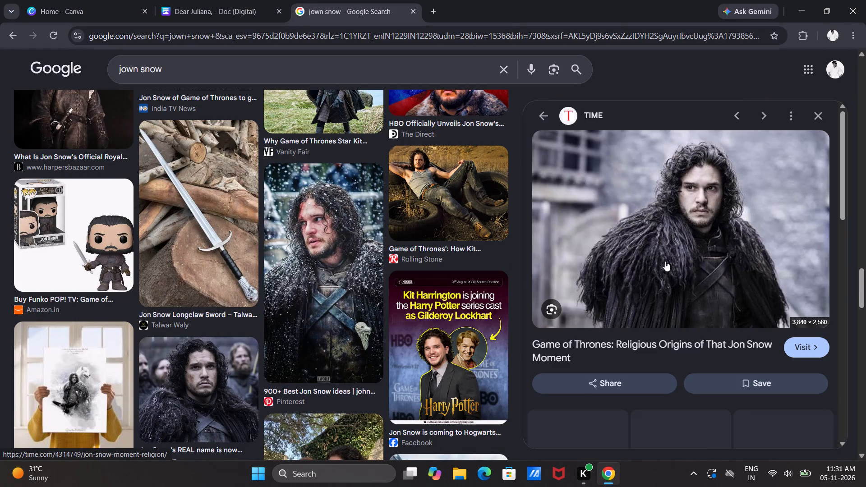
click(540, 115)
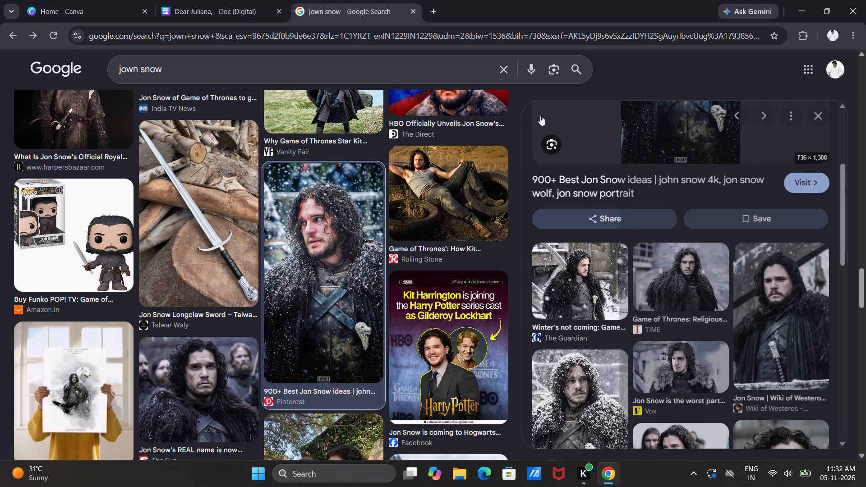
scroll(643, 300, up, 4)
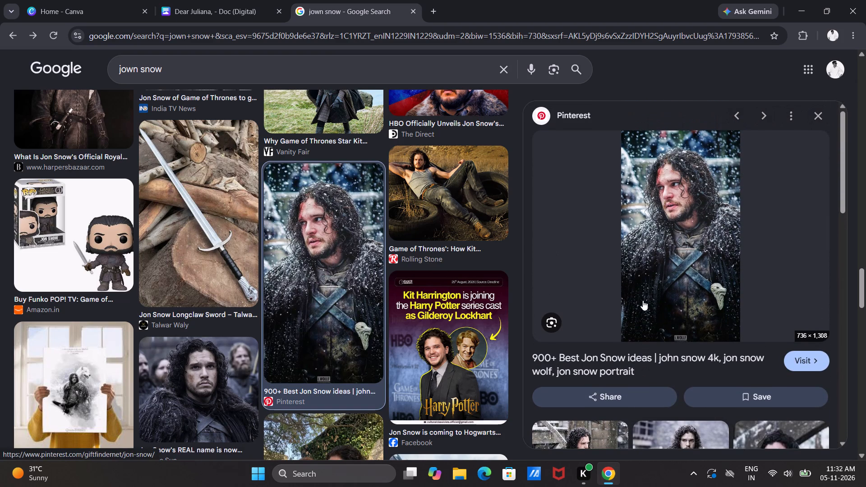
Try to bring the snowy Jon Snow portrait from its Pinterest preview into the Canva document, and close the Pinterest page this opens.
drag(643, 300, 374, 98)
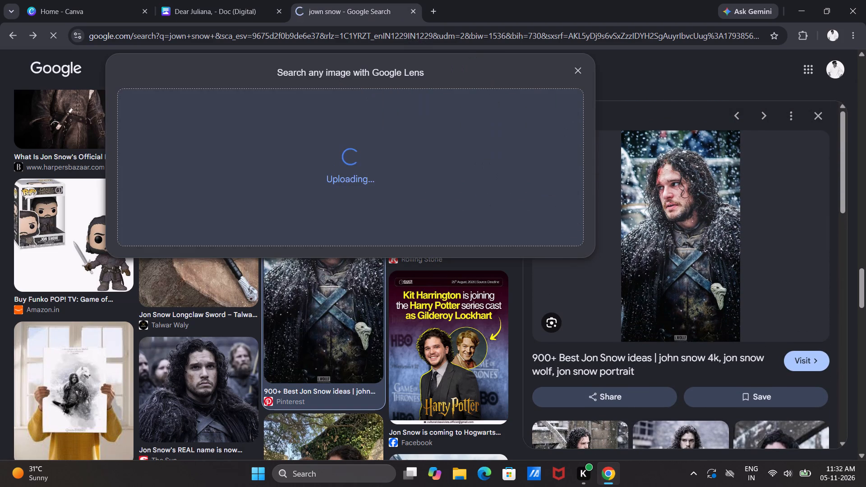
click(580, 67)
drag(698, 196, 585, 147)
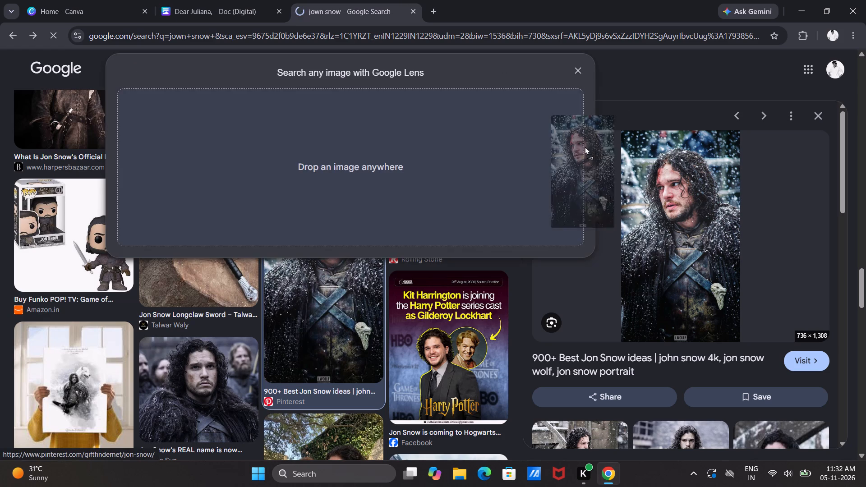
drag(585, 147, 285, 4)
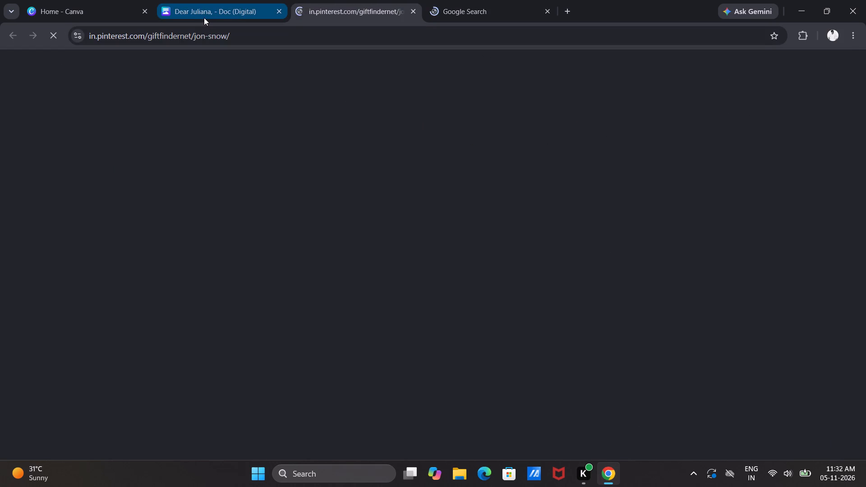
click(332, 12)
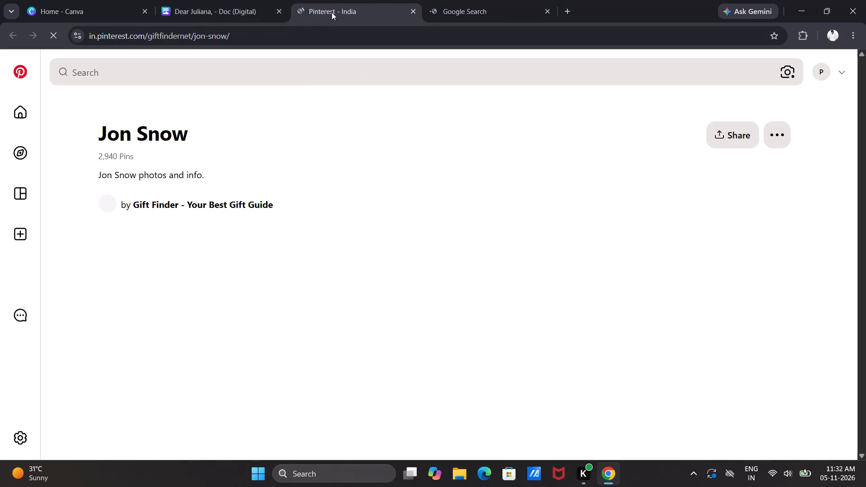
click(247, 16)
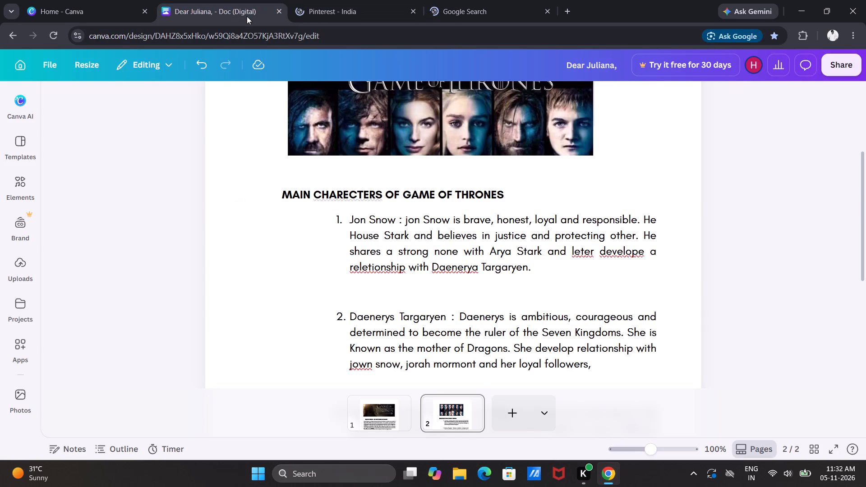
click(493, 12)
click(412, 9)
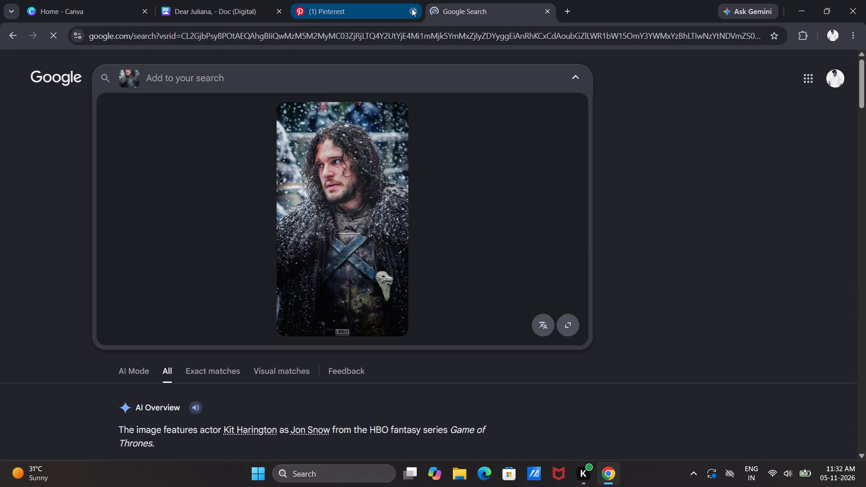
Place the snowy Jon Snow portrait from the Google Lens page in a column to the left of the Jon Snow paragraph on page 2.
drag(396, 213, 374, 194)
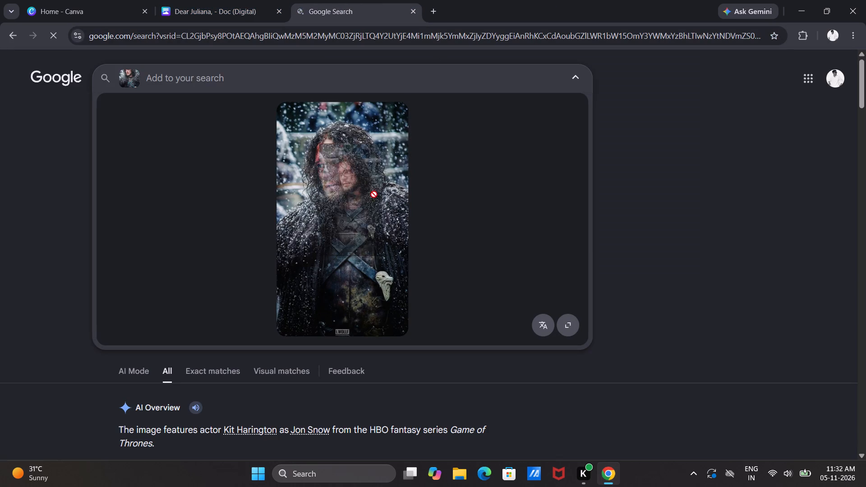
drag(374, 194, 219, 0)
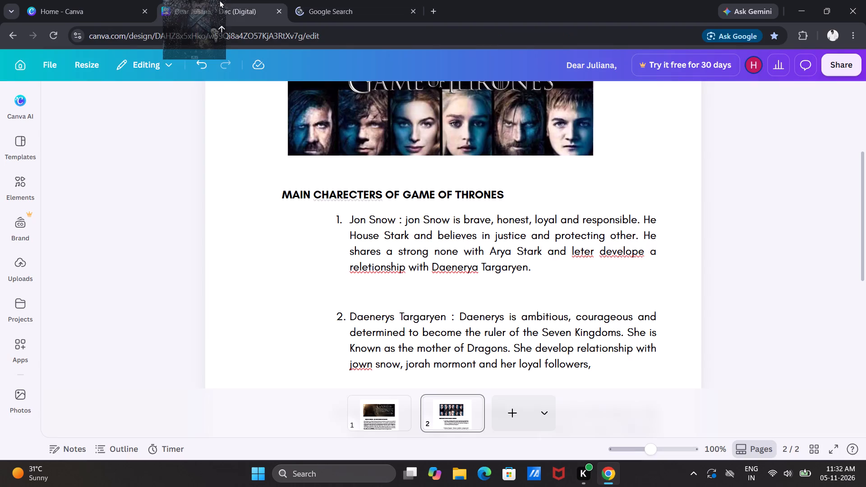
drag(219, 0, 309, 277)
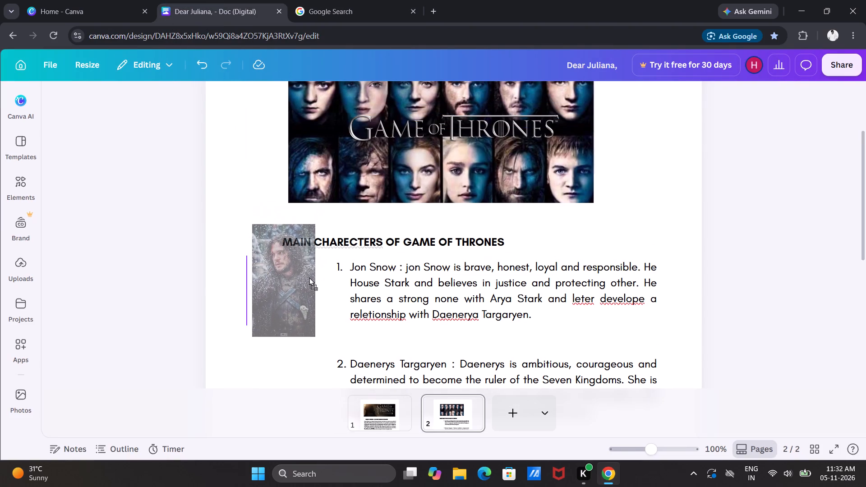
drag(309, 277, 320, 276)
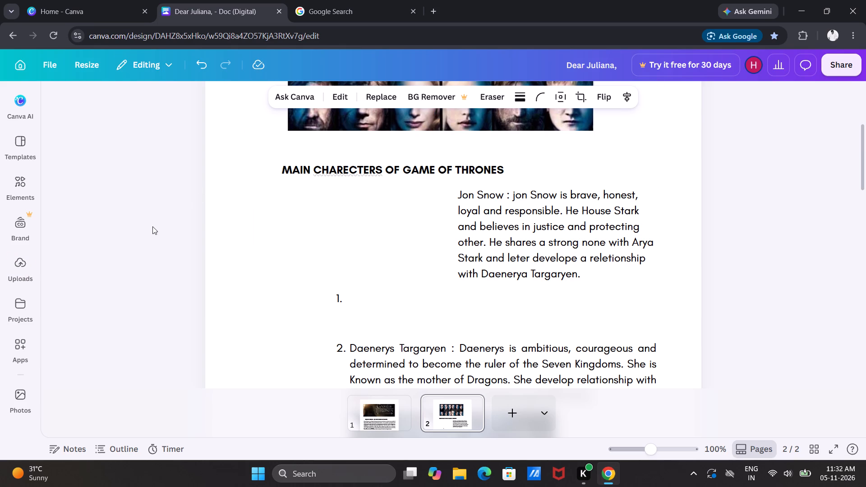
click(372, 219)
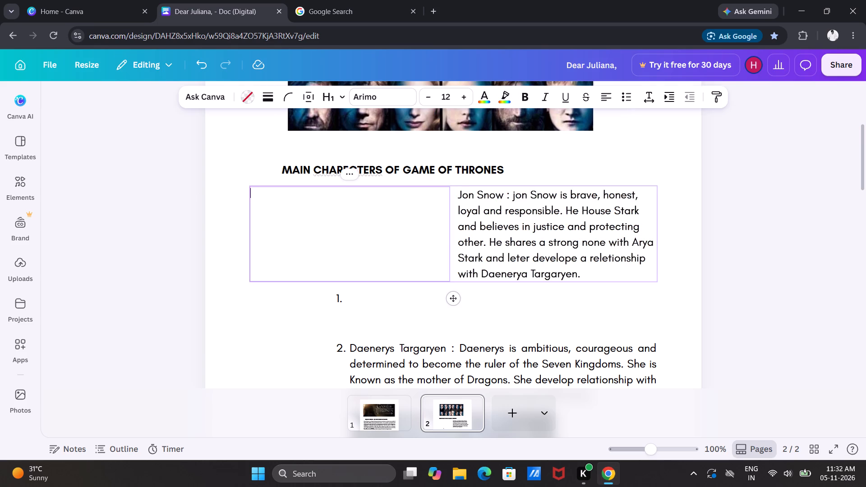
double_click(372, 219)
triple_click(372, 219)
click(154, 243)
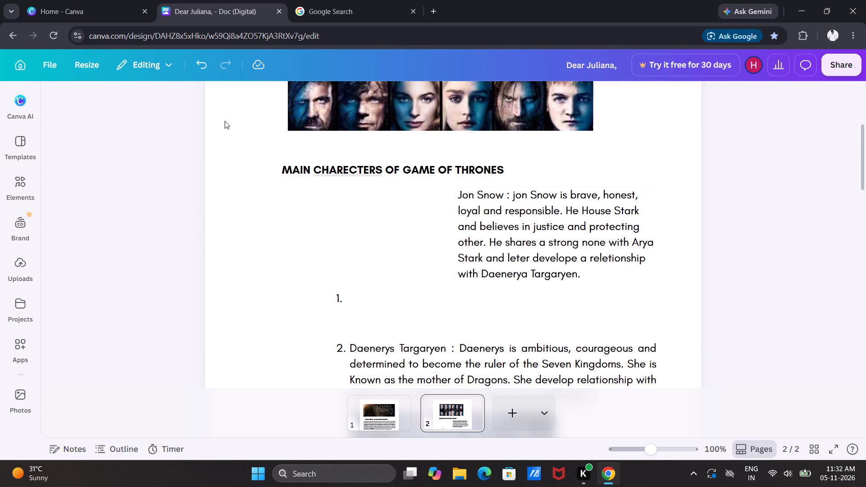
Go back from the Google Lens search to the "jown snow" image results with the Pinterest portrait preview.
click(326, 10)
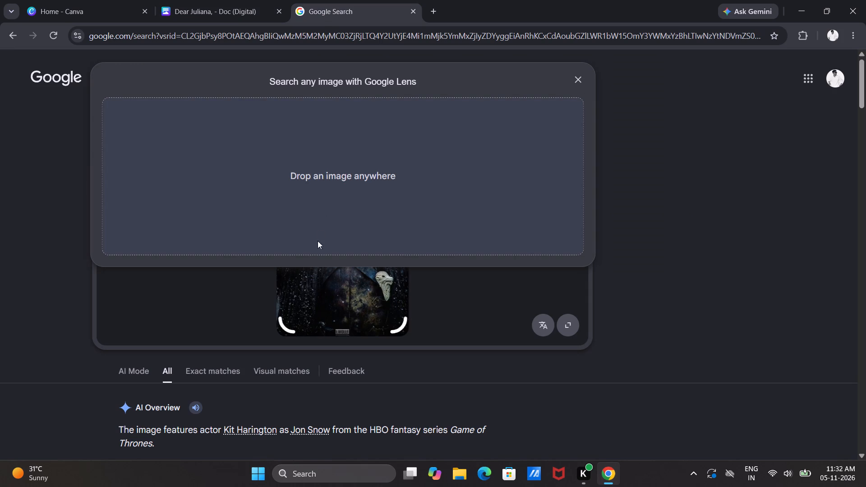
click(325, 314)
triple_click(325, 314)
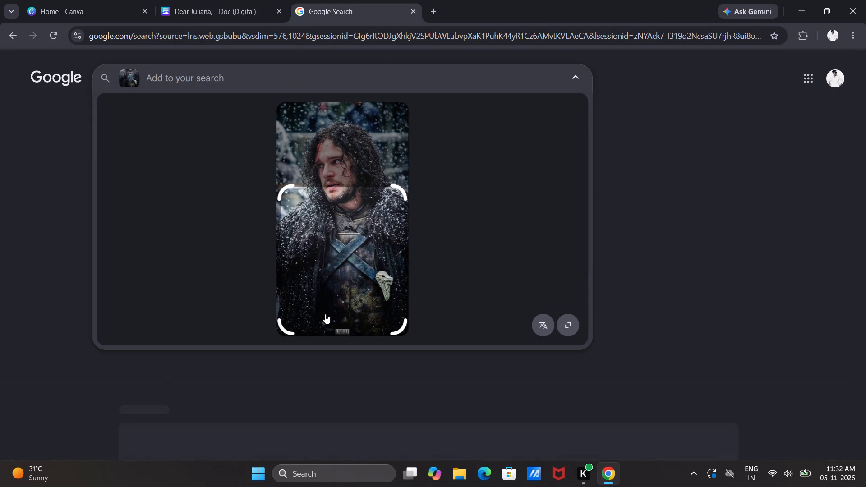
click(609, 125)
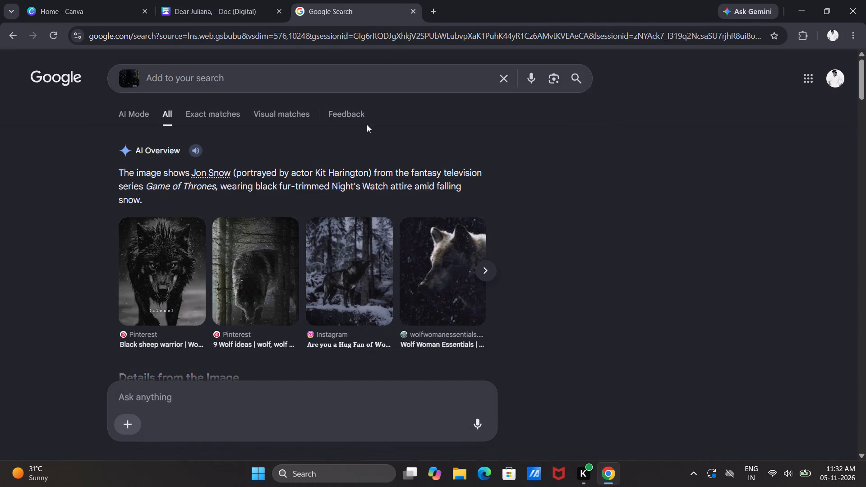
key(Escape)
click(0, 43)
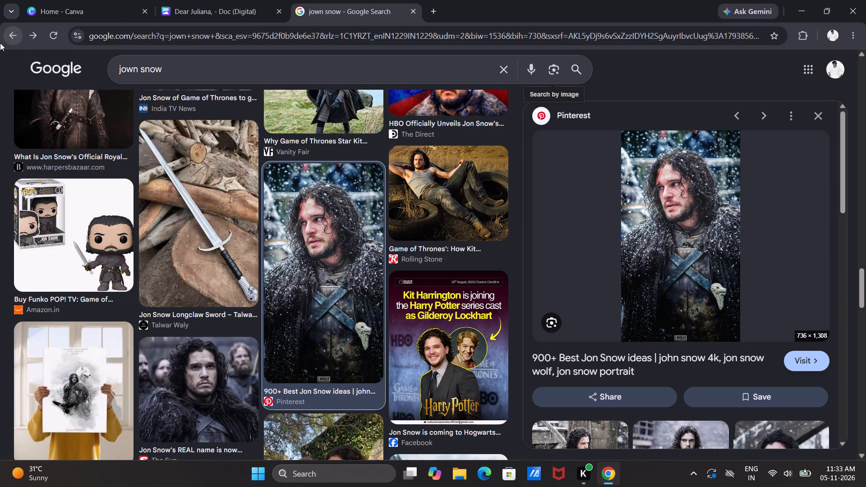
Open the portrait's source board on Pinterest, dismiss the notification request, and examine the Jon Snow photos there.
triple_click(626, 207)
click(626, 207)
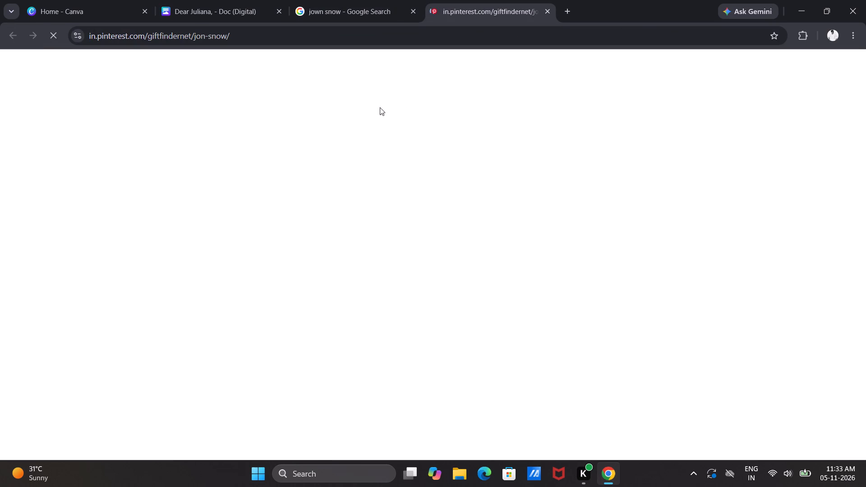
key(Escape)
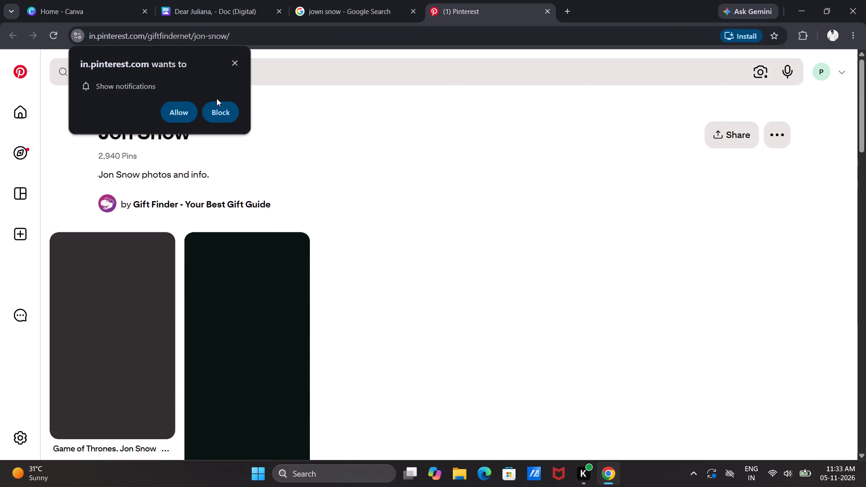
click(241, 62)
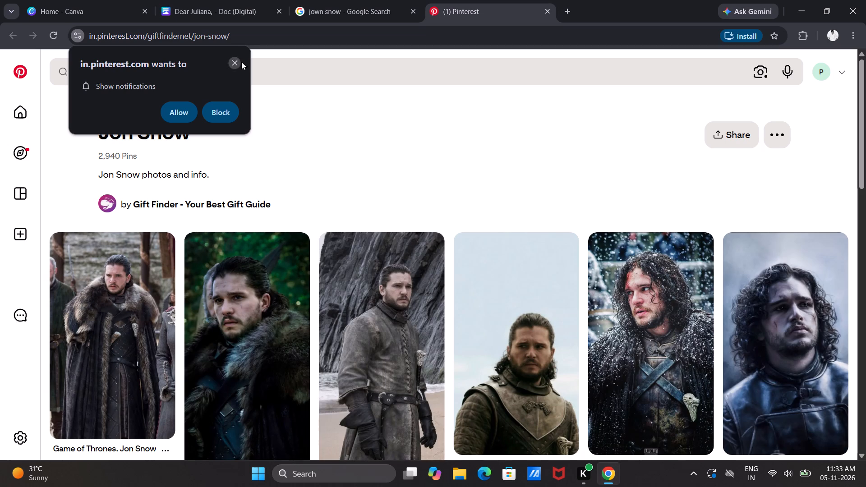
scroll(403, 240, down, 2)
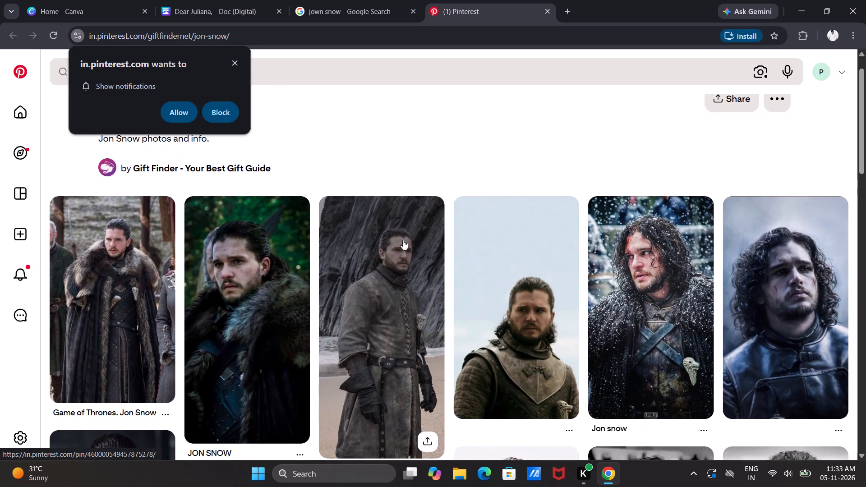
scroll(403, 240, down, 1)
scroll(465, 259, down, 2)
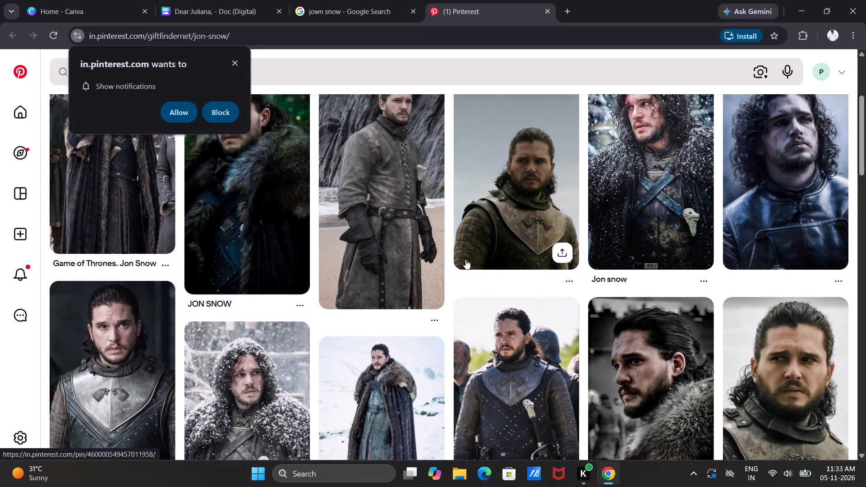
scroll(465, 259, down, 5)
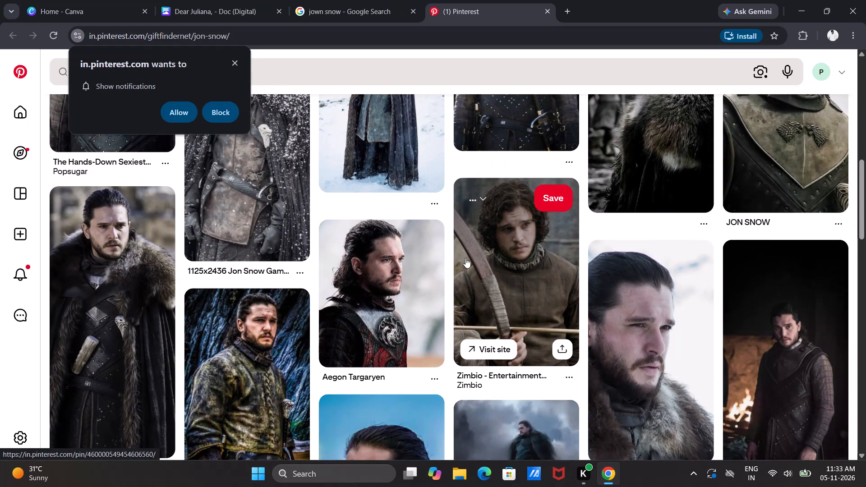
scroll(467, 259, down, 2)
scroll(467, 259, up, 4)
click(234, 63)
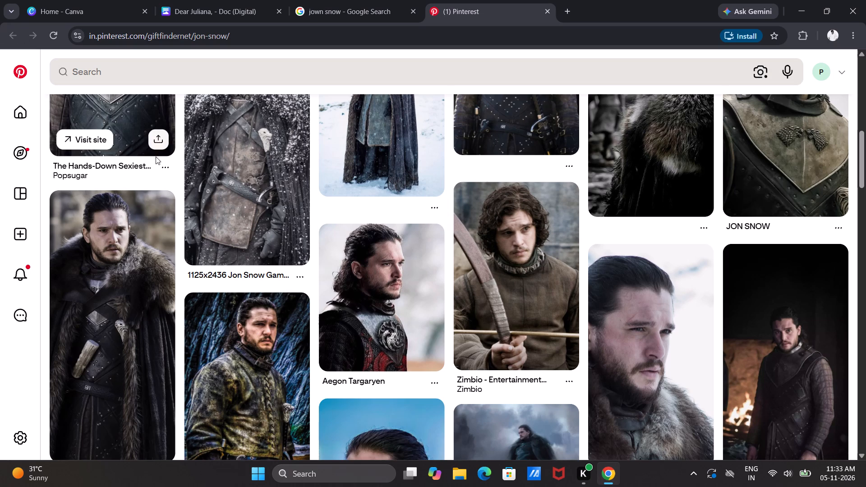
scroll(156, 156, up, 9)
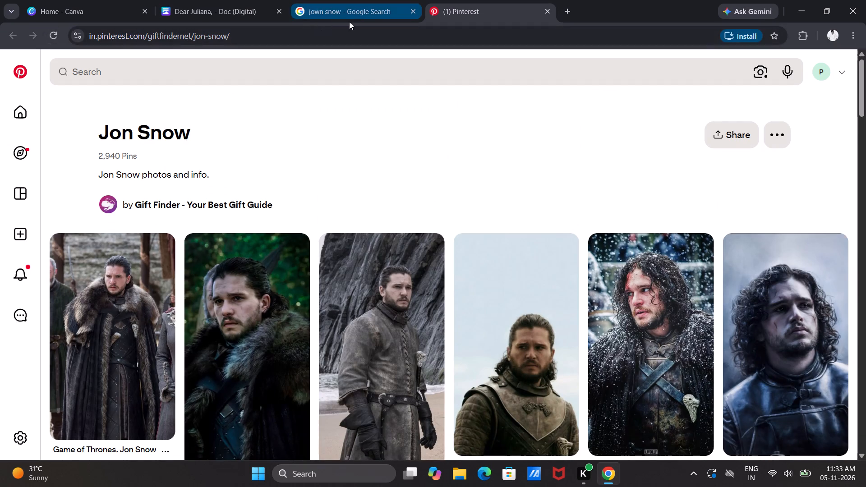
Insert the snowy Jon Snow portrait from the Google Images preview into page 2 of the Canva document, directly below the Jon Snow paragraph.
click(350, 9)
scroll(318, 268, right, 1)
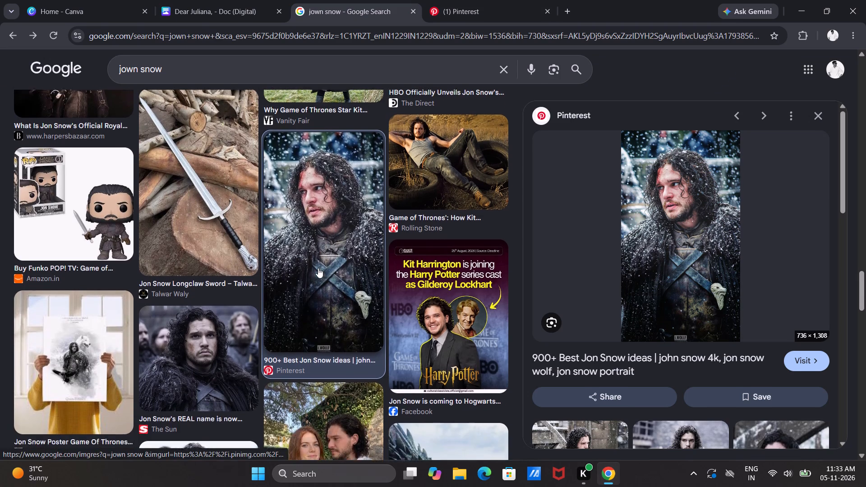
scroll(318, 268, right, 1)
drag(699, 283, 672, 269)
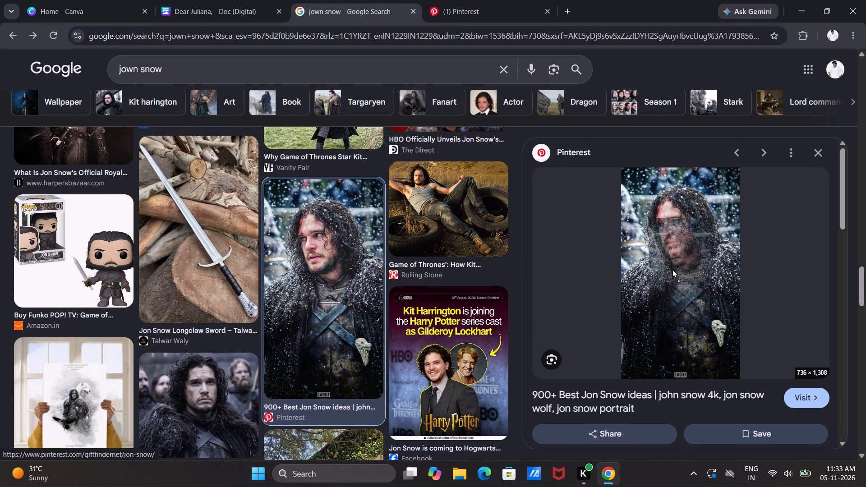
drag(672, 269, 259, 3)
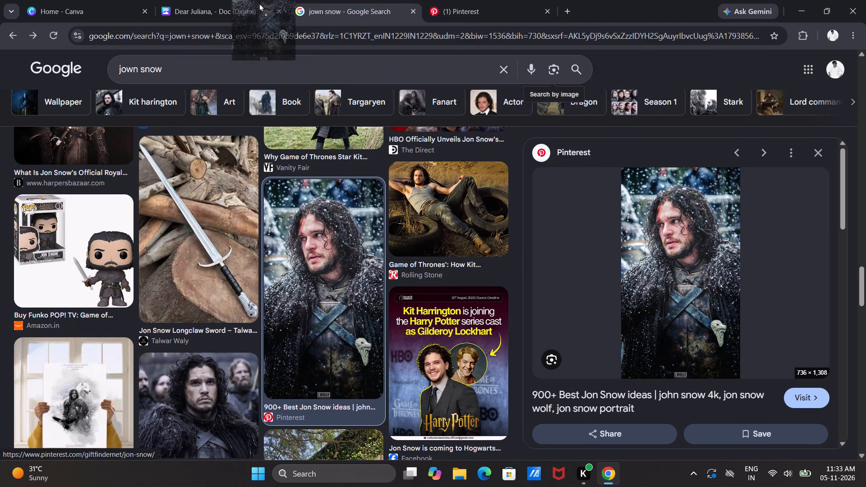
drag(259, 3, 377, 162)
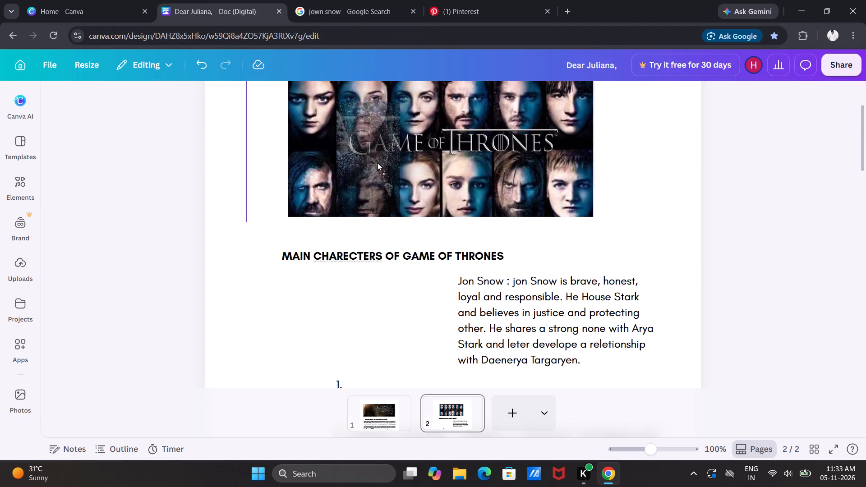
drag(377, 162, 388, 325)
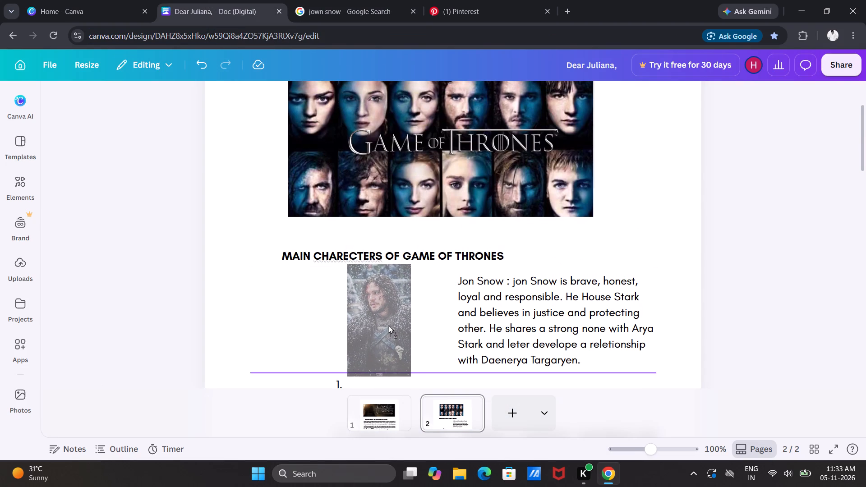
drag(388, 325, 390, 324)
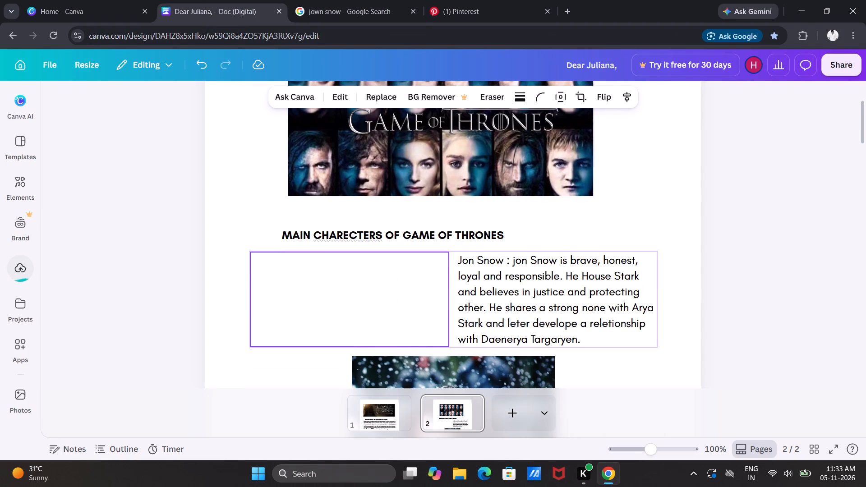
scroll(393, 266, down, 2)
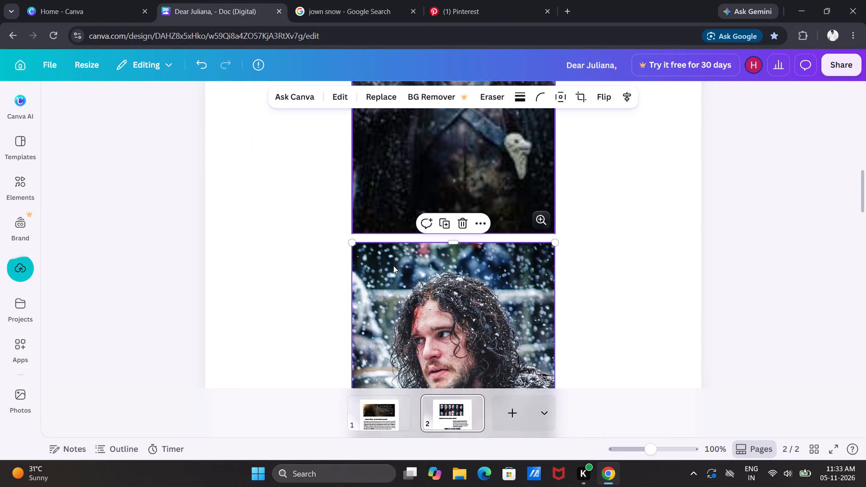
scroll(393, 266, down, 2)
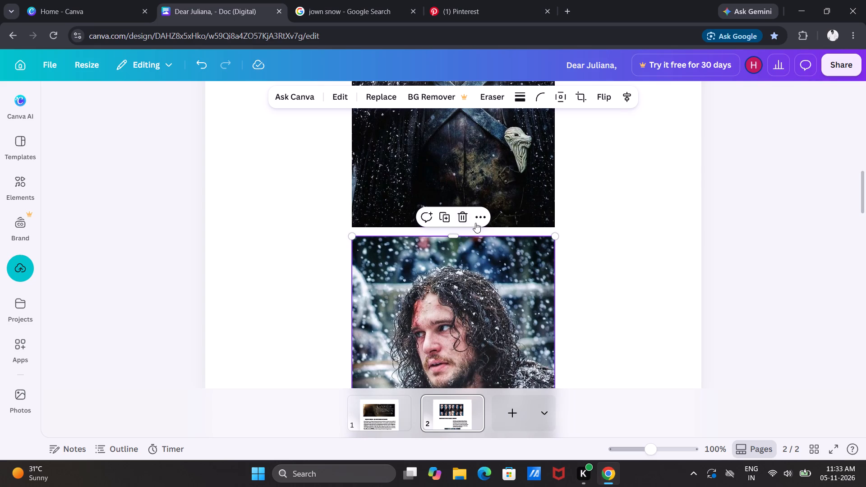
Delete the duplicate snowy Jon Snow portraits on page 2, keeping a single one directly below the Jon Snow paragraph.
click(461, 214)
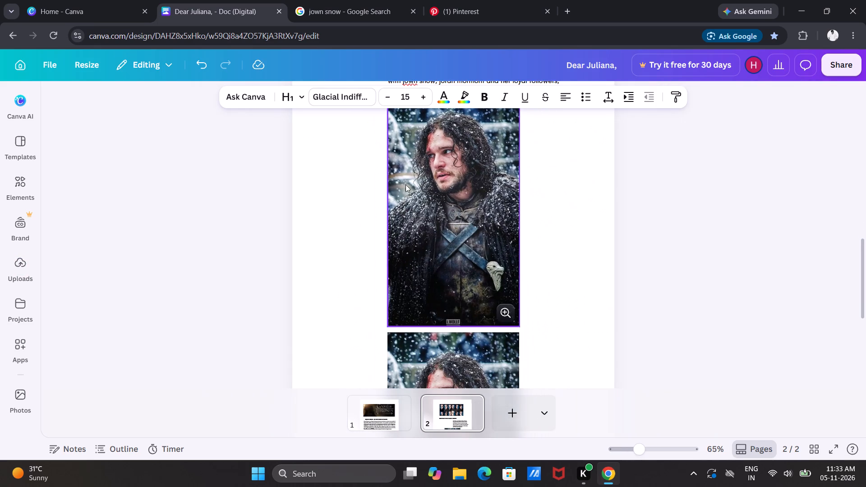
click(467, 368)
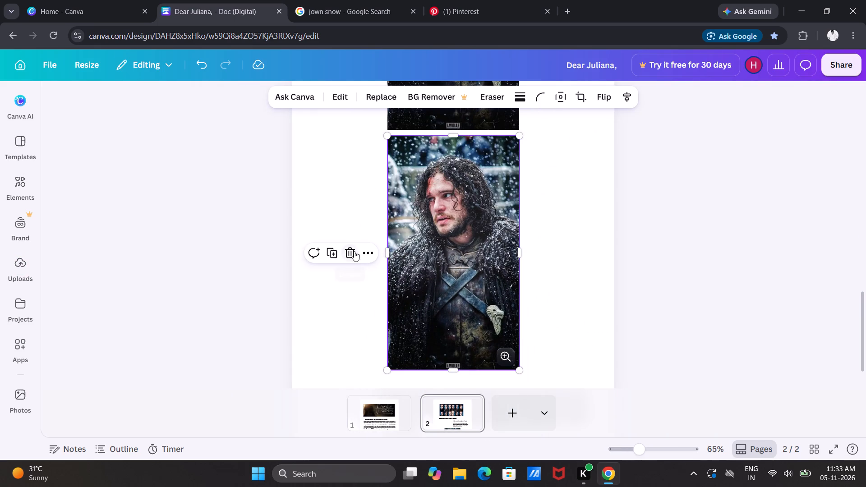
click(351, 251)
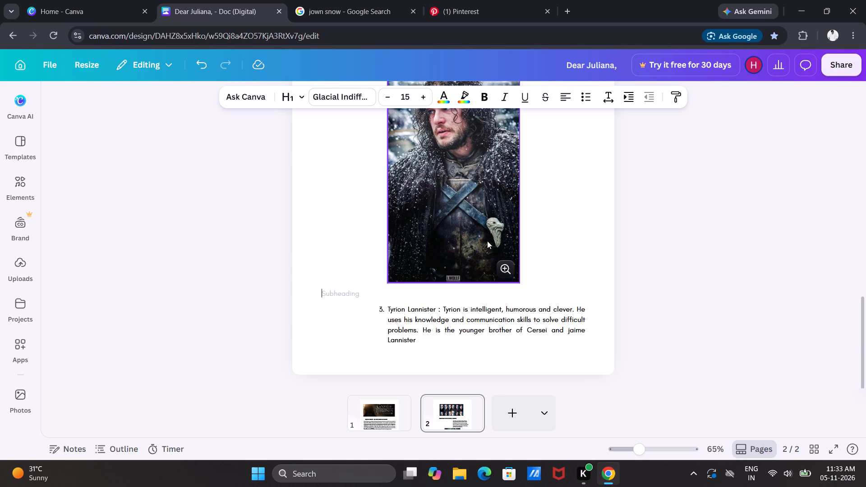
drag(487, 241, 443, 220)
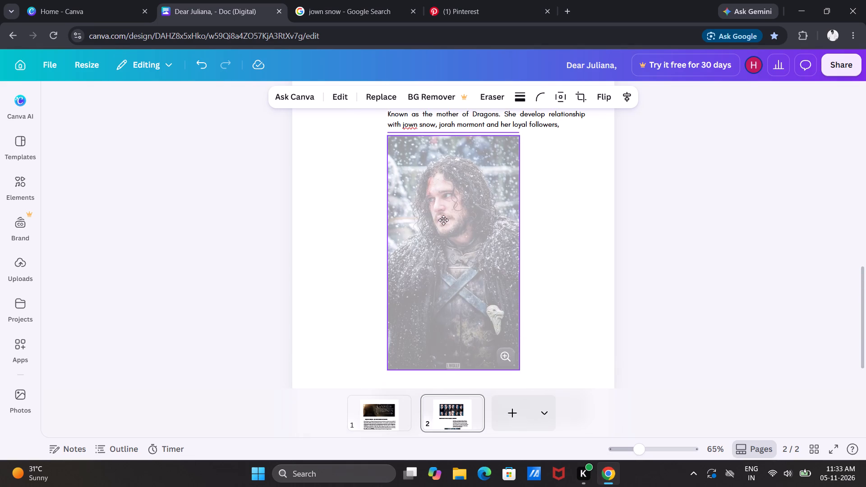
drag(443, 220, 371, 104)
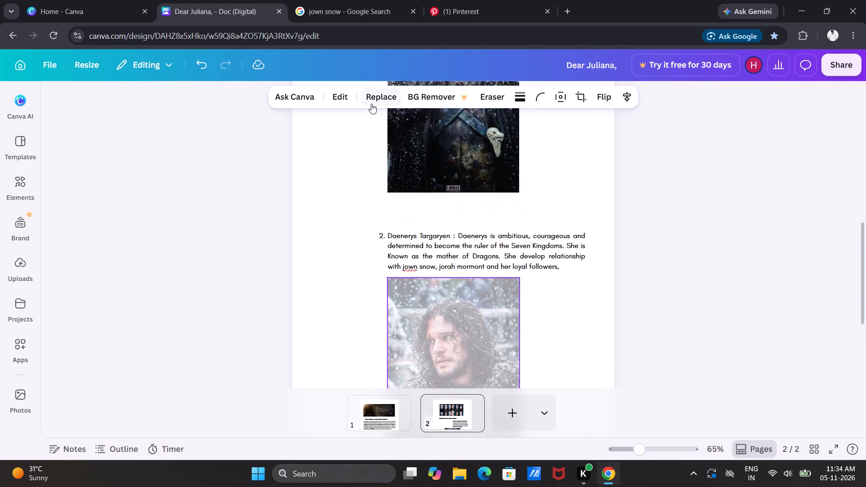
drag(371, 104, 355, 187)
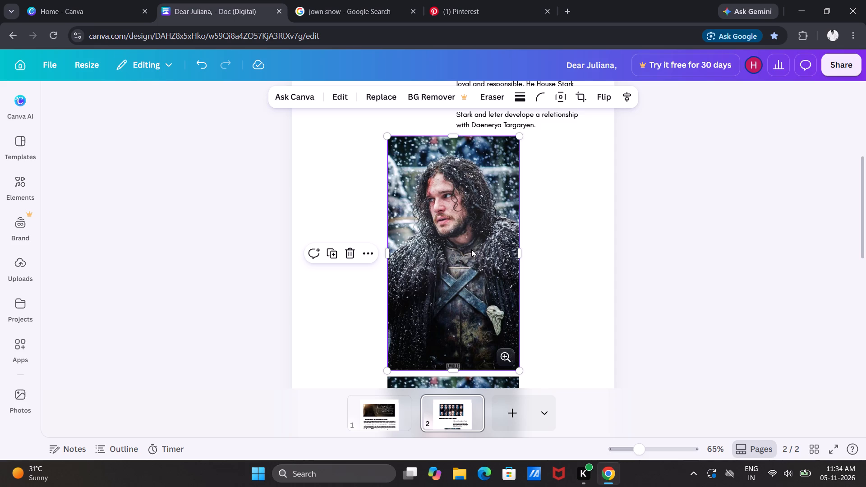
click(351, 252)
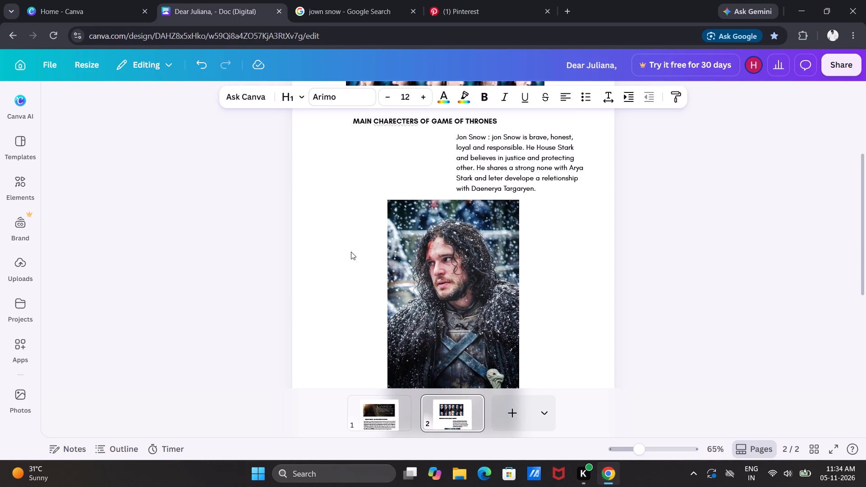
Shrink the remaining Jon Snow portrait to a small image and try to move it into the empty column beside the Jon Snow paragraph.
click(425, 279)
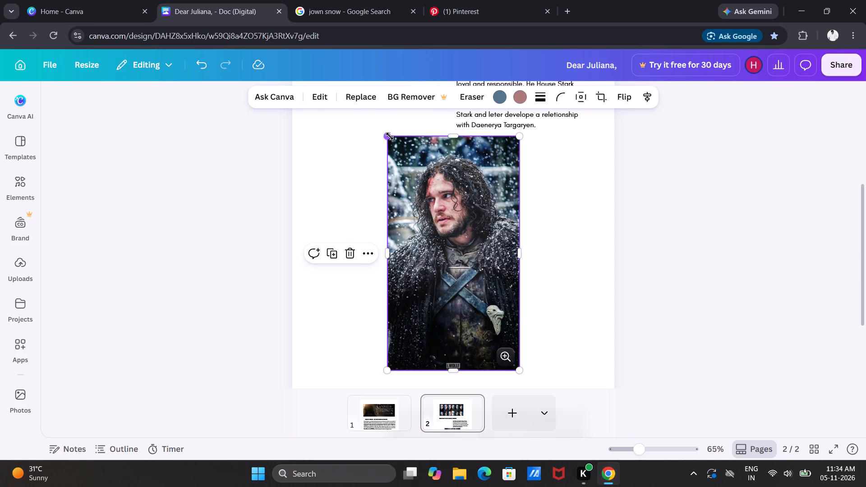
drag(390, 136, 442, 202)
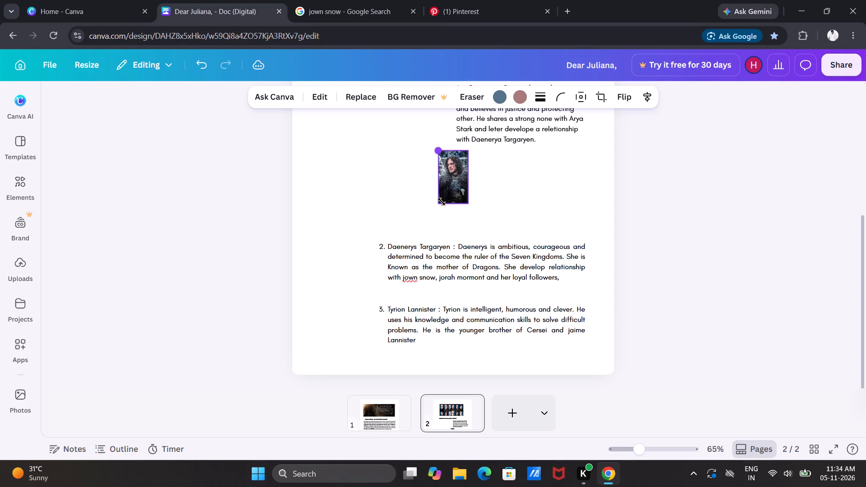
drag(442, 202, 433, 190)
scroll(433, 190, up, 1)
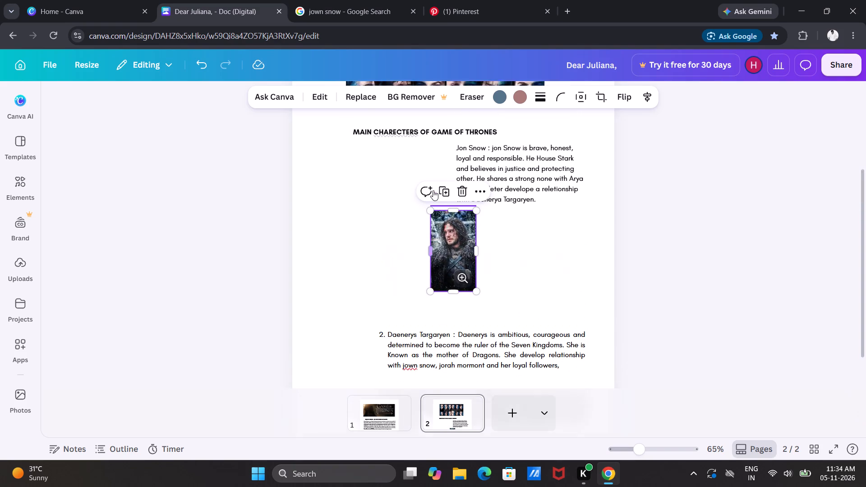
scroll(433, 190, up, 1)
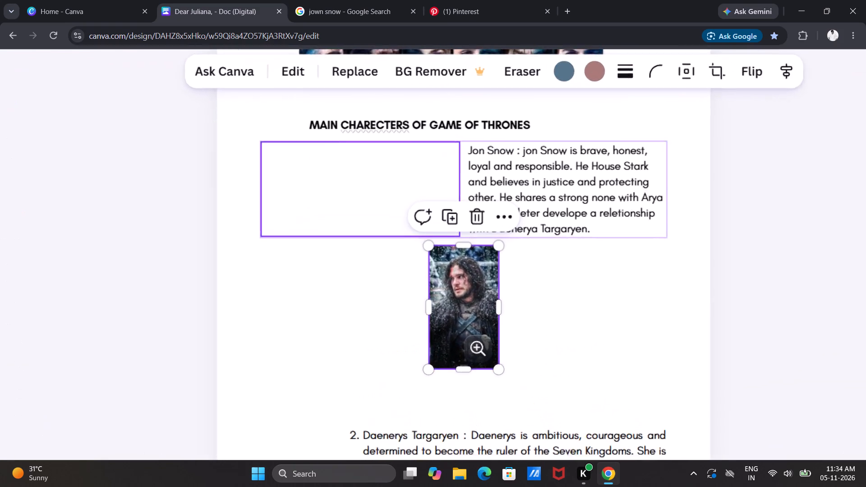
drag(477, 309, 364, 201)
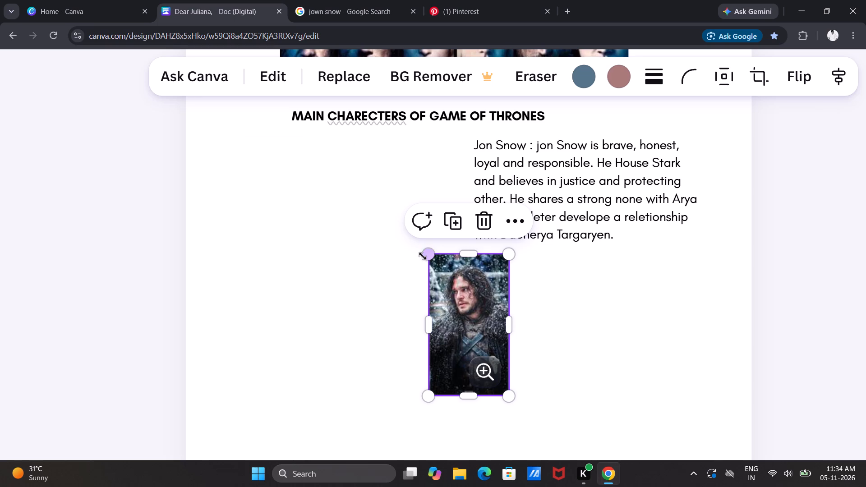
Enlarge the small Jon Snow portrait slightly and crop its lower part so it ends around the chest.
drag(428, 253, 414, 249)
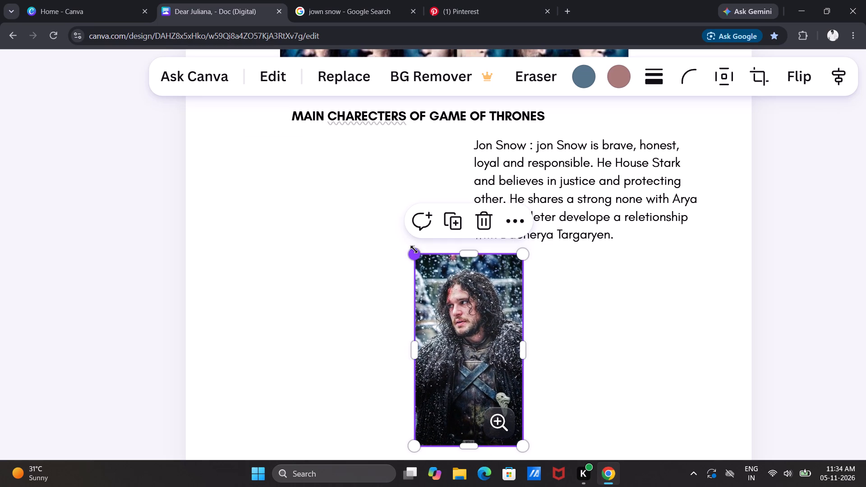
drag(471, 449, 479, 399)
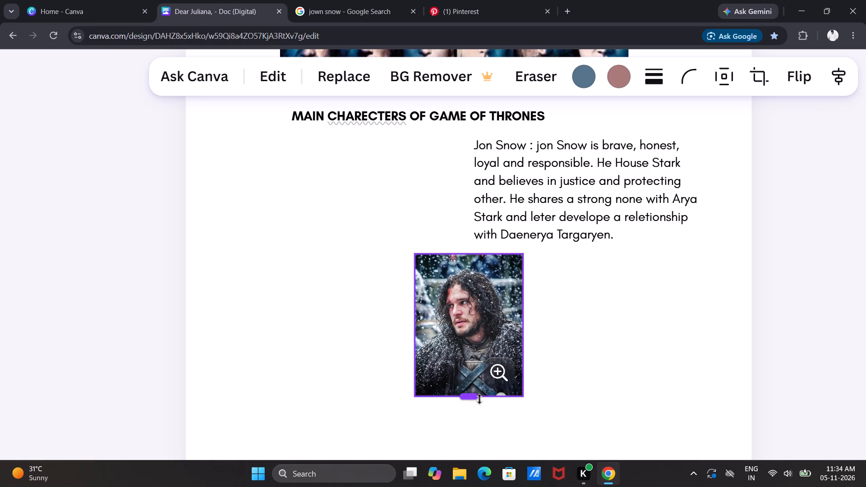
drag(479, 399, 484, 391)
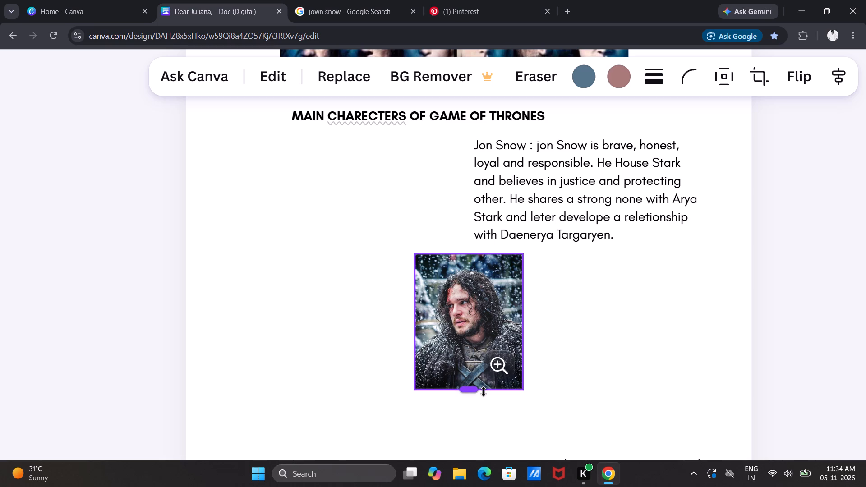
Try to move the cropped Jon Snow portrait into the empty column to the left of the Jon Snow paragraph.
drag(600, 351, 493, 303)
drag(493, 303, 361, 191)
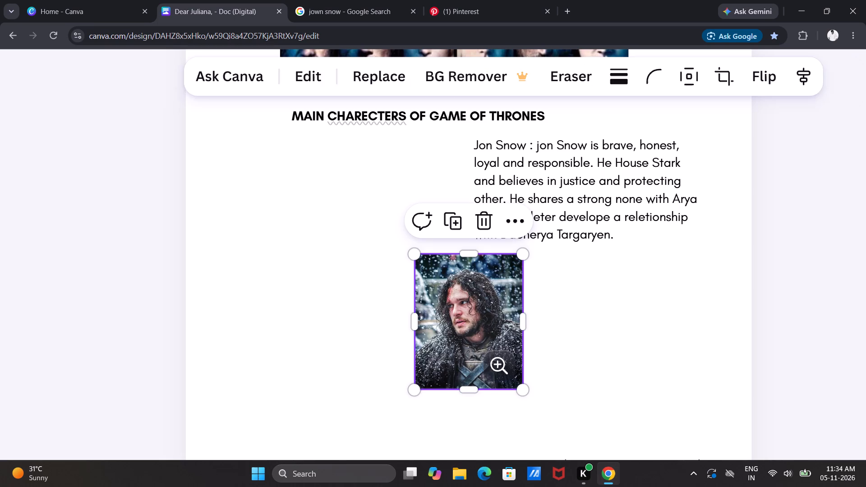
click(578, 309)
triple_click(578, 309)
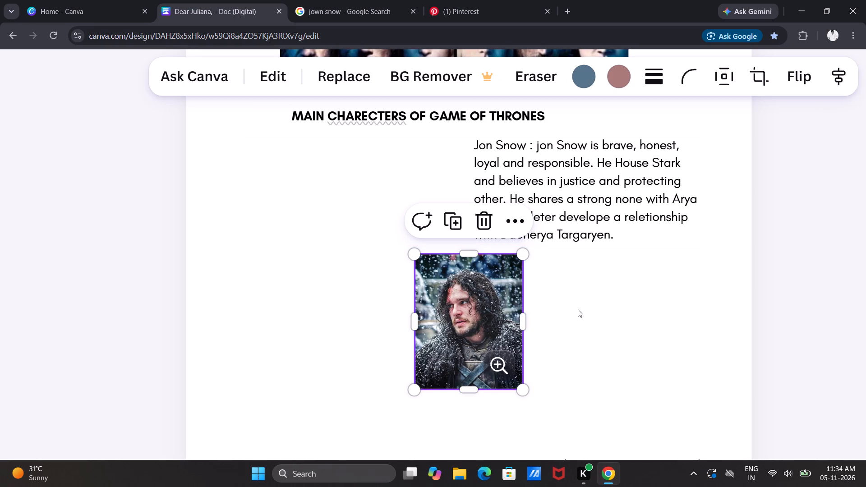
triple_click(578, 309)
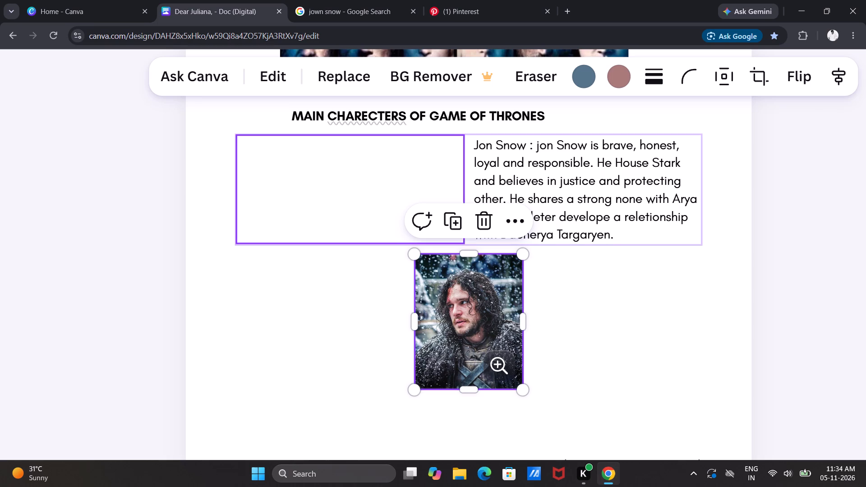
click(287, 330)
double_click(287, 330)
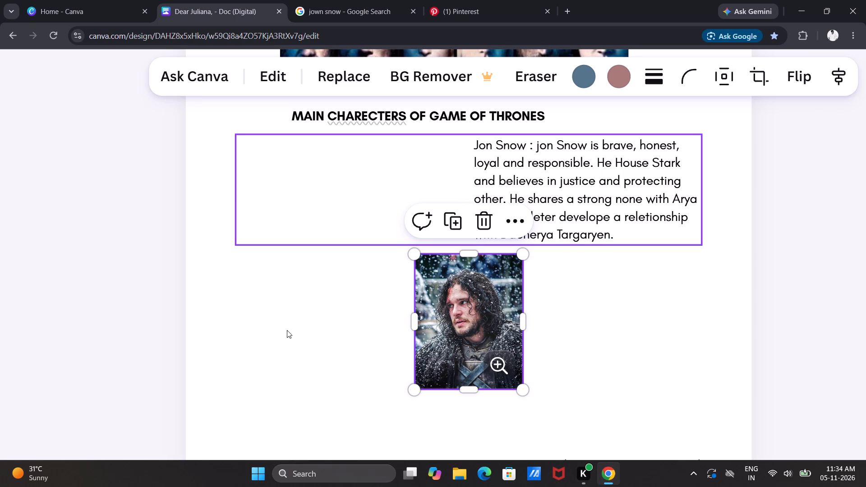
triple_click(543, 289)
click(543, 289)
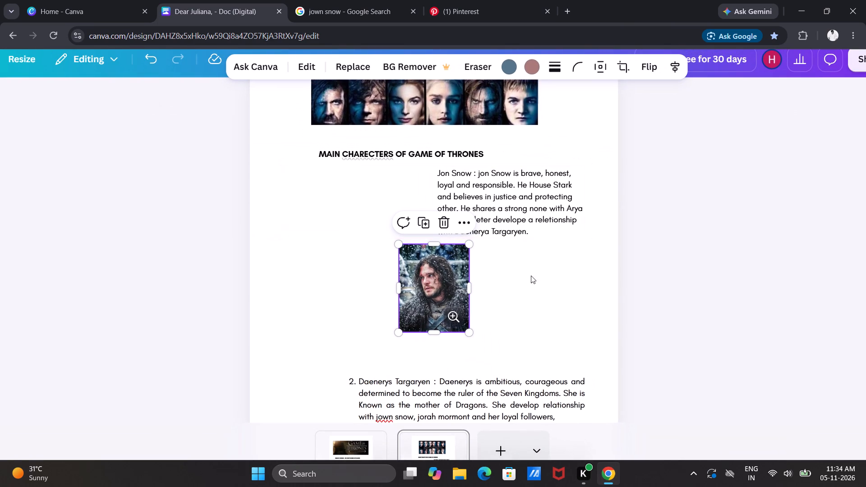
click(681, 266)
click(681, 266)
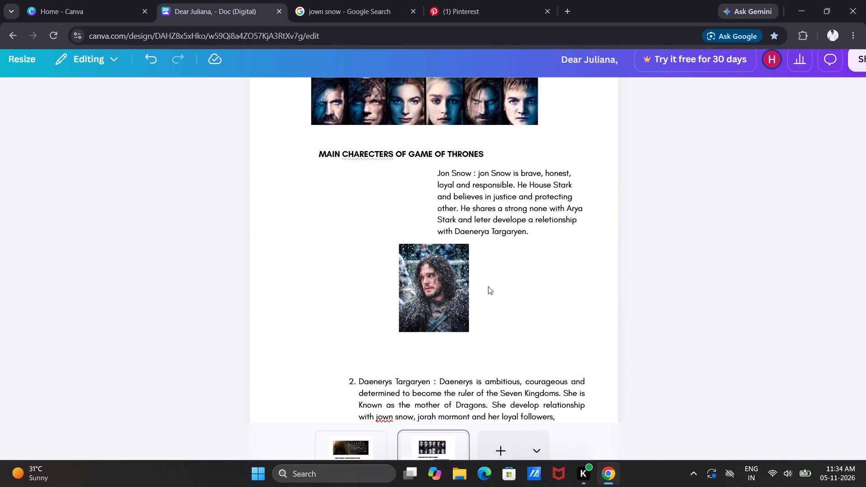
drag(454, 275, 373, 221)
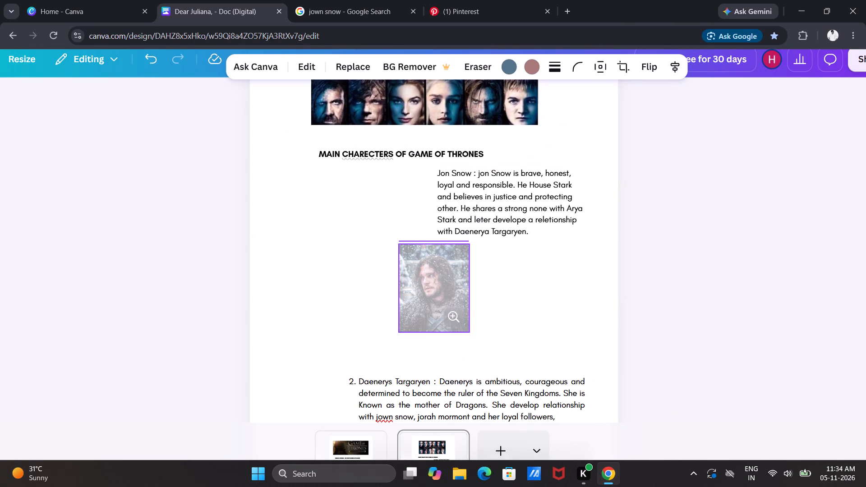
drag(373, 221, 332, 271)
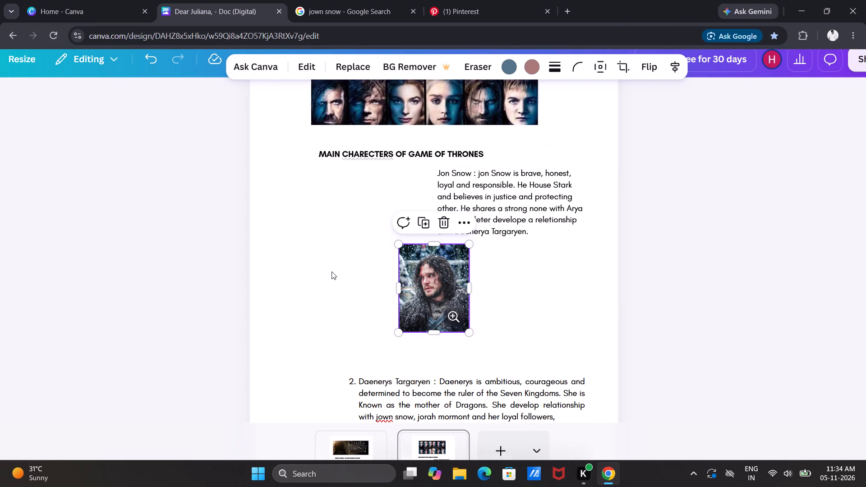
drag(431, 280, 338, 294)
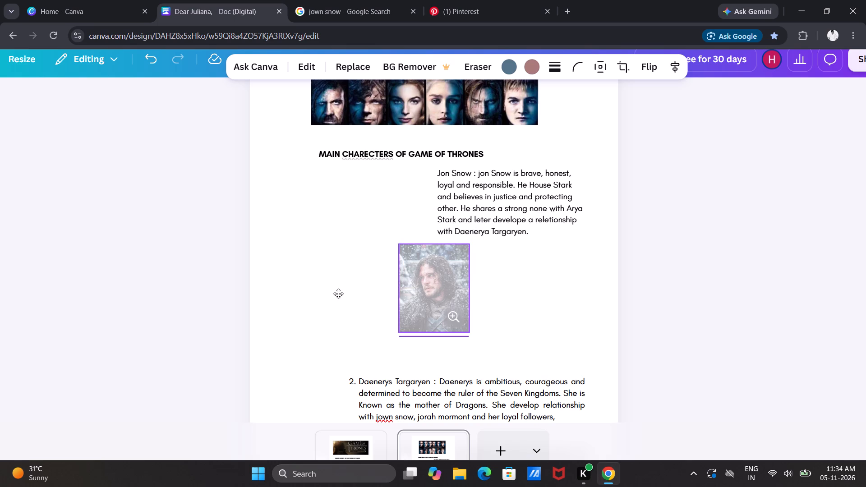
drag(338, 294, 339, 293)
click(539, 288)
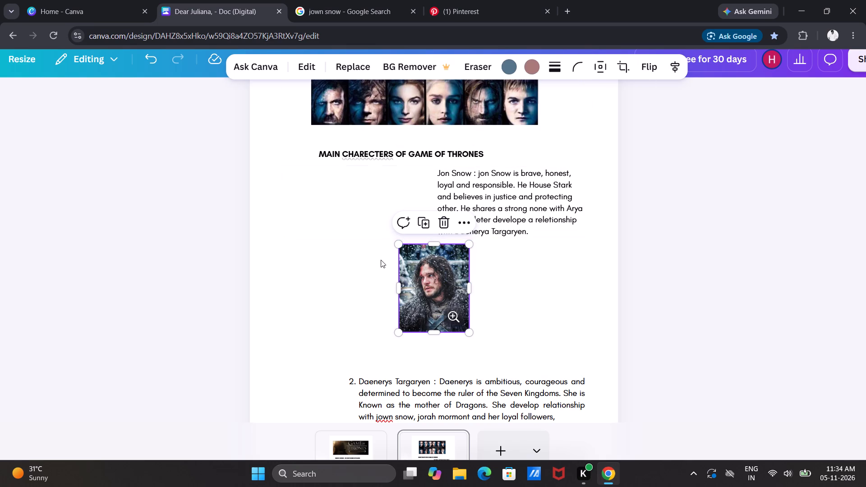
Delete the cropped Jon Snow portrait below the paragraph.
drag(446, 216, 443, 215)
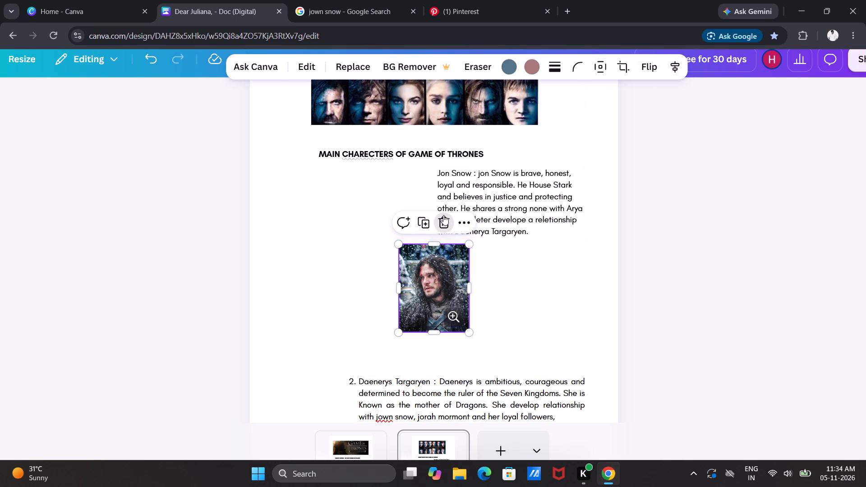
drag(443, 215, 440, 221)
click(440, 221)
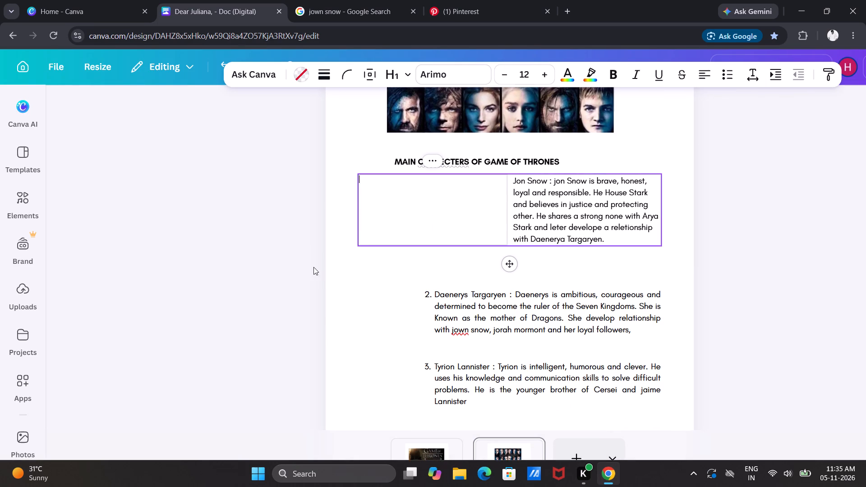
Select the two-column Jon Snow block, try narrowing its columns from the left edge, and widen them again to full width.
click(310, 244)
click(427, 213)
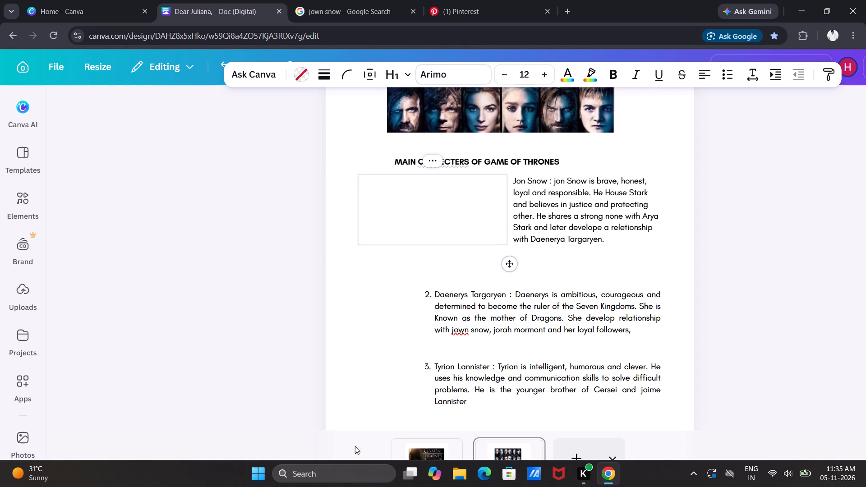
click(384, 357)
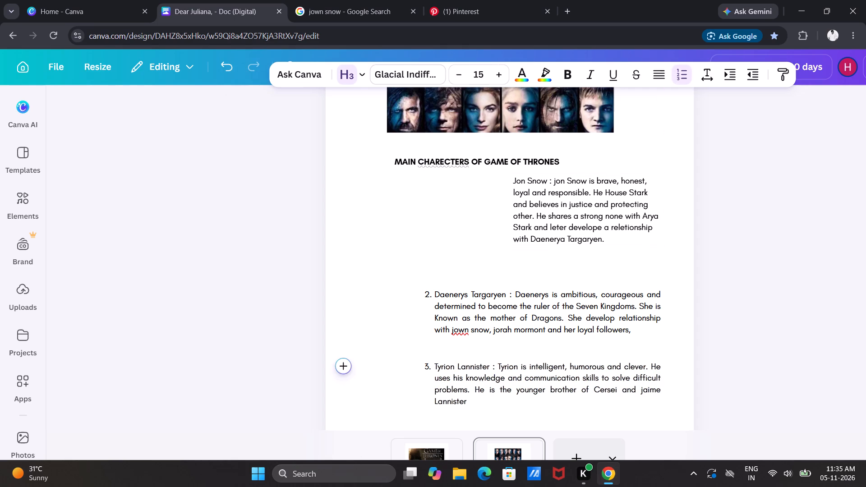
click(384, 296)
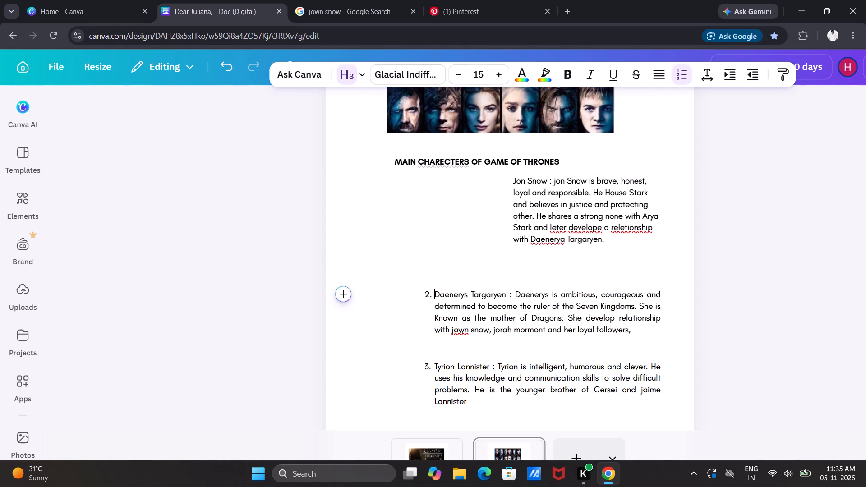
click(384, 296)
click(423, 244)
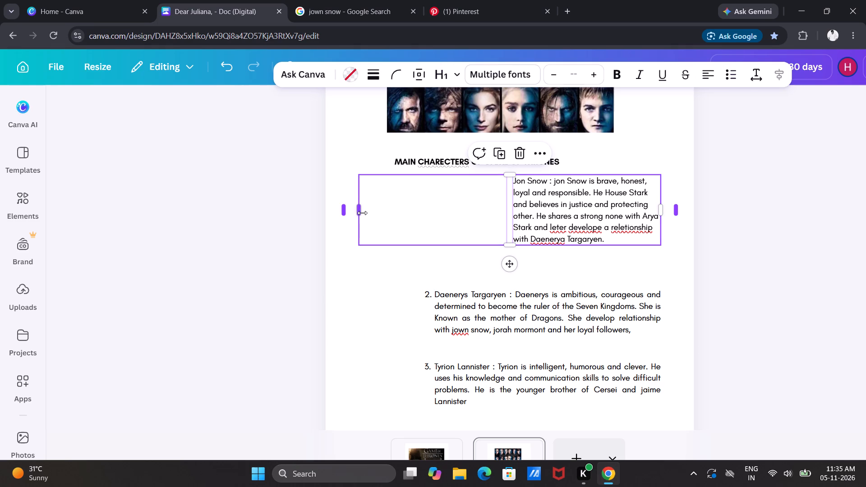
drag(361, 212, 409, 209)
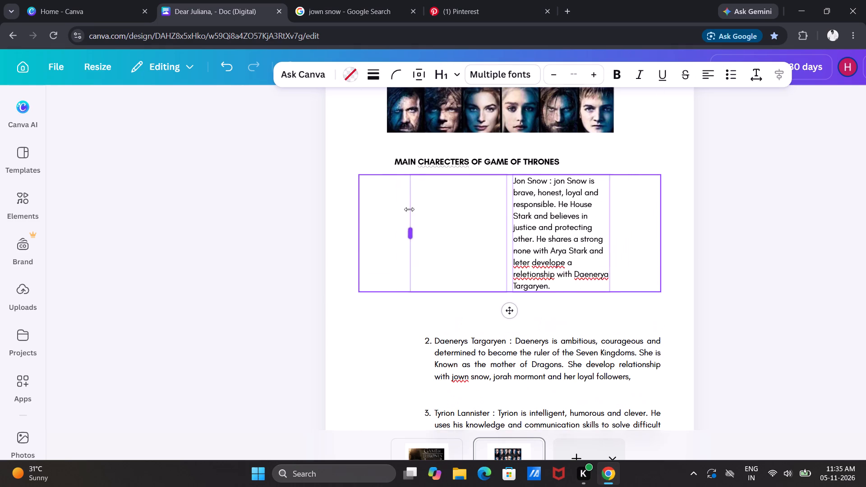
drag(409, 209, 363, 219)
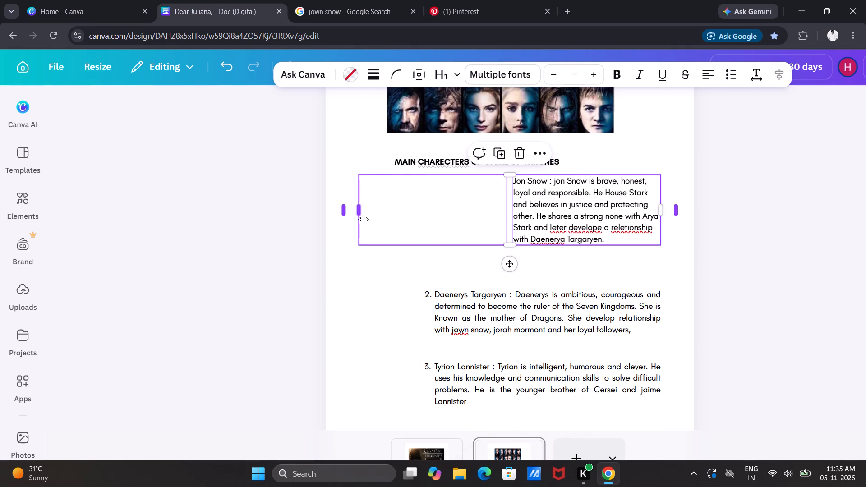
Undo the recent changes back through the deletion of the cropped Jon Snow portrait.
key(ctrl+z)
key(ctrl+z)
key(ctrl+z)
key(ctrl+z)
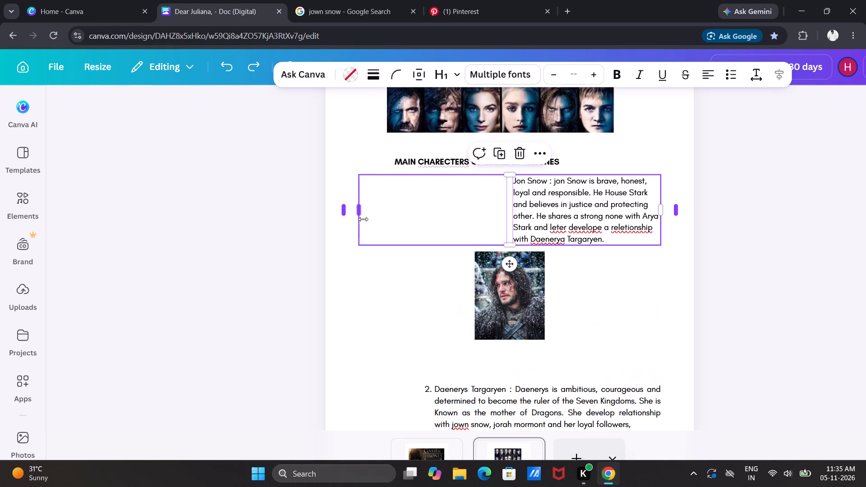
Undo the Jon Snow portrait's resizing, placement and insertion and the two-column layout, back to the plain numbered list of character paragraphs.
key(ctrl+z)
key(ctrl+z)
key(ctrl+z)
key(ctrl+z)
key(ctrl+z)
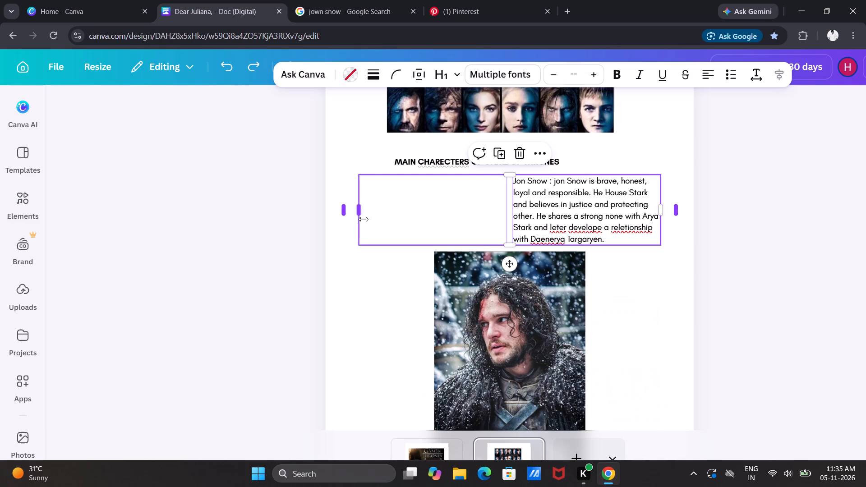
key(ctrl+z)
key(ctrl+z)
key(ctrl+z)
key(ctrl+z)
key(ctrl+z)
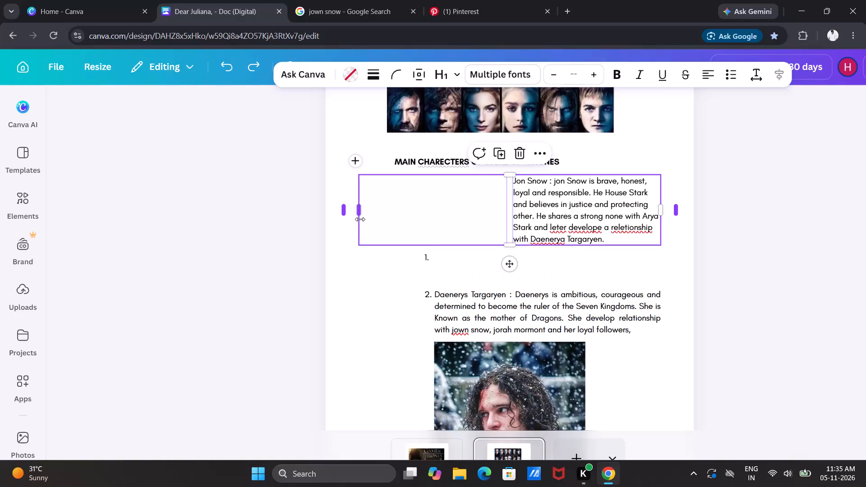
key(ctrl+z)
key(ctrl+z)
ctrl+click(360, 219)
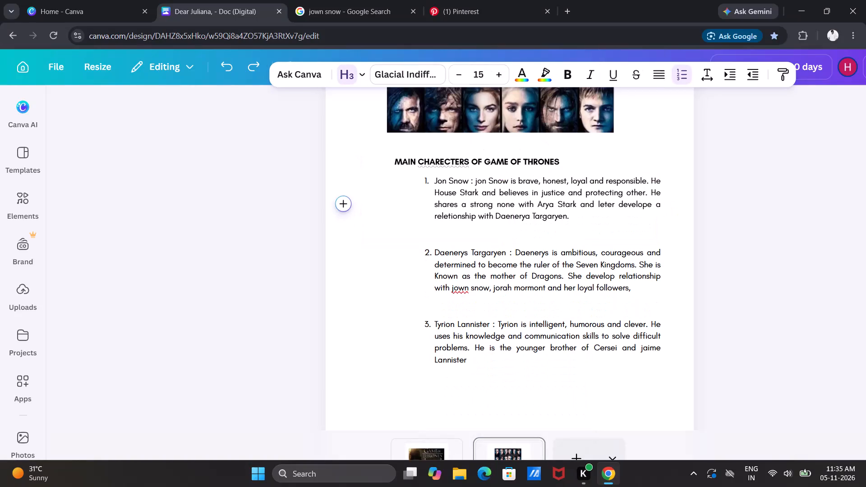
click(360, 219)
click(381, 187)
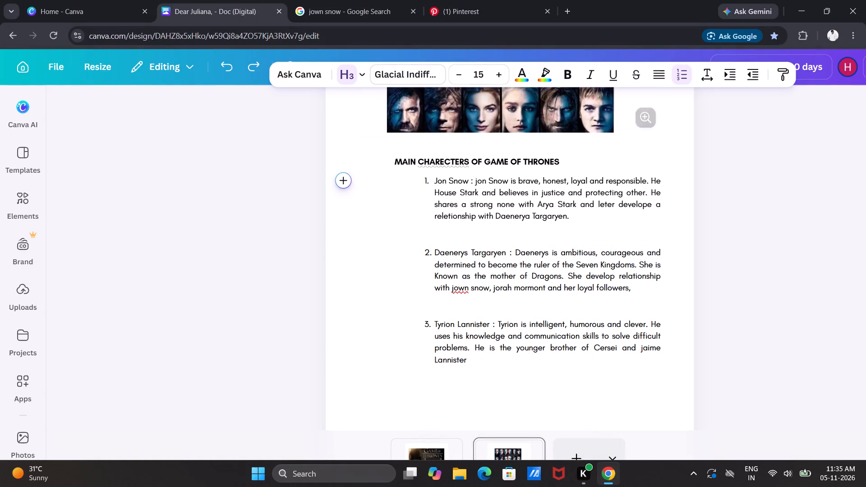
scroll(396, 223, up, 2)
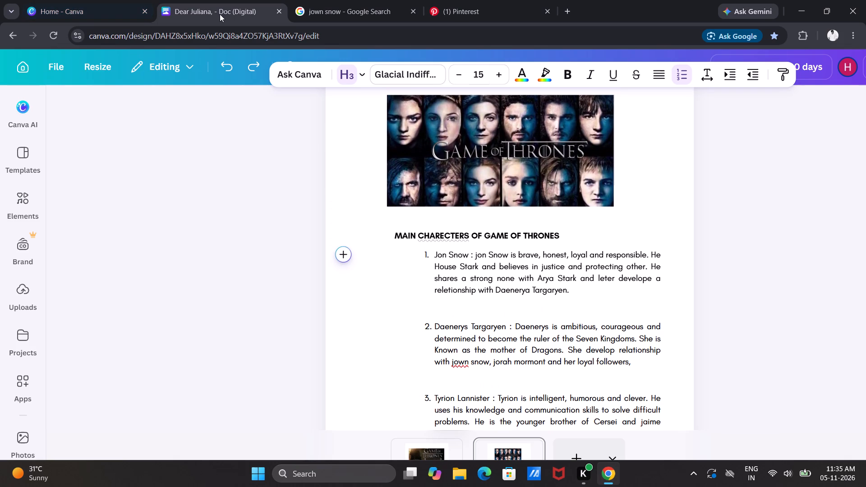
Switch to the "jown snow" Google image results and look through them for another Jon Snow picture.
click(331, 6)
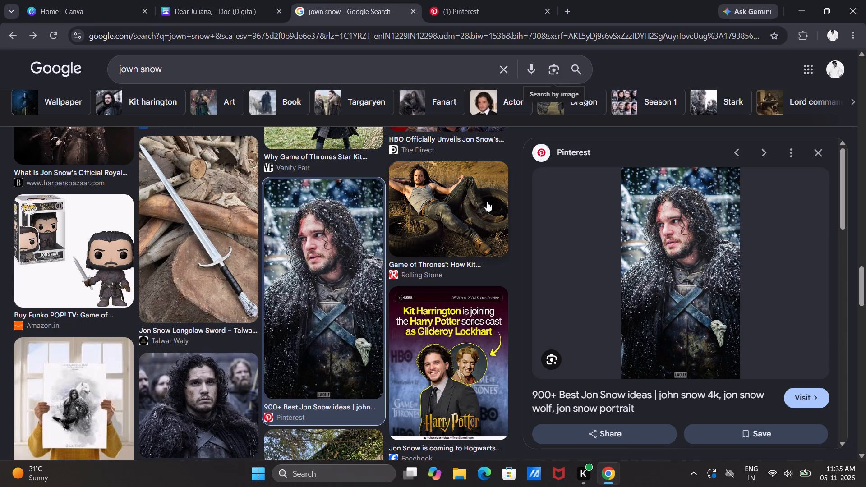
scroll(437, 311, down, 3)
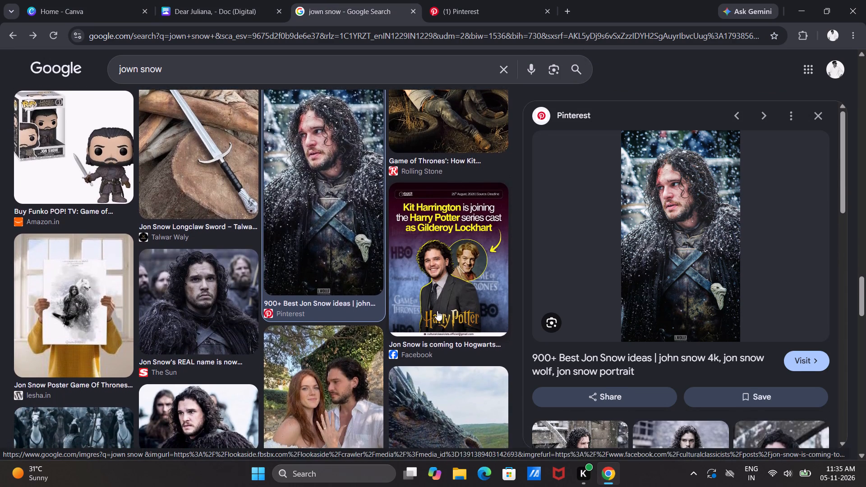
scroll(437, 311, down, 5)
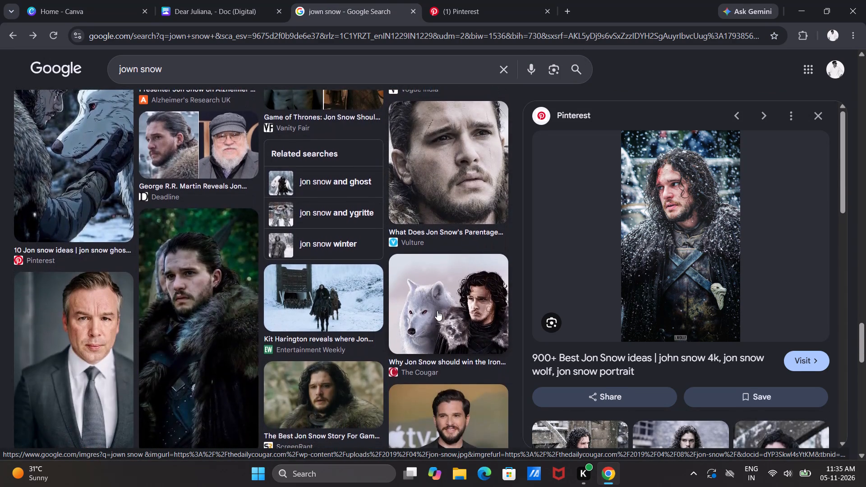
scroll(437, 311, down, 2)
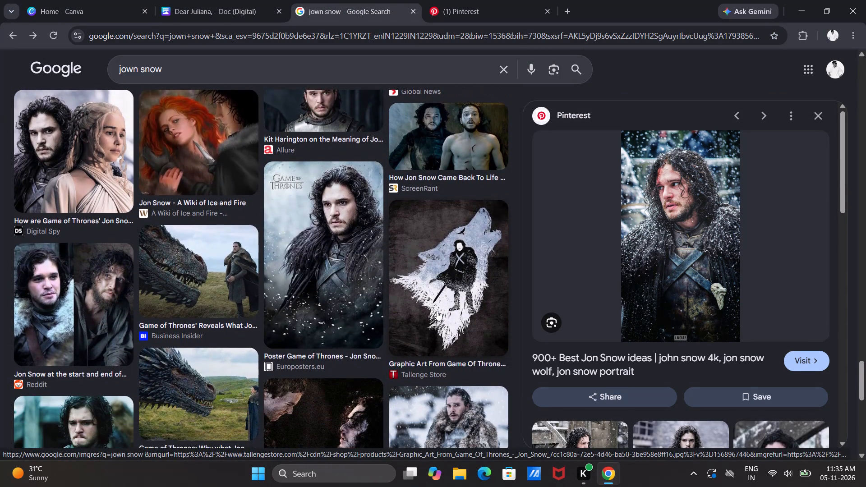
scroll(437, 311, down, 2)
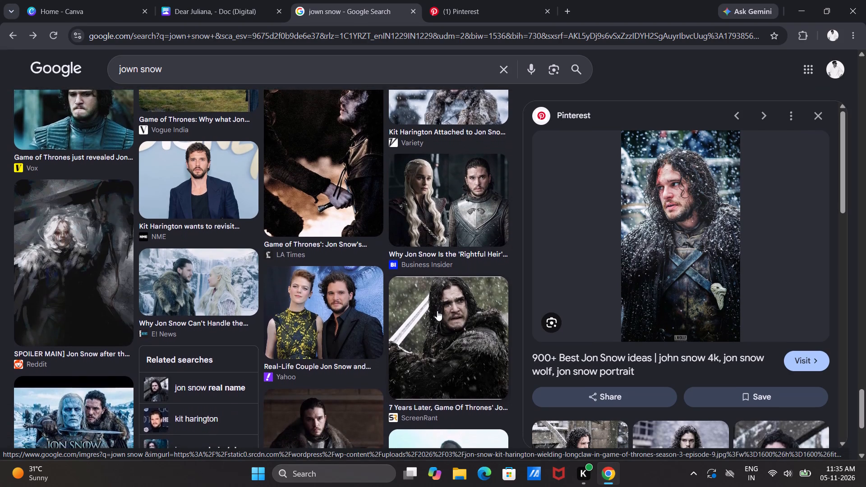
scroll(437, 311, down, 2)
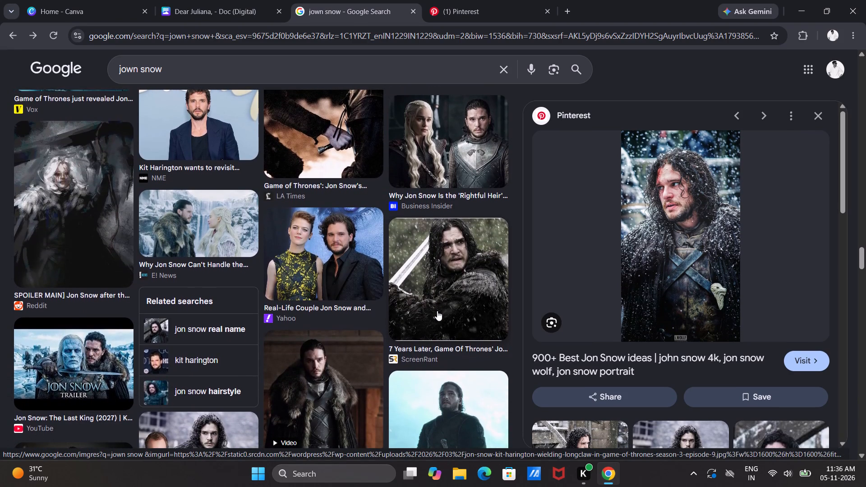
scroll(437, 311, down, 4)
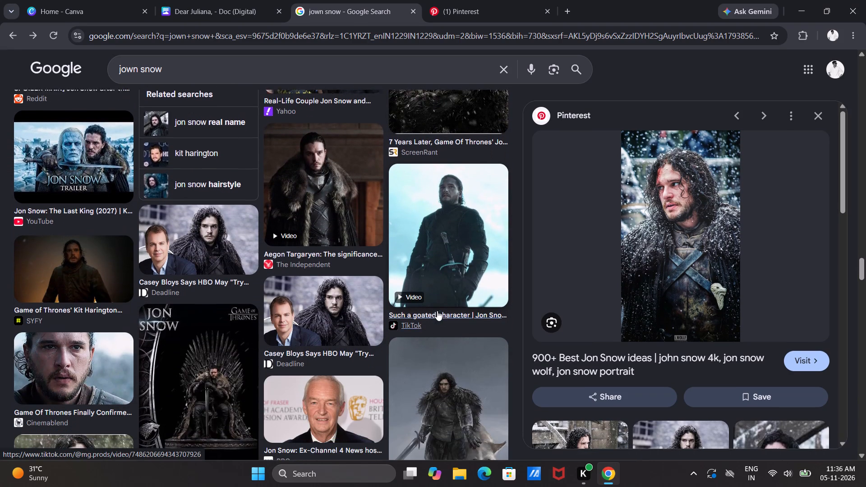
scroll(437, 311, down, 1)
scroll(213, 417, down, 5)
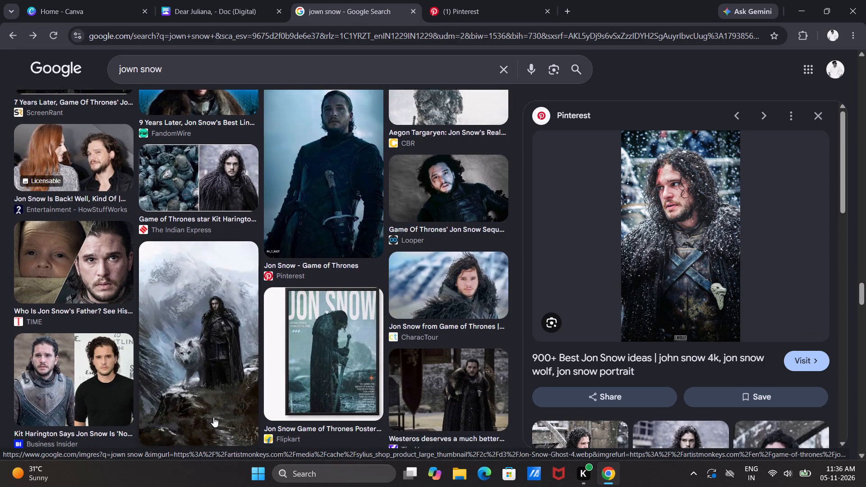
scroll(213, 417, down, 6)
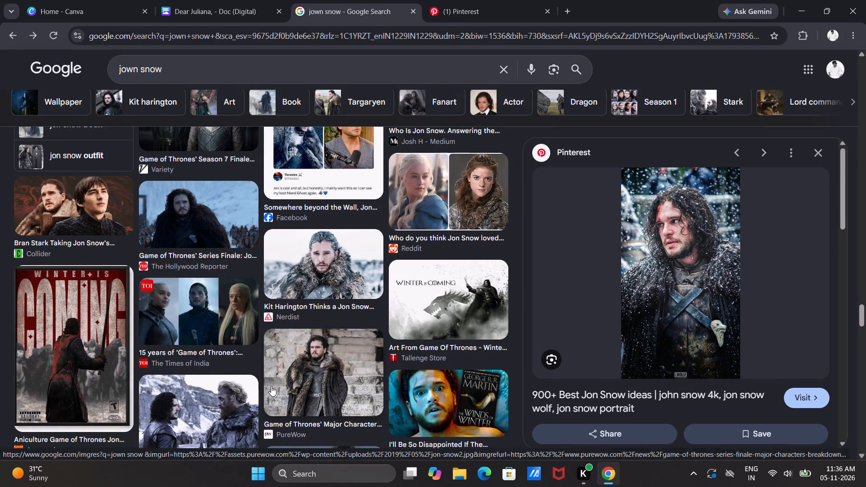
scroll(322, 271, down, 2)
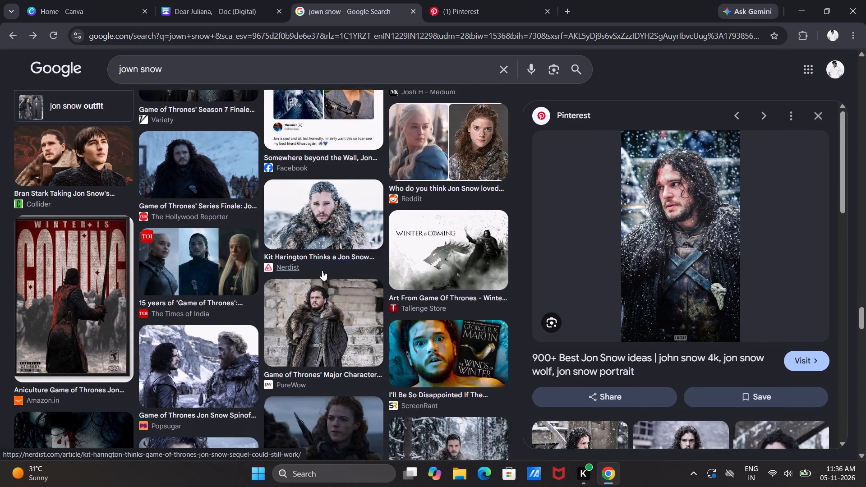
scroll(322, 271, down, 1)
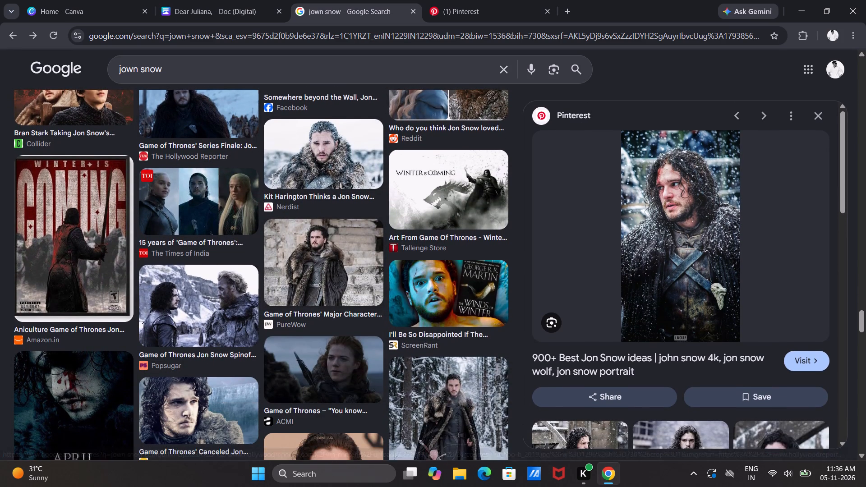
Search Google Images for "jown snow the king".
click(204, 65)
key(space)
text(the ki)
text(ng)
key(space)
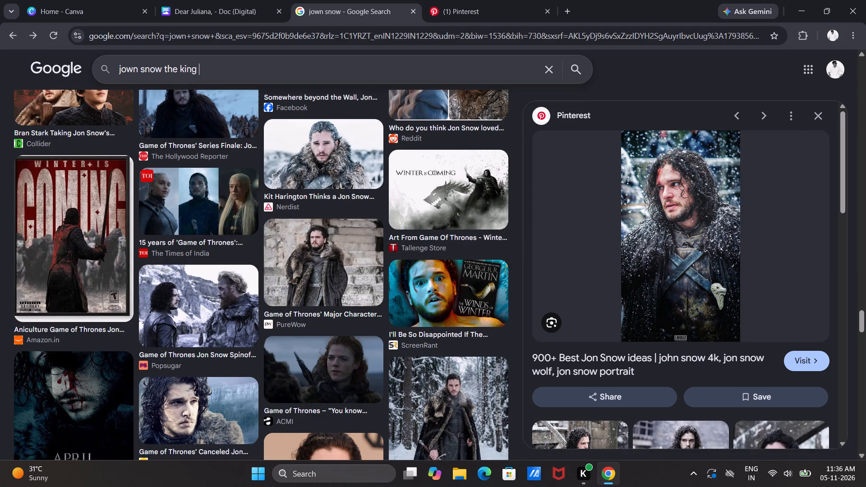
key(Return)
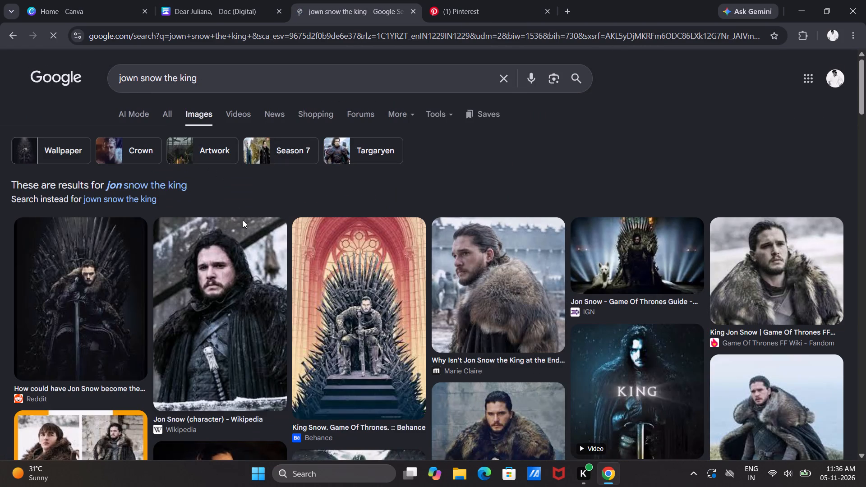
Look through the "jown snow the king" image results for a suitable new Jon Snow portrait.
scroll(459, 326, down, 1)
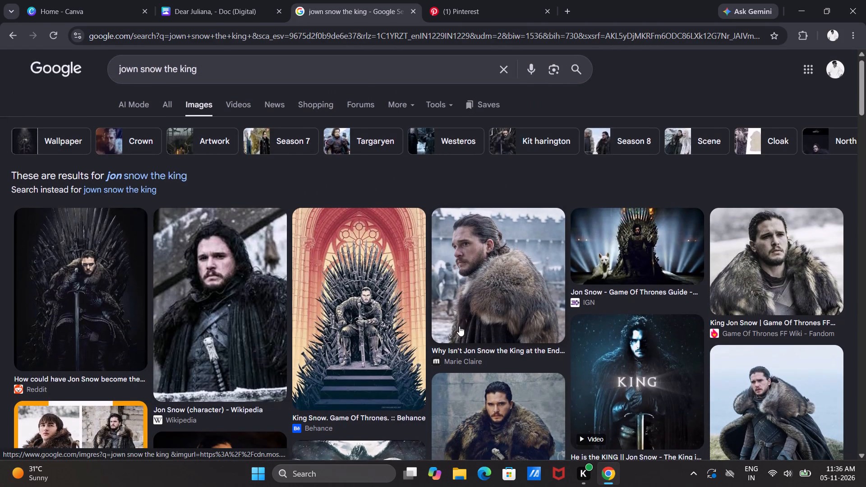
scroll(459, 326, down, 3)
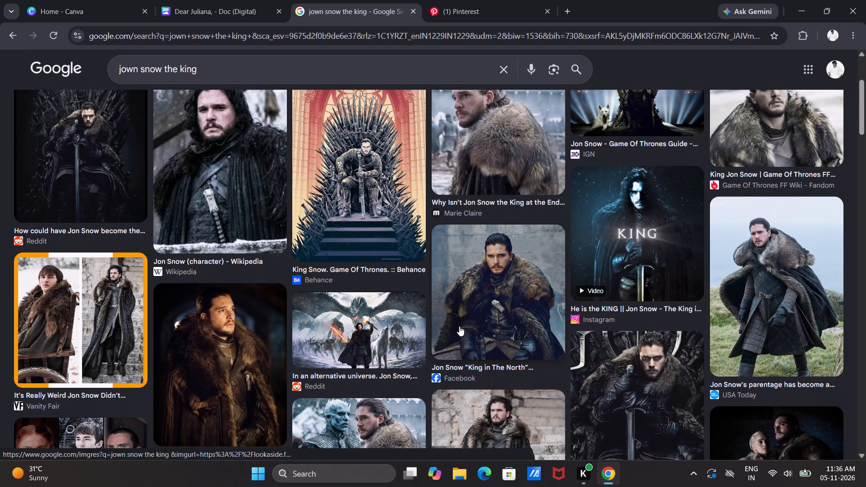
scroll(459, 326, down, 1)
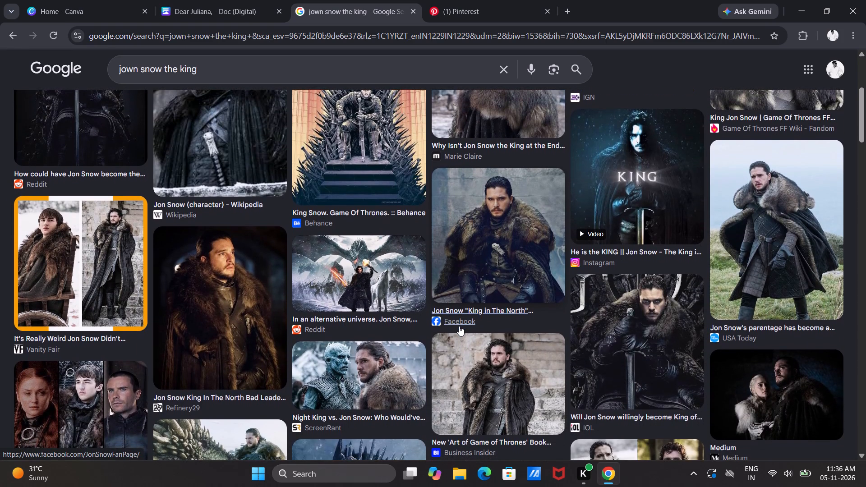
scroll(459, 326, down, 2)
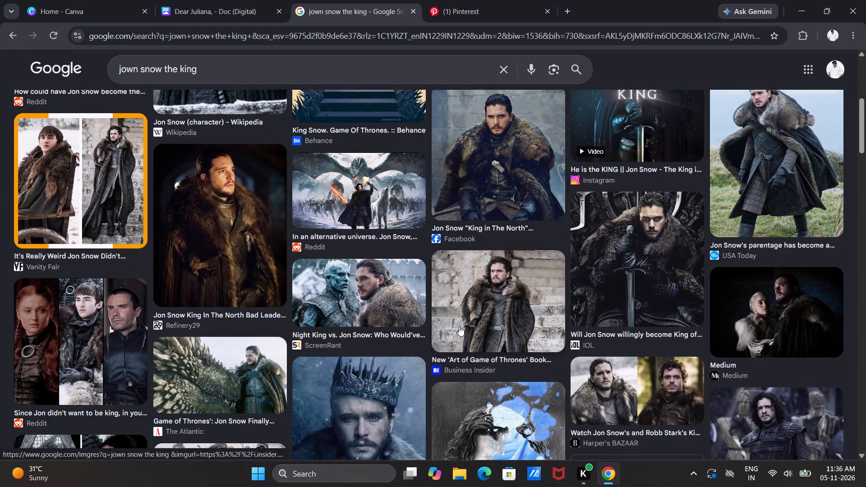
scroll(459, 326, down, 3)
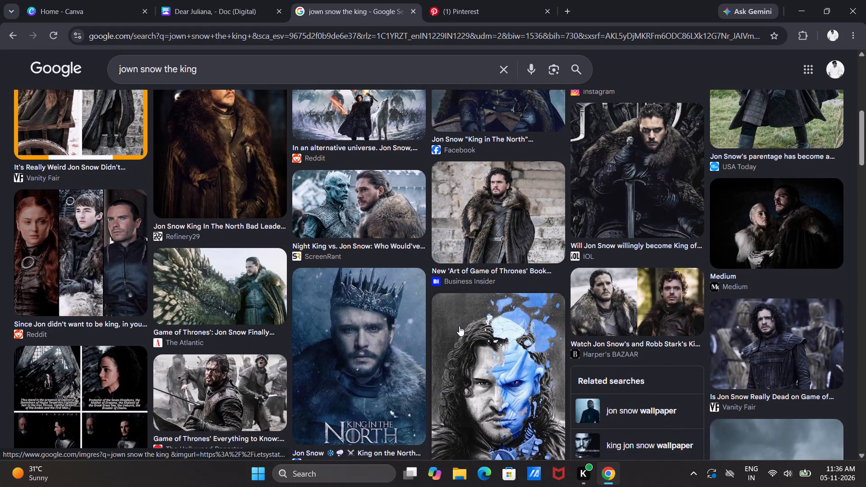
scroll(470, 333, down, 1)
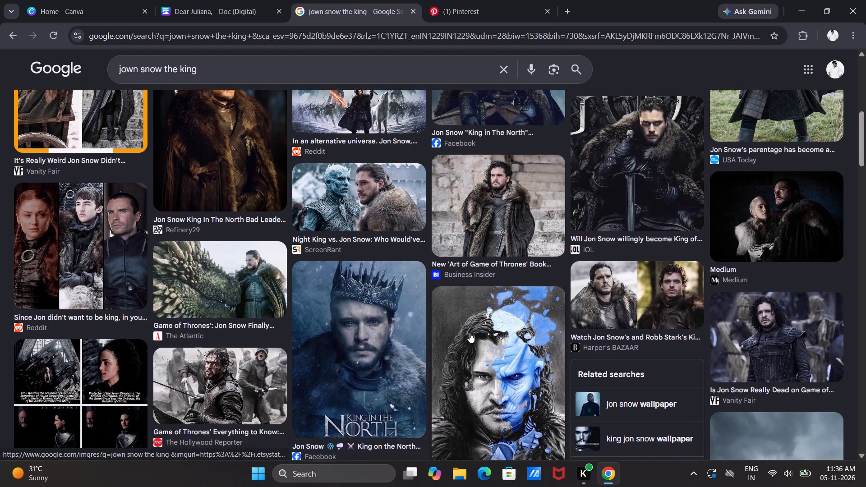
scroll(470, 333, down, 3)
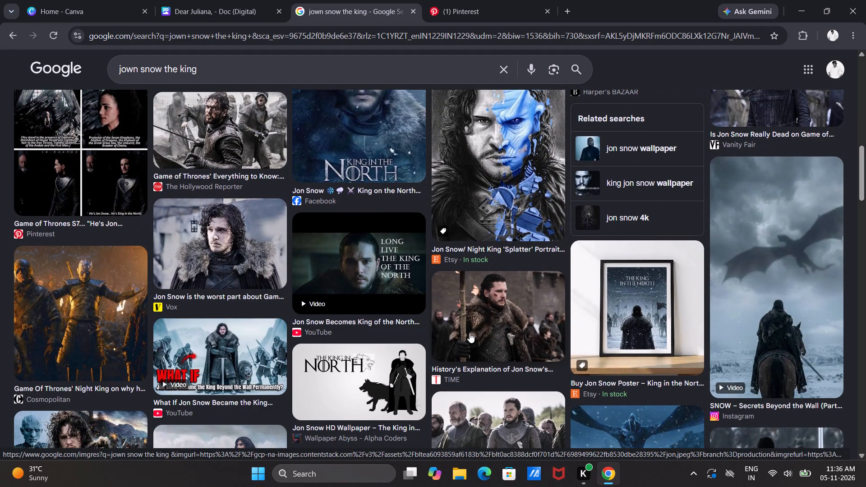
scroll(470, 333, down, 4)
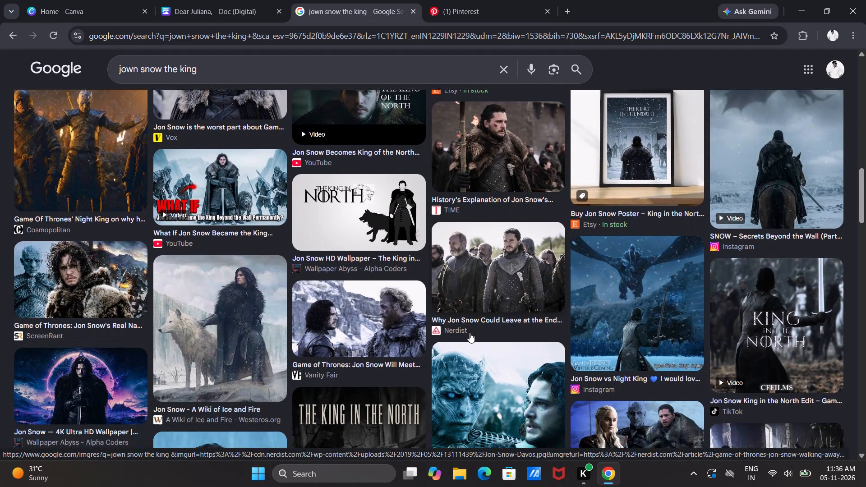
scroll(470, 333, down, 2)
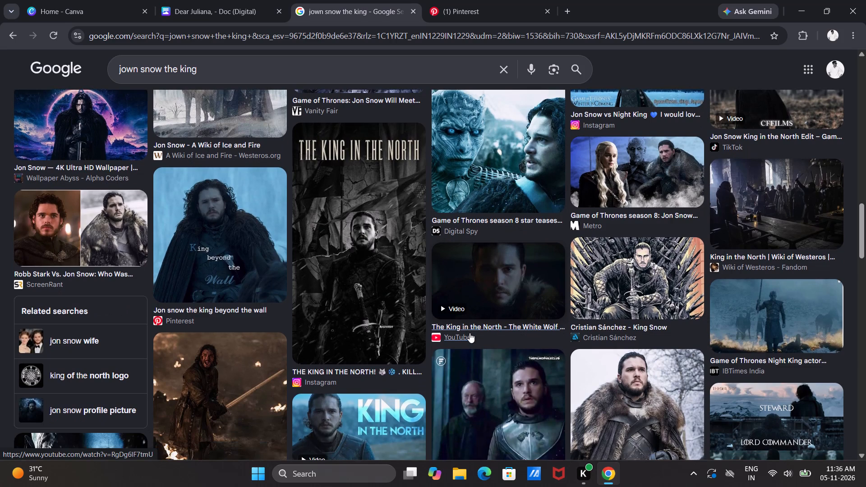
scroll(470, 333, down, 1)
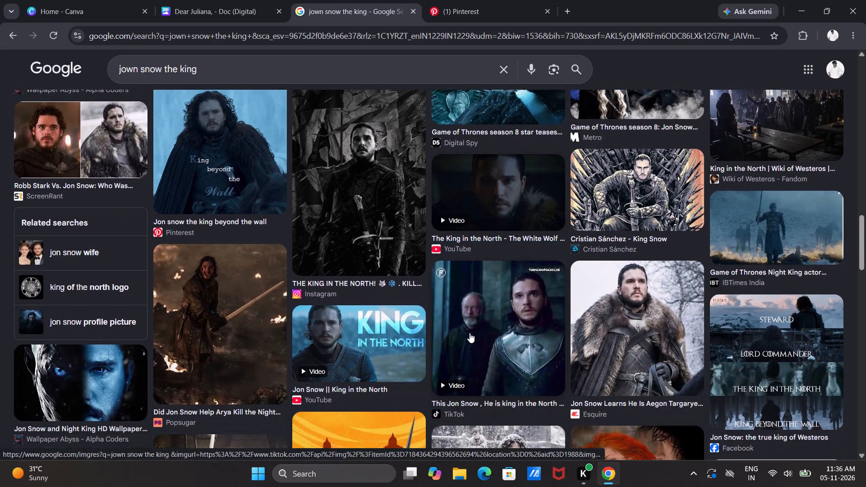
scroll(470, 333, down, 2)
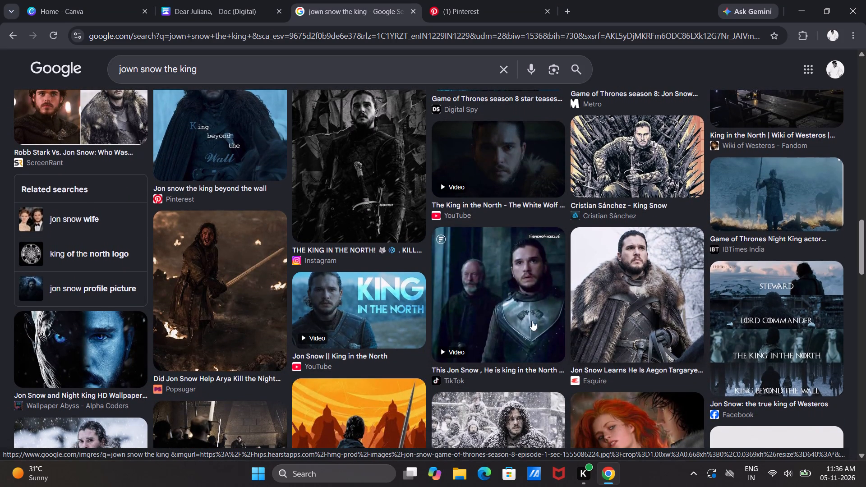
scroll(483, 322, down, 3)
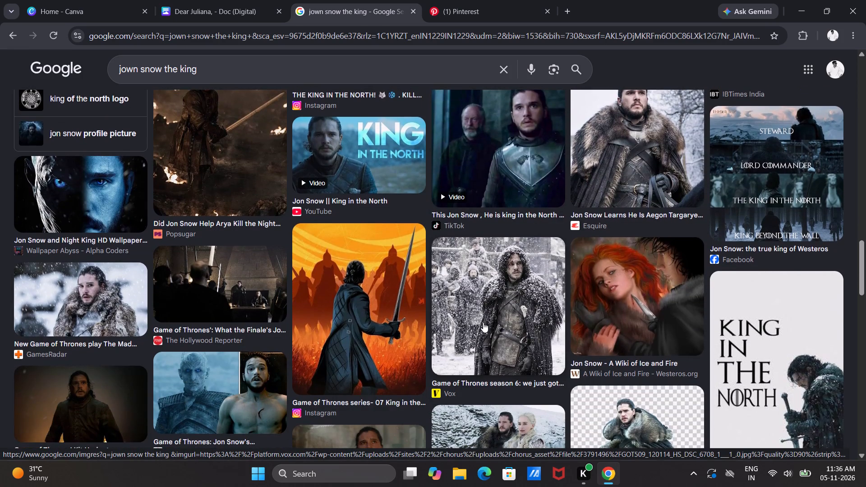
scroll(483, 322, down, 1)
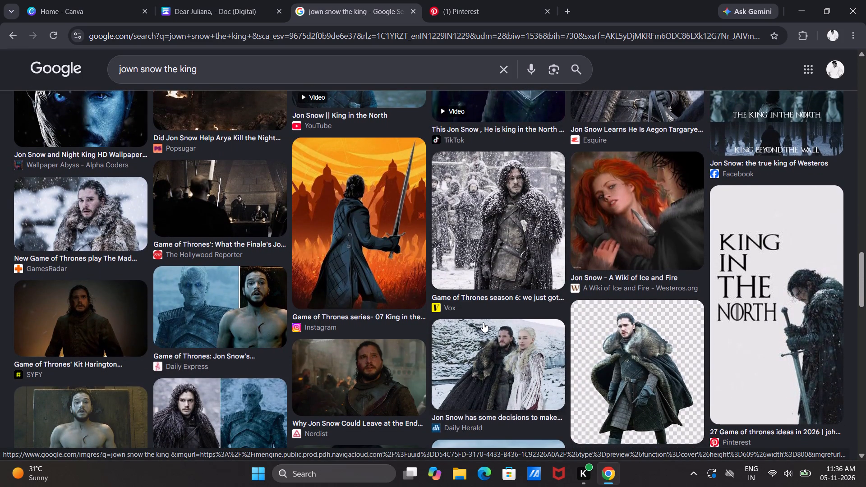
scroll(483, 322, down, 2)
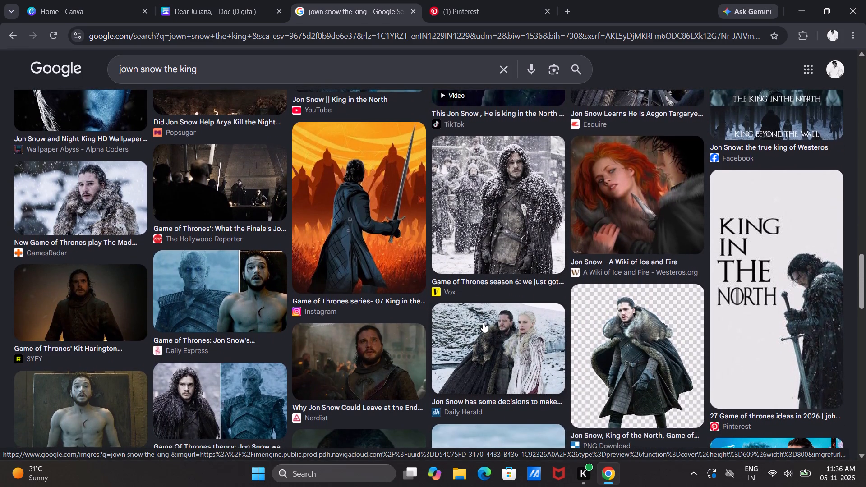
scroll(483, 322, down, 1)
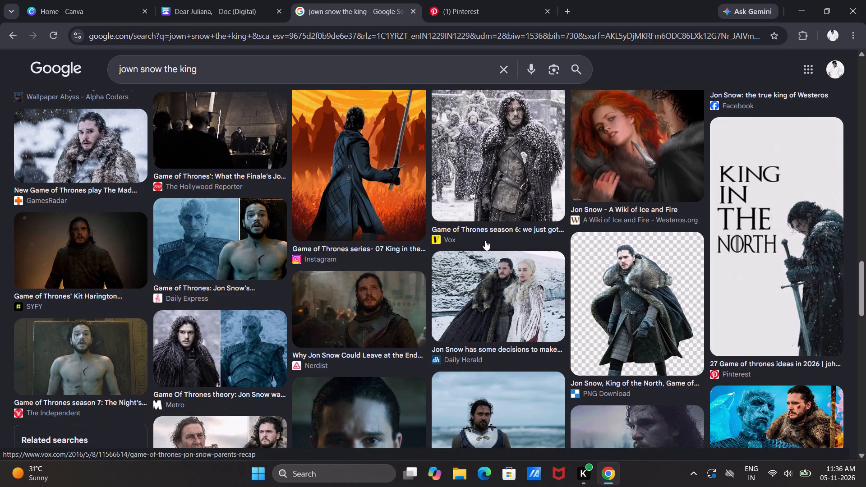
scroll(485, 238, down, 6)
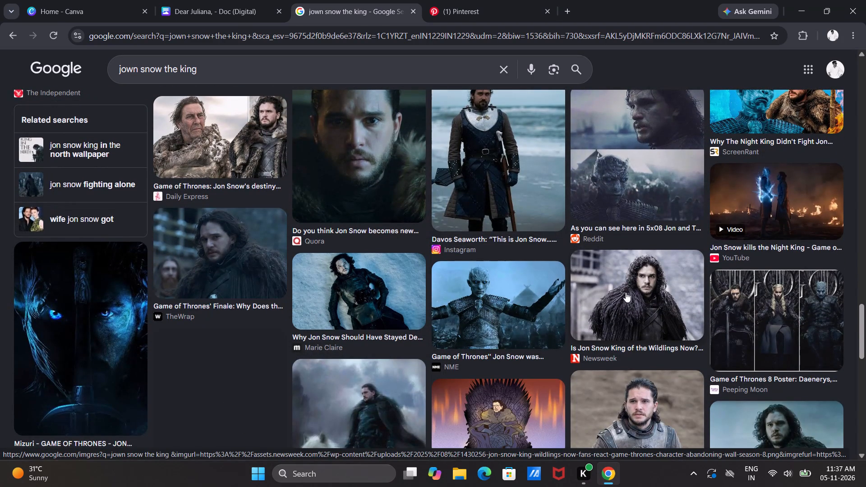
Bring the Newsweek picture of Jon Snow in a black fur cloak into the Canva document, beside the Jon Snow paragraph as a two-column layout.
drag(626, 292, 344, 93)
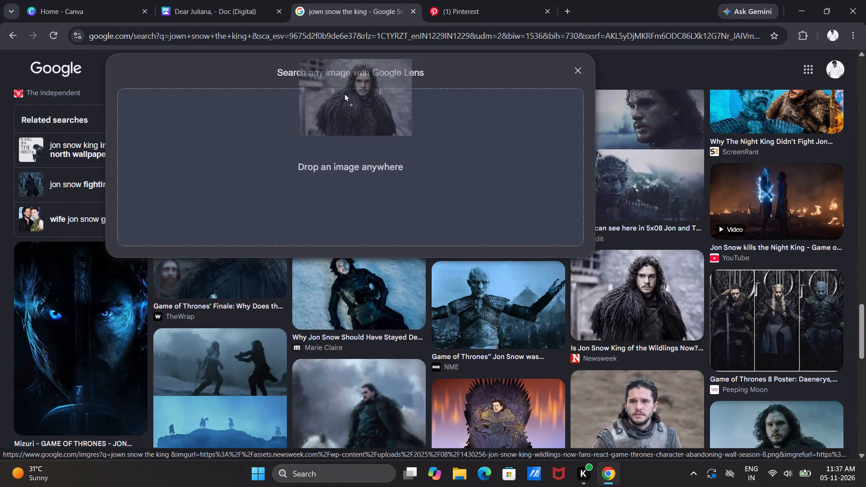
drag(344, 93, 294, 73)
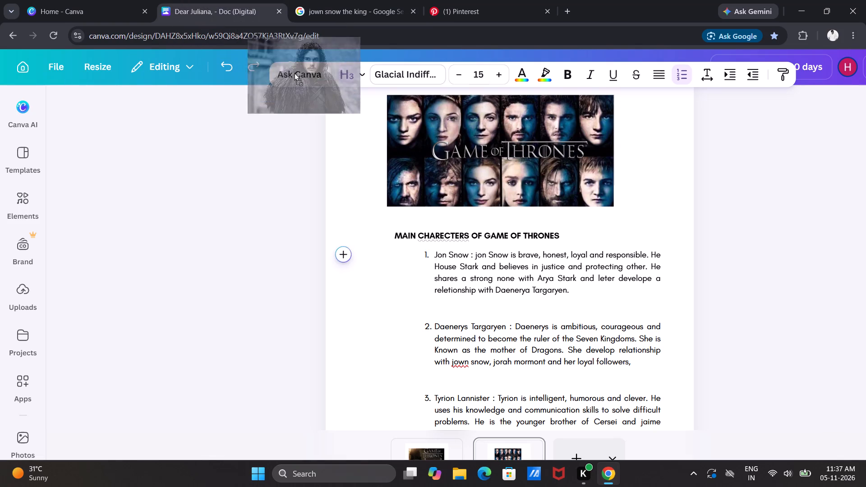
drag(294, 73, 377, 313)
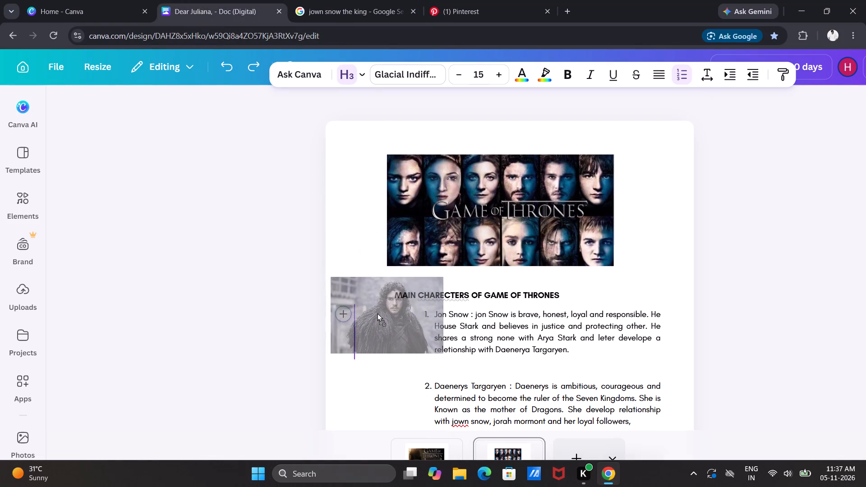
drag(377, 313, 368, 326)
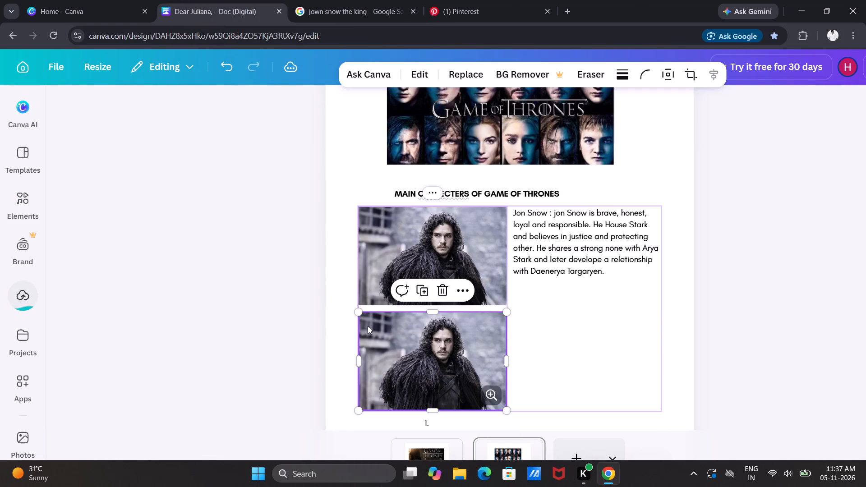
Delete the duplicate lower copy of the Jon Snow picture, keeping the one beside his paragraph.
click(442, 333)
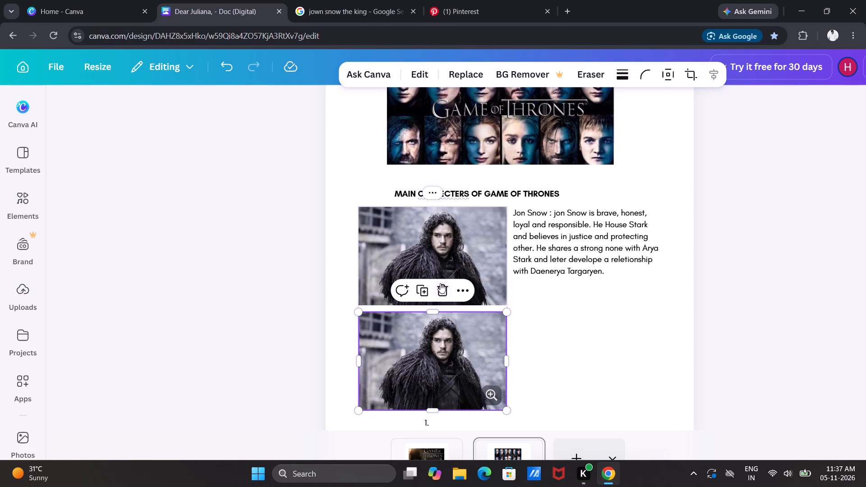
click(438, 291)
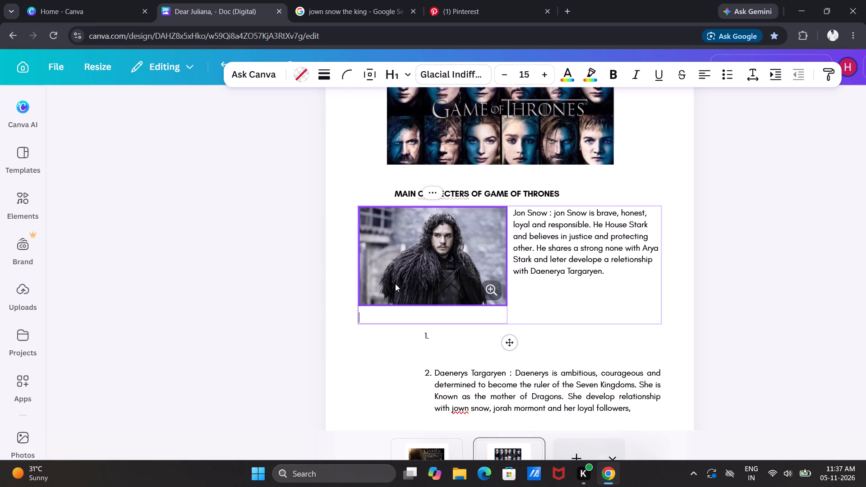
click(369, 289)
click(240, 252)
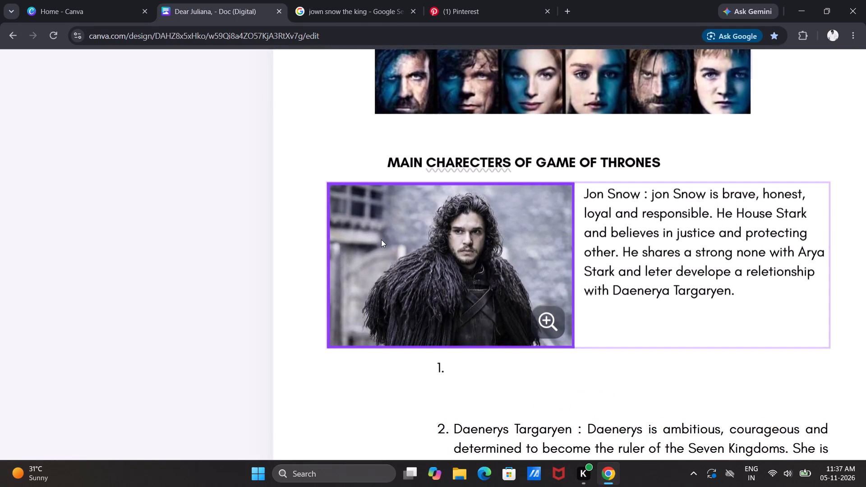
Shrink the Jon Snow portrait proportionally to about the height of the paragraph beside it.
click(380, 239)
drag(328, 343, 373, 307)
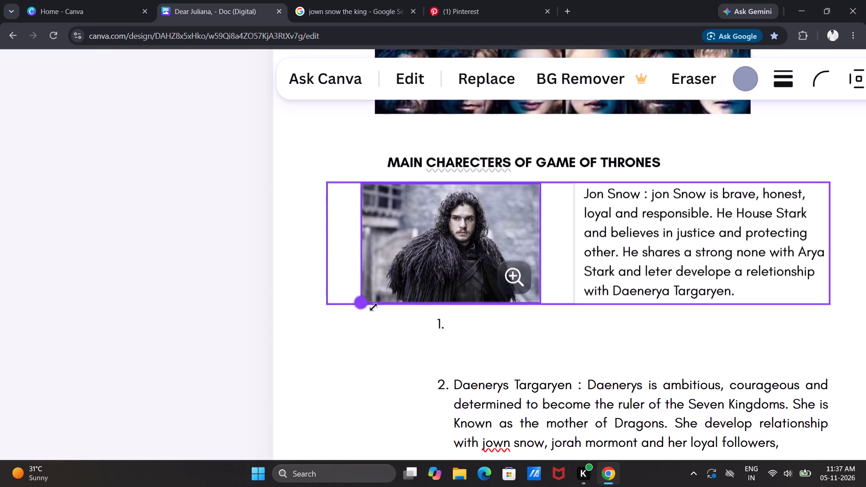
drag(373, 307, 378, 304)
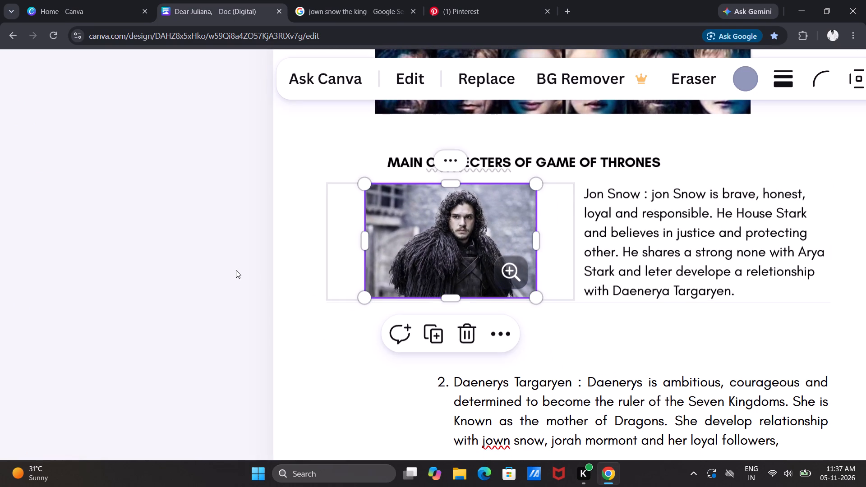
click(236, 270)
Remove the number and indentation from the empty list item 1 below the Jon Snow portrait.
click(451, 318)
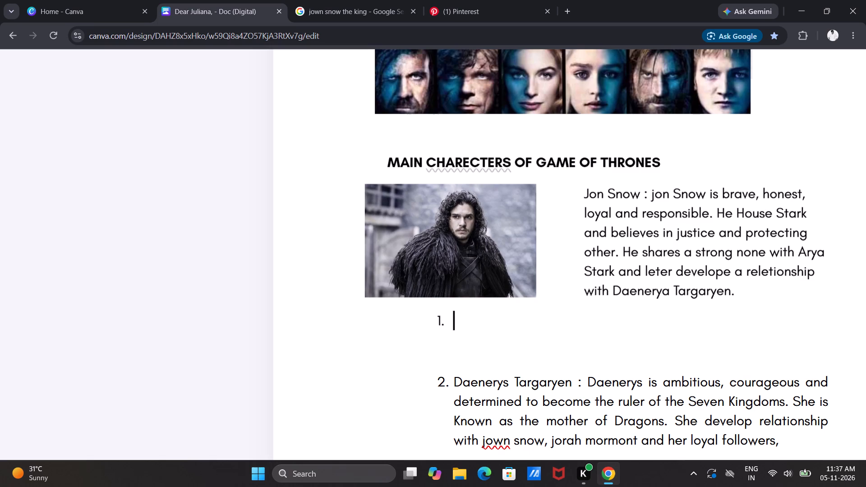
key(BackSpace)
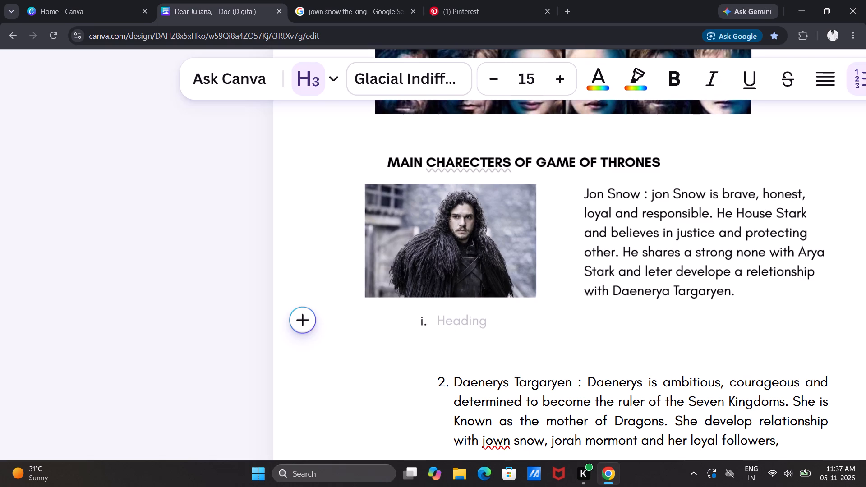
key(BackSpace)
key(BackSpace)
key(BackSpace)
key(BackSpace)
key(BackSpace)
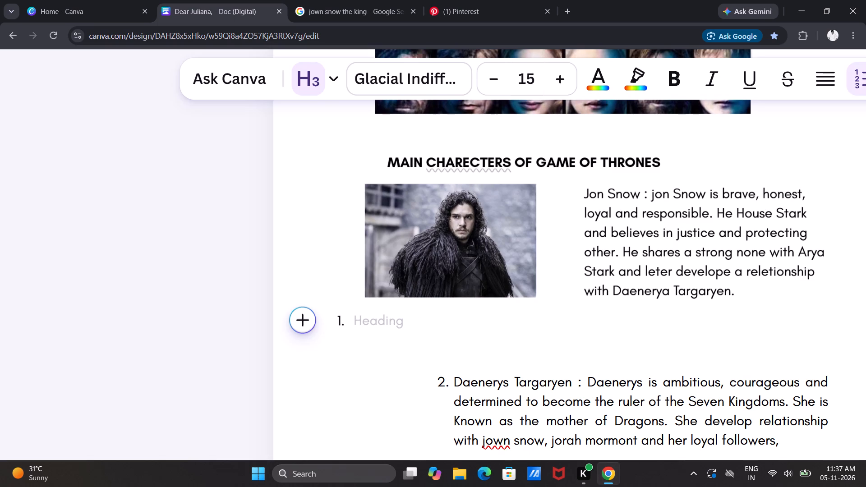
key(BackSpace)
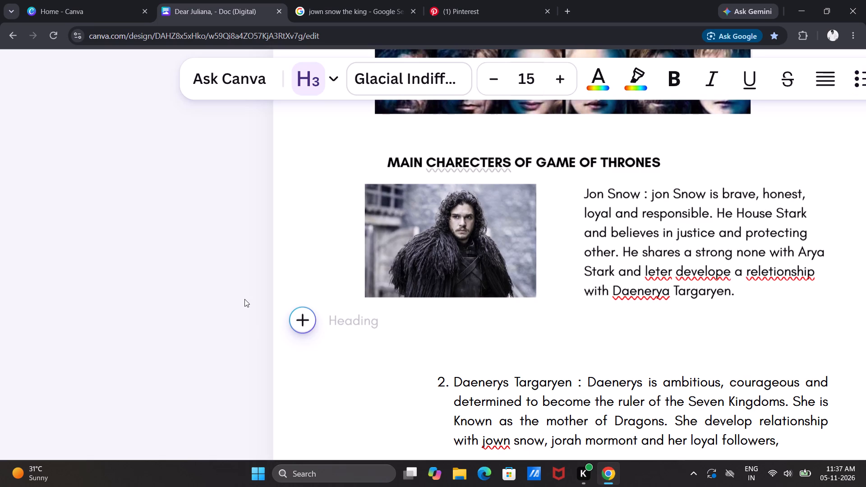
click(244, 299)
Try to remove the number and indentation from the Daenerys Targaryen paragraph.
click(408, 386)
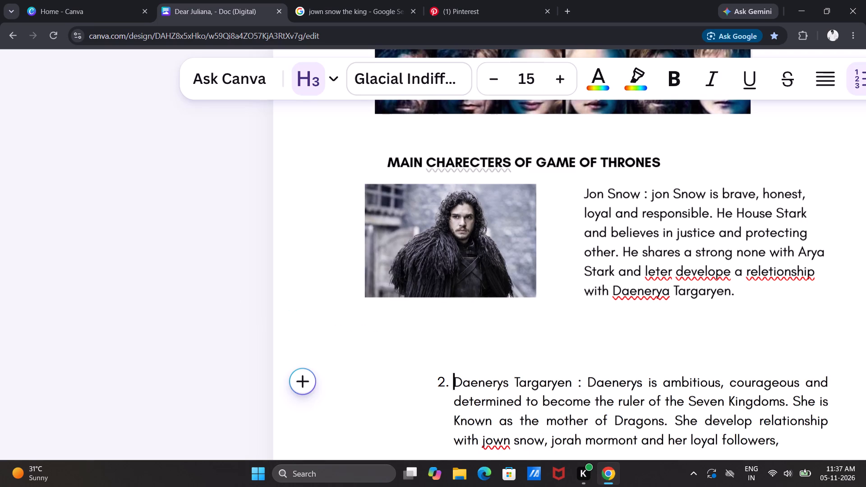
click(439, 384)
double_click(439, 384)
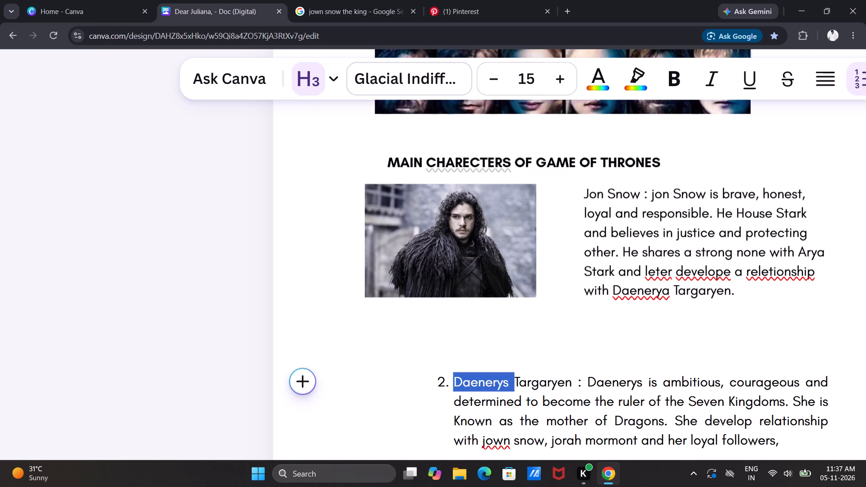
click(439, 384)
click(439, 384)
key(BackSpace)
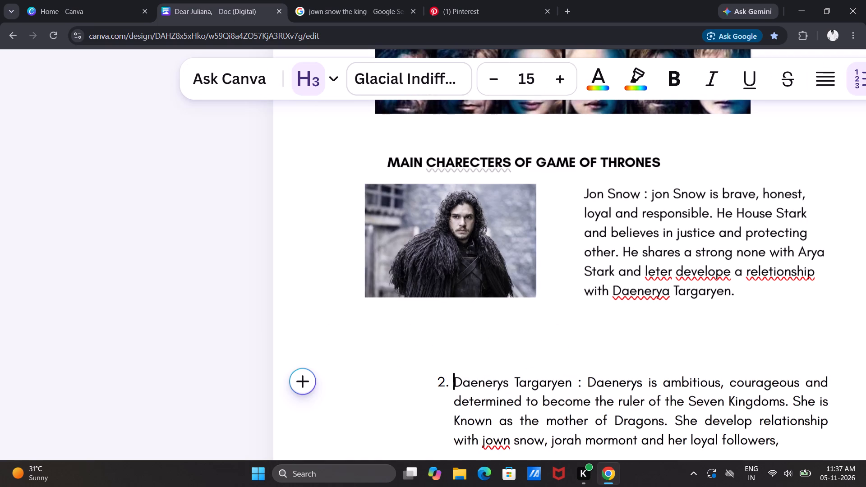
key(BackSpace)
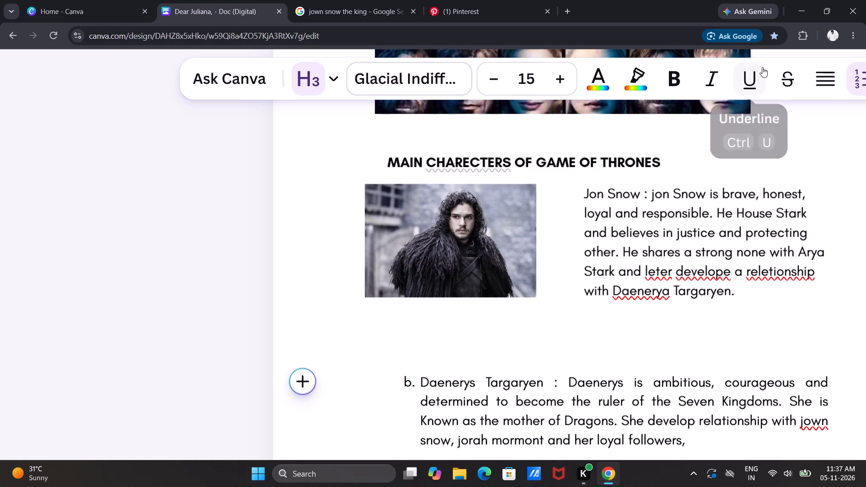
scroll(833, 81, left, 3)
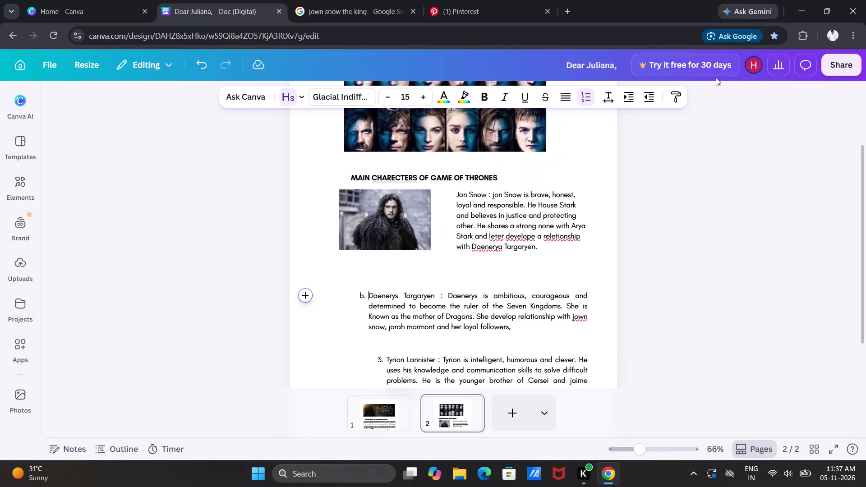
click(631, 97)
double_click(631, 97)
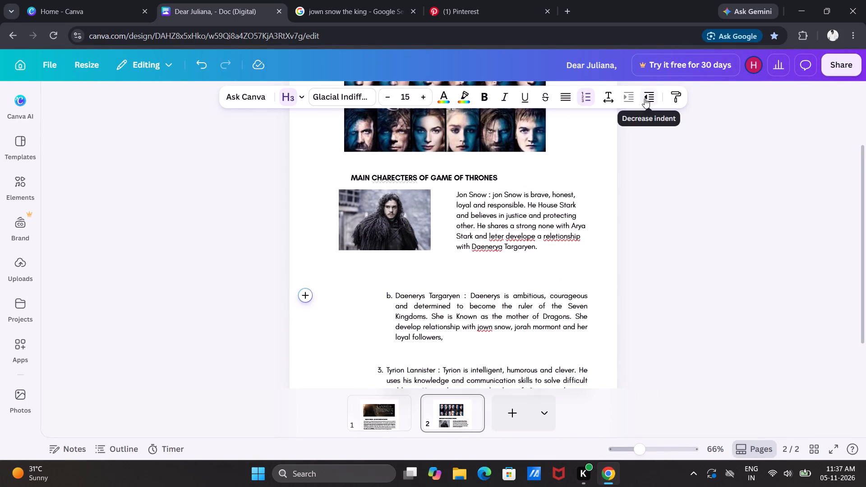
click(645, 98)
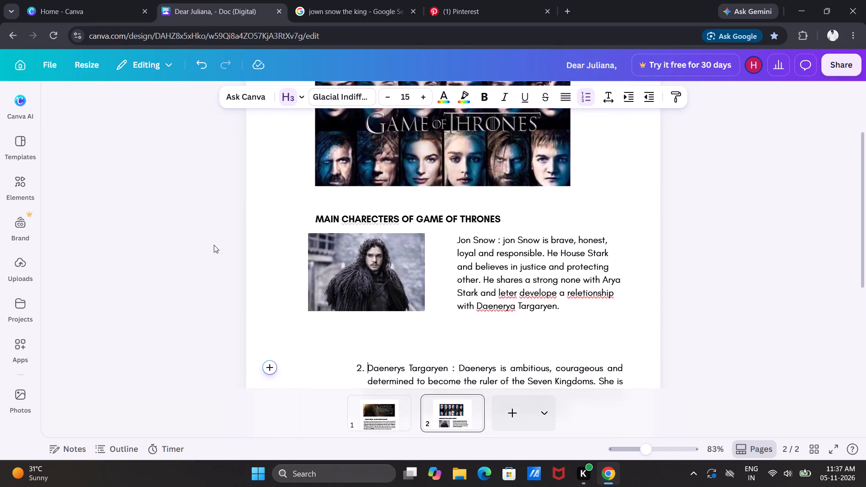
Turn the Jon Snow paragraph beside the portrait into numbered list item 1.
double_click(458, 239)
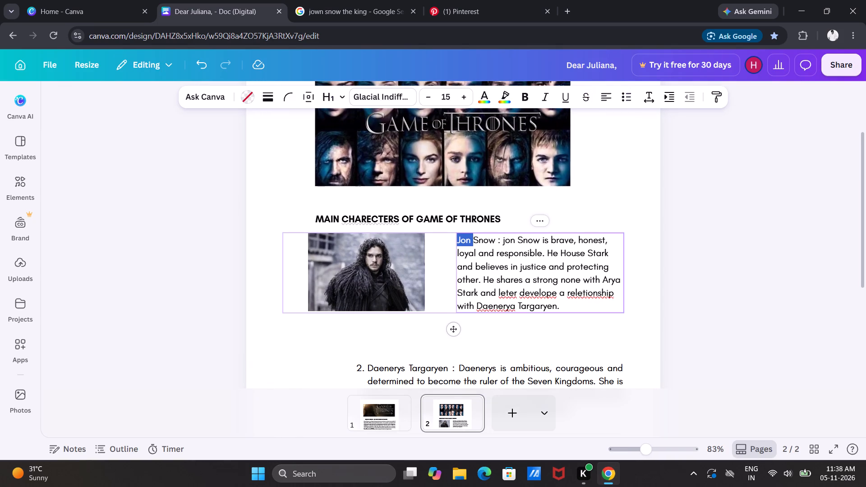
click(458, 239)
key(1)
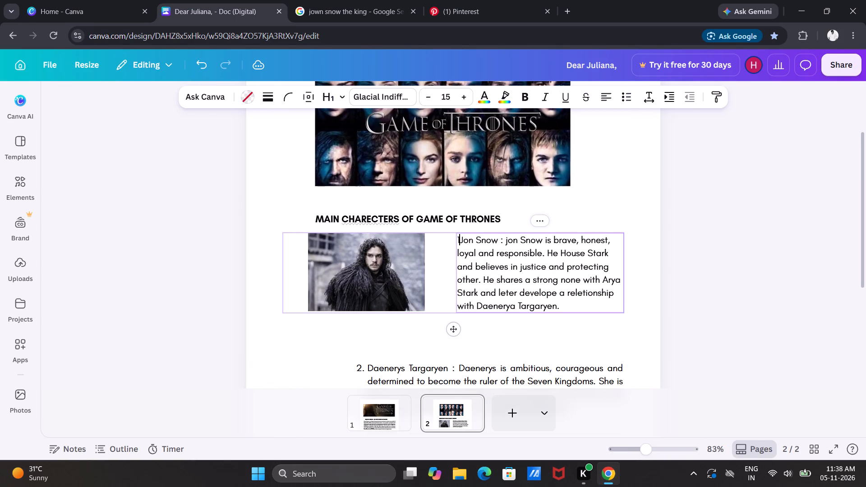
text(.)
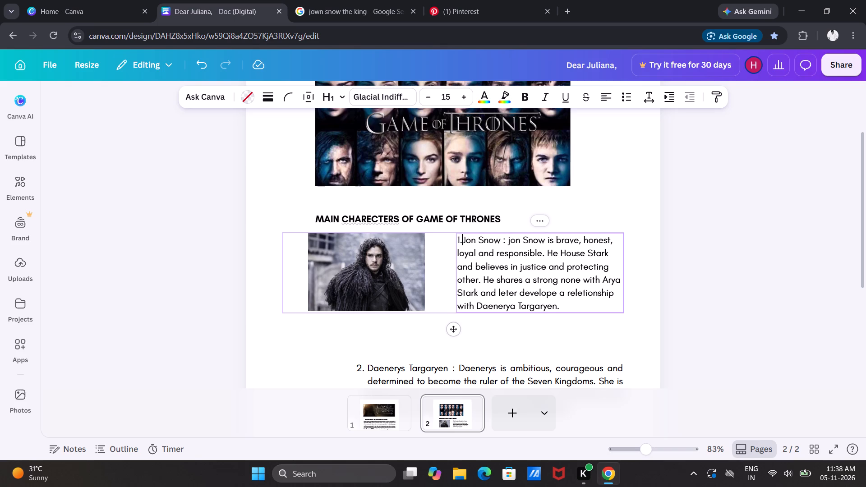
key(space)
click(190, 277)
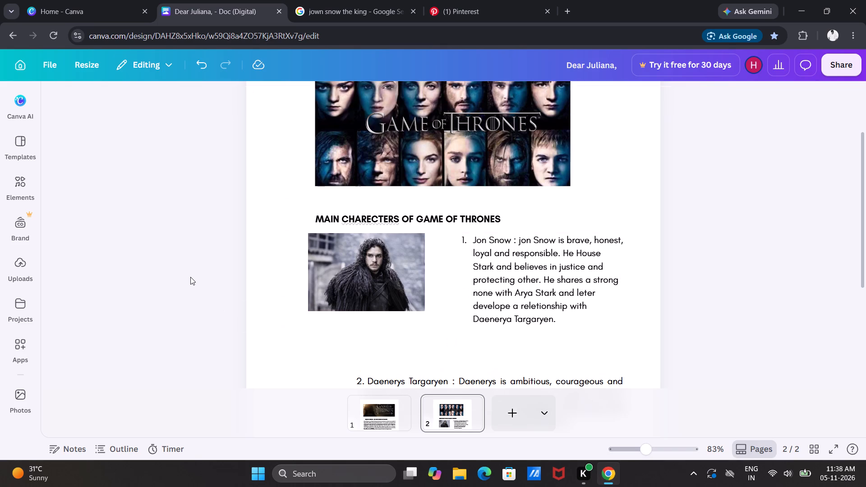
Enlarge the Jon Snow portrait proportionally to match the height of the numbered paragraph beside it.
scroll(227, 194, down, 2)
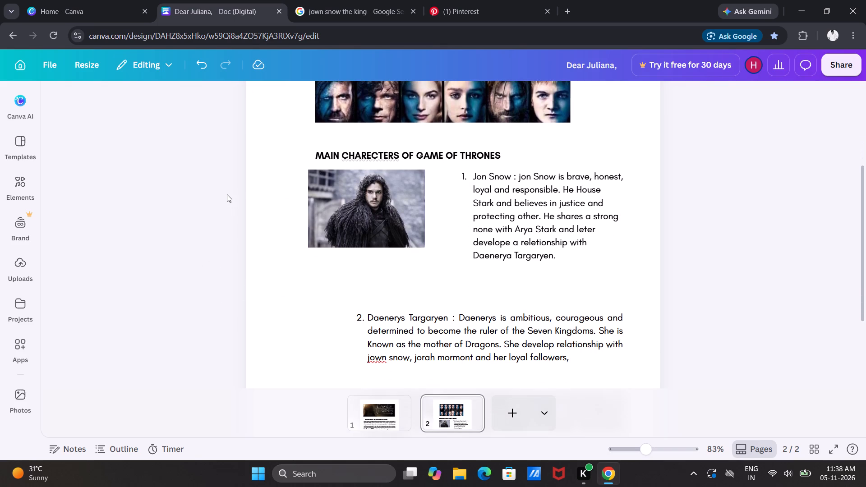
click(382, 201)
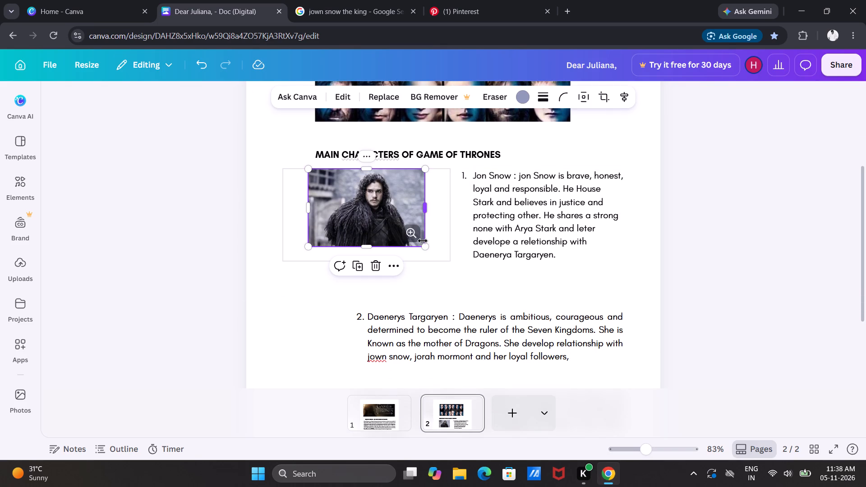
drag(424, 248, 436, 258)
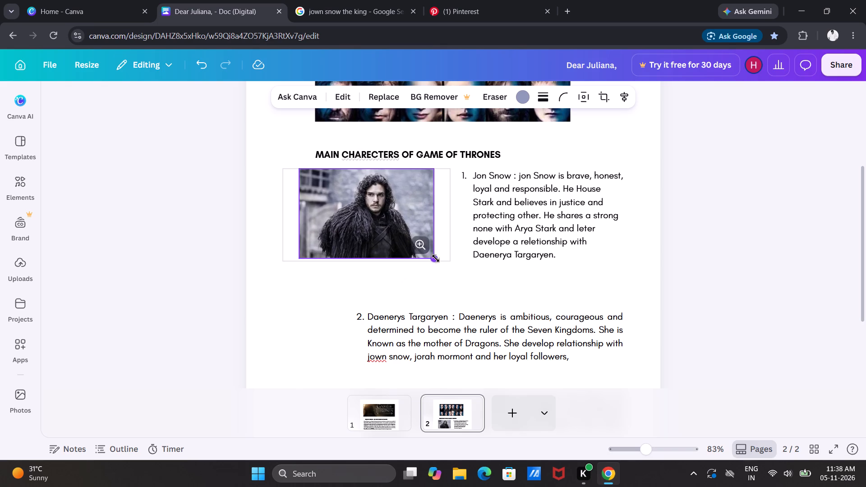
drag(436, 258, 436, 259)
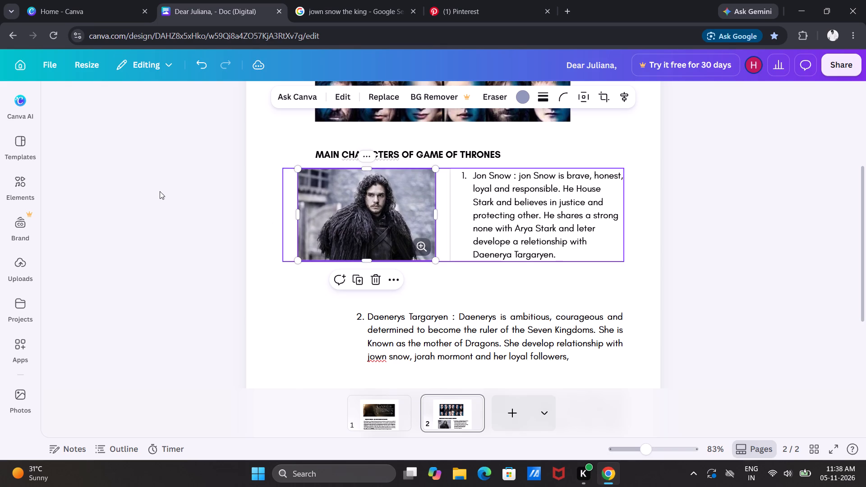
click(160, 191)
Copy the name Daenerys Targaryen from list item 2 and search Google Images for it in place of the Jon Snow query.
scroll(160, 191, up, 1)
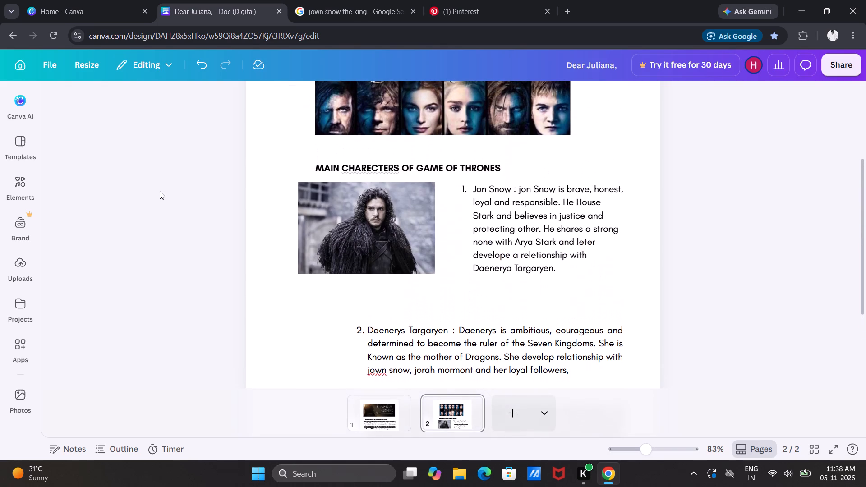
scroll(160, 191, up, 1)
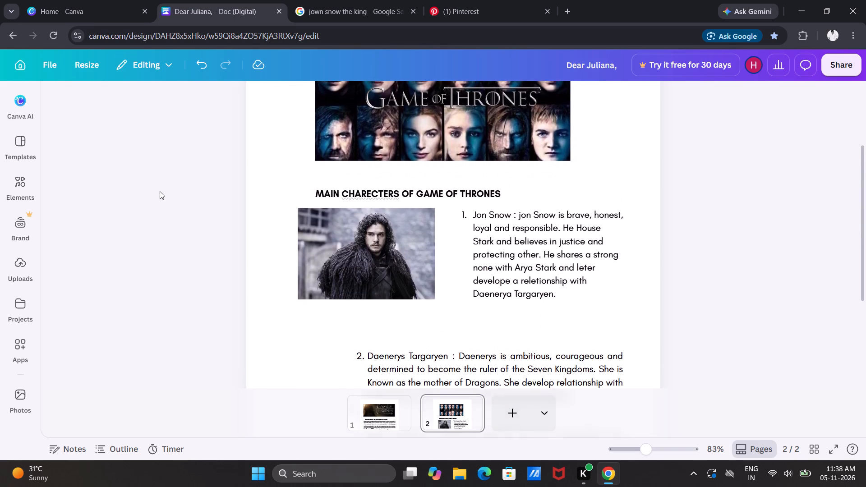
scroll(160, 191, up, 1)
scroll(160, 191, down, 2)
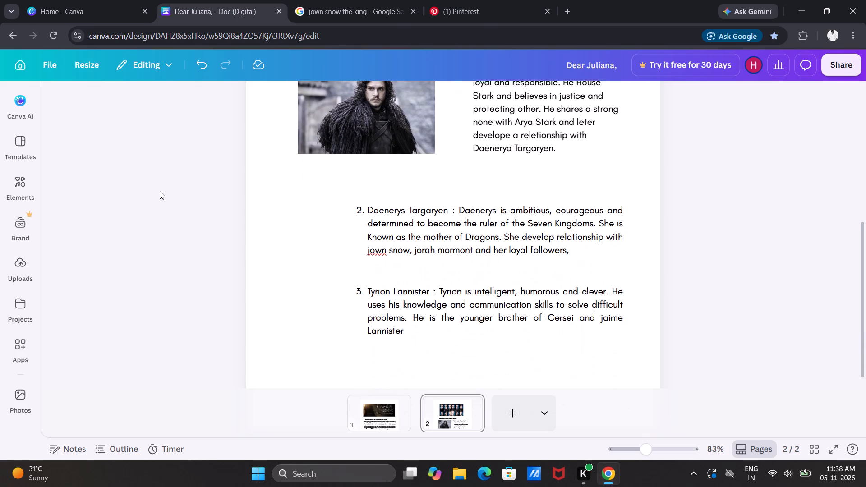
scroll(160, 191, down, 1)
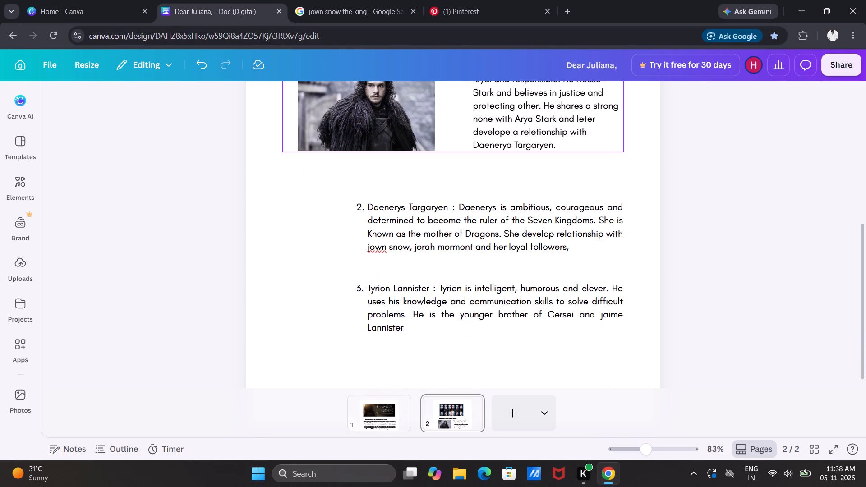
drag(367, 208, 447, 207)
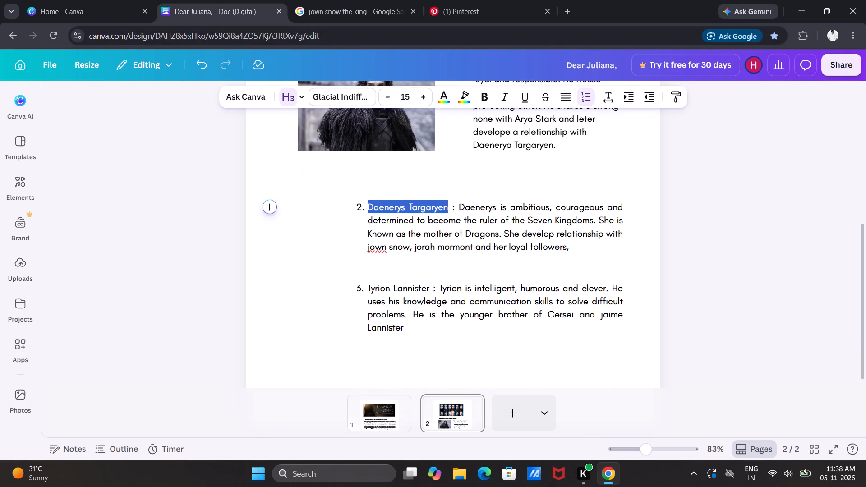
drag(447, 207, 447, 208)
key(ctrl+c)
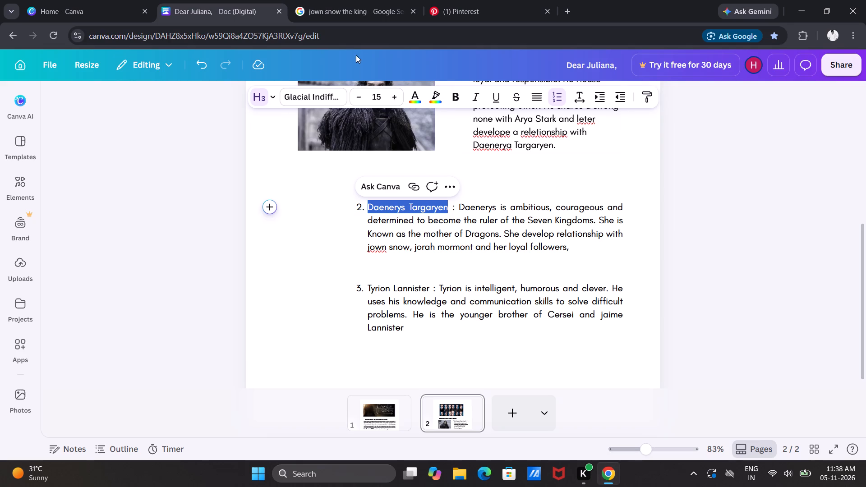
click(349, 19)
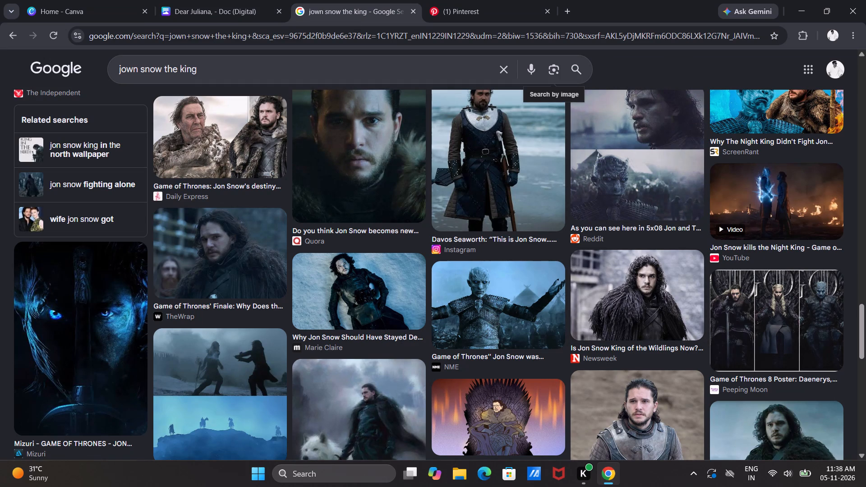
click(289, 72)
key(BackSpace)
key(BackSpace)
key(BackSpace)
key(BackSpace)
key(BackSpace)
key(BackSpace)
key(BackSpace)
key(BackSpace)
key(BackSpace)
key(BackSpace)
key(BackSpace)
key(BackSpace)
key(BackSpace)
key(BackSpace)
key(BackSpace)
key(BackSpace)
key(BackSpace)
key(BackSpace)
key(BackSpace)
key(BackSpace)
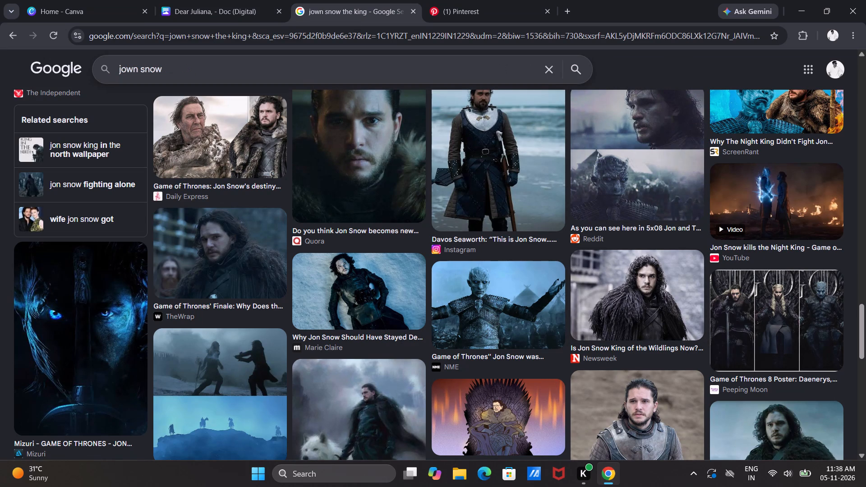
key(ctrl+v)
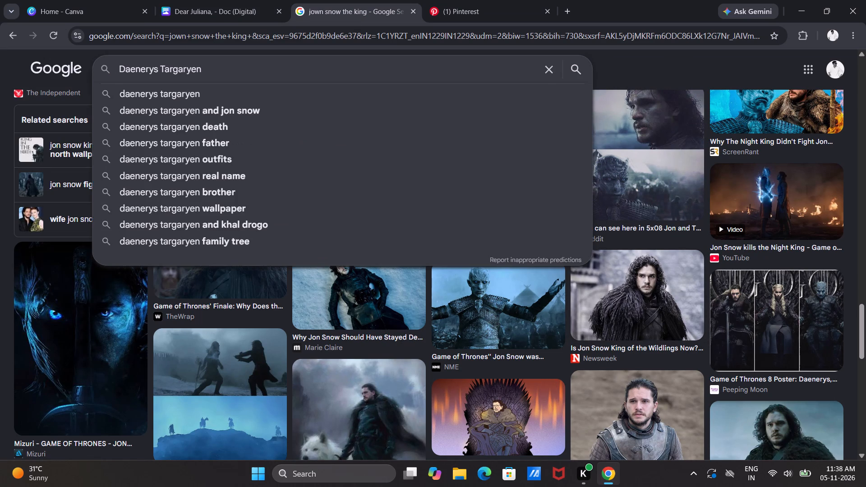
key(Return)
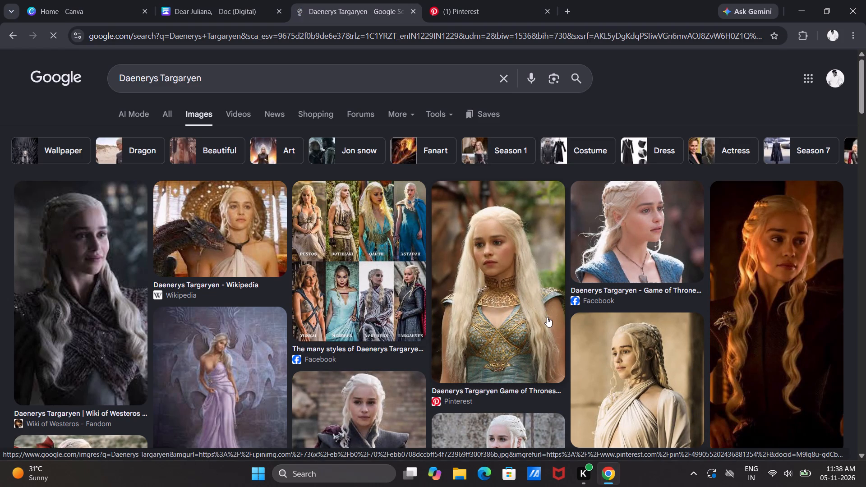
Browse the Daenerys Targaryen image results for a portrait that suits the character section.
scroll(547, 317, down, 5)
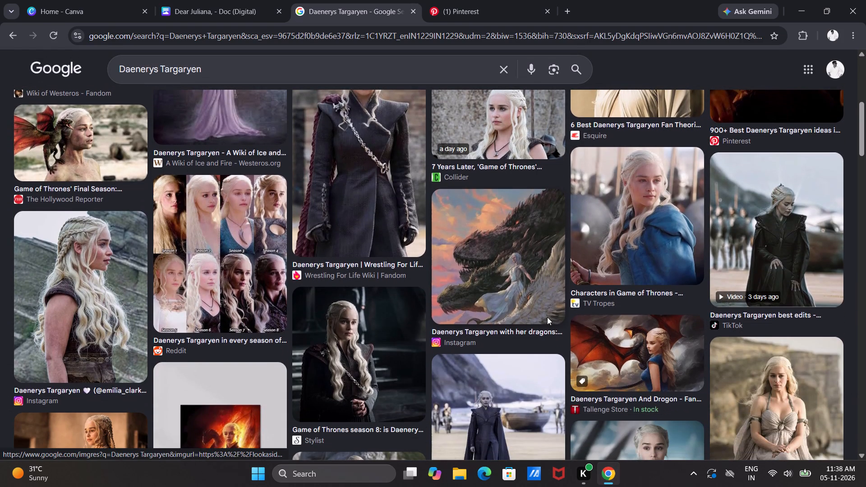
scroll(547, 317, down, 3)
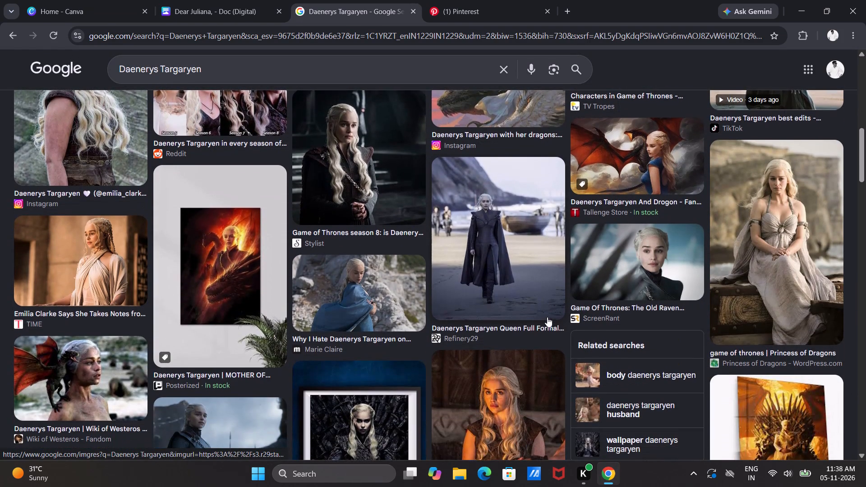
scroll(547, 317, down, 1)
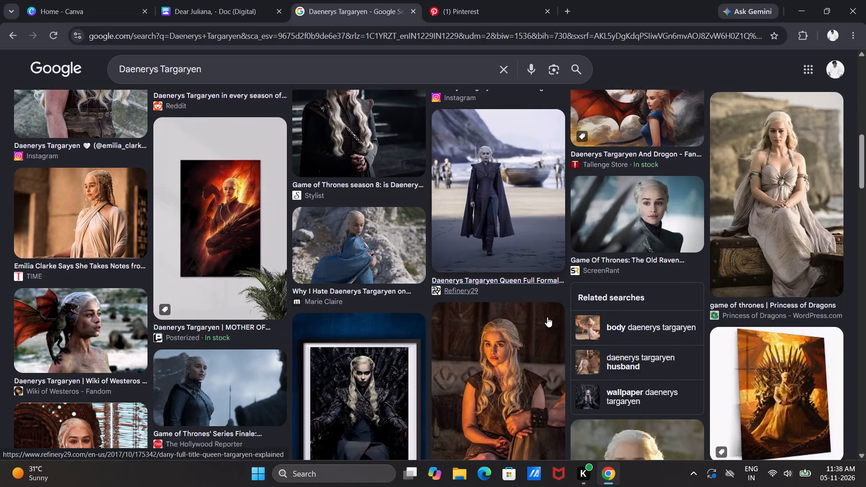
scroll(547, 317, down, 5)
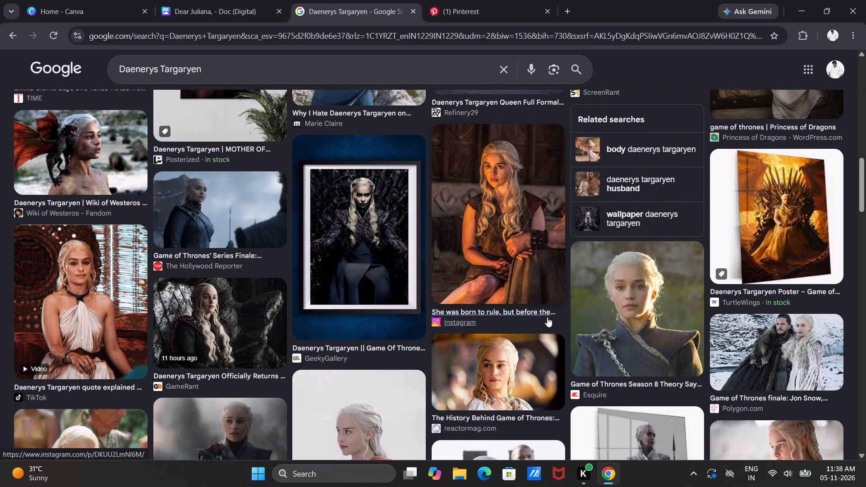
scroll(547, 317, down, 1)
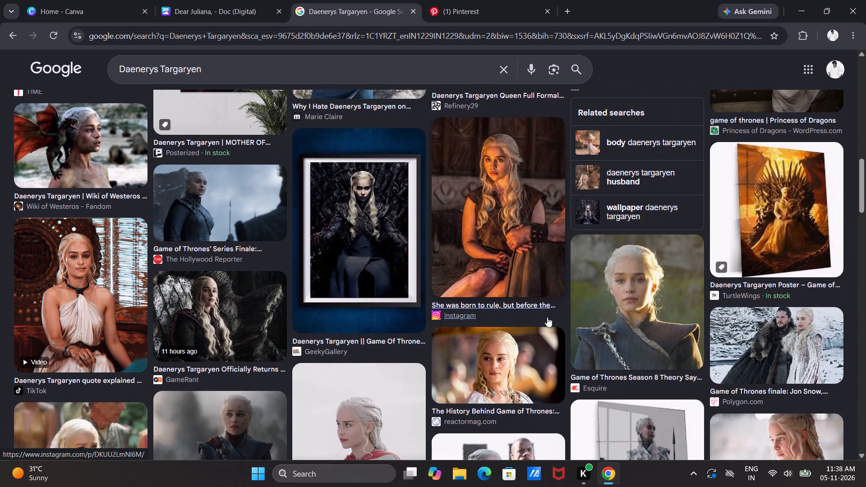
scroll(547, 317, down, 2)
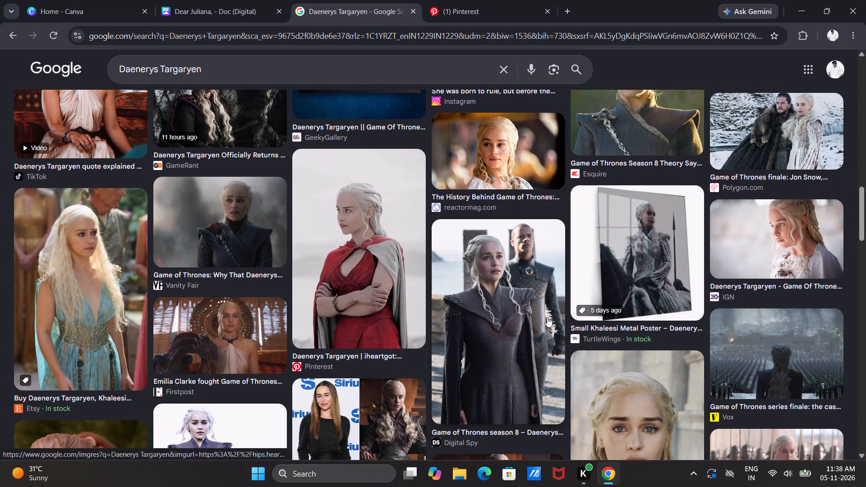
scroll(547, 317, down, 6)
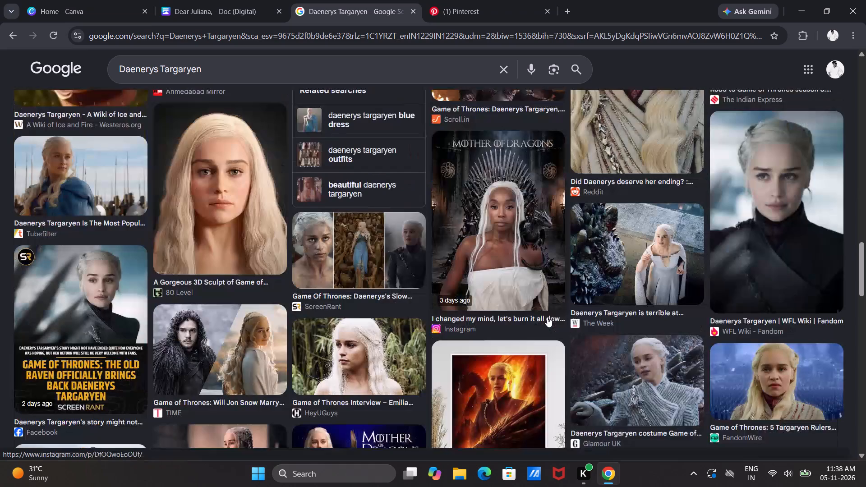
scroll(547, 317, down, 2)
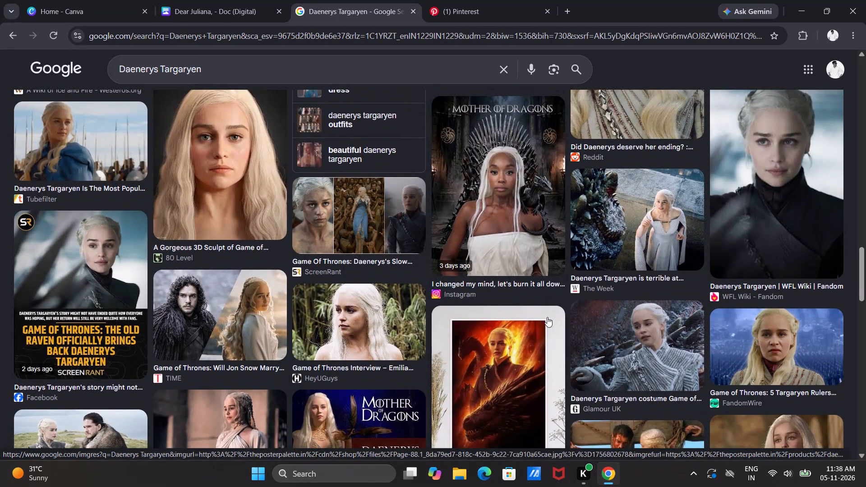
scroll(547, 317, down, 1)
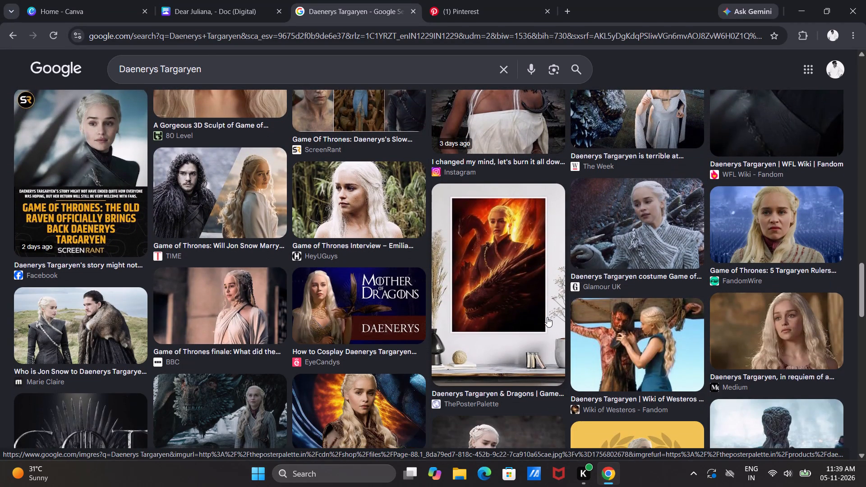
scroll(547, 317, down, 2)
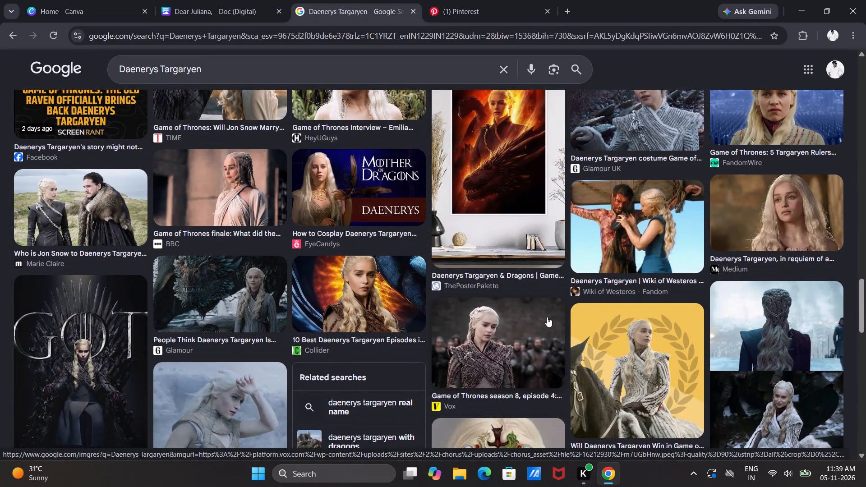
scroll(547, 317, up, 4)
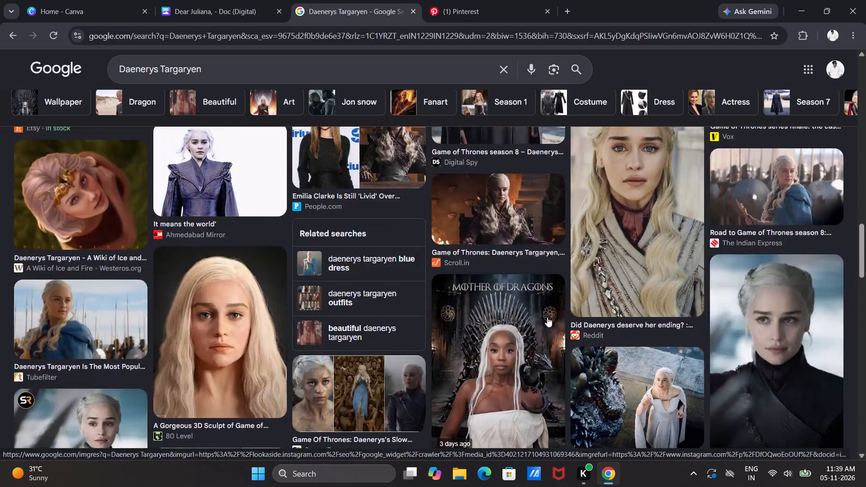
scroll(547, 317, up, 5)
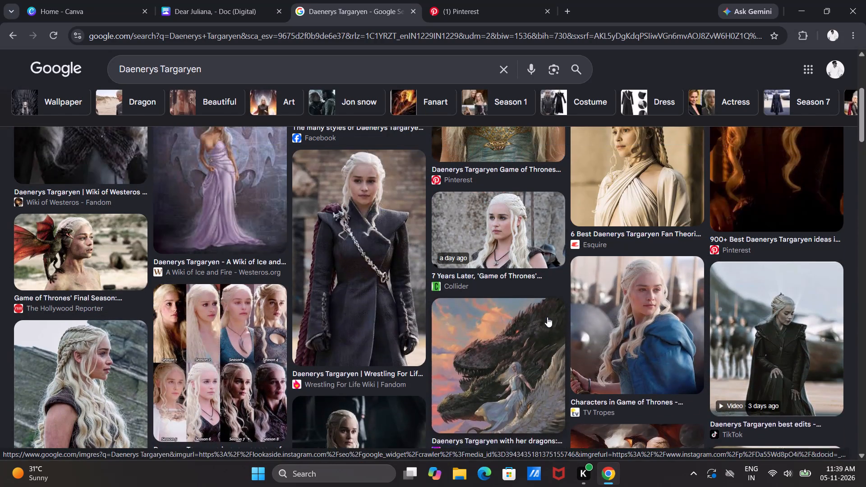
scroll(547, 317, up, 3)
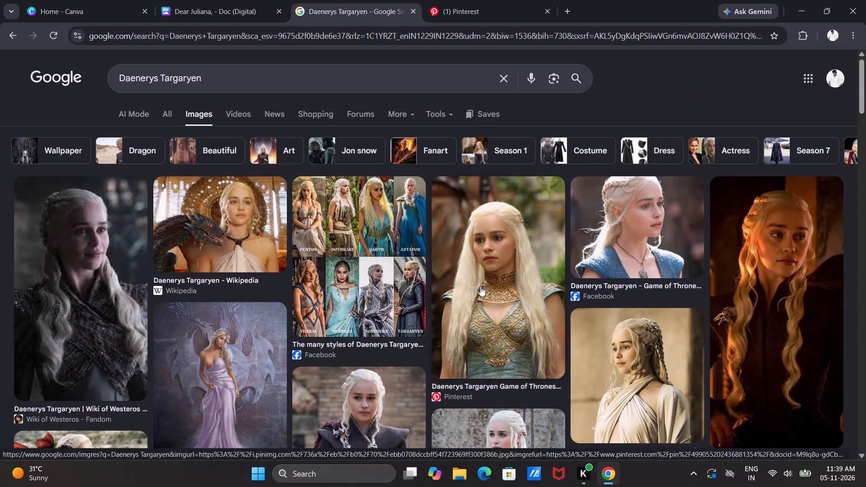
Bring the TV Tropes image of Daenerys in a blue cloak into the Canva document, placing it beside the Daenerys Targaryen paragraph.
scroll(590, 346, down, 3)
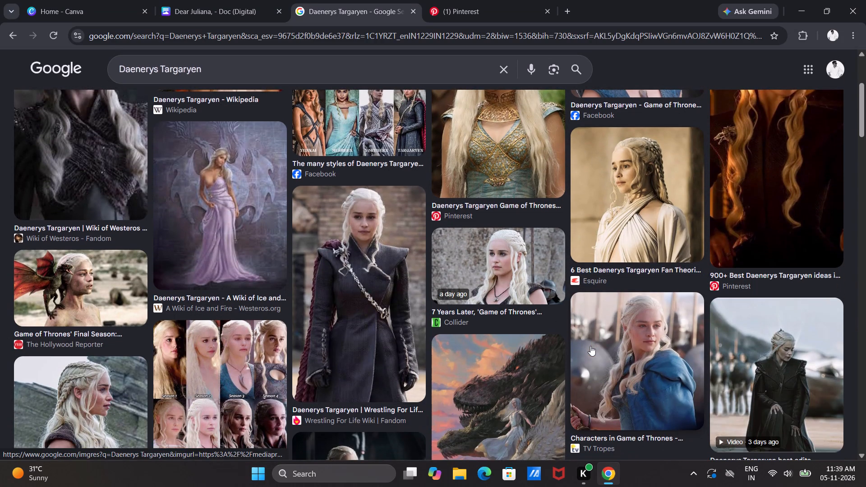
scroll(590, 346, down, 1)
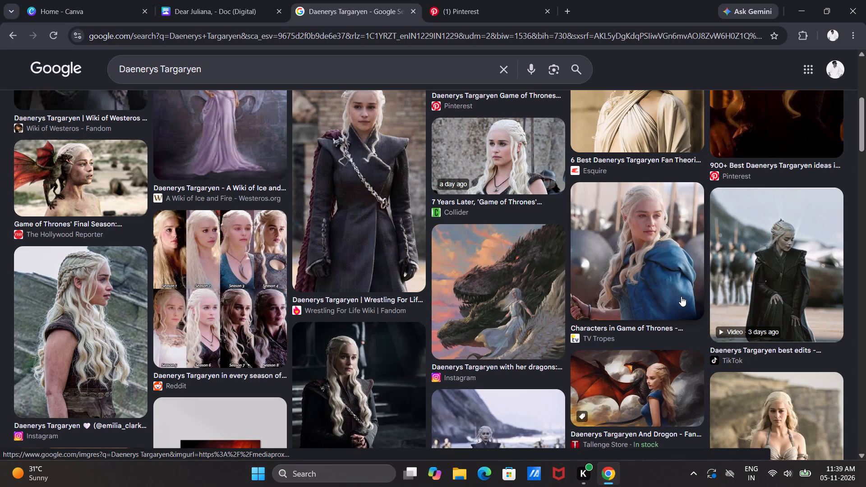
click(681, 296)
drag(682, 210, 250, 9)
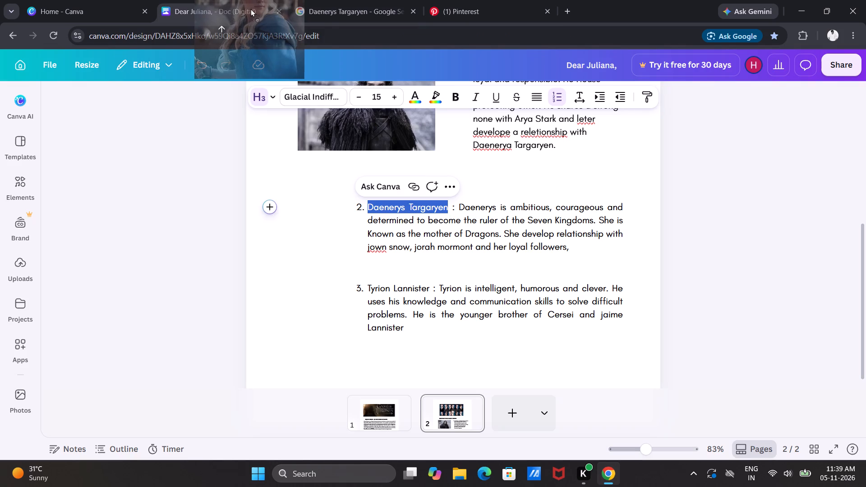
drag(250, 9, 348, 251)
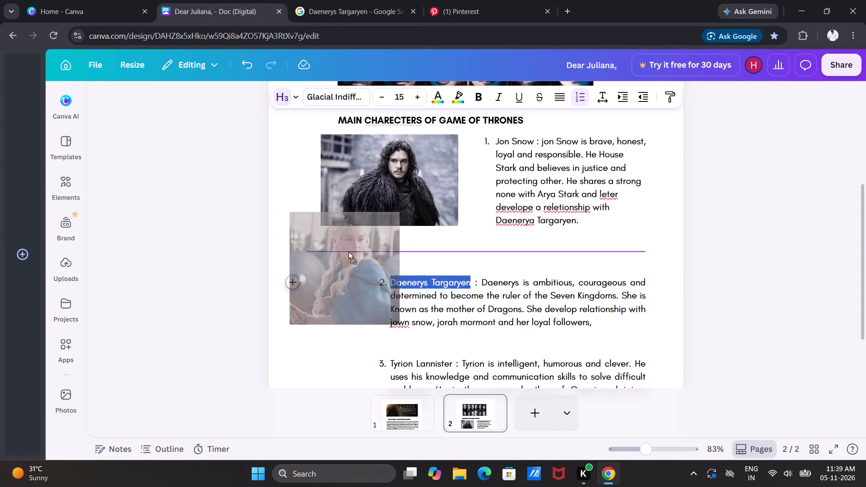
drag(348, 251, 343, 278)
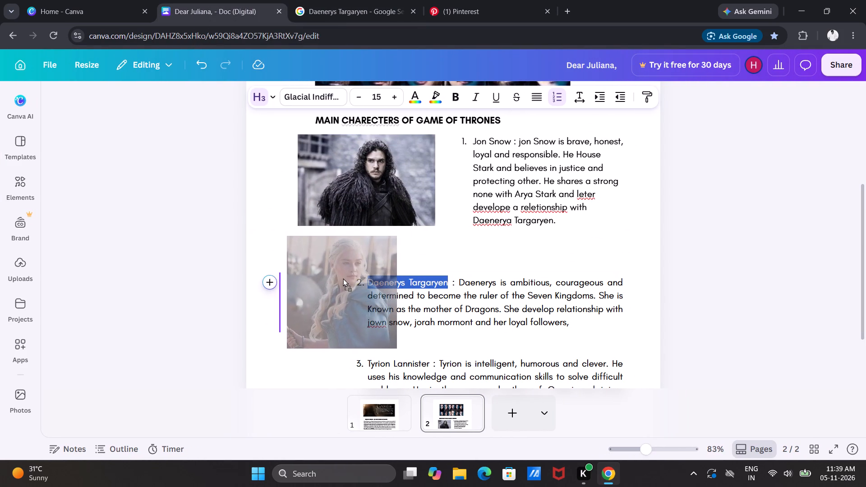
drag(343, 278, 343, 280)
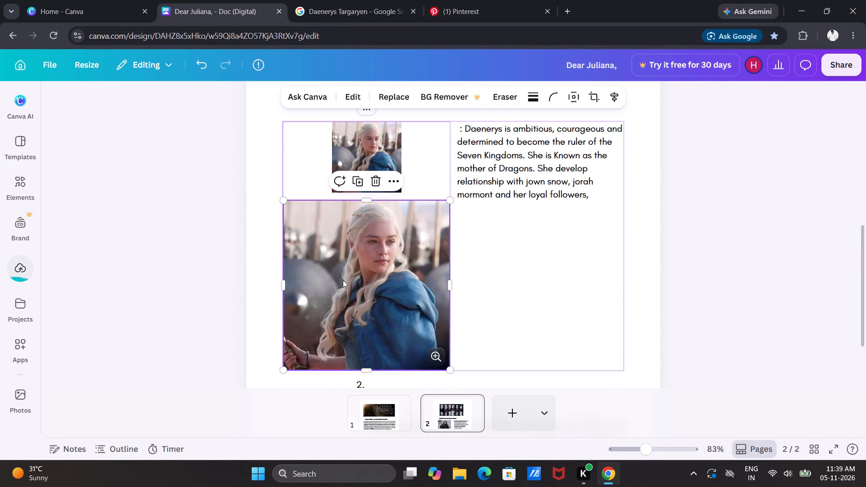
Delete the large duplicate Daenerys portrait below the small one beside the paragraph.
click(381, 179)
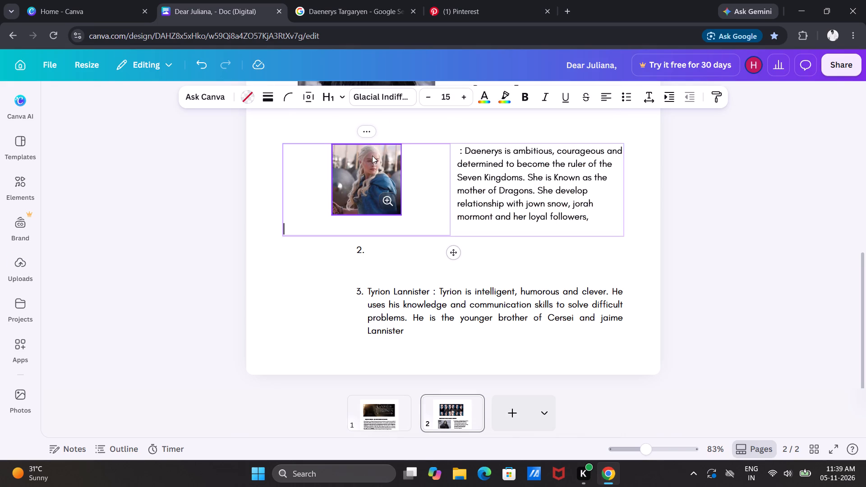
Enlarge the Daenerys portrait proportionally to roughly match the height of the paragraph beside it.
click(372, 156)
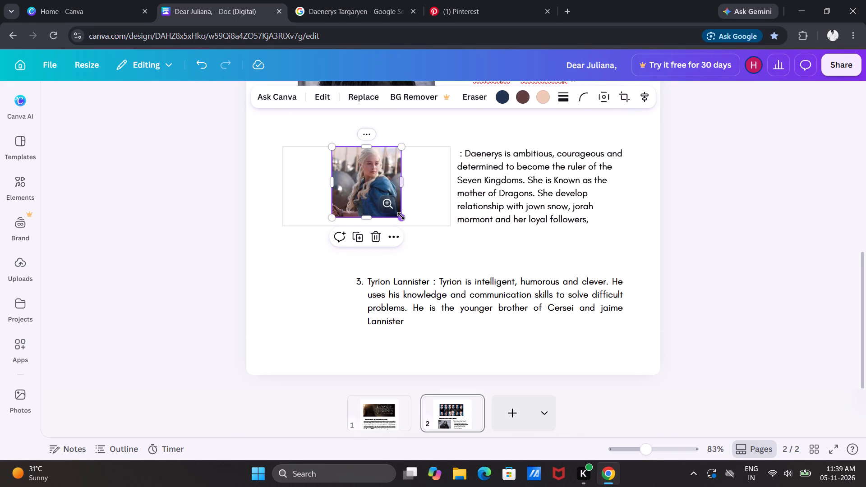
drag(401, 216, 419, 216)
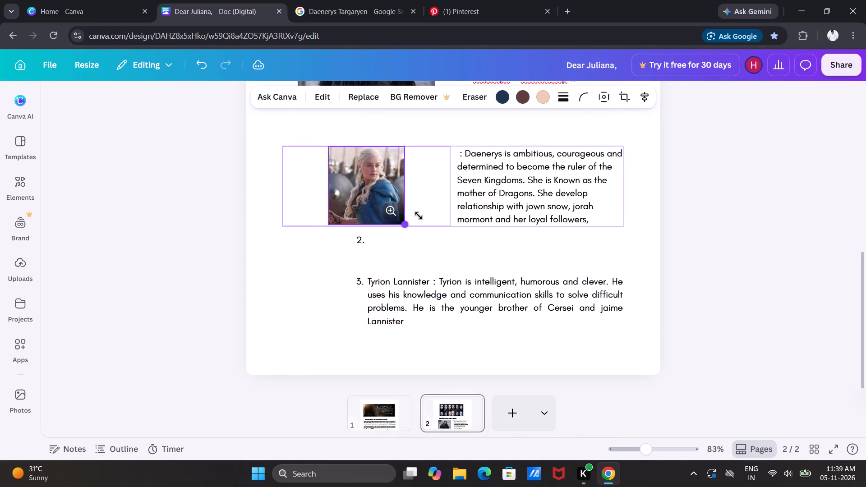
drag(419, 216, 423, 225)
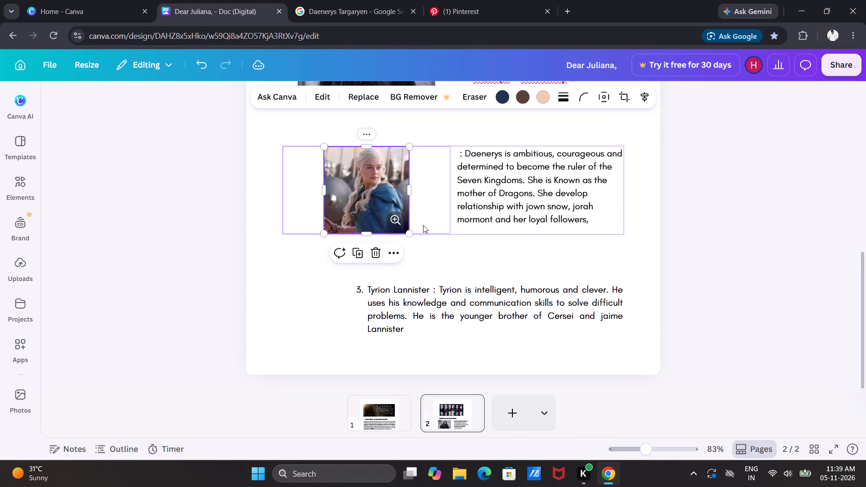
click(187, 196)
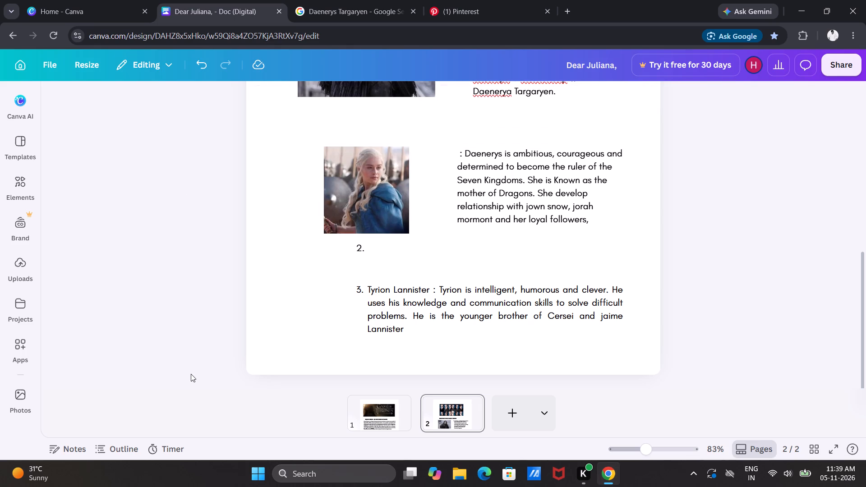
Crop the sides of the Jon Snow portrait to a nearly square frame, close to the width of the Daenerys portrait.
scroll(377, 179, up, 3)
click(377, 179)
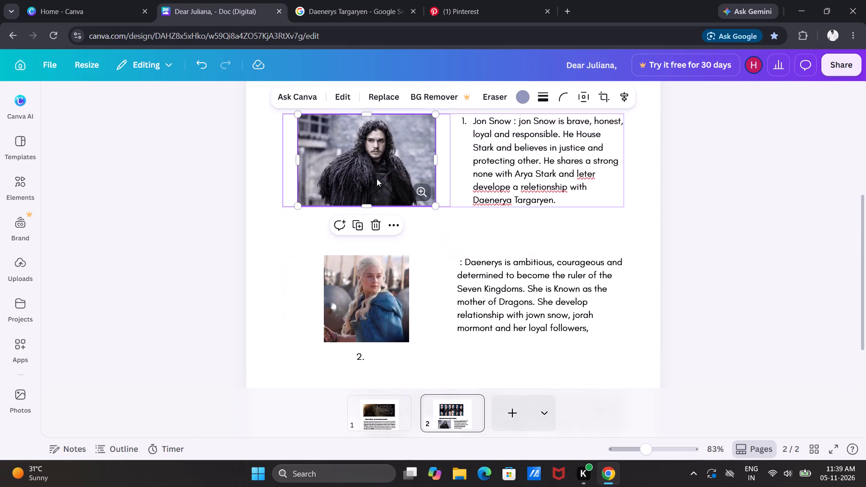
drag(437, 162, 429, 161)
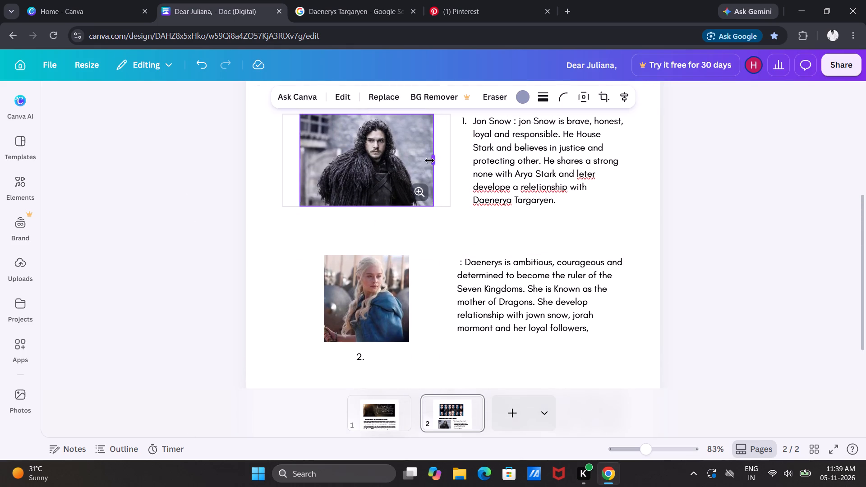
drag(429, 161, 419, 160)
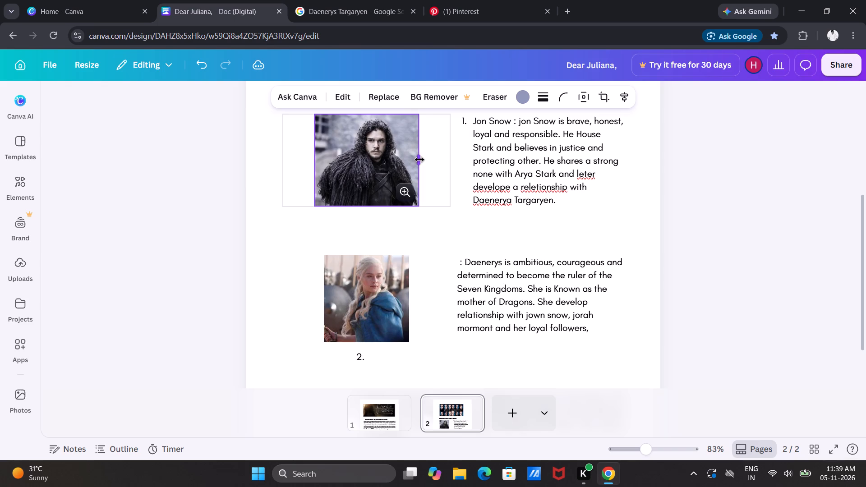
drag(419, 160, 417, 160)
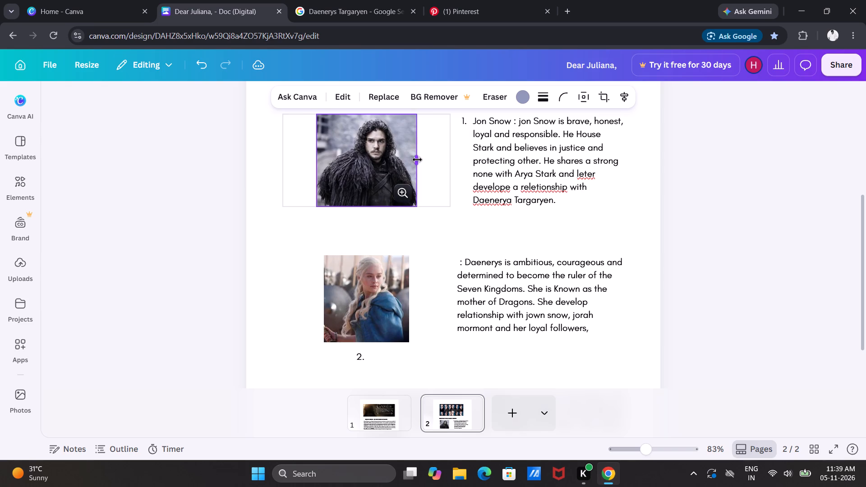
drag(417, 160, 415, 160)
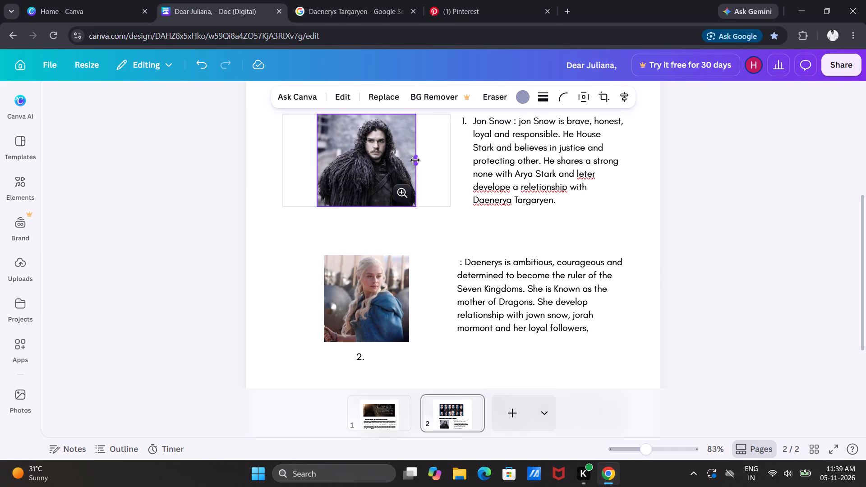
drag(415, 160, 415, 160)
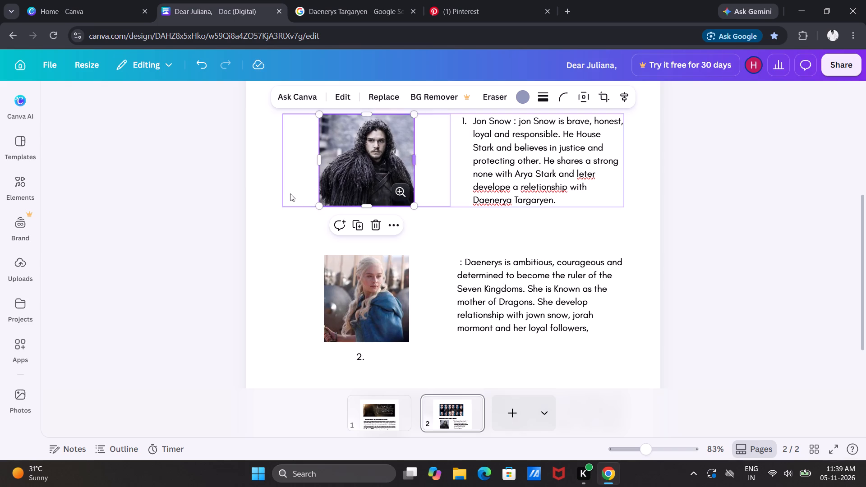
click(175, 203)
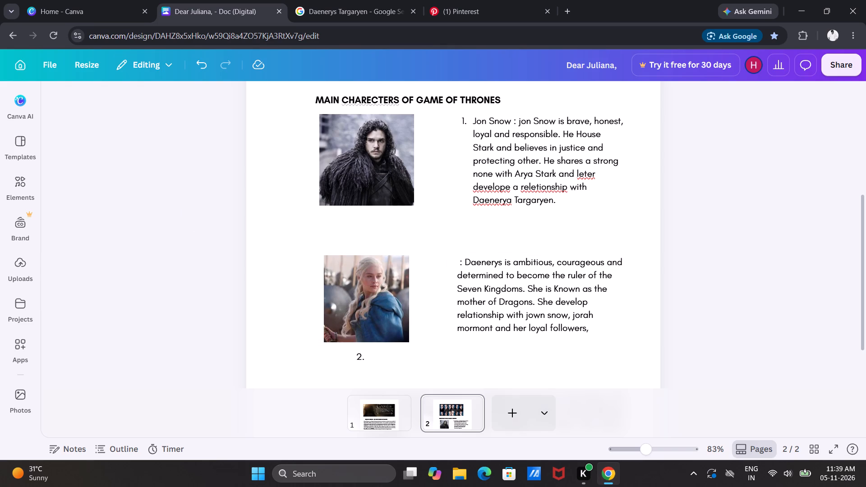
Remove one blank line between the Jon Snow row and the Daenerys row.
click(305, 234)
key(BackSpace)
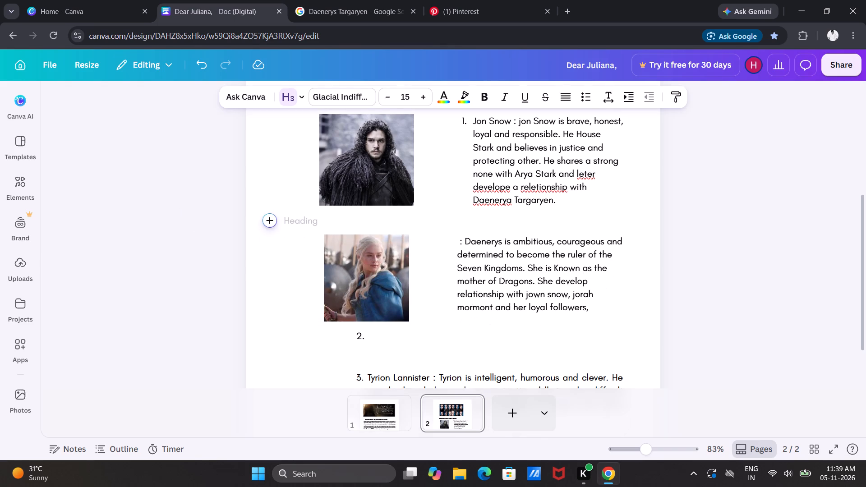
click(198, 215)
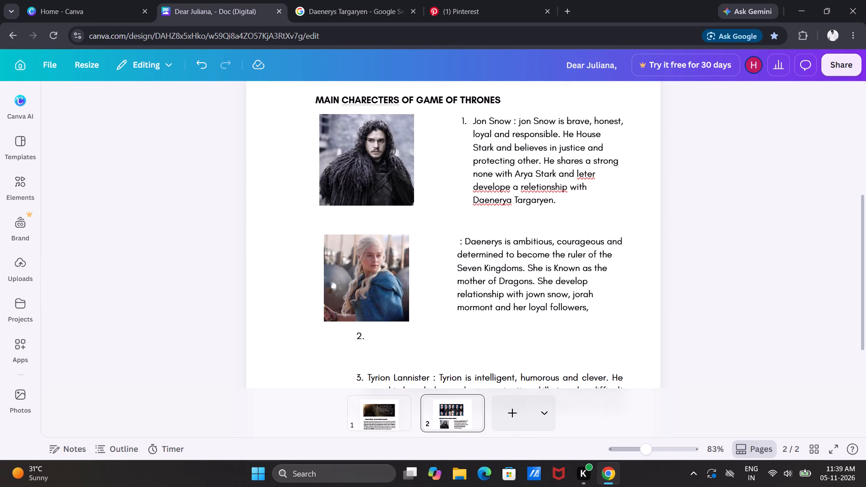
Remove the leftover number 2 and its indentation from the empty list line below the Daenerys portrait.
click(368, 340)
key(BackSpace)
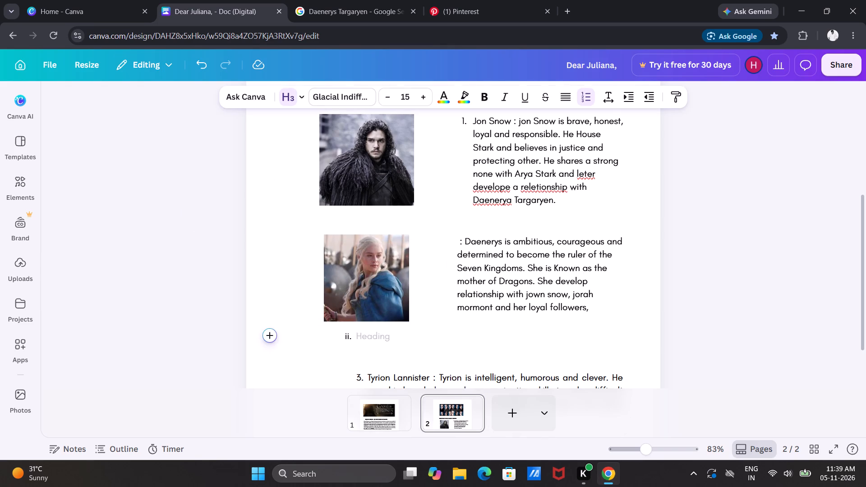
key(BackSpace)
key(BackSpace)
key(BackSpace)
key(BackSpace)
key(BackSpace)
key(BackSpace)
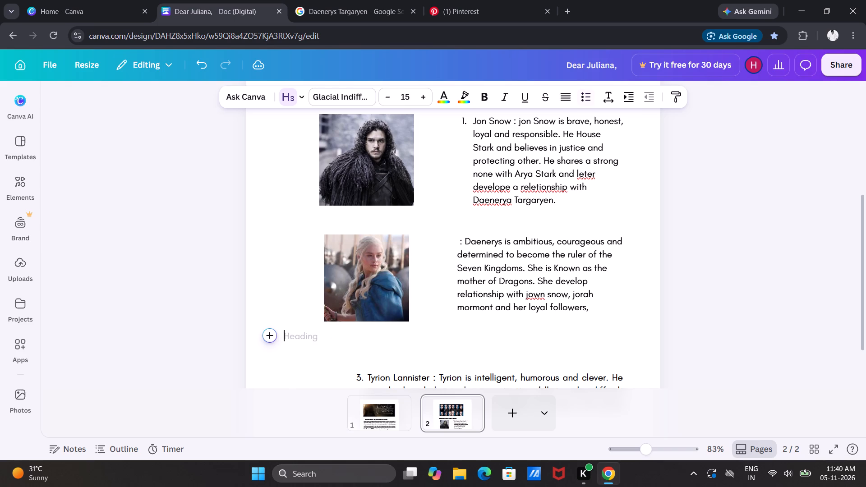
Remove the empty heading line between the Daenerys row and the Tyrion Lannister paragraph.
key(BackSpace)
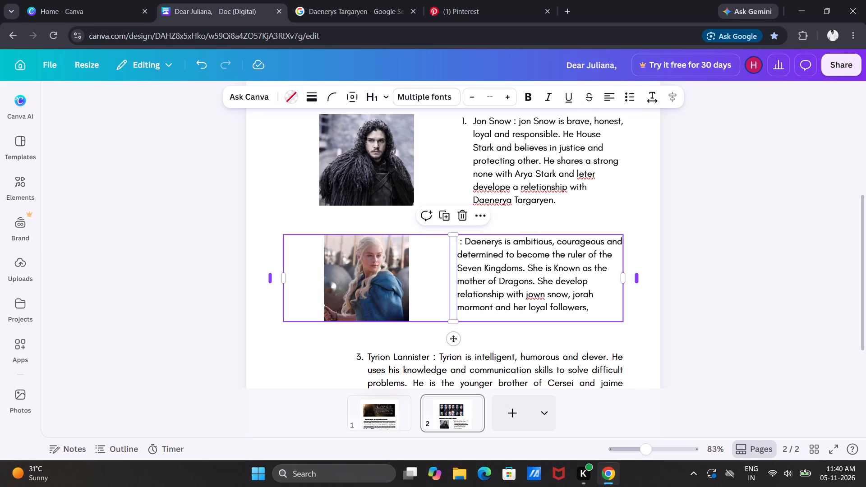
click(128, 316)
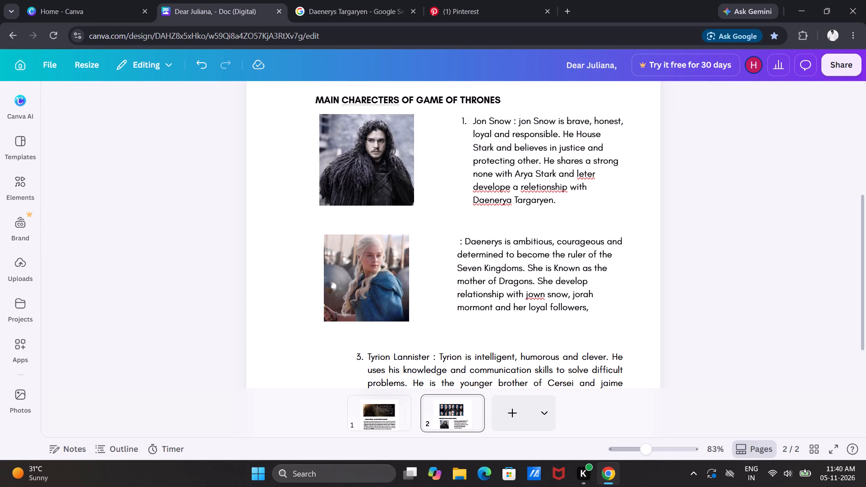
Shrink the Jon Snow portrait slightly and proportionally so its size nearly matches the Daenerys portrait.
scroll(311, 360, right, 1)
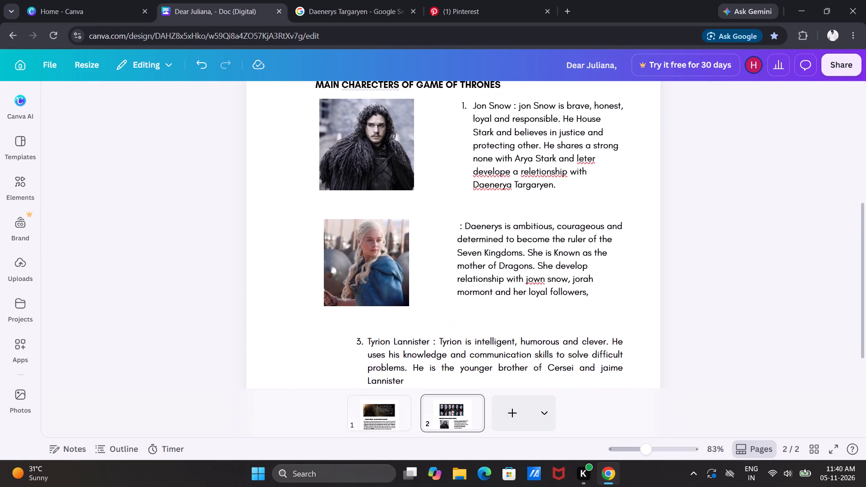
scroll(311, 360, right, 1)
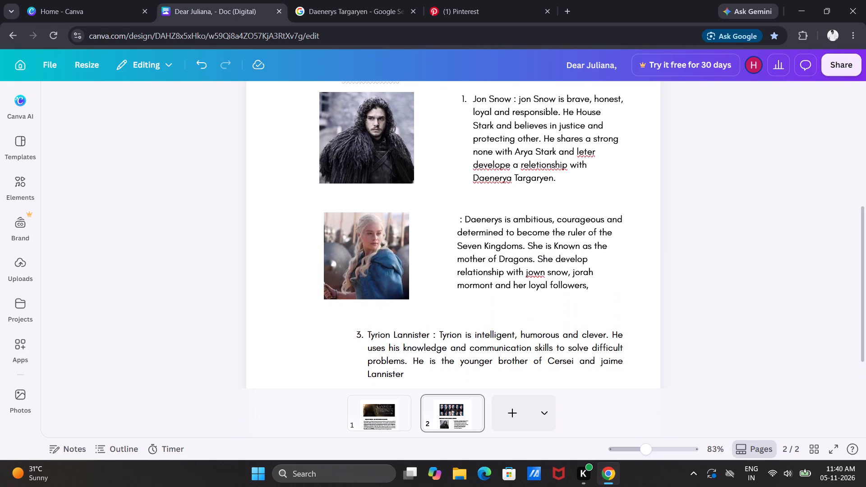
scroll(311, 360, right, 1)
click(387, 164)
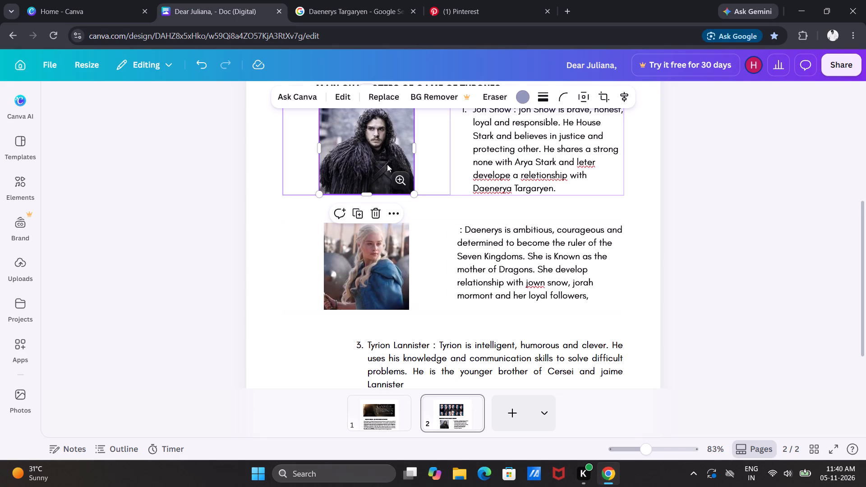
scroll(360, 231, up, 1)
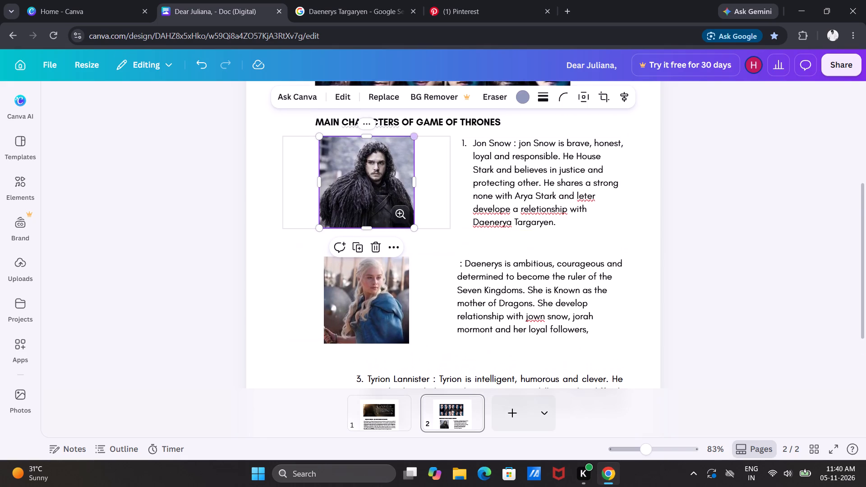
click(415, 134)
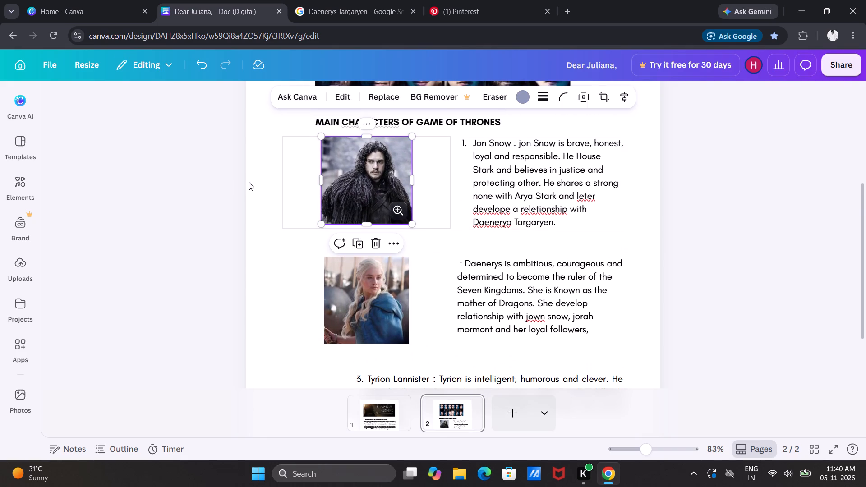
click(196, 183)
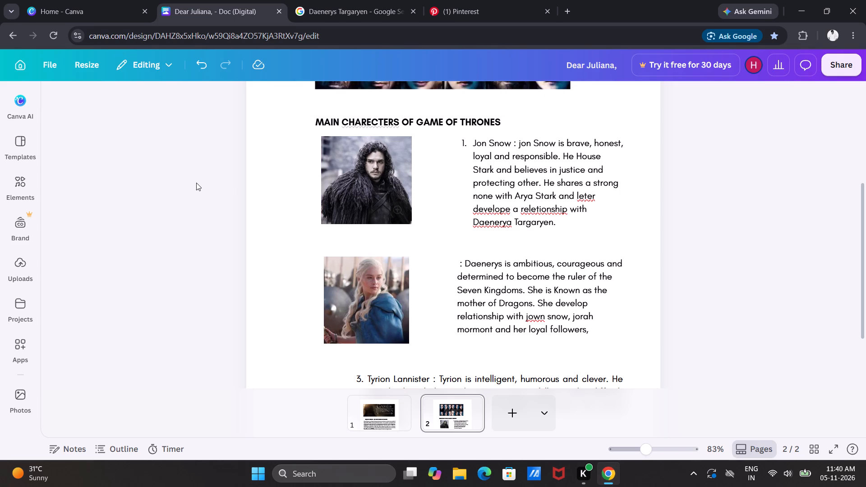
Justify the whole Jon Snow paragraph beside his portrait.
scroll(276, 246, right, 1)
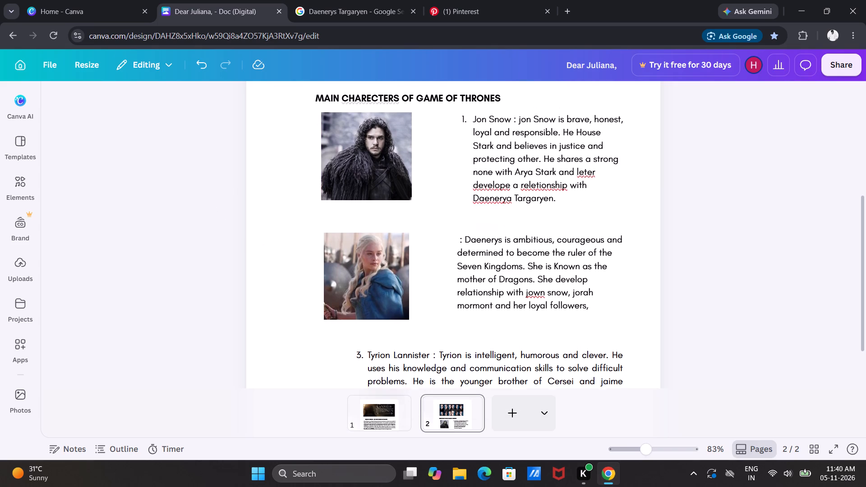
scroll(276, 246, right, 1)
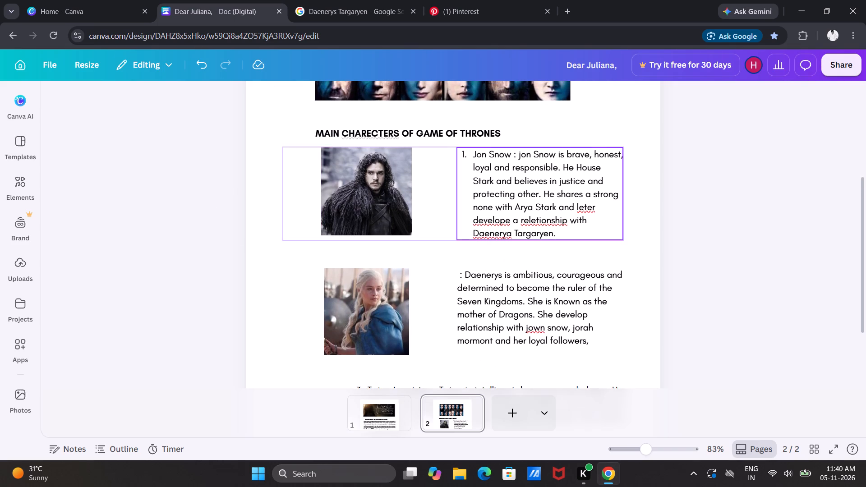
drag(472, 154, 548, 242)
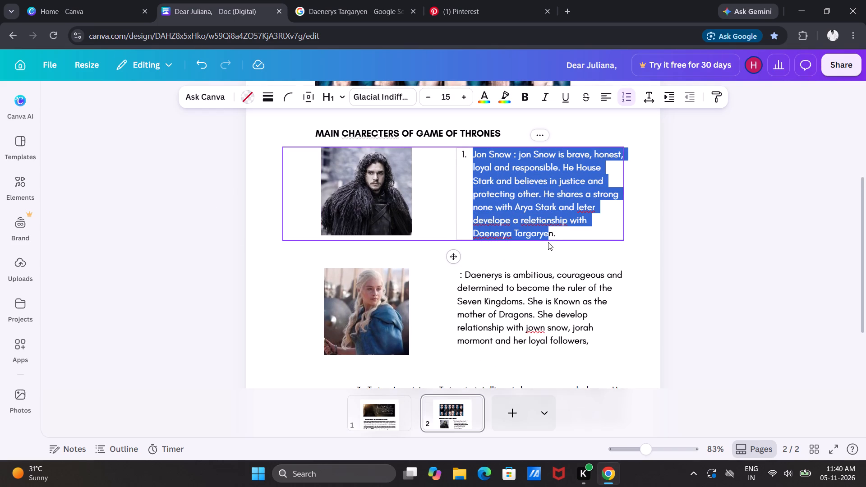
drag(548, 242, 561, 242)
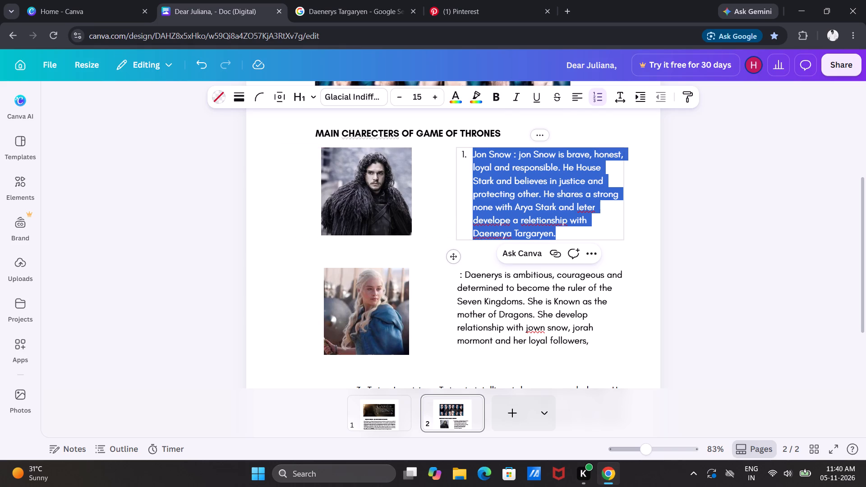
click(575, 97)
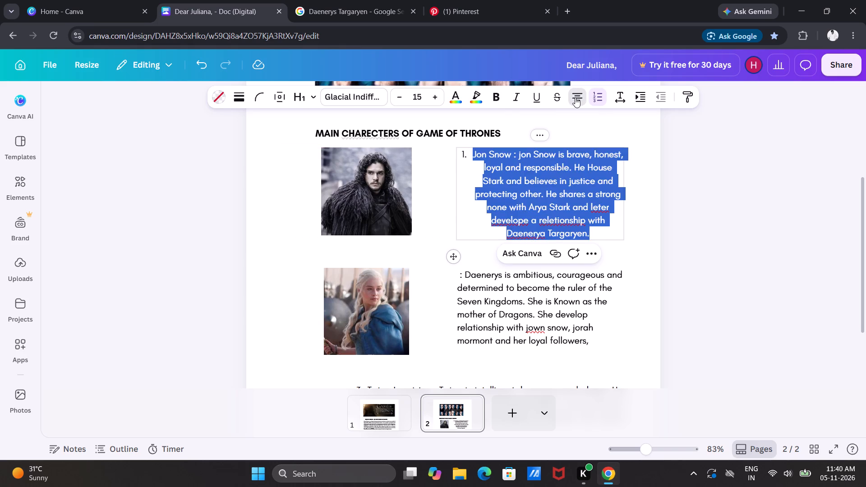
click(575, 97)
click(575, 97)
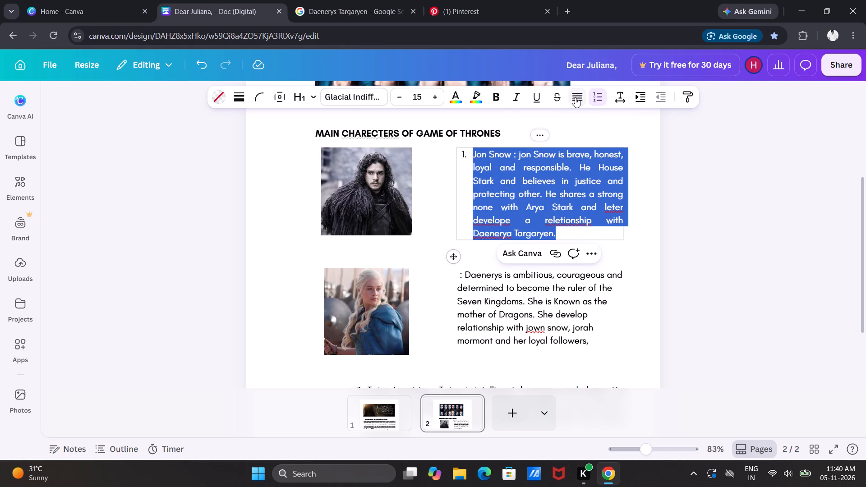
click(732, 192)
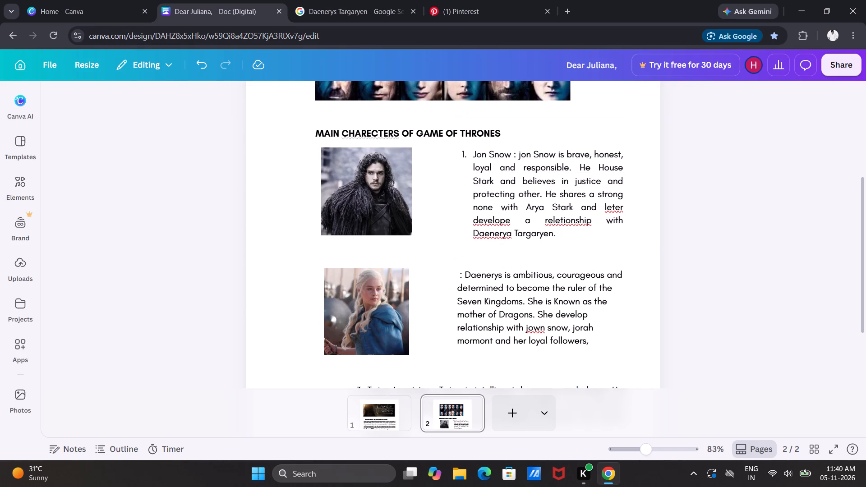
Remove the stray colon at the start of the Daenerys paragraph and make the paragraph numbered list item 2.
scroll(528, 243, down, 2)
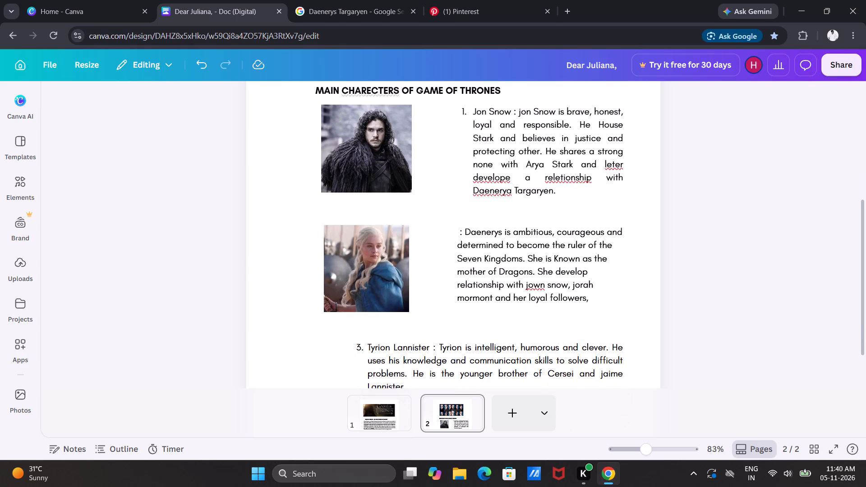
scroll(528, 243, down, 1)
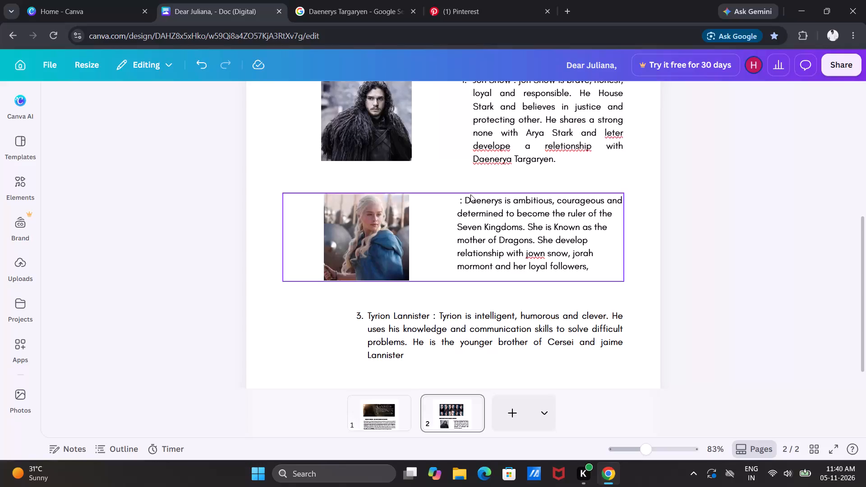
click(459, 201)
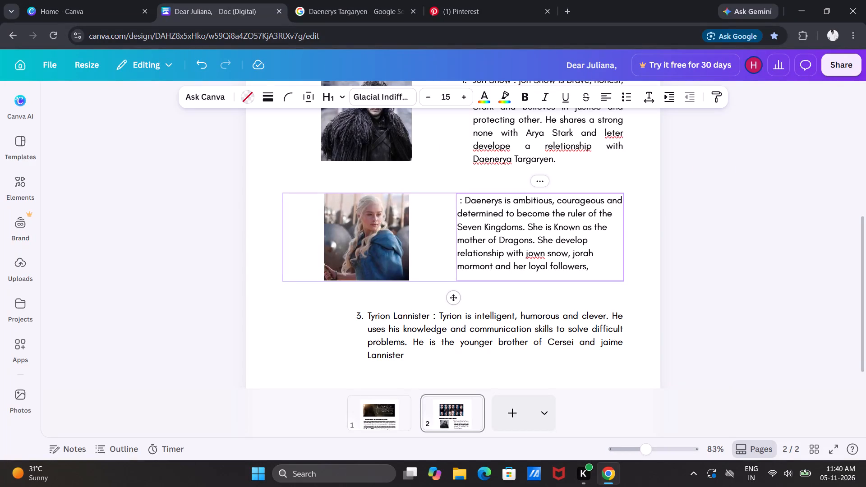
key(2)
text(.)
key(space)
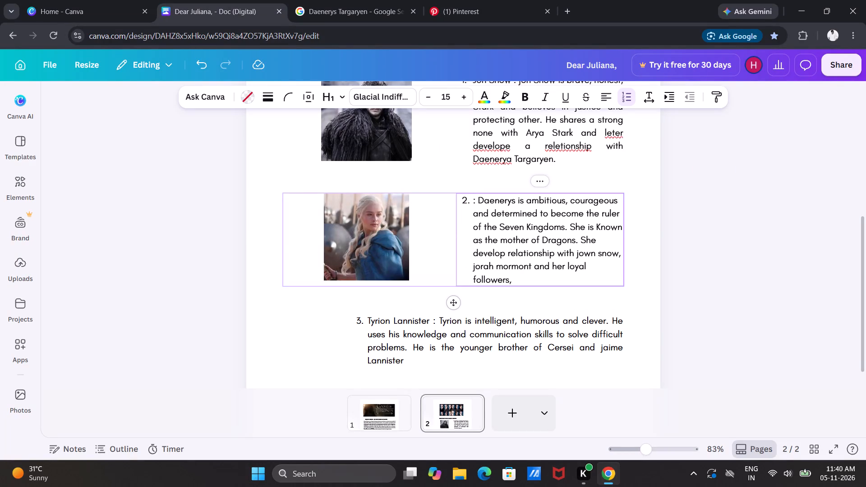
key(BackSpace)
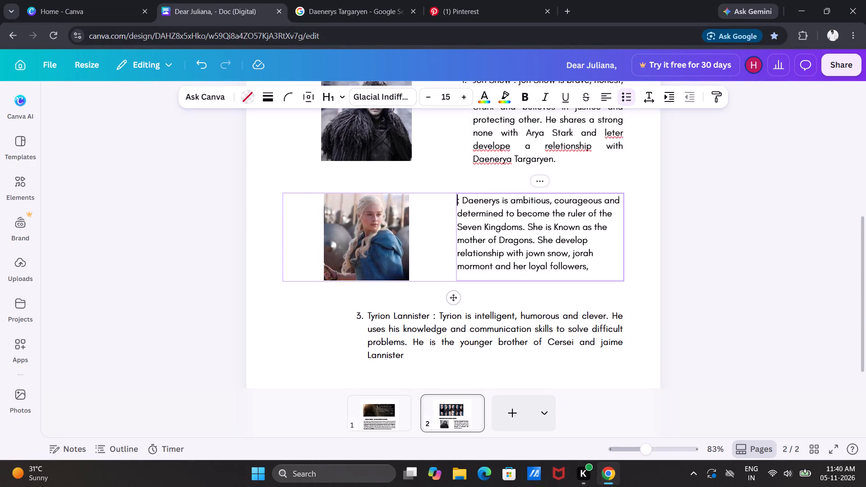
scroll(459, 201, up, 1)
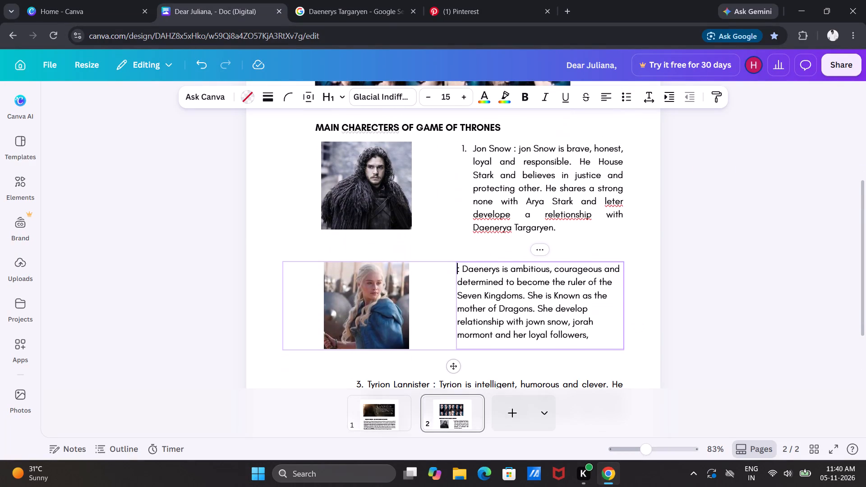
key(Delete)
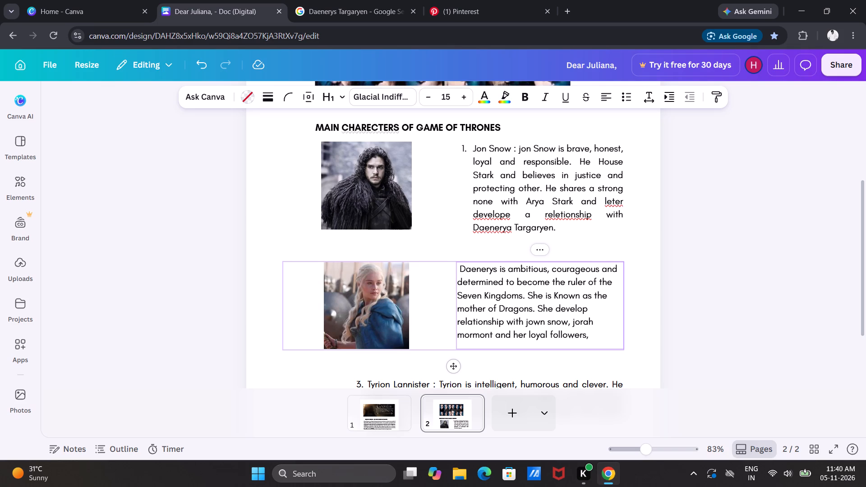
key(2)
key(period)
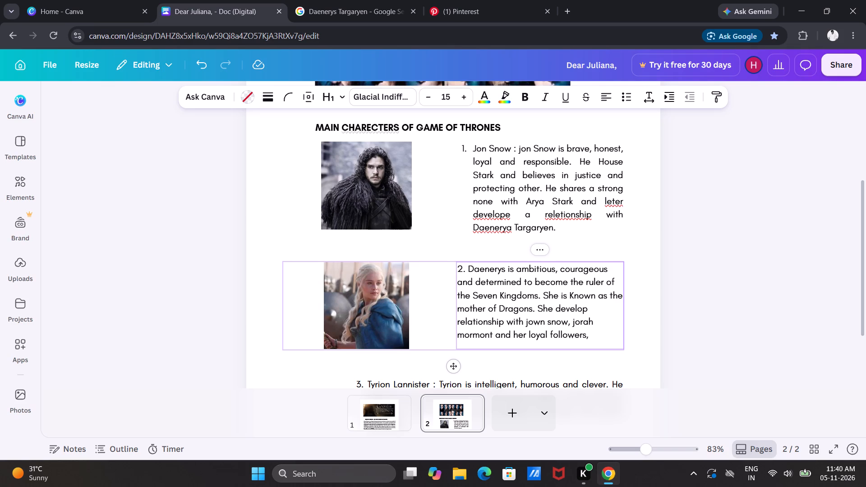
key(space)
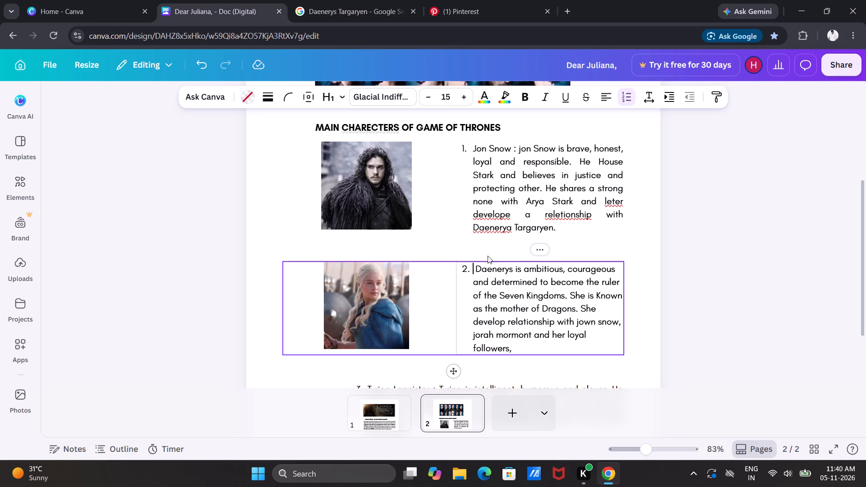
Justify the whole Daenerys paragraph beside her portrait.
drag(474, 271, 514, 319)
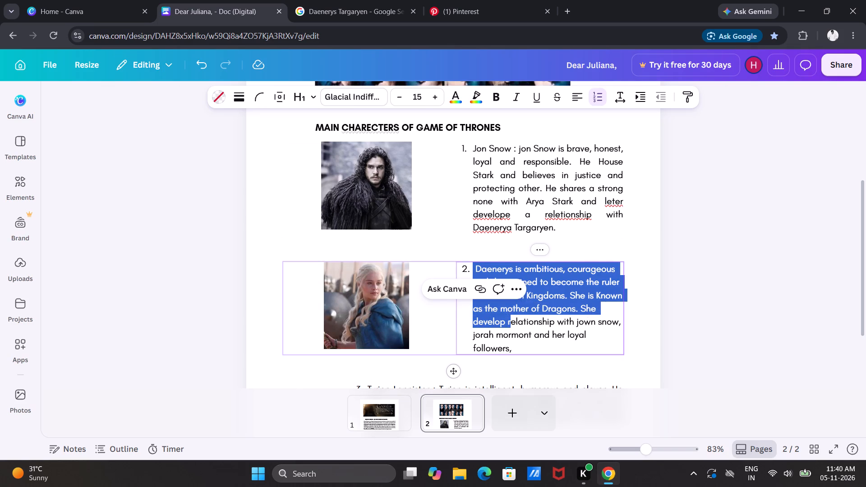
drag(514, 319, 517, 352)
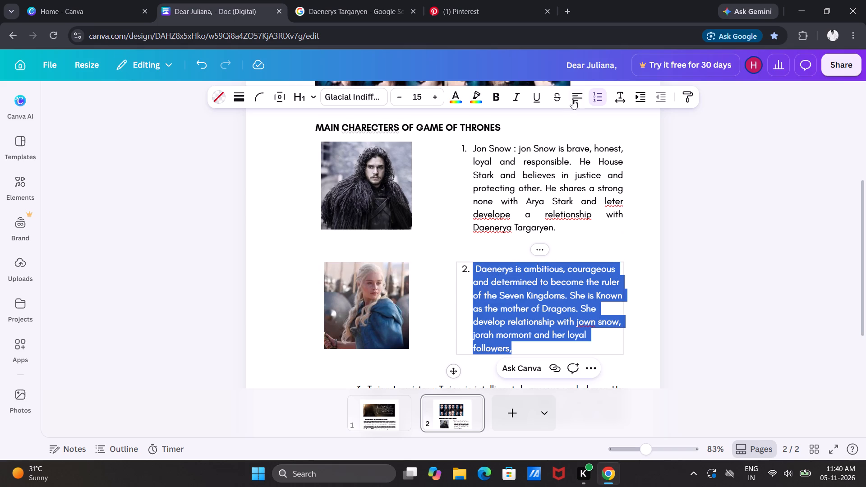
double_click(576, 97)
click(576, 97)
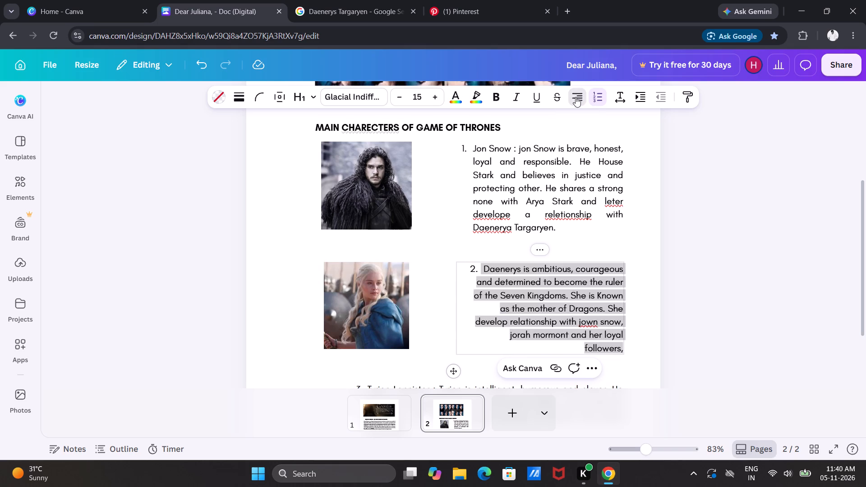
click(707, 171)
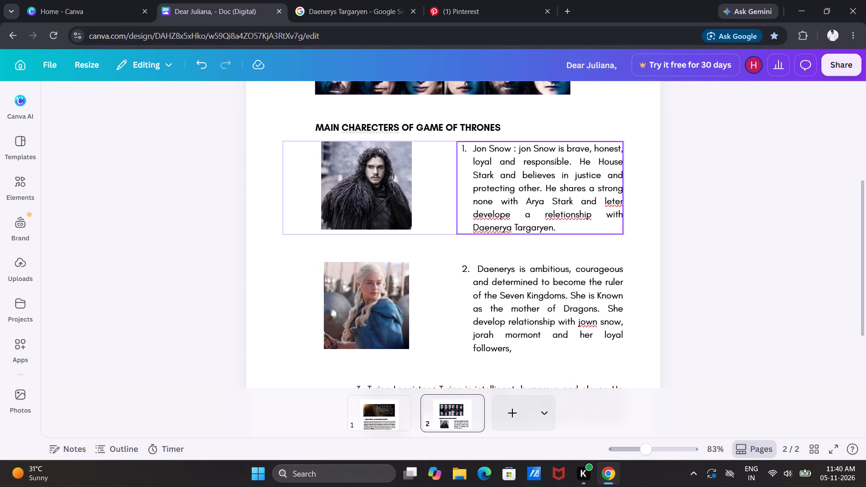
Copy the name Tyrion Lannister from the third paragraph and search Google Images for it in place of Daenerys Targaryen.
scroll(522, 236, right, 1)
scroll(522, 236, down, 1)
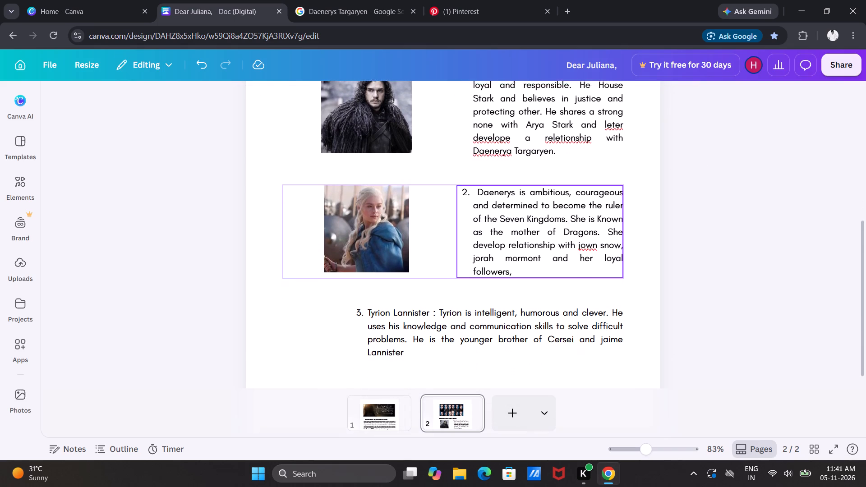
scroll(522, 236, down, 2)
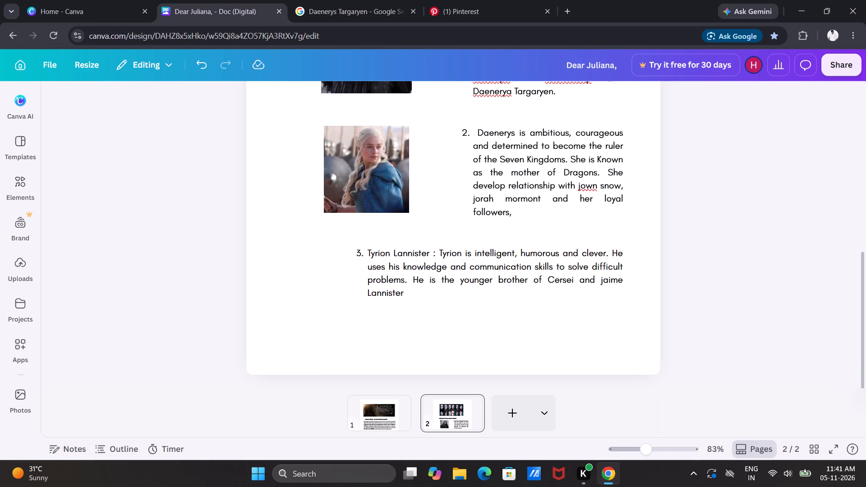
drag(362, 243, 407, 248)
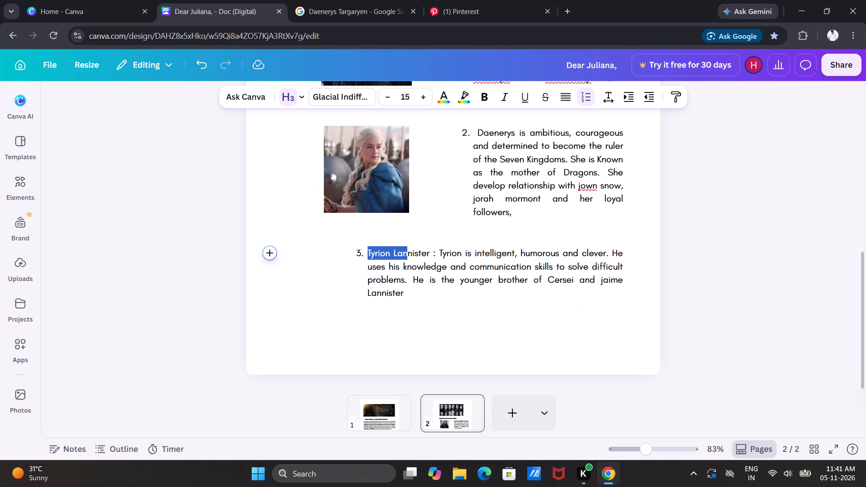
drag(407, 248, 429, 248)
key(ctrl+c)
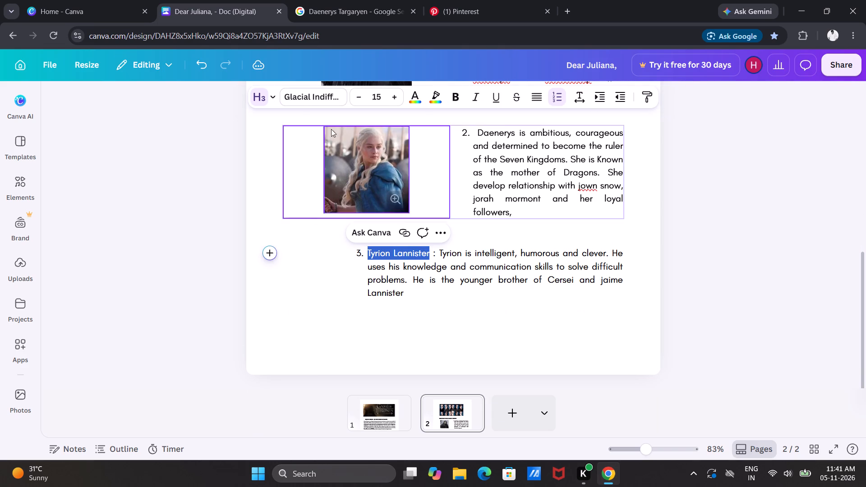
click(357, 19)
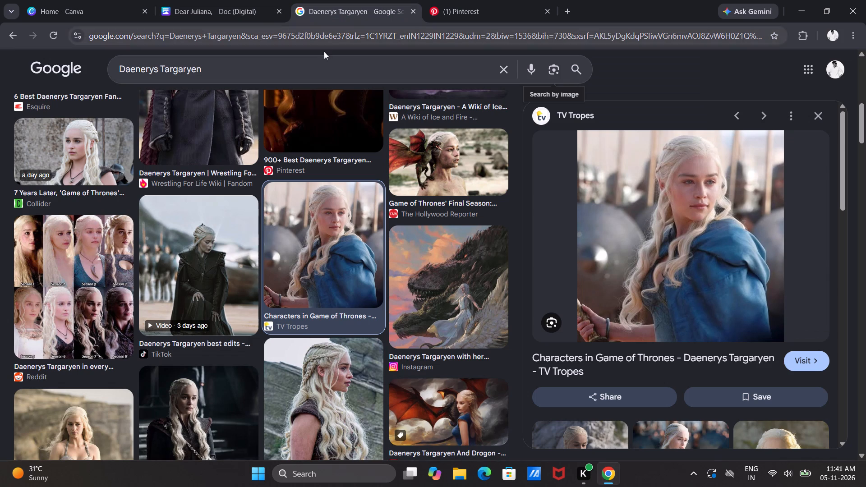
click(322, 61)
key(BackSpace)
key(BackSpace)
key(BackSpace)
key(BackSpace)
key(BackSpace)
key(BackSpace)
key(BackSpace)
key(BackSpace)
key(BackSpace)
key(BackSpace)
key(BackSpace)
key(BackSpace)
key(BackSpace)
key(BackSpace)
key(BackSpace)
key(BackSpace)
key(BackSpace)
key(BackSpace)
key(BackSpace)
key(BackSpace)
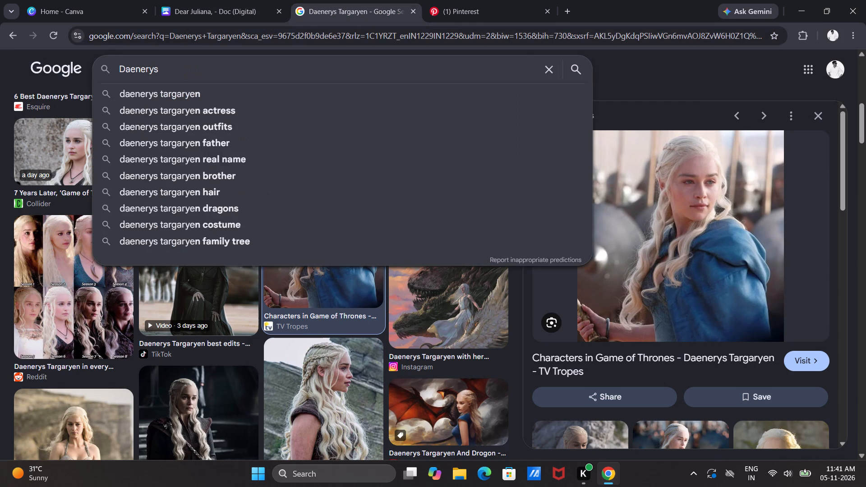
key(ctrl+v)
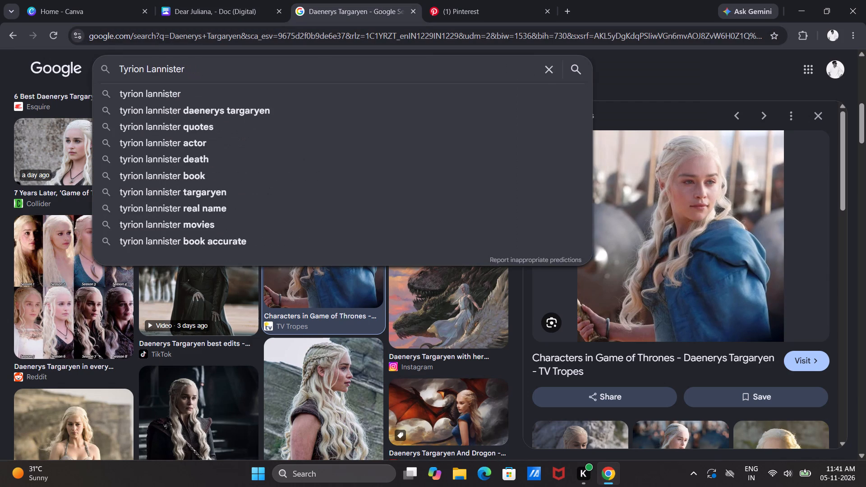
key(Return)
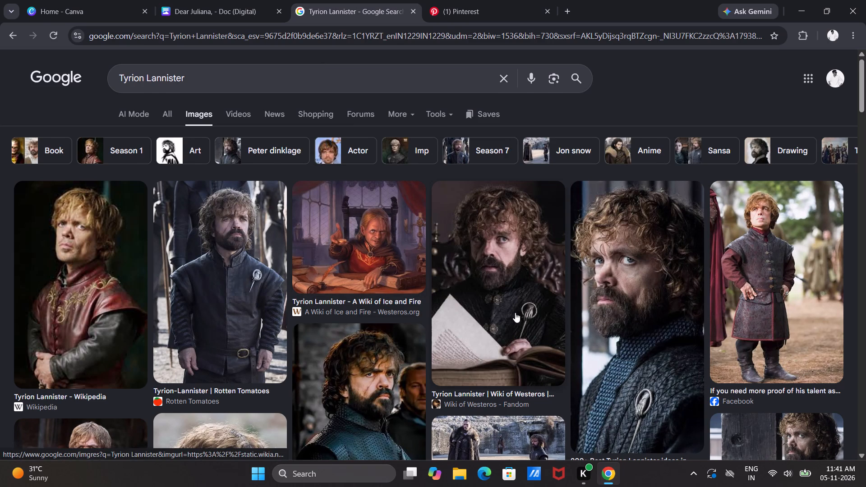
Browse the Tyrion Lannister images and open the portrait in dark studded armour captioned "Describe Tyrion Lannister in one word".
scroll(515, 312, down, 5)
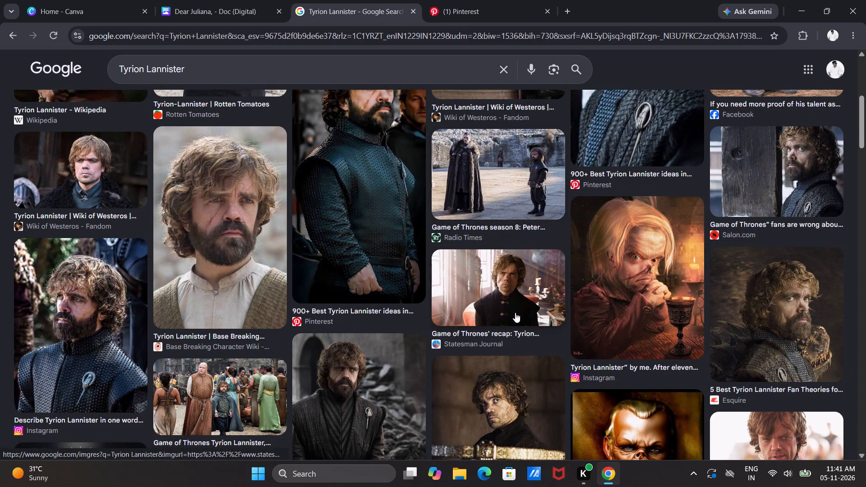
scroll(515, 312, down, 2)
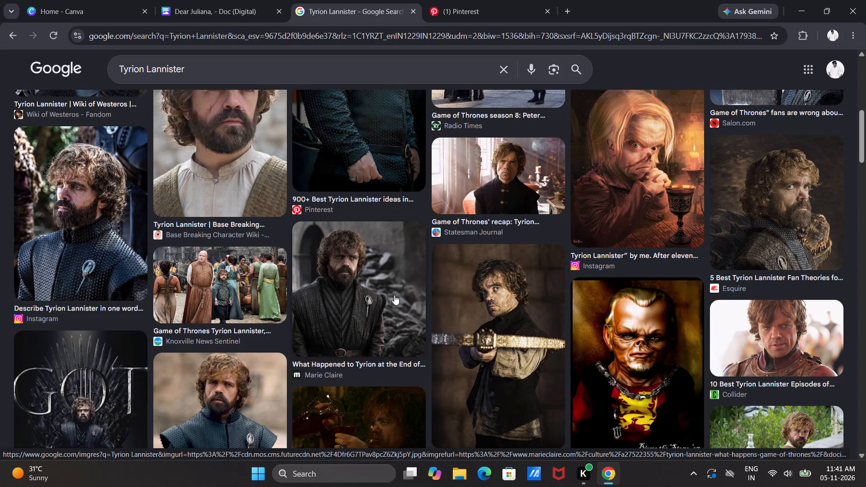
scroll(394, 295, up, 3)
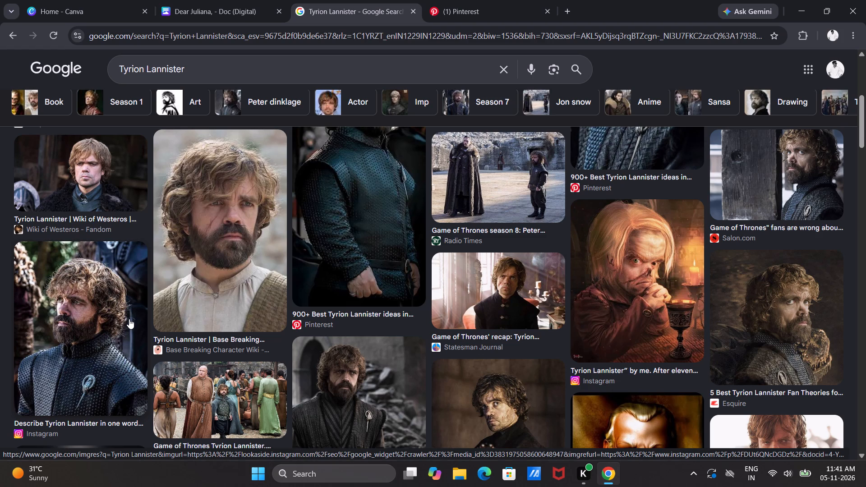
scroll(295, 341, down, 1)
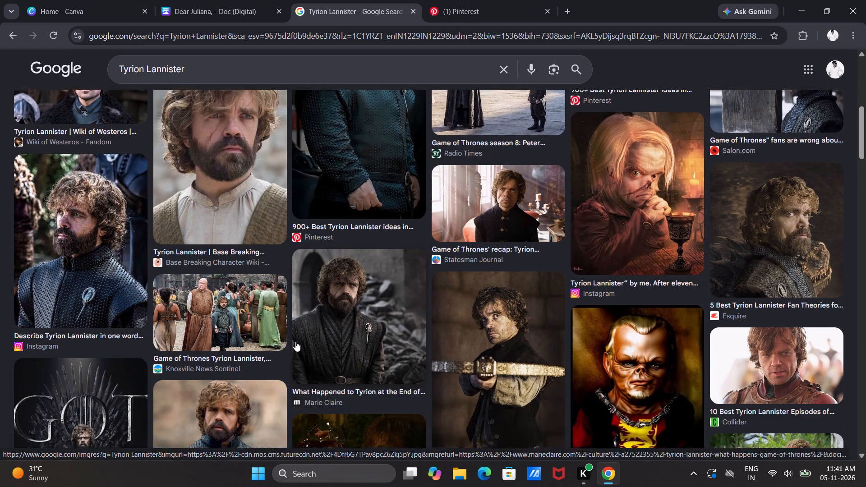
scroll(295, 341, down, 2)
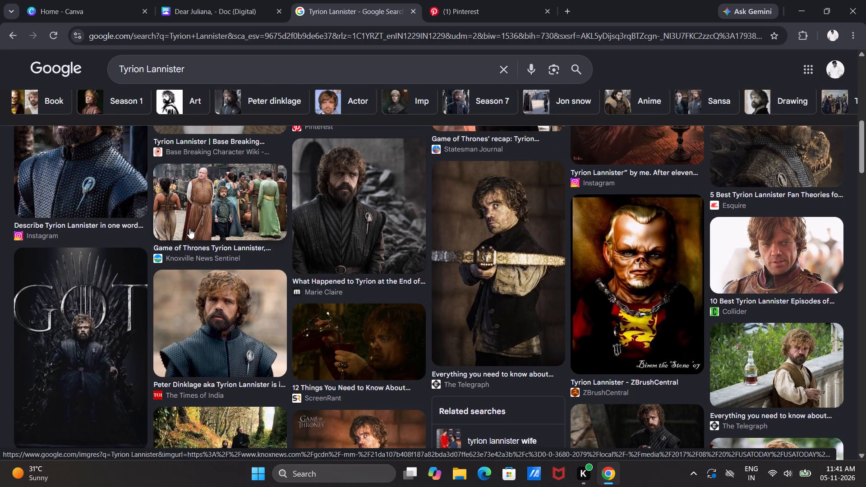
scroll(189, 229, up, 1)
right_drag(92, 219, 162, 126)
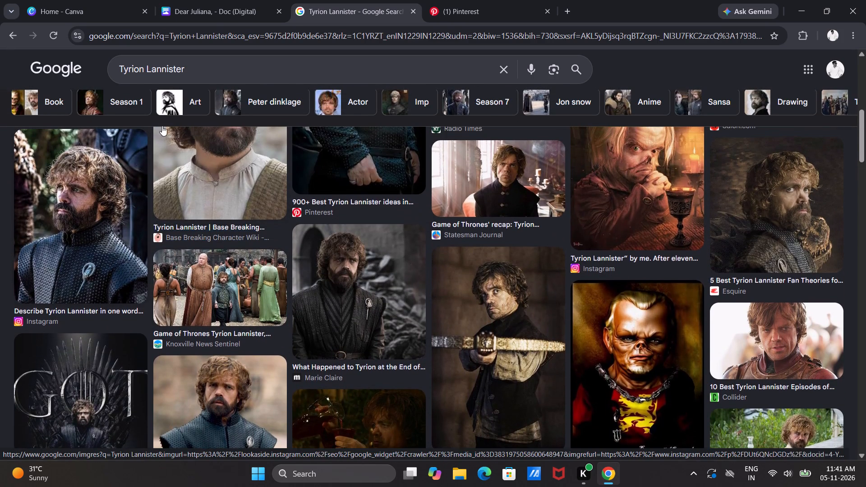
right_drag(162, 126, 199, 81)
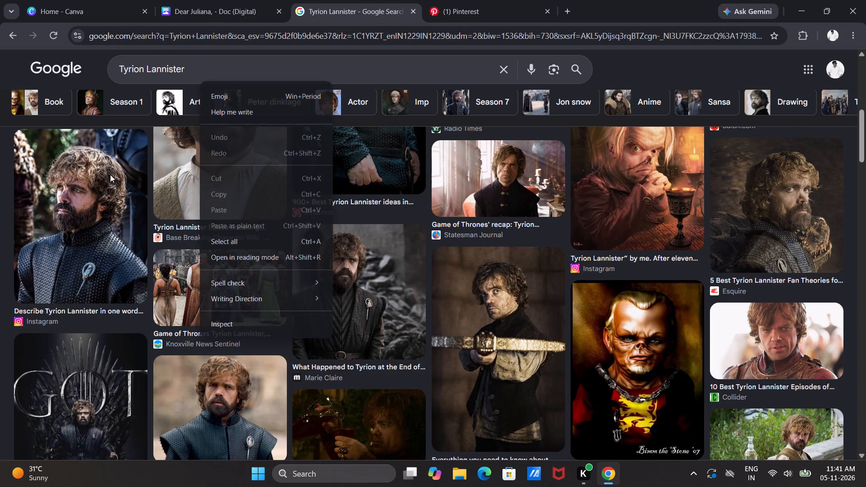
click(110, 175)
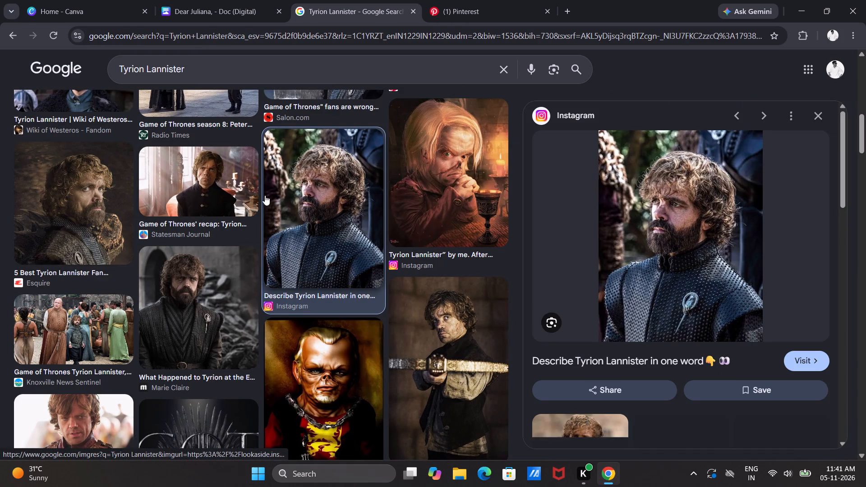
Place the chosen Tyrion portrait in the Canva document beside his paragraph and delete the large duplicate below it.
drag(338, 219, 292, 145)
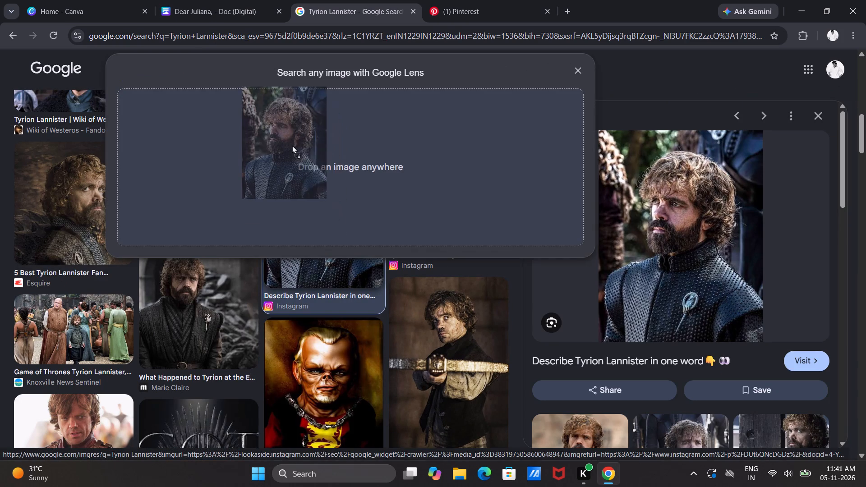
drag(292, 145, 326, 170)
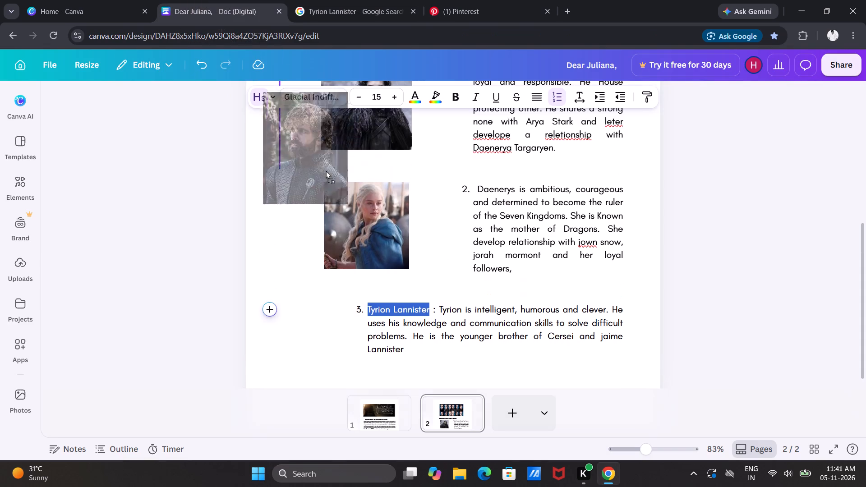
drag(326, 170, 359, 307)
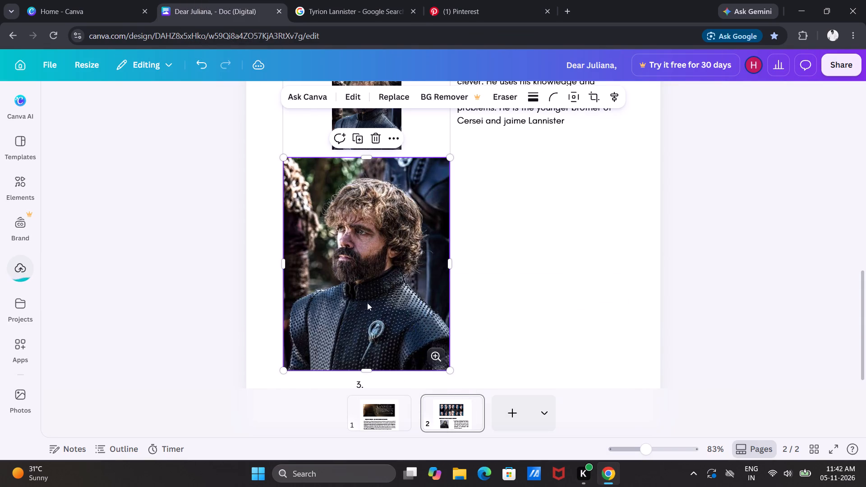
click(373, 131)
Widen the Tyrion portrait slightly so its width nearly matches the Daenerys portrait above.
click(373, 227)
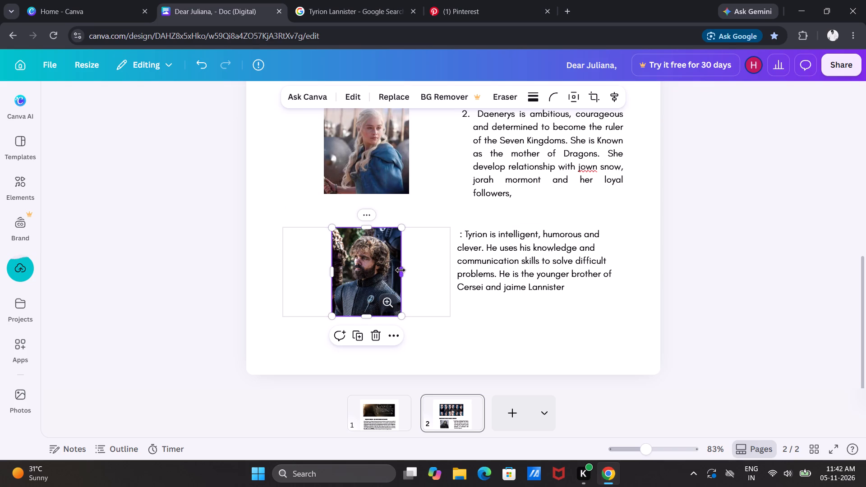
drag(401, 270, 409, 271)
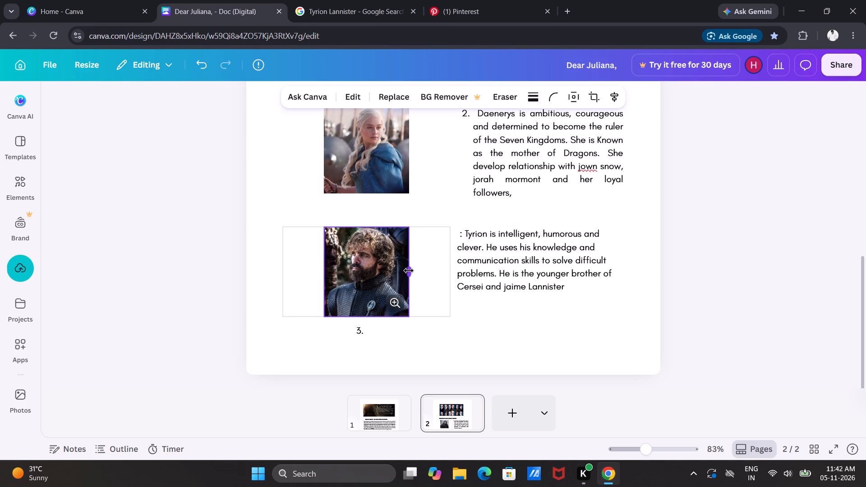
drag(409, 271, 407, 272)
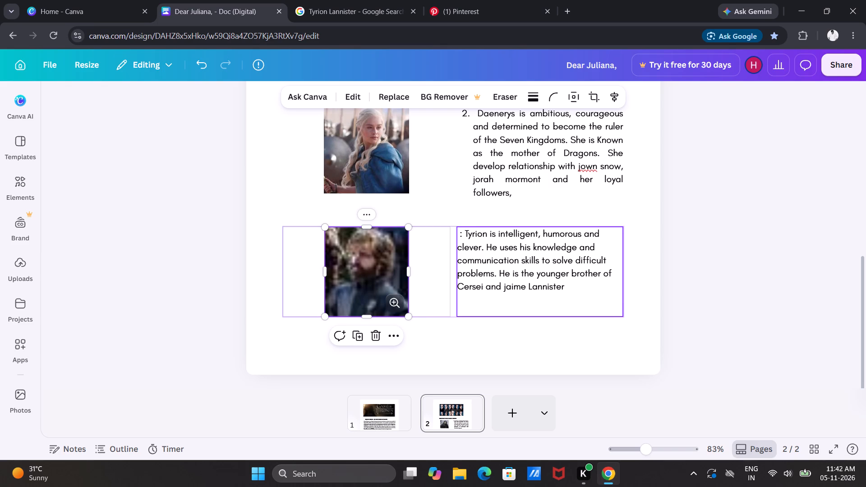
click(711, 261)
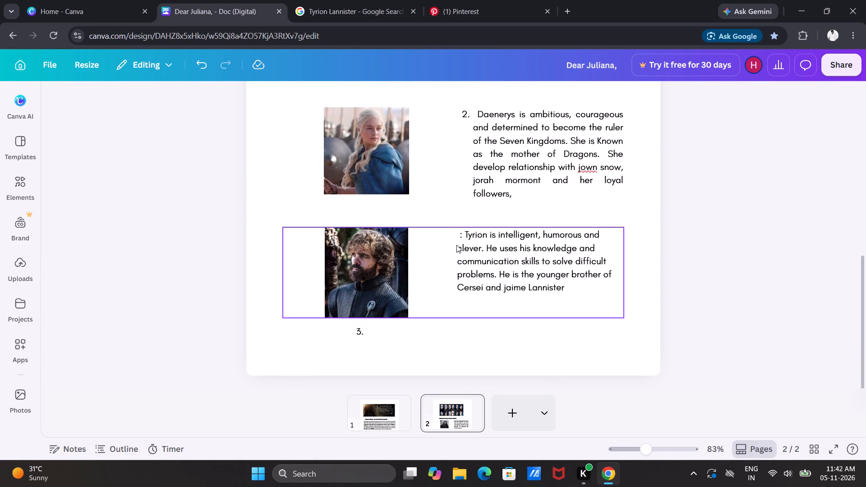
Replace the stray colon at the start of the Tyrion paragraph with "3." to make it numbered list item 3.
double_click(463, 231)
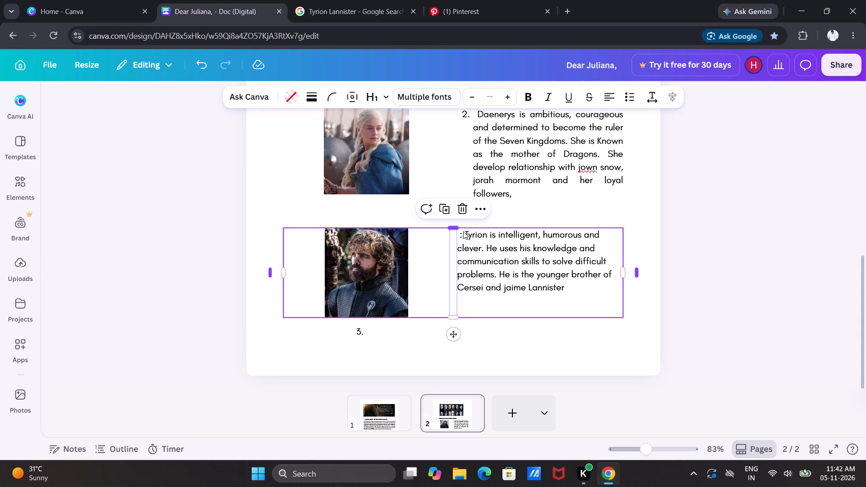
click(463, 231)
click(462, 238)
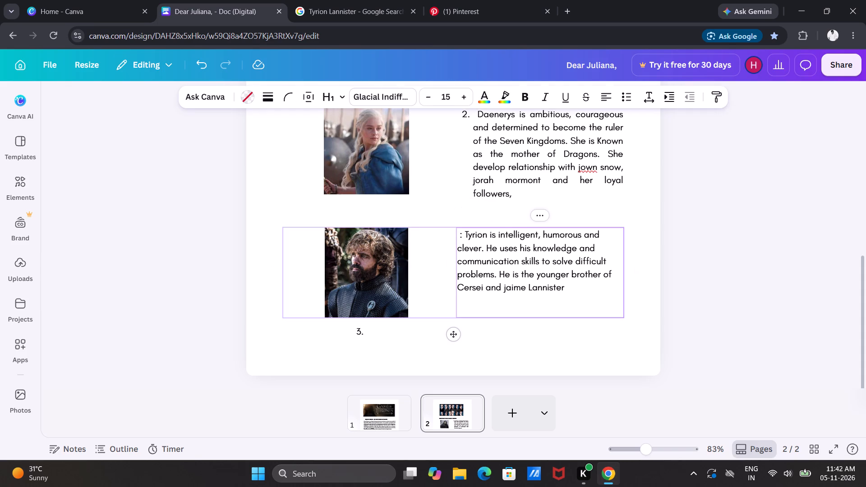
key(BackSpace)
key(3)
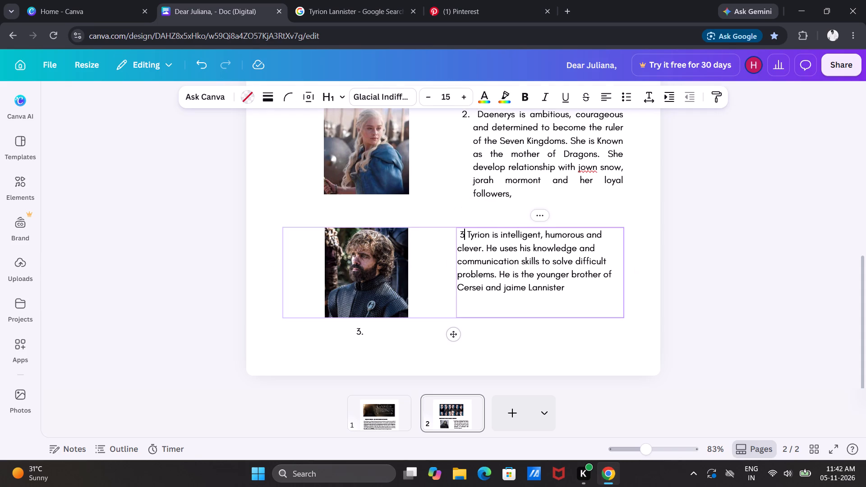
key(period)
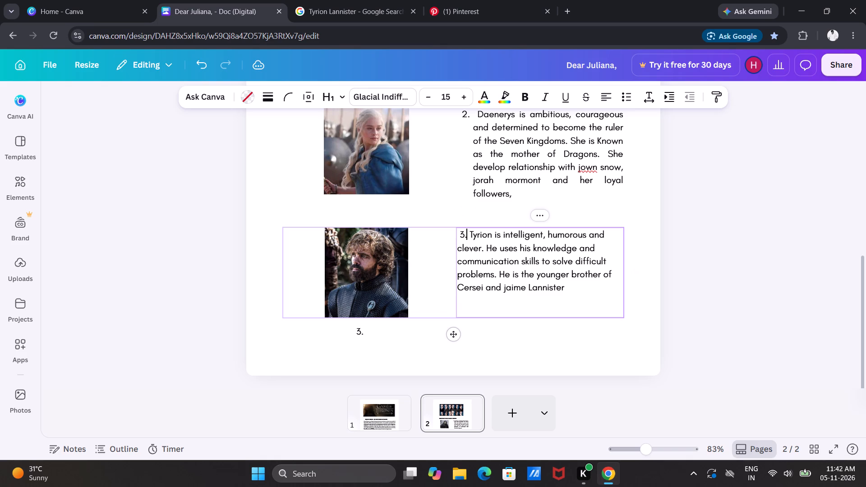
key(space)
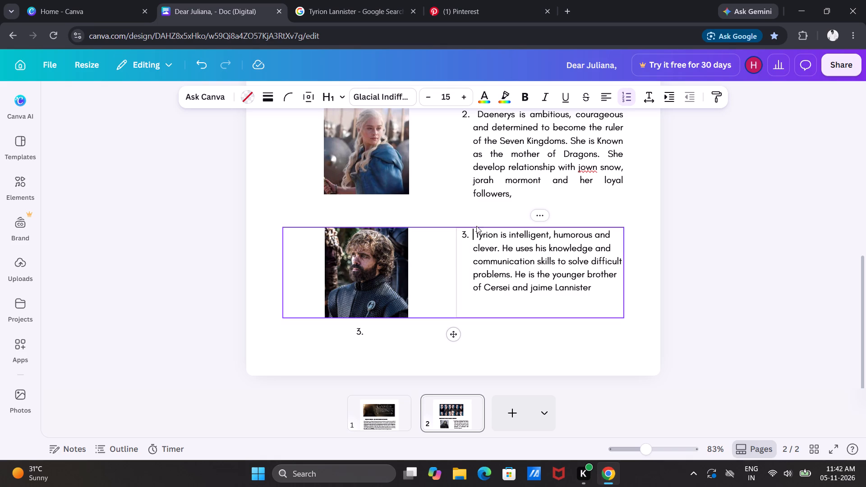
Justify the whole Tyrion paragraph beside his portrait.
drag(474, 237, 553, 287)
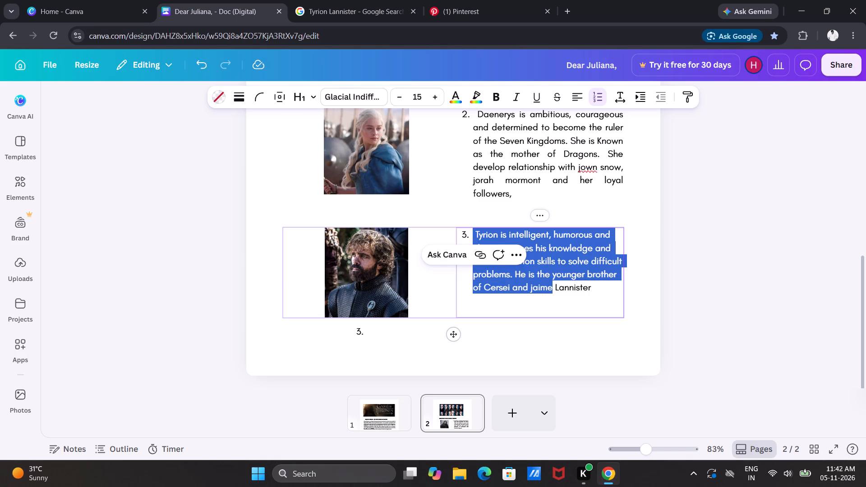
drag(553, 287, 595, 305)
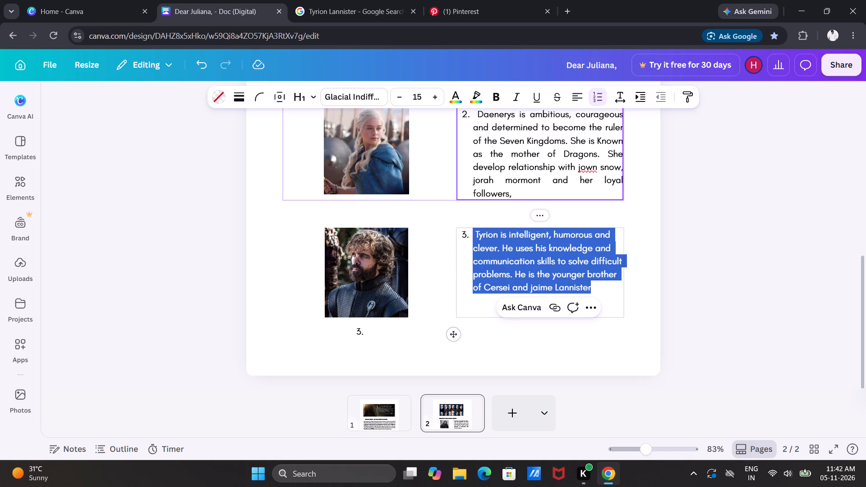
click(576, 95)
click(576, 95)
click(576, 95)
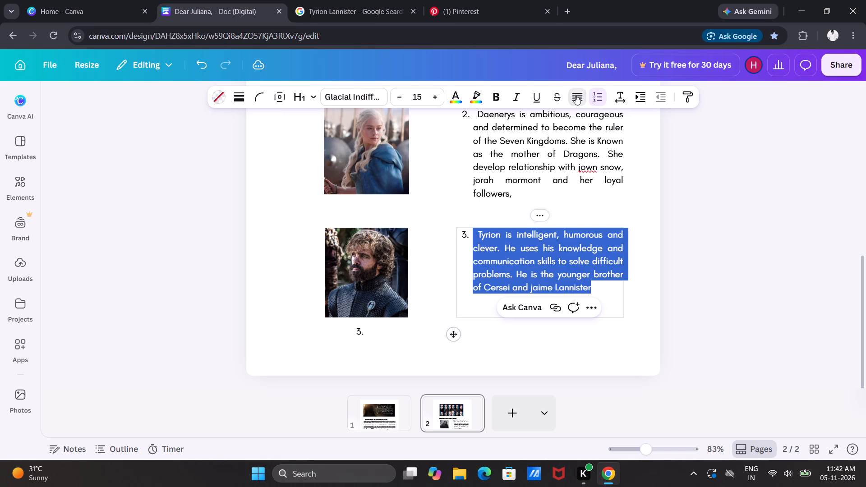
click(732, 190)
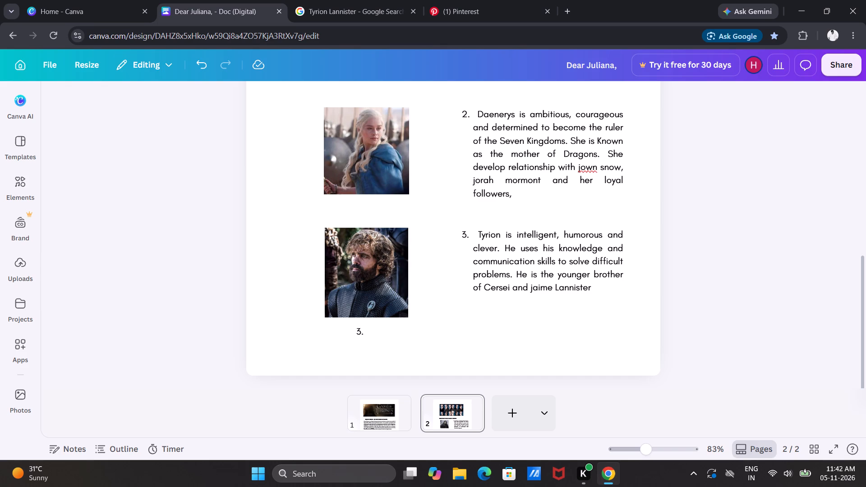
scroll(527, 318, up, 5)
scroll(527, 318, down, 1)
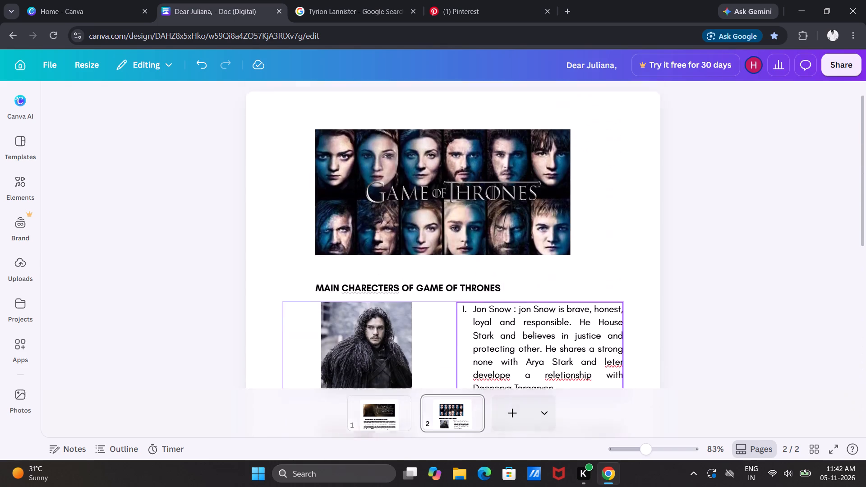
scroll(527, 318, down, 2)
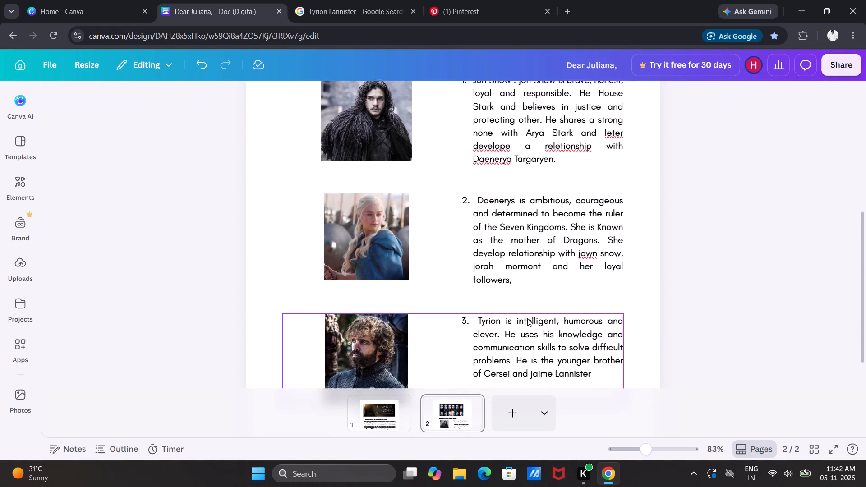
Remove the stray empty list item "3." below the Tyrion portrait, keeping the portrait and its paragraph.
scroll(527, 318, down, 3)
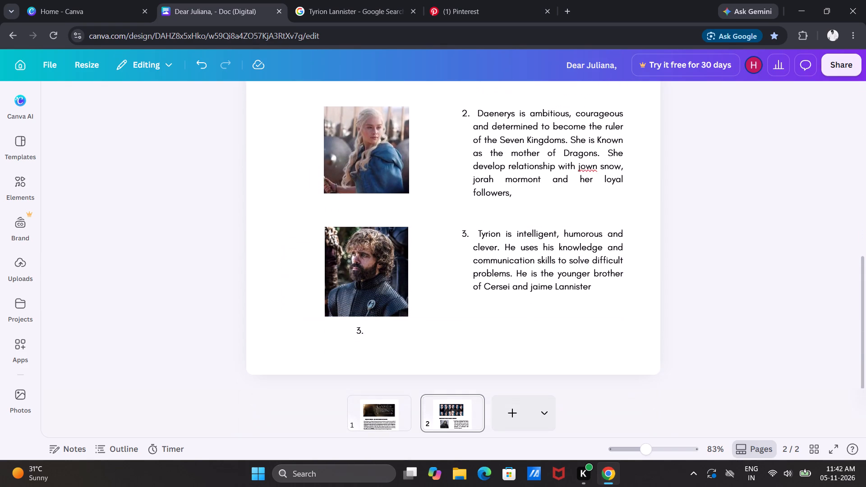
click(389, 355)
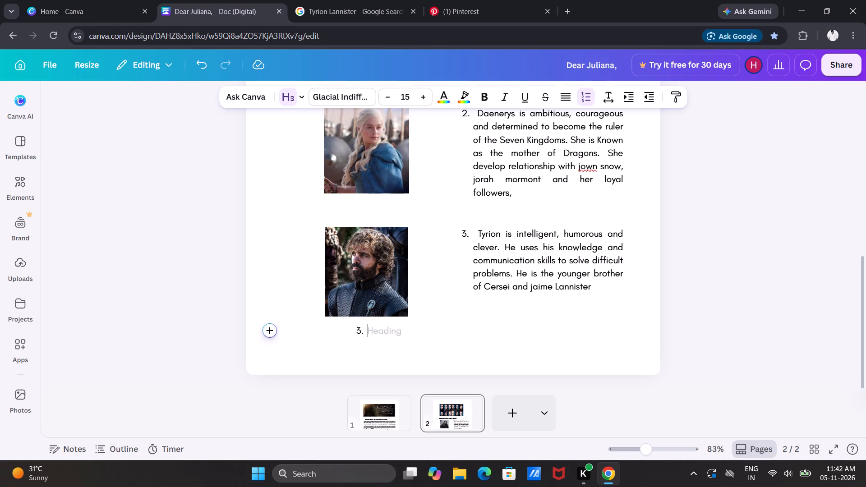
key(BackSpace)
key(BackSpace)
key(BackSpace)
key(BackSpace)
key(BackSpace)
key(BackSpace)
key(BackSpace)
key(BackSpace)
key(BackSpace)
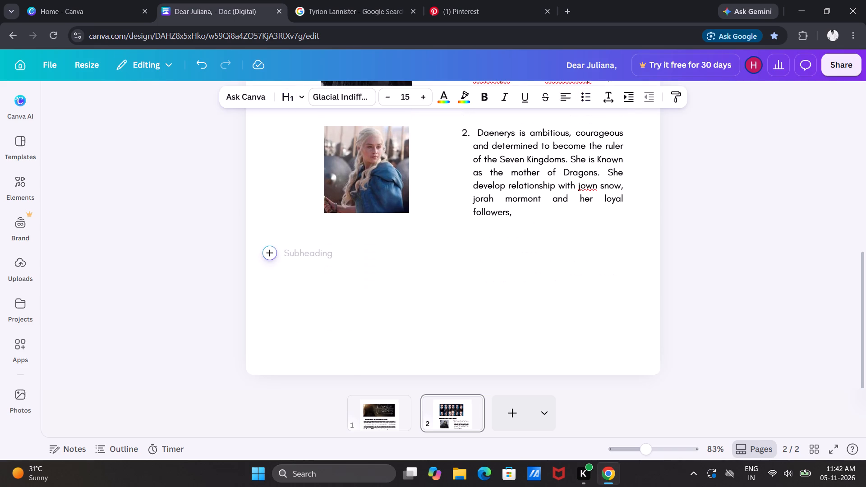
key(ctrl+z)
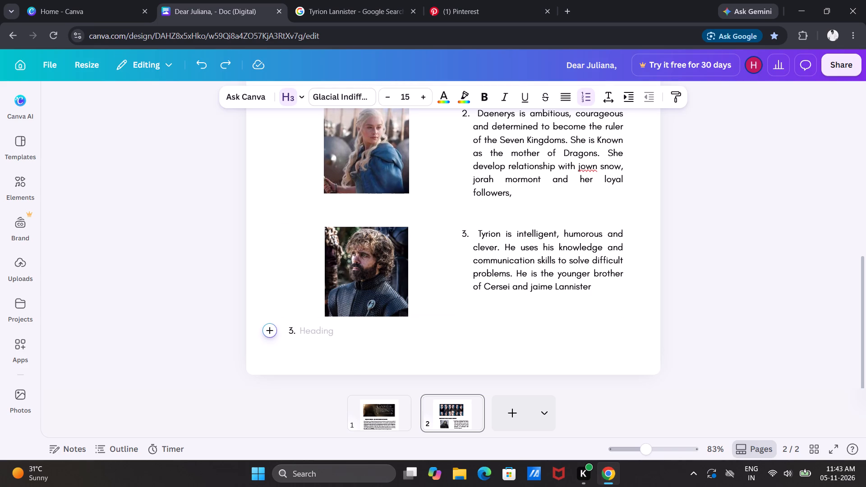
key(BackSpace)
click(739, 344)
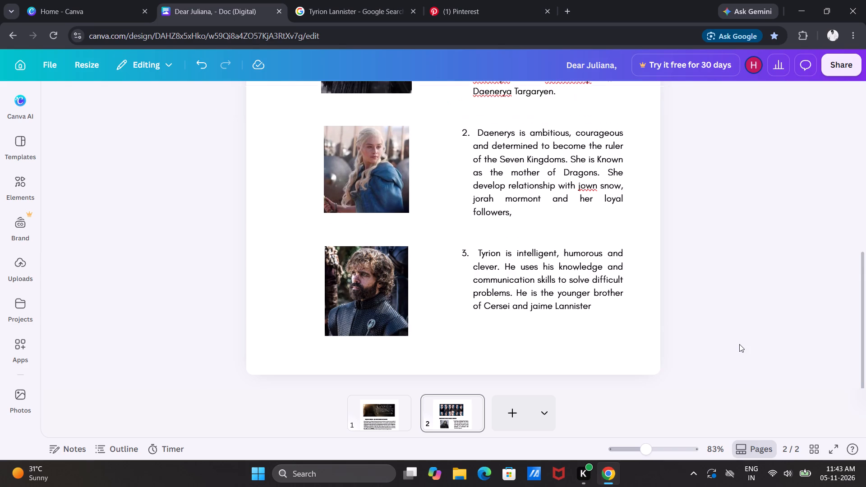
Review the layout of page 2 from the banner image to the Tyrion entry.
scroll(739, 344, up, 4)
scroll(739, 344, down, 1)
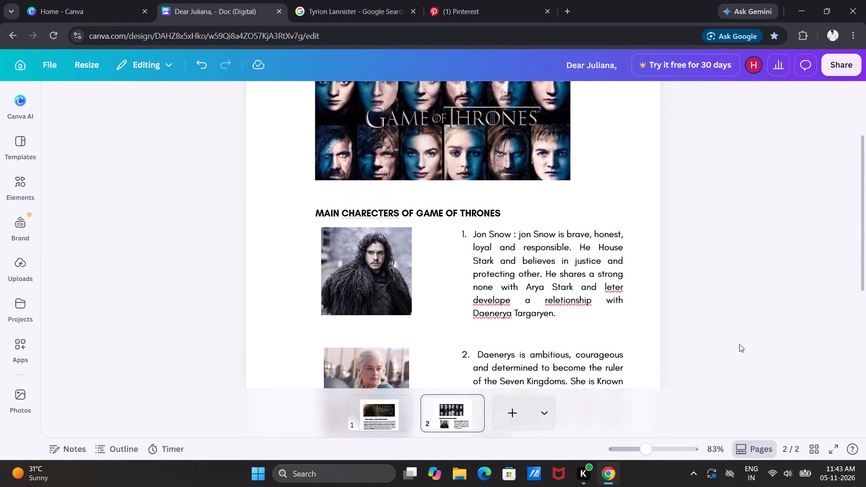
scroll(739, 344, down, 1)
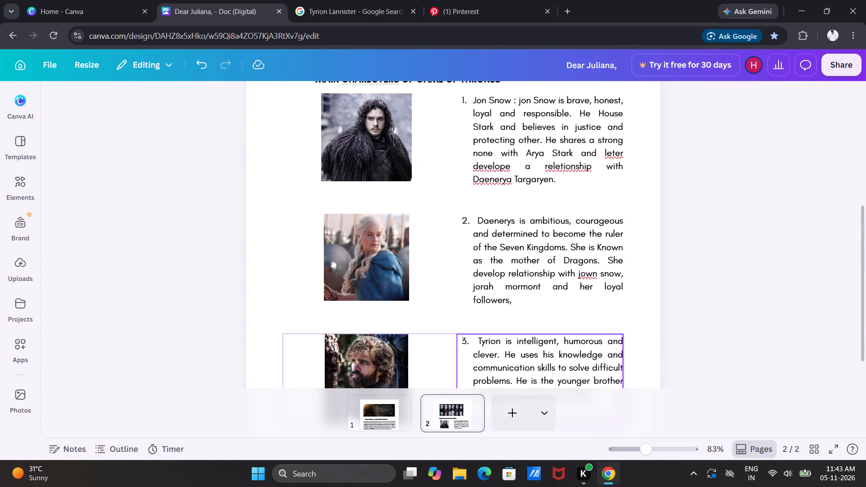
scroll(495, 344, down, 1)
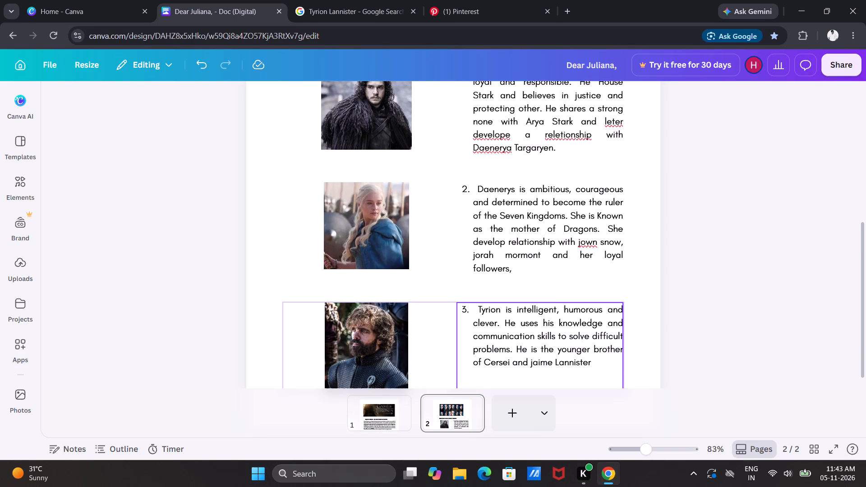
scroll(495, 344, down, 1)
scroll(495, 344, up, 2)
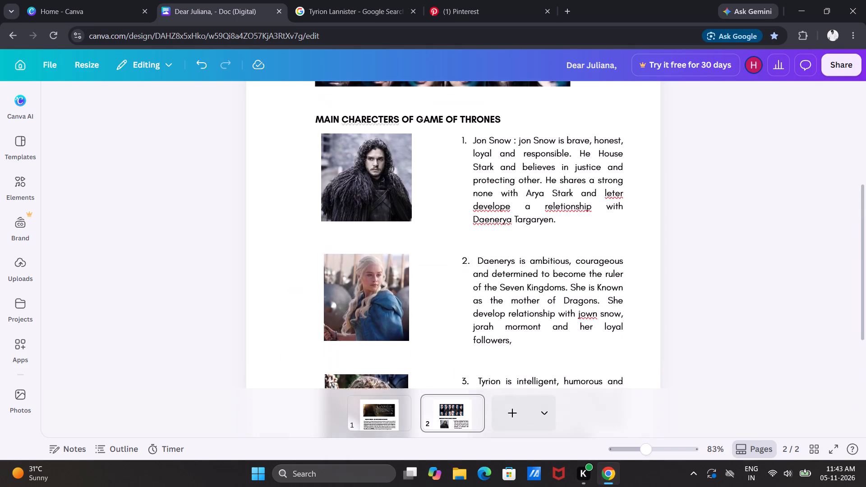
scroll(495, 344, up, 5)
scroll(495, 344, down, 4)
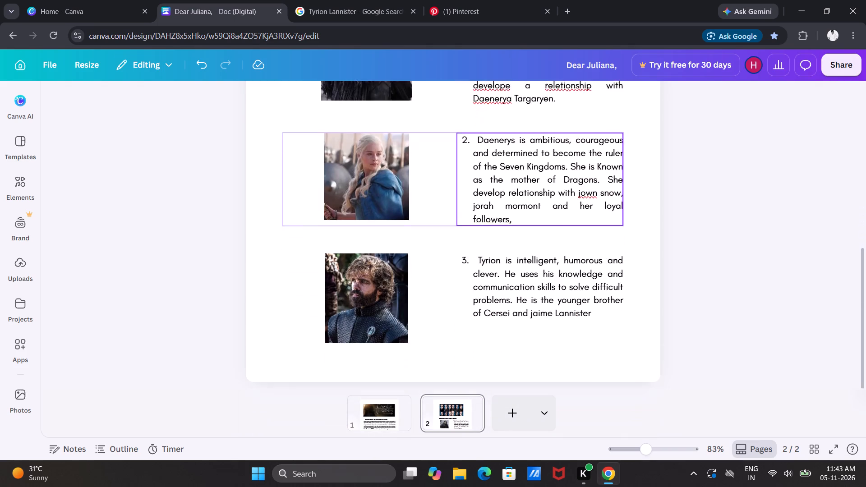
Shrink the Game of Thrones cast banner on page 2 slightly so its left edge lines up with the Jon Snow portrait.
scroll(495, 344, up, 3)
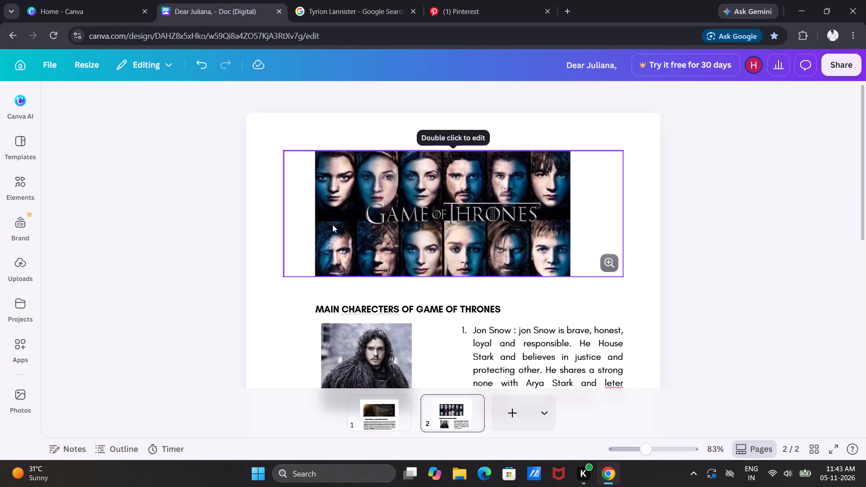
drag(578, 209, 568, 152)
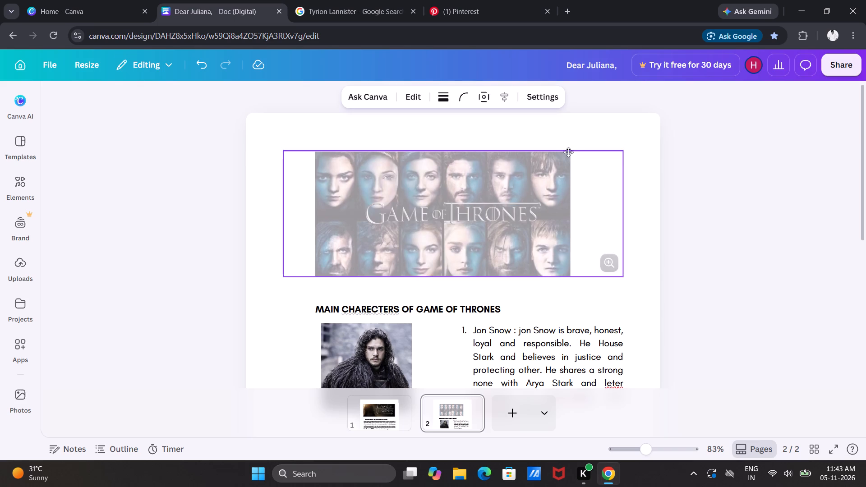
drag(568, 152, 568, 148)
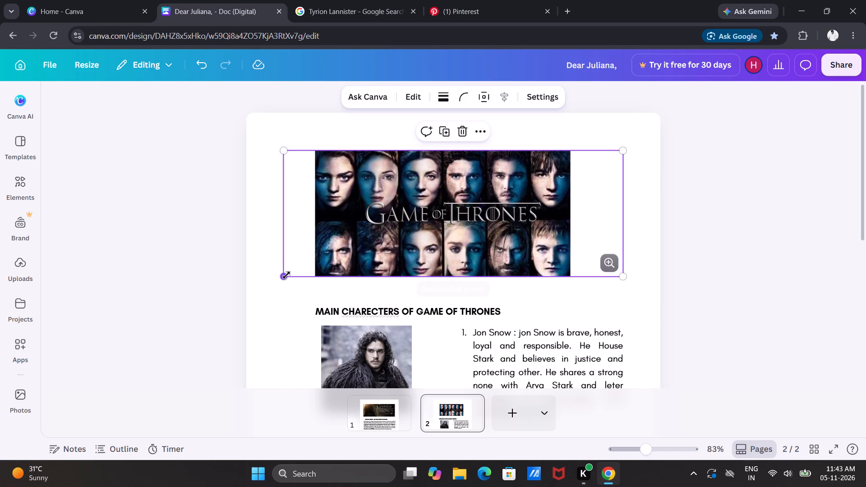
drag(285, 277, 290, 269)
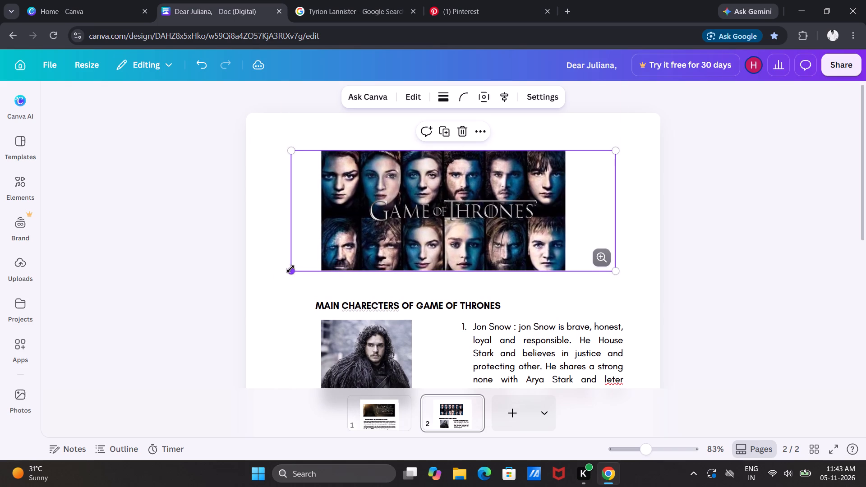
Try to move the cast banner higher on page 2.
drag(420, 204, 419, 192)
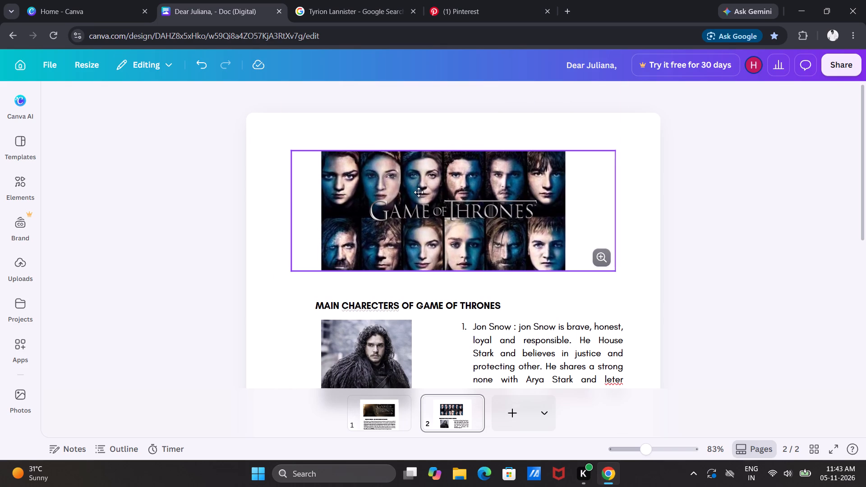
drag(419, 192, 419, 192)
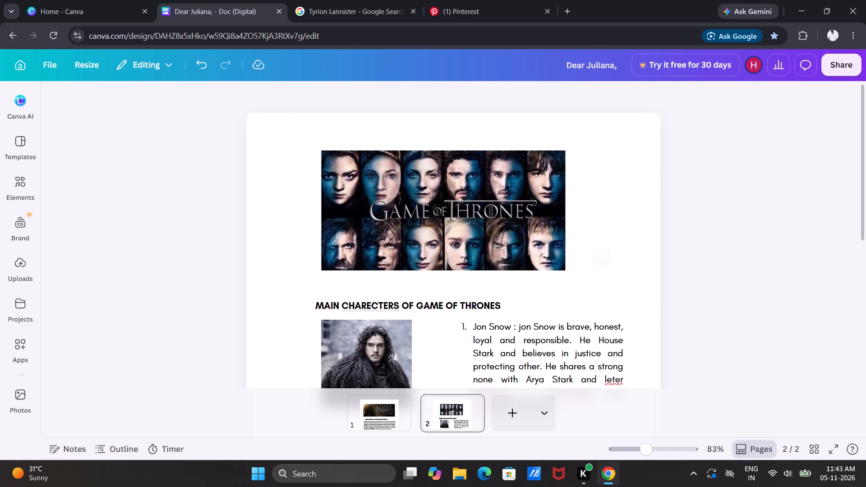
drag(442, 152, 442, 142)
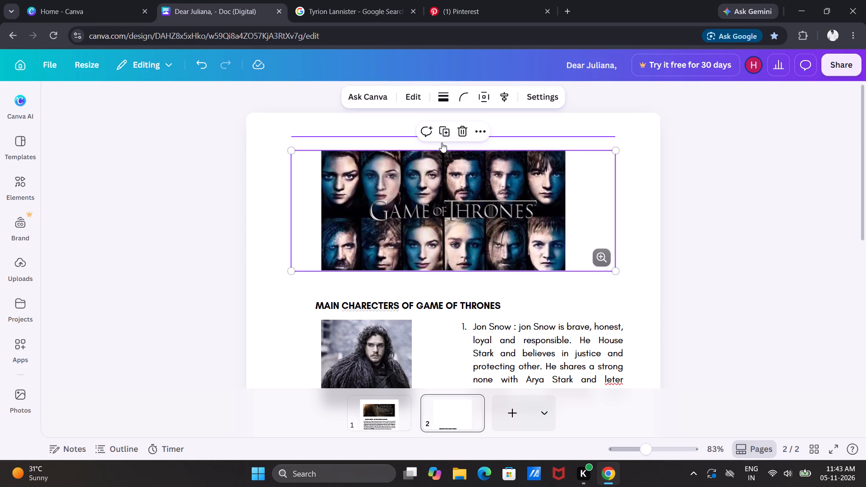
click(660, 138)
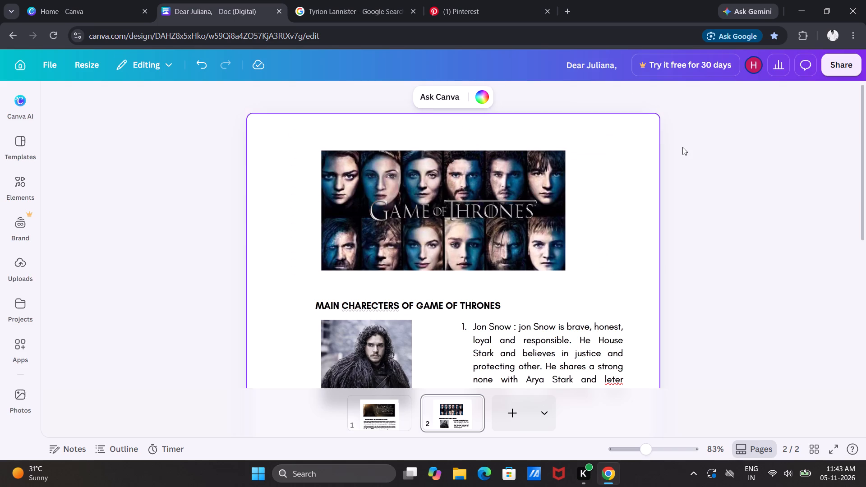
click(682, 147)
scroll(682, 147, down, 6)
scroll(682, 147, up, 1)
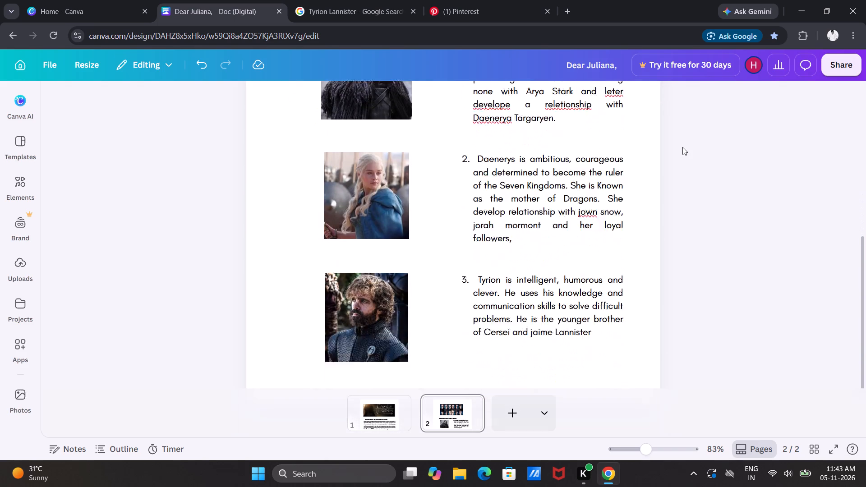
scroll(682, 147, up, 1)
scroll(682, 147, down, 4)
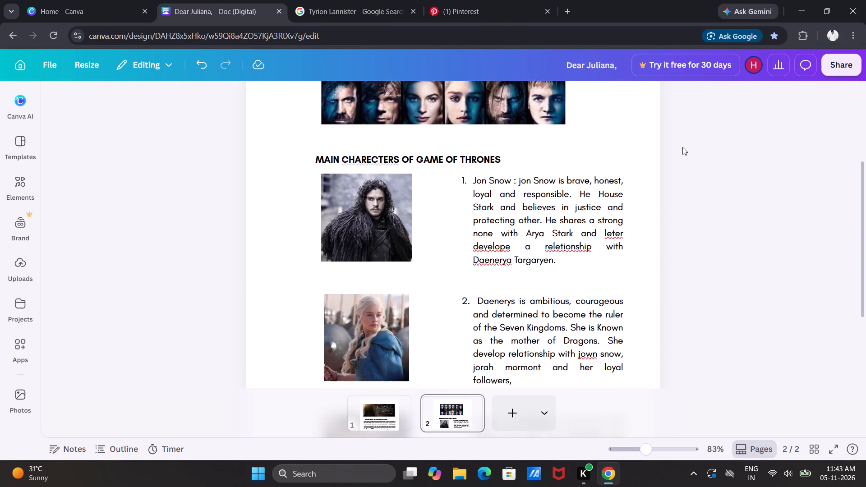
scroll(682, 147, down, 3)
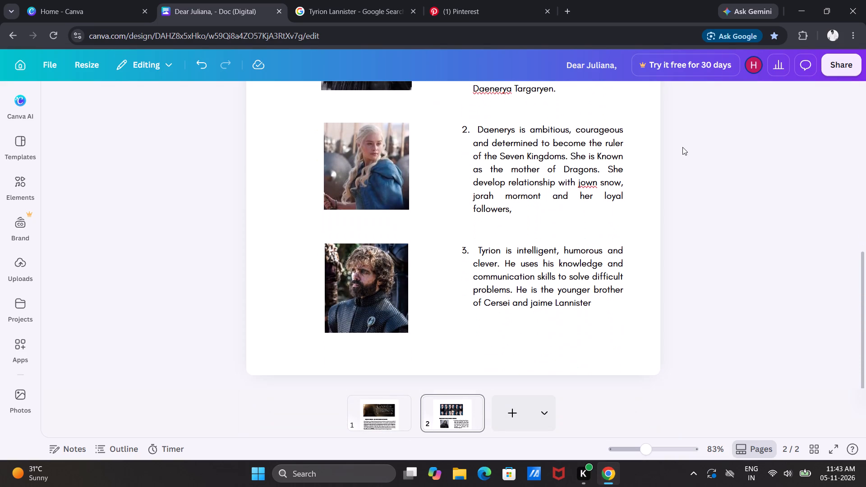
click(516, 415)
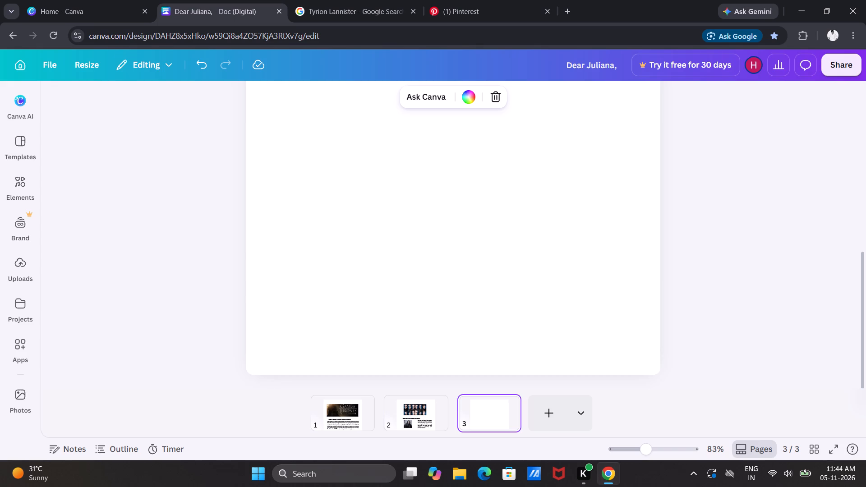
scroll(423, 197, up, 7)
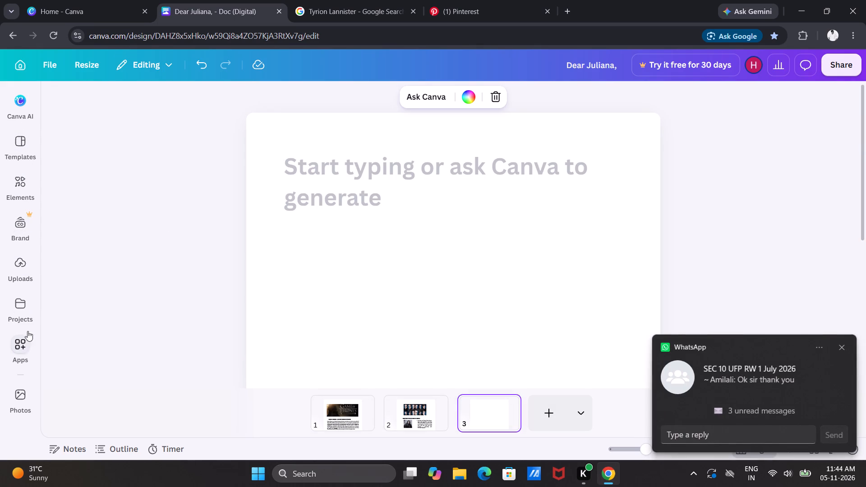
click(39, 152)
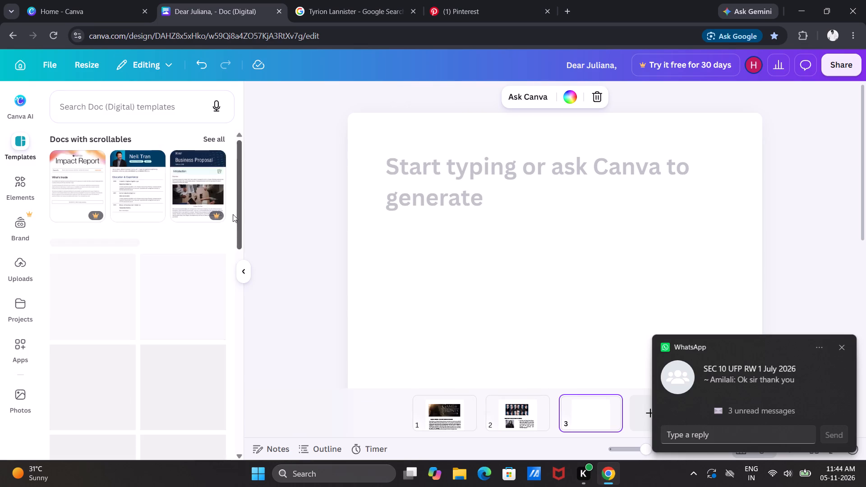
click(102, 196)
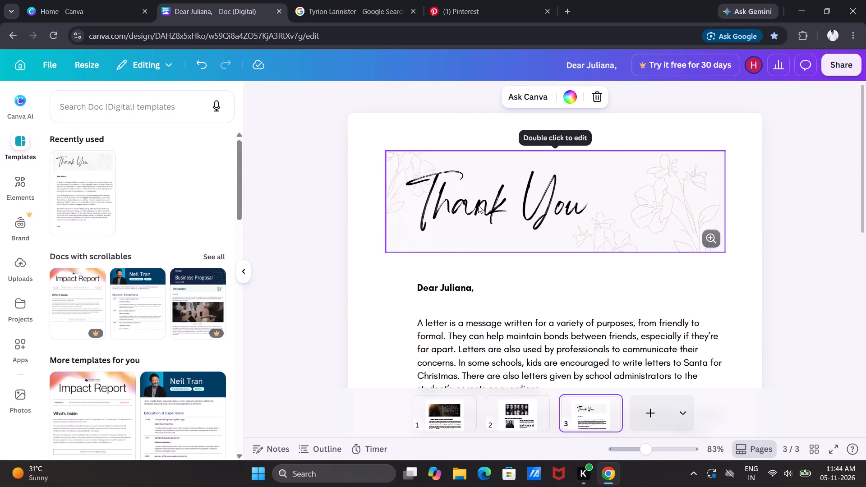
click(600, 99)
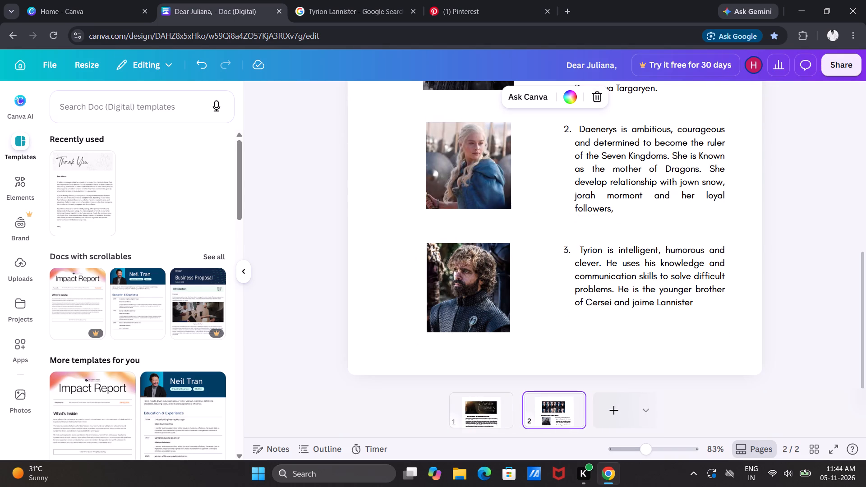
Add a third page after page 2 and apply the recently used "Thank You" letter template to it.
click(615, 401)
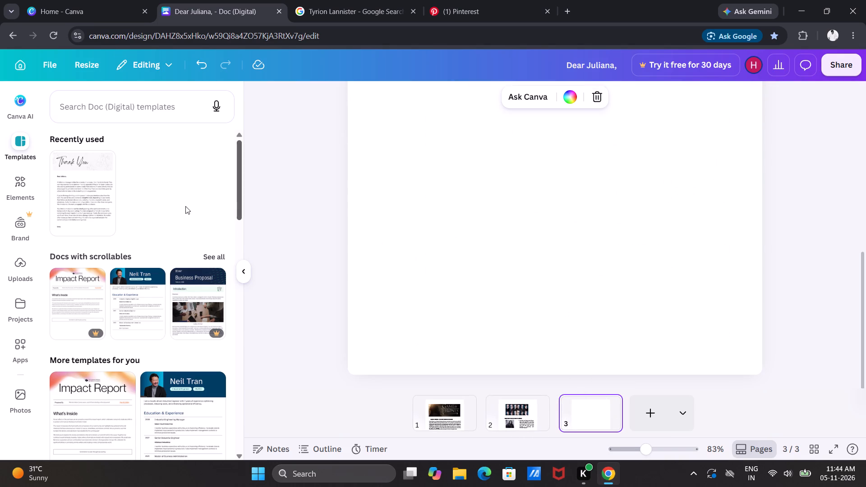
click(91, 204)
scroll(465, 203, up, 4)
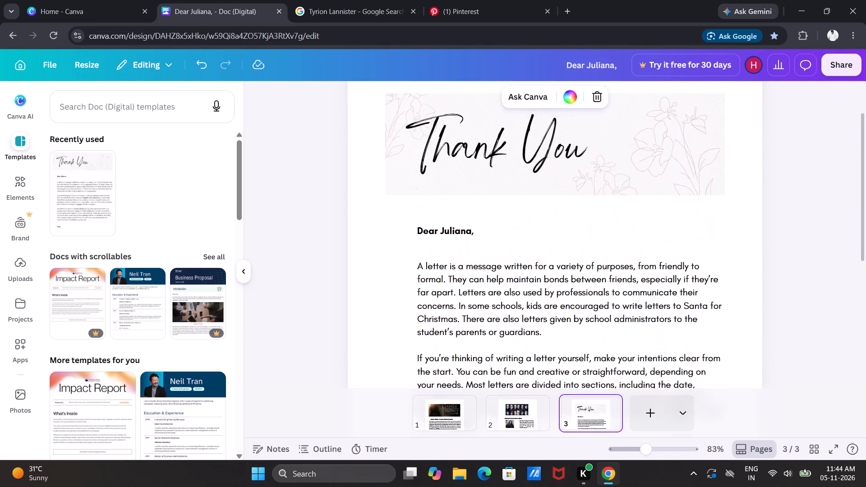
Delete the Thank You banner image from page 3.
scroll(448, 365, up, 3)
click(644, 243)
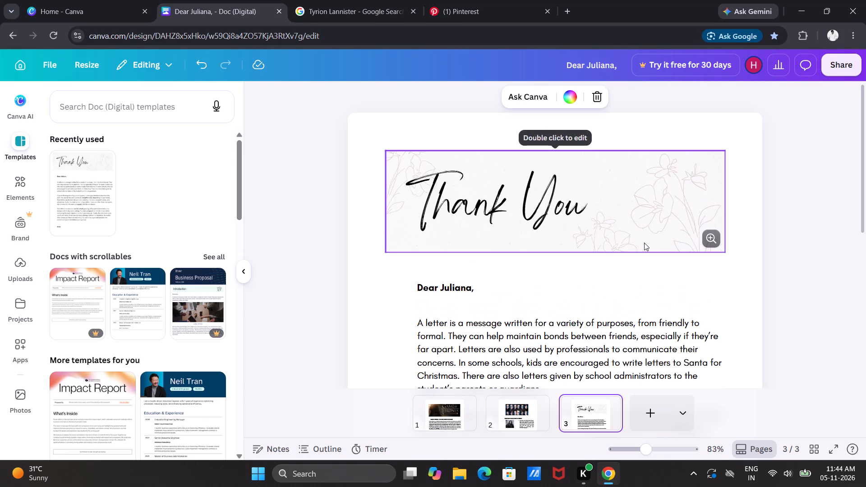
click(567, 132)
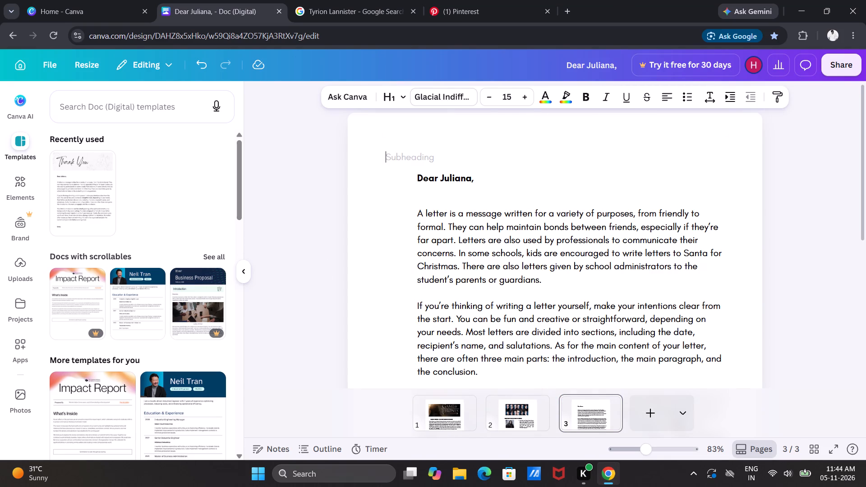
Delete the template's greeting, letter text and signature so that page 3 is blank.
drag(451, 165, 531, 259)
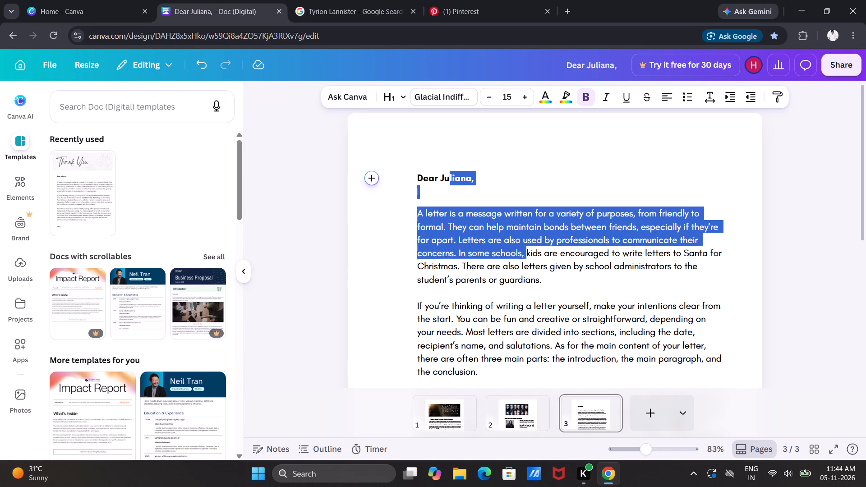
drag(531, 259, 580, 466)
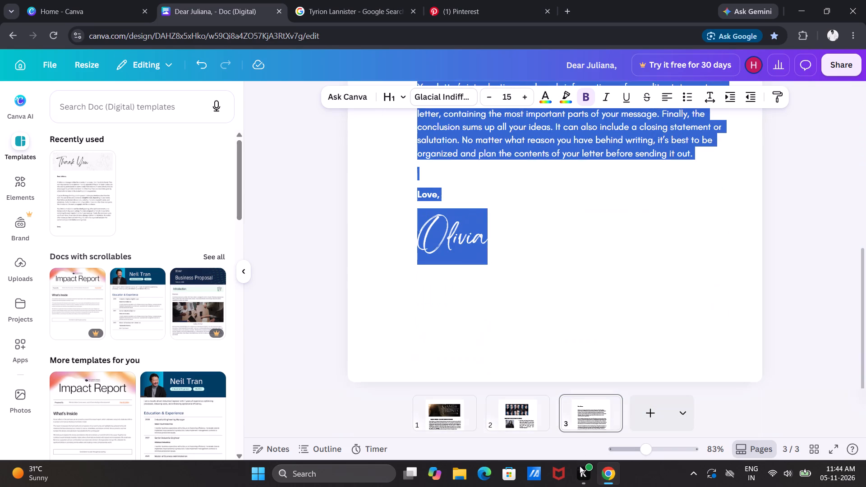
drag(580, 466, 580, 486)
key(BackSpace)
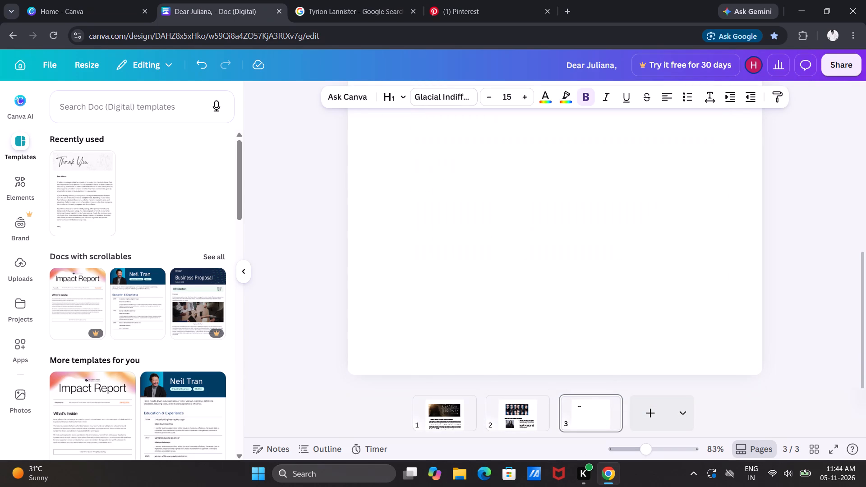
scroll(512, 252, down, 4)
scroll(512, 252, up, 6)
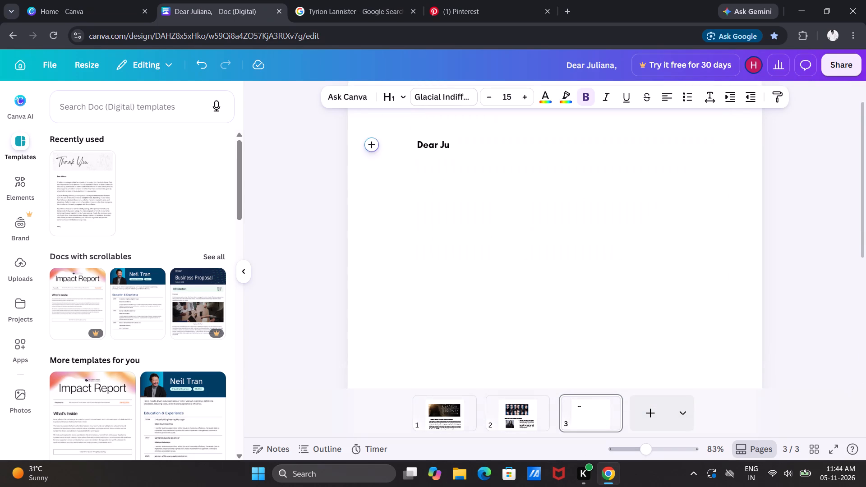
scroll(512, 252, up, 4)
key(BackSpace)
key(BackSpace)
key(BackSpace)
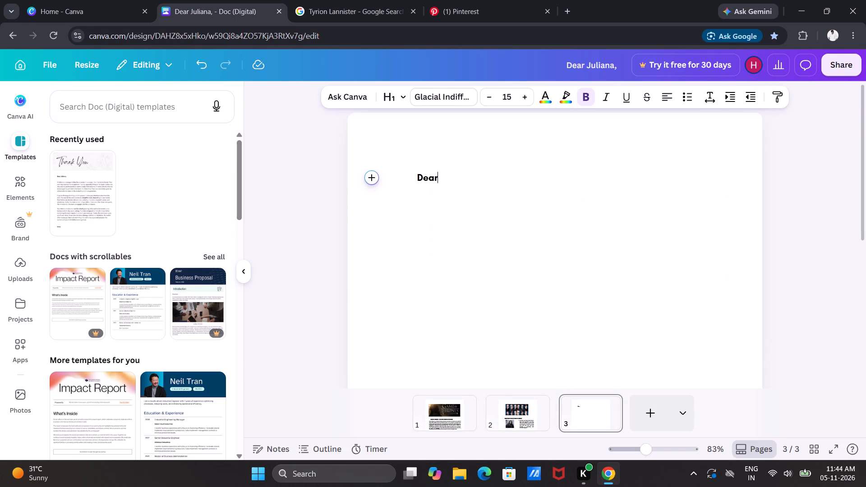
key(BackSpace)
key(BackSpace)
key(BackSpace)
key(BackSpace)
key(BackSpace)
key(BackSpace)
key(BackSpace)
key(BackSpace)
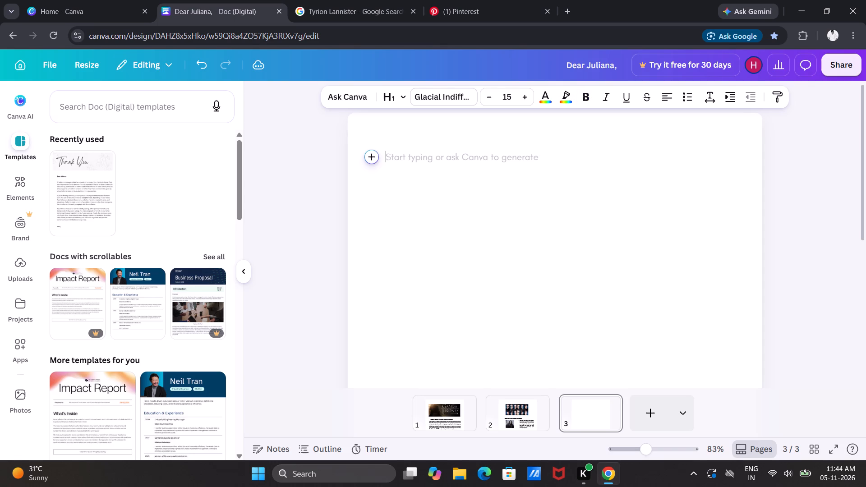
key(BackSpace)
key(BackSpace)
key(BackSpace)
key(BackSpace)
key(BackSpace)
Start numbered item 4 on page 3 with the name "Arya Stark :".
key(4)
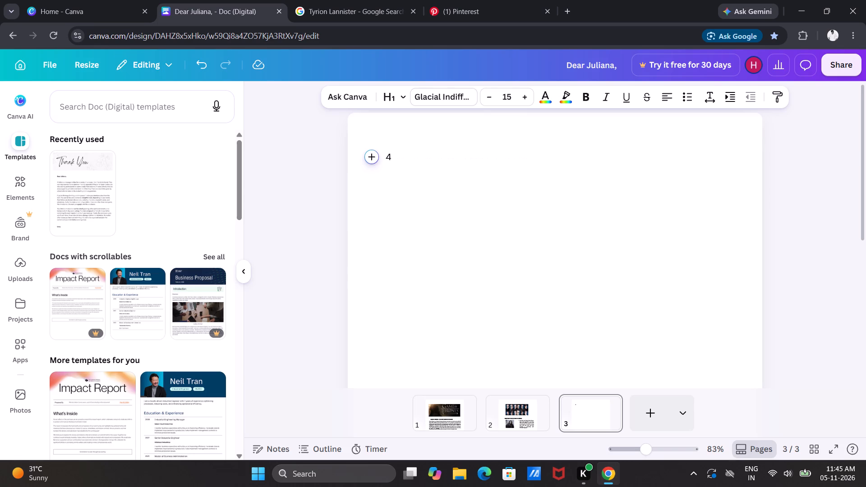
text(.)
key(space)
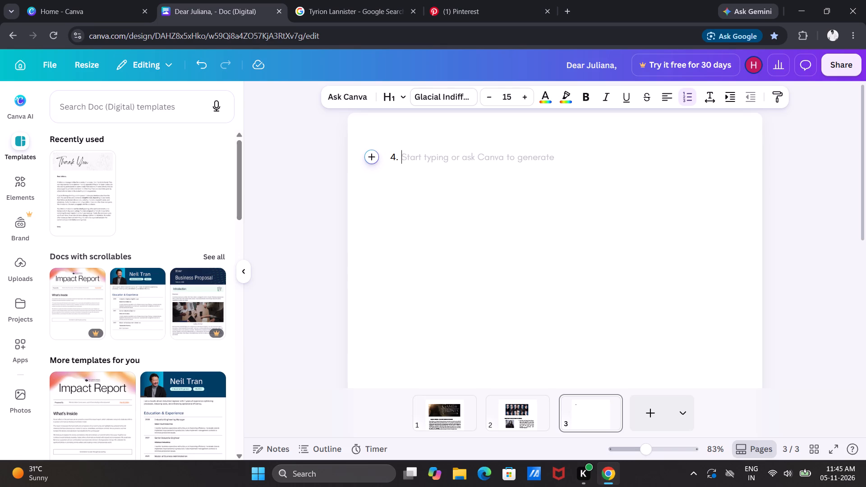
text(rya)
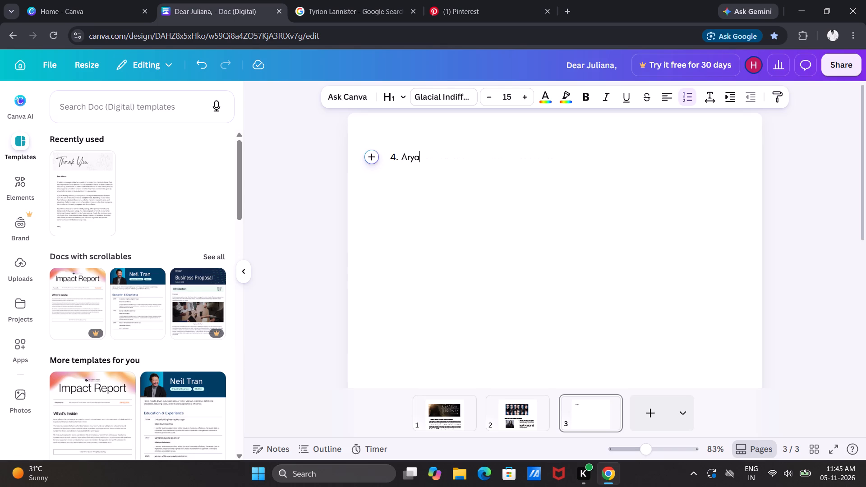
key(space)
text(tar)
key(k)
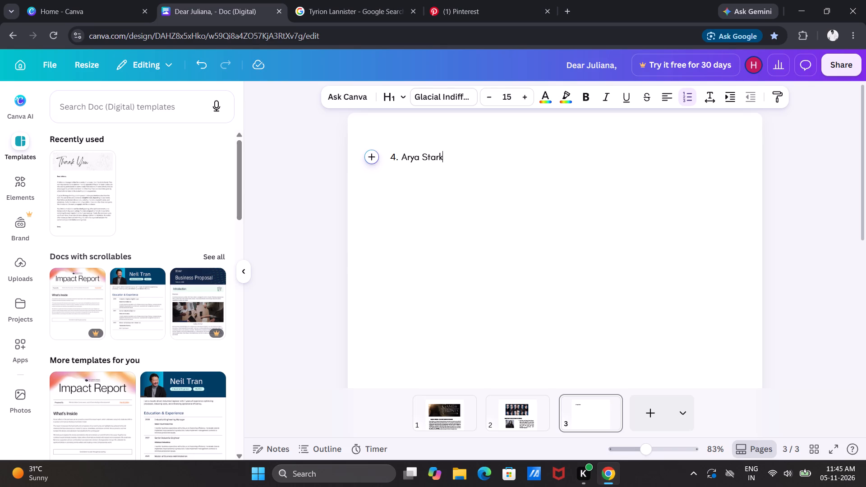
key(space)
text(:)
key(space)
Begin Arya's description after the colon with "Arya is independent, brave and adventurous", reusing the first name from the item's heading.
drag(401, 157, 420, 161)
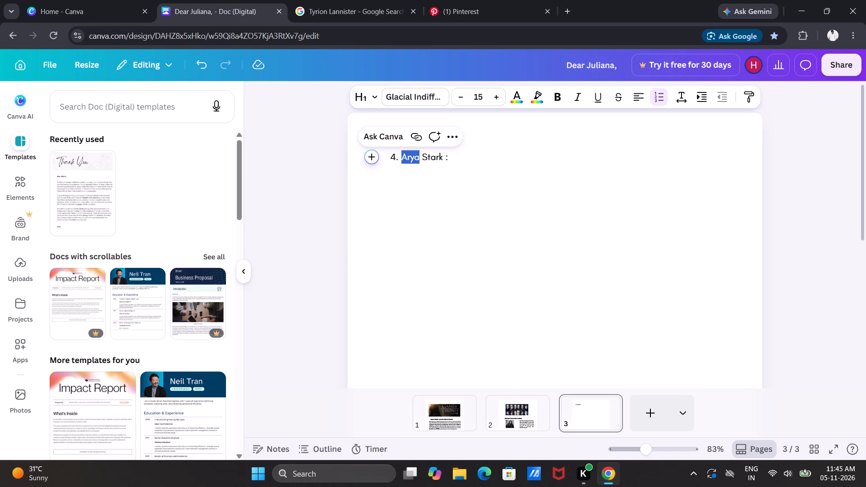
key(ctrl+c)
click(470, 165)
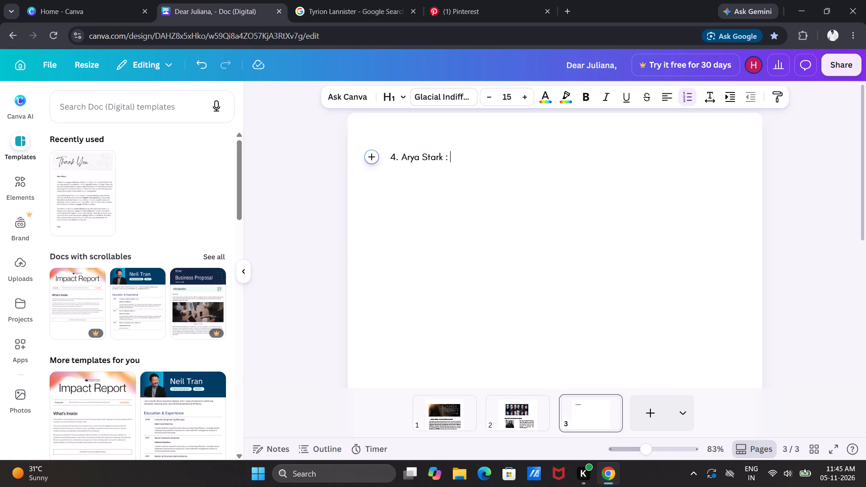
key(ctrl+v)
click(470, 165)
key(space)
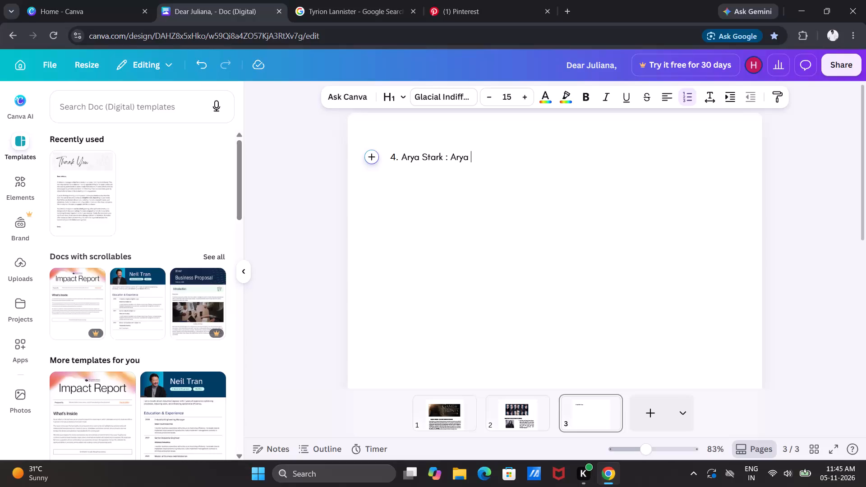
text(is a)
key(space)
key(BackSpace)
key(BackSpace)
text(indi)
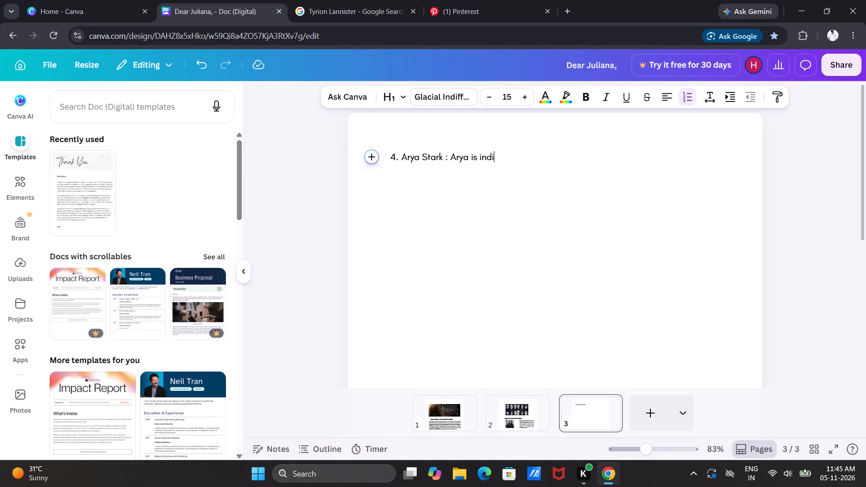
key(p)
key(BackSpace)
key(BackSpace)
key(e)
text(pen)
text(dent)
key(space)
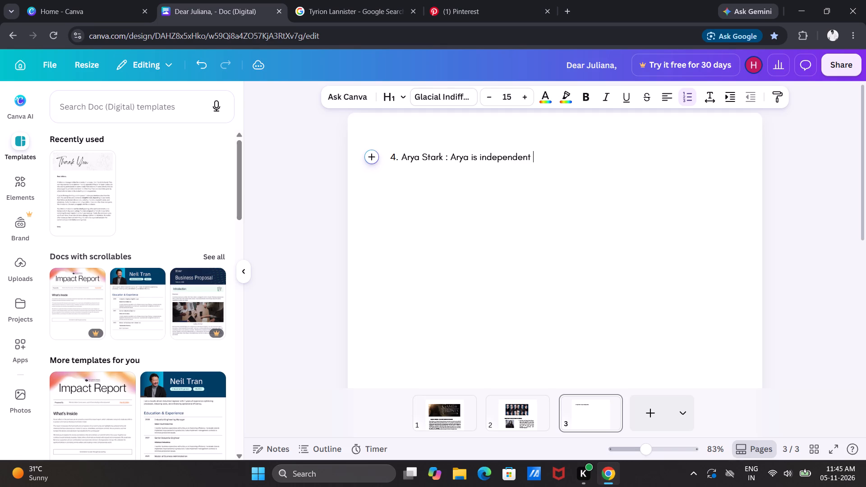
key(BackSpace)
text(,)
key(space)
text(bra)
text(ve)
key(space)
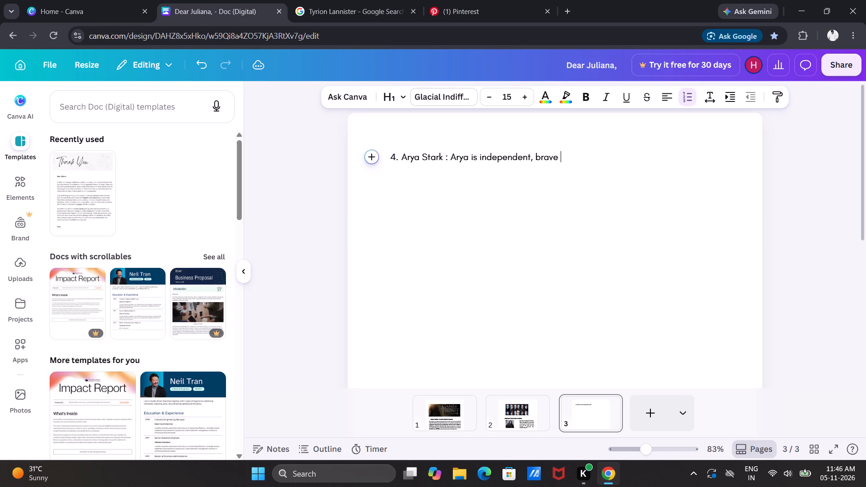
text(and)
key(space)
text(ad)
text(ve)
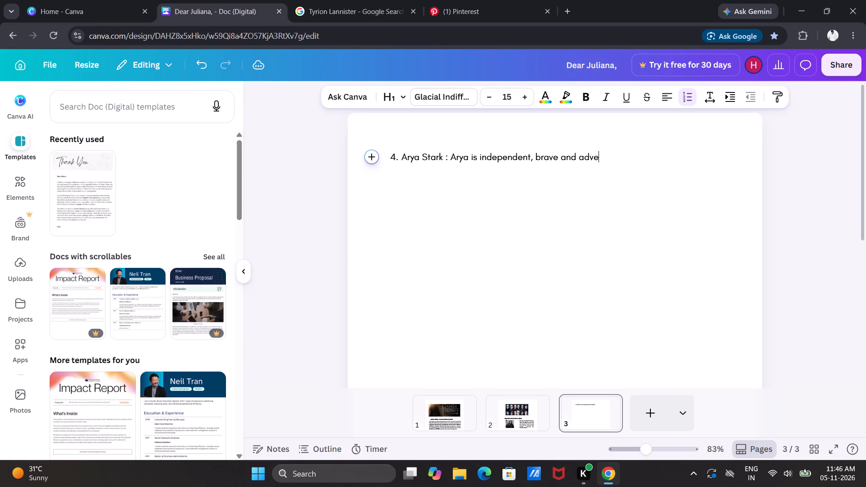
text(ntu)
text(rous)
End Arya's first sentence with a period and continue with "she id different from traditional nobel girls".
text(. she)
key(space)
text(id differ)
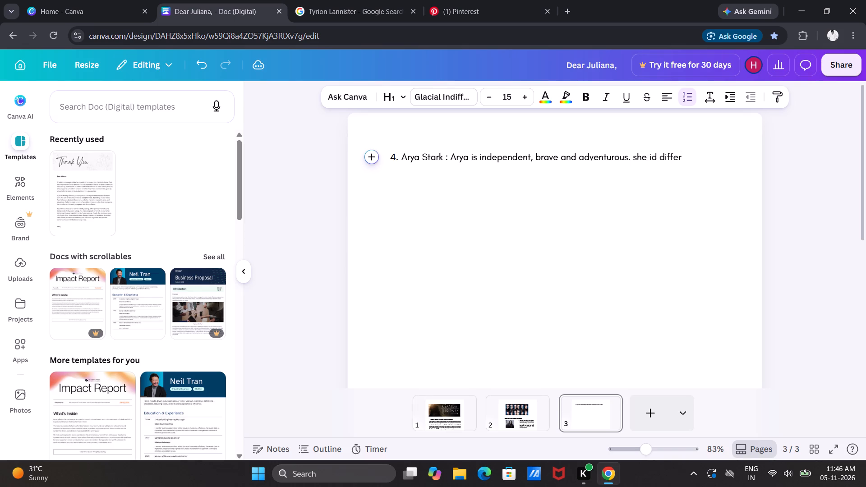
key(BackSpace)
key(BackSpace)
text(erent)
key(space)
text(fr)
text(om)
key(space)
text(tra)
text(ditio)
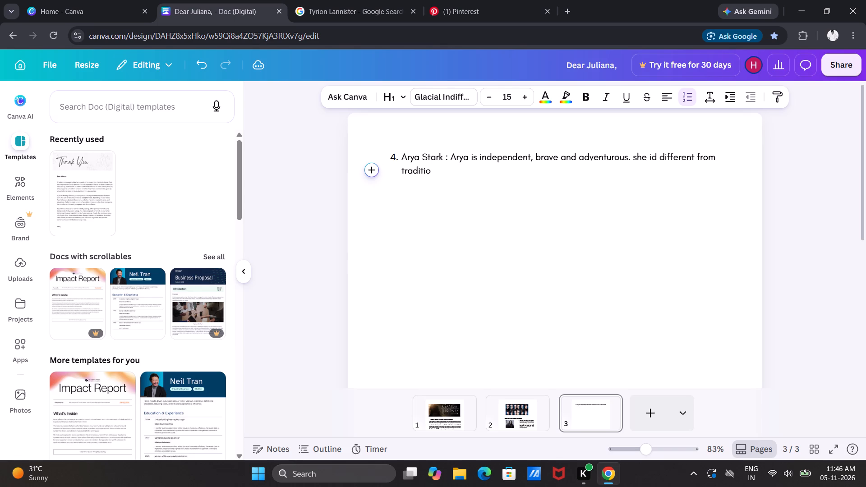
text(nal)
key(space)
text(nobel)
key(space)
text(girls)
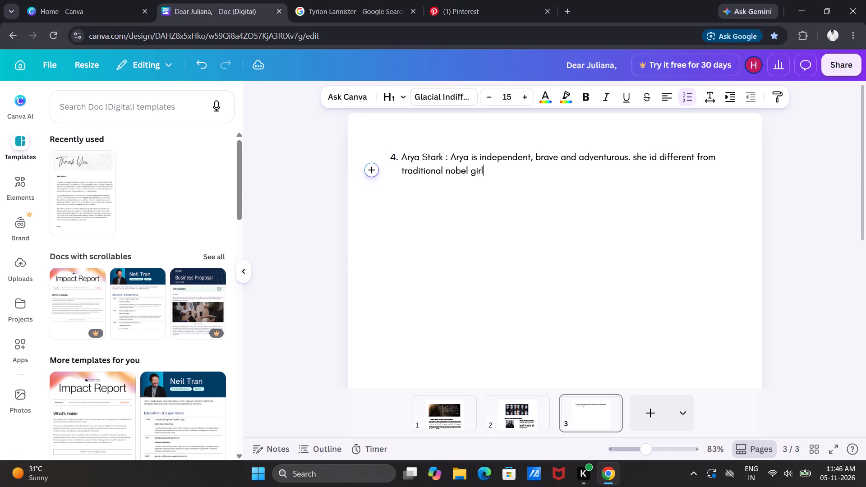
Complete the second sentence of Arya's paragraph with "and prefers learning sword fighting.".
key(space)
text(and)
key(space)
text(pre)
text(fere)
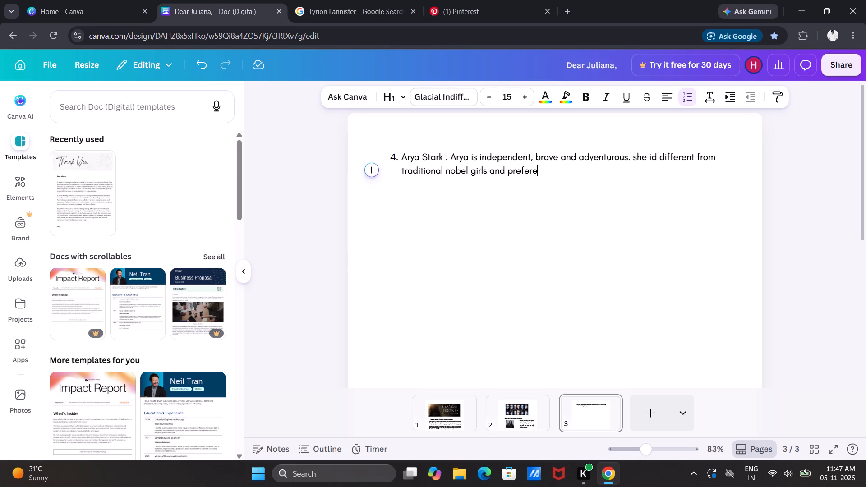
key(BackSpace)
text(s)
key(space)
text(lear)
text(ning)
key(space)
text(swo)
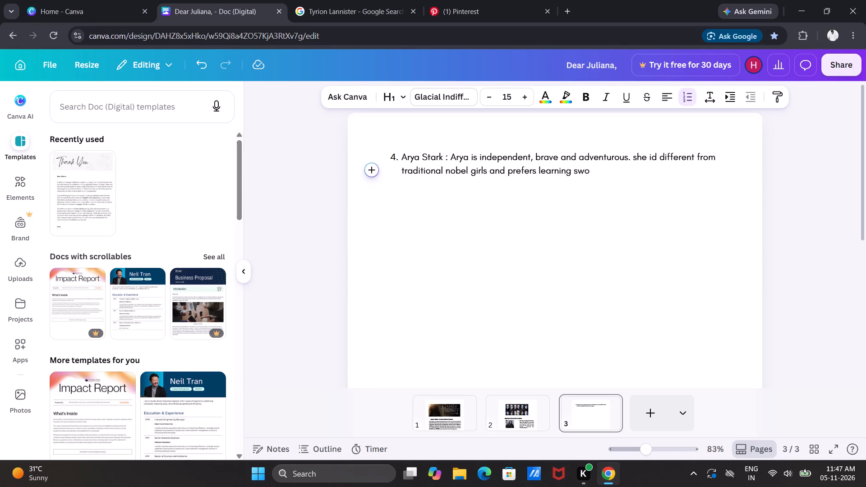
text(rd)
key(space)
text(fig)
key(h)
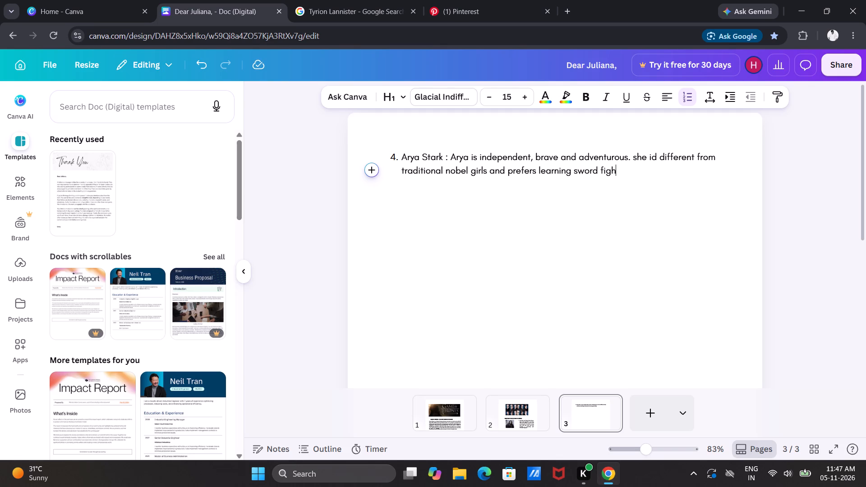
text(ting)
key(space)
key(BackSpace)
text(.)
key(space)
Start the third sentence of Arya's paragraph with "she shares a bond with jon snow".
text(she)
key(space)
text(sh)
text(are)
text(s a)
key(space)
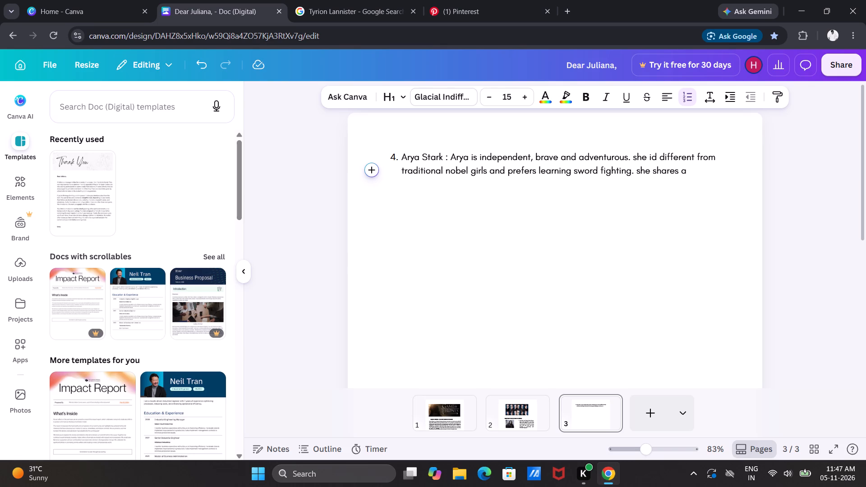
key(n)
key(BackSpace)
text(bond)
key(space)
text(with)
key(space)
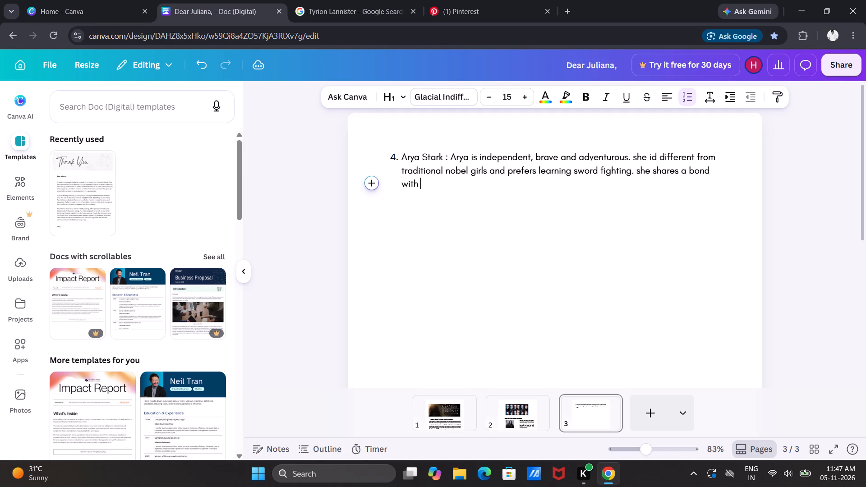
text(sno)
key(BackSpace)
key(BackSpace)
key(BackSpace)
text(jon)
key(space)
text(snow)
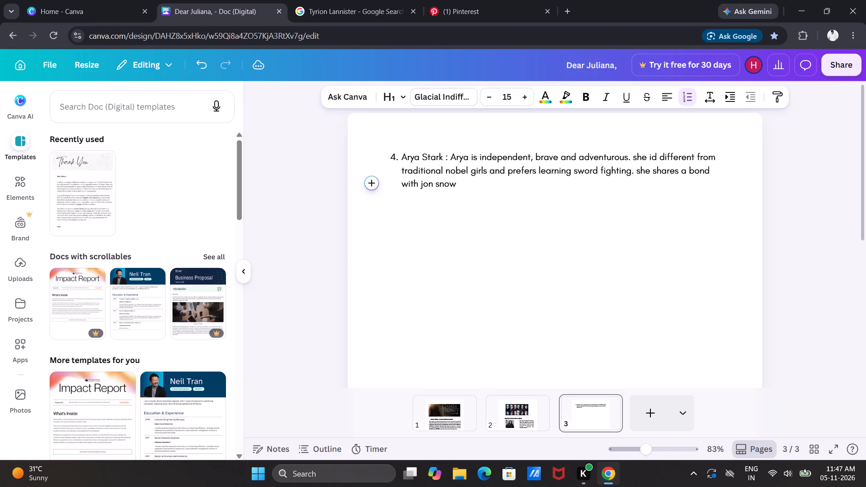
Complete the third sentence of Arya's paragraph with "and loves her Stark family".
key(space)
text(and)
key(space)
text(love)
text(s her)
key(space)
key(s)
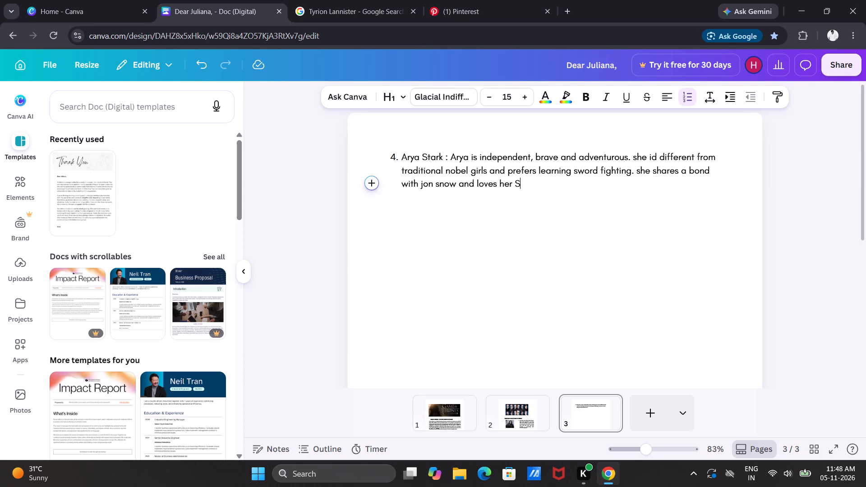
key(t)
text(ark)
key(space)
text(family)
Start numbered item 5 on a new line below Arya's paragraph.
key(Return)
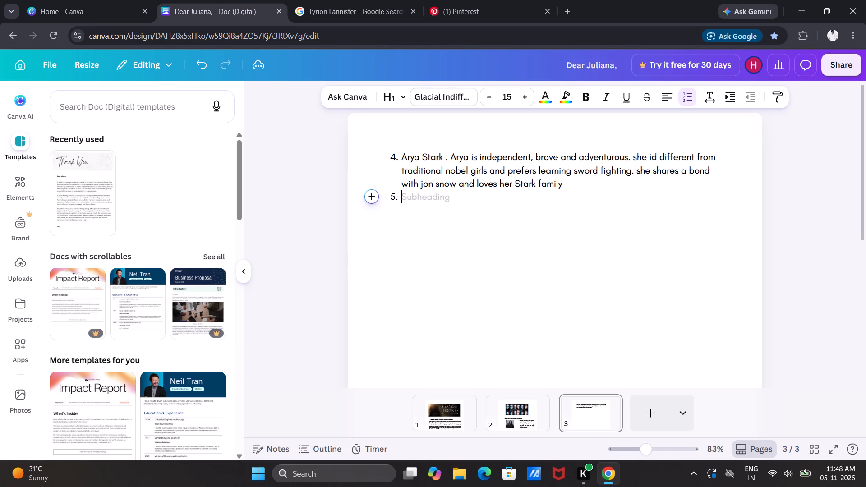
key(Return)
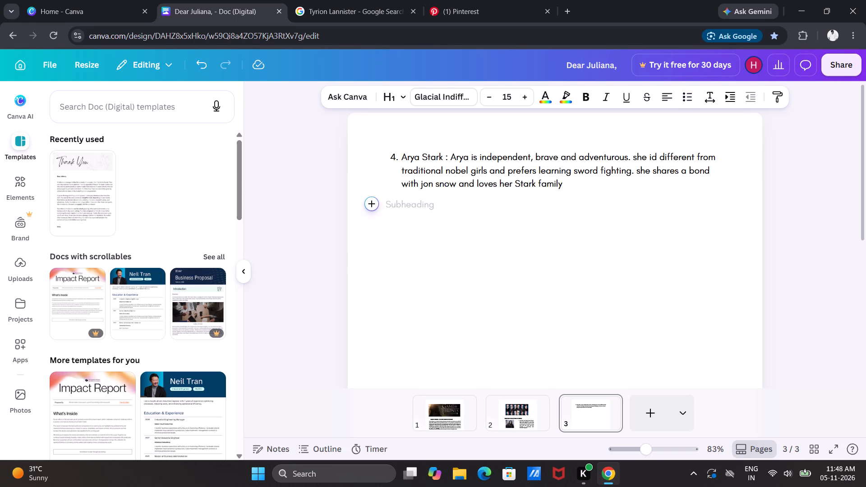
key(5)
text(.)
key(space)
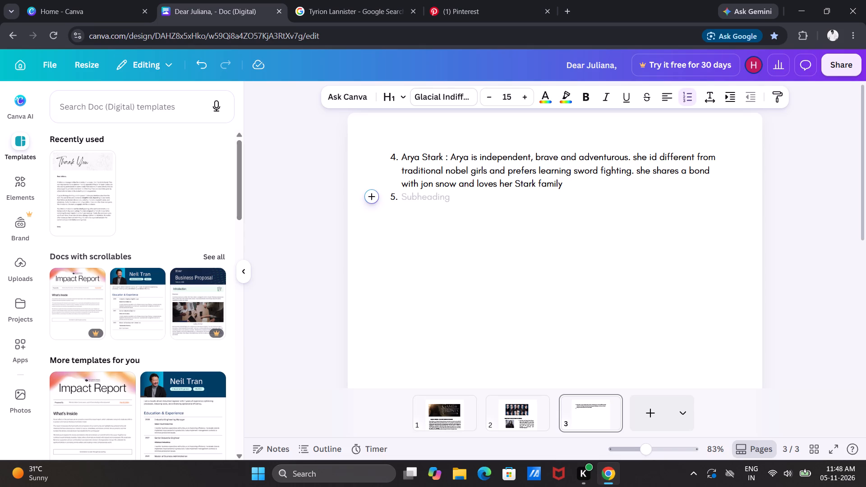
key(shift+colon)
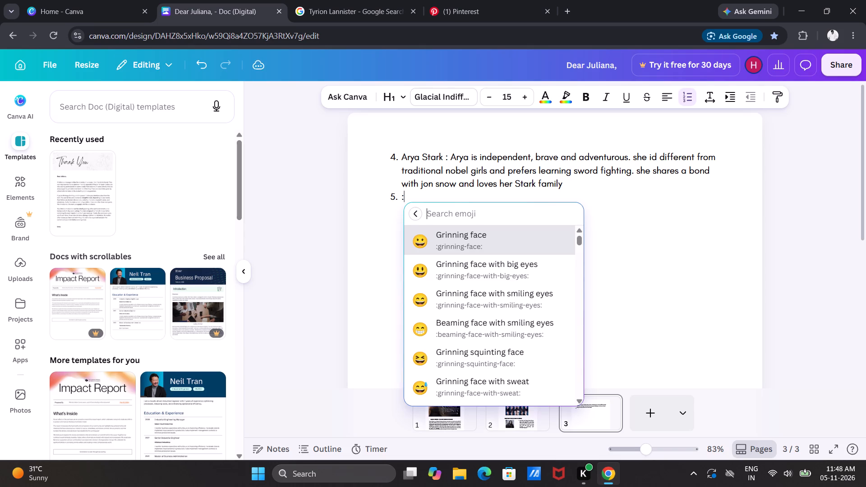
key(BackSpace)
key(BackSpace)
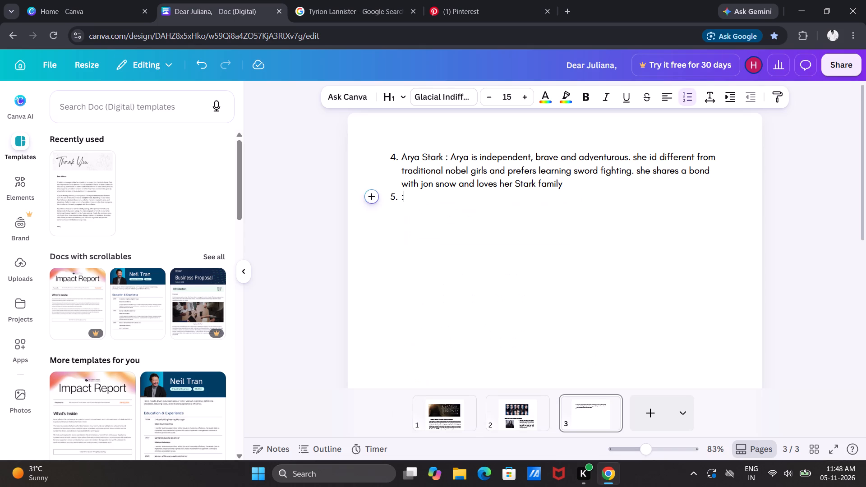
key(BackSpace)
Enter the heading "sansa Stark :" for item 5.
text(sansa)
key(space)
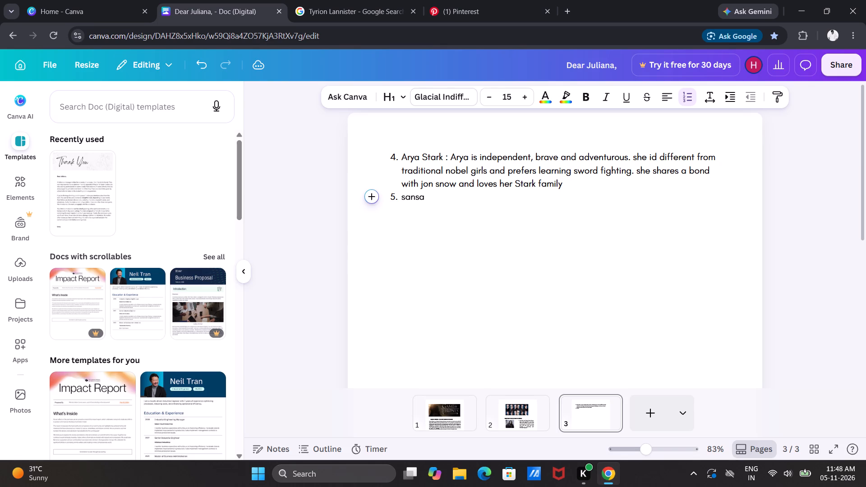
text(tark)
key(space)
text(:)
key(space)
Copy the first name from item 5's heading and paste it after the colon to begin the description.
double_click(415, 197)
key(ctrl+c)
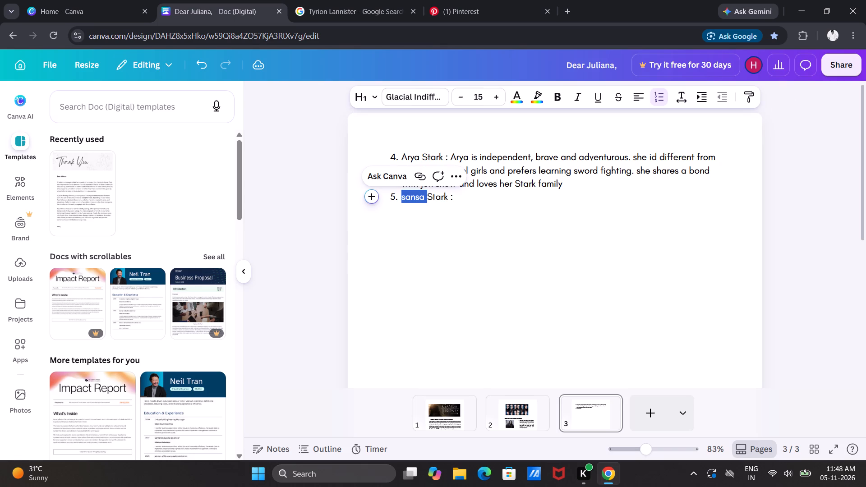
click(481, 200)
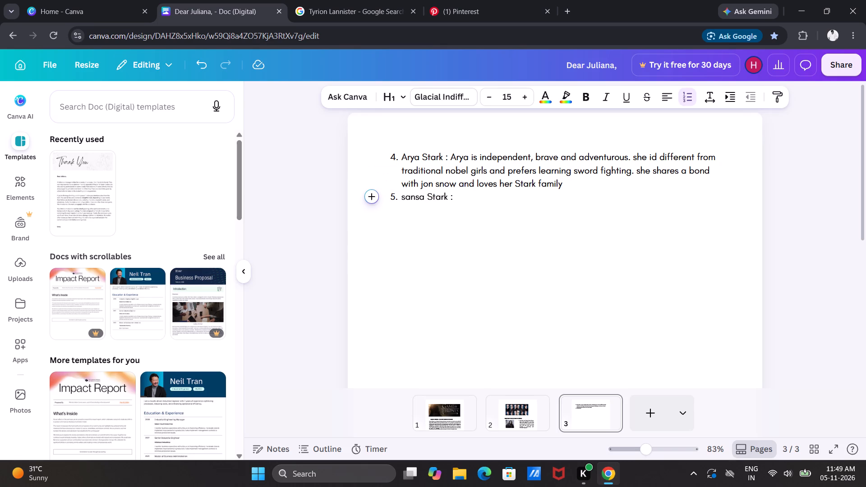
key(ctrl+v)
Capitalize the first letter of both occurrences of "sansa" in item 5 so they read "Sansa".
click(404, 200)
key(BackSpace)
key(shift+s)
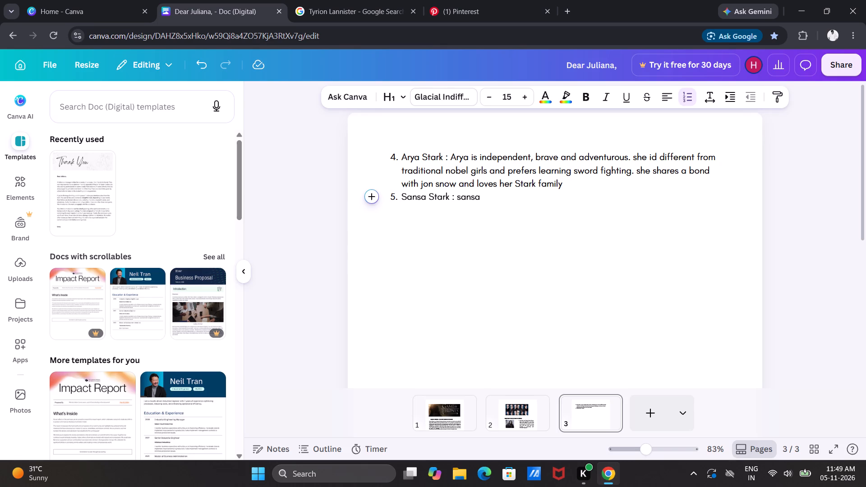
click(460, 201)
key(BackSpace)
key(ctrl+s)
key(ctrl+s)
key(shift+s)
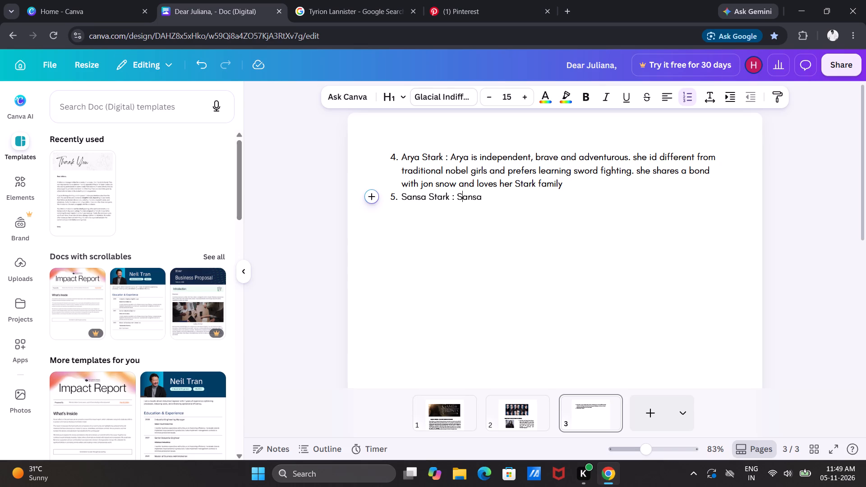
Continue Sansa's description after her name with "is ambtious,".
click(512, 214)
text(is)
key(space)
key(a)
text(mb)
text(tio)
text(us)
text(,)
key(space)
Extend Sansa's list of traits with "clever and controlling".
text(cle)
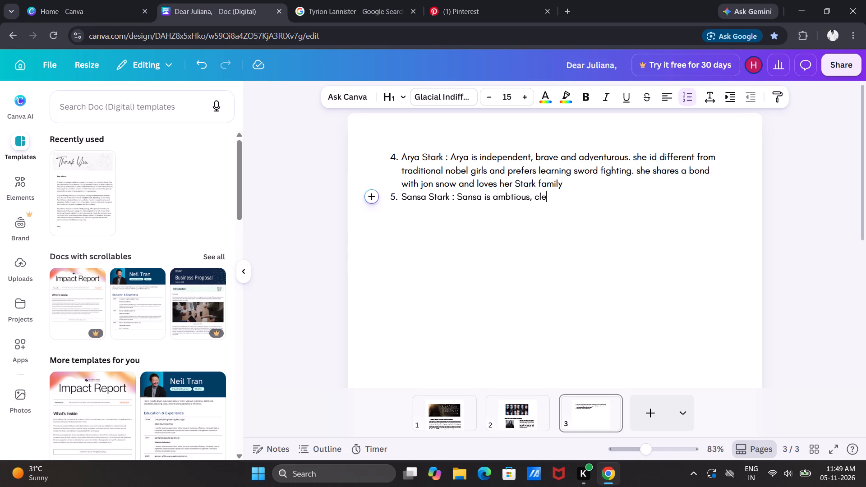
text(ver)
key(space)
text(and)
key(space)
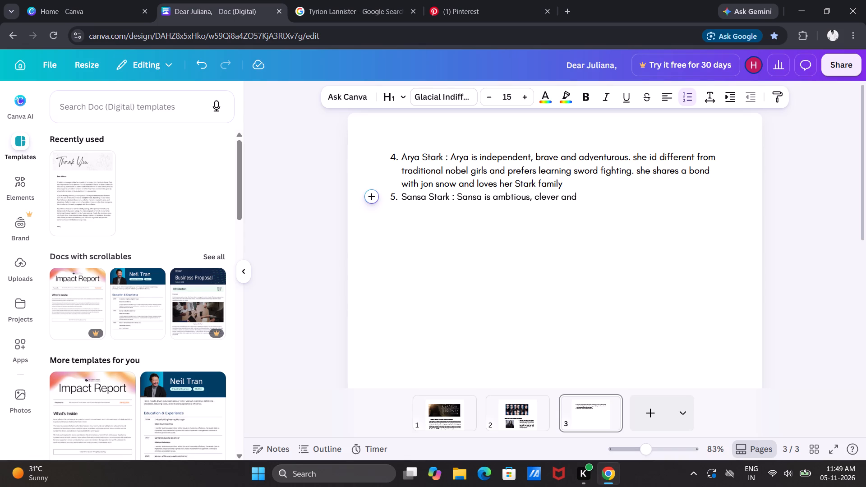
text(con)
text(tro)
text(lling)
key(space)
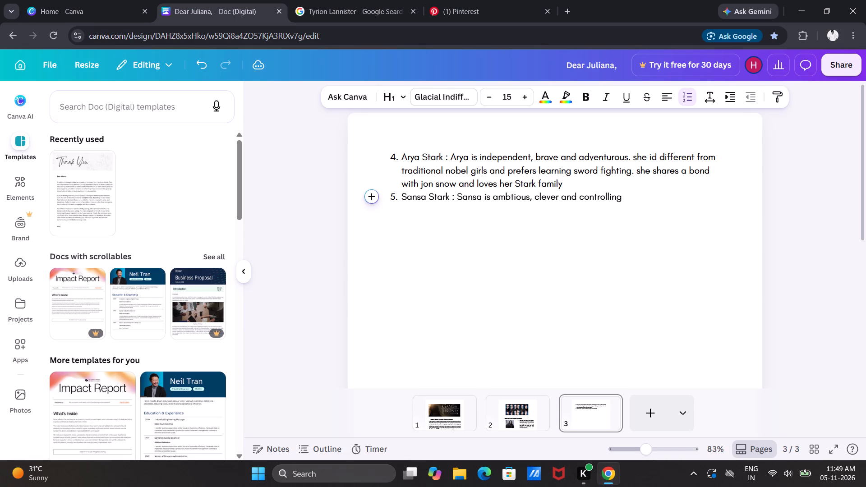
End Sansa's trait list with a period and start a new sentence in item 5 reading "she strongly believess".
key(BackSpace)
text(.)
key(space)
text(she)
key(space)
text(st)
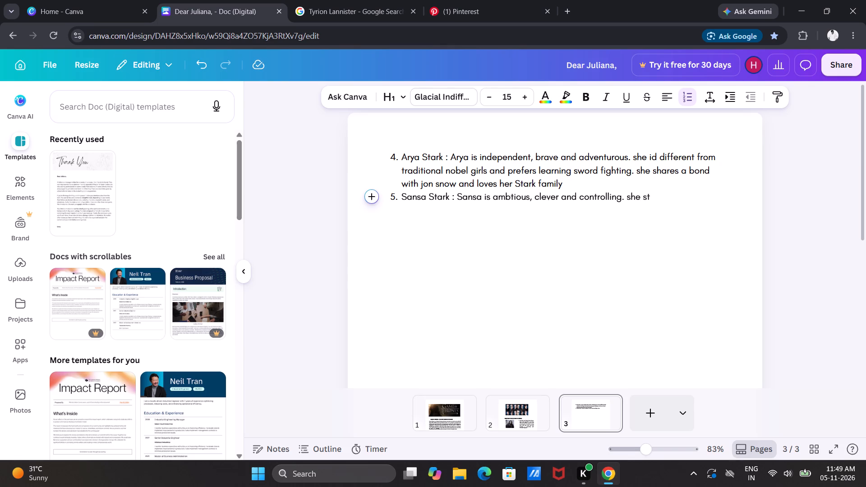
text(ron)
text(gly)
key(space)
text(beli)
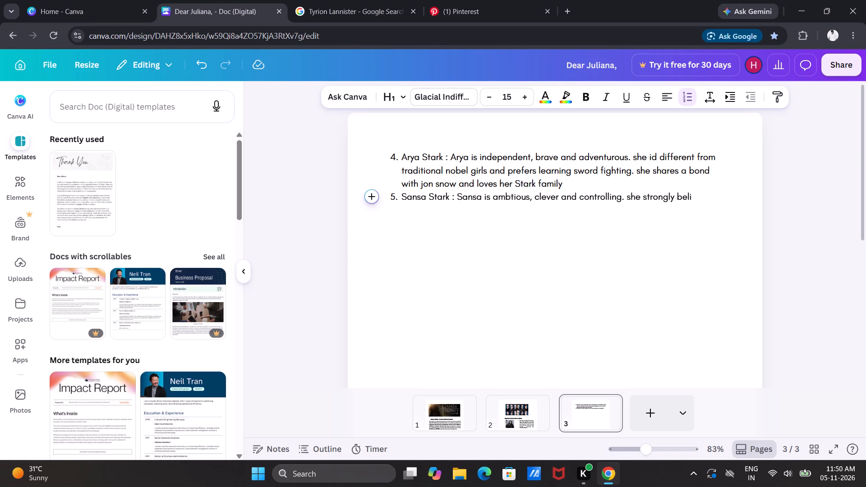
key(e)
key(BackSpace)
text(evess)
Continue Sansa's second sentence with "in protecting her family".
key(space)
text(hen)
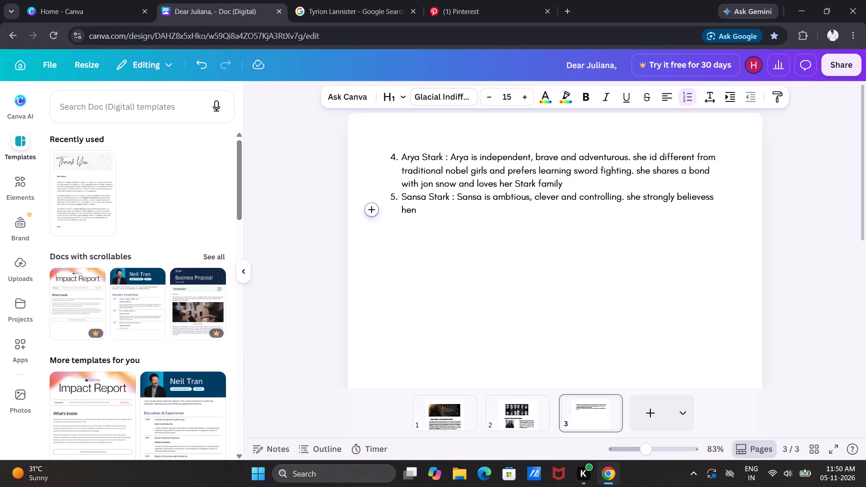
key(BackSpace)
text(r)
key(space)
key(BackSpace)
key(BackSpace)
key(BackSpace)
key(BackSpace)
text(in)
key(space)
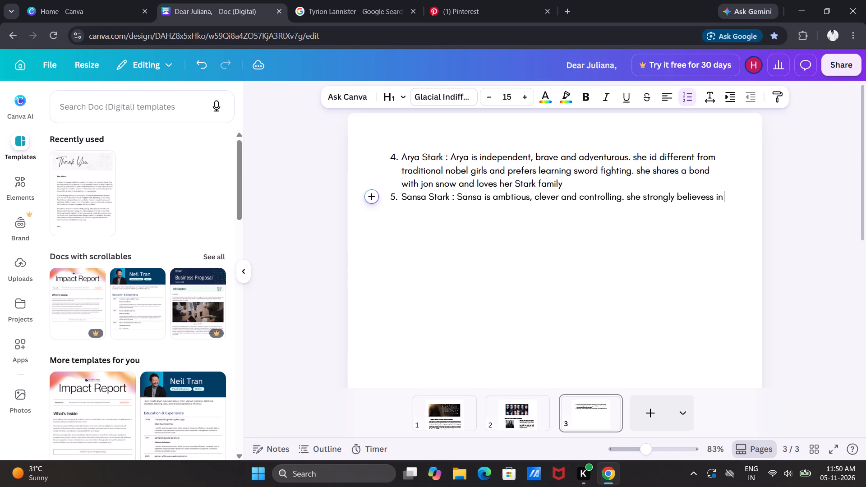
text(pro)
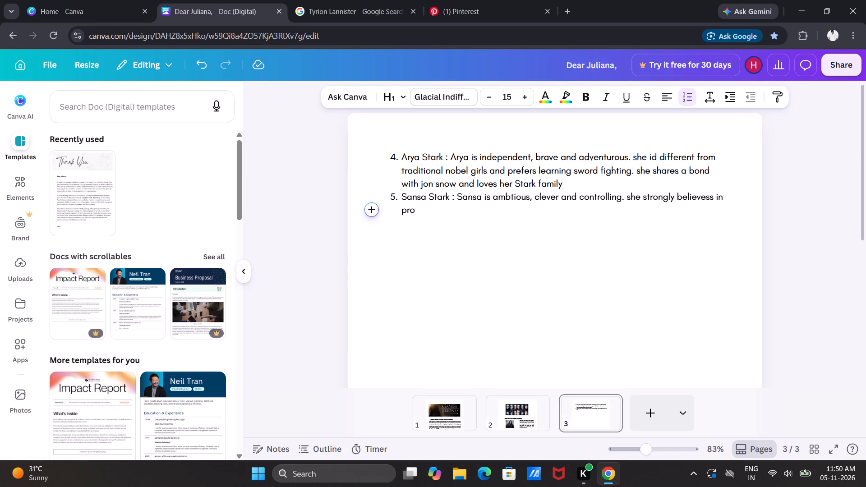
text(te)
key(c)
text(ting)
key(space)
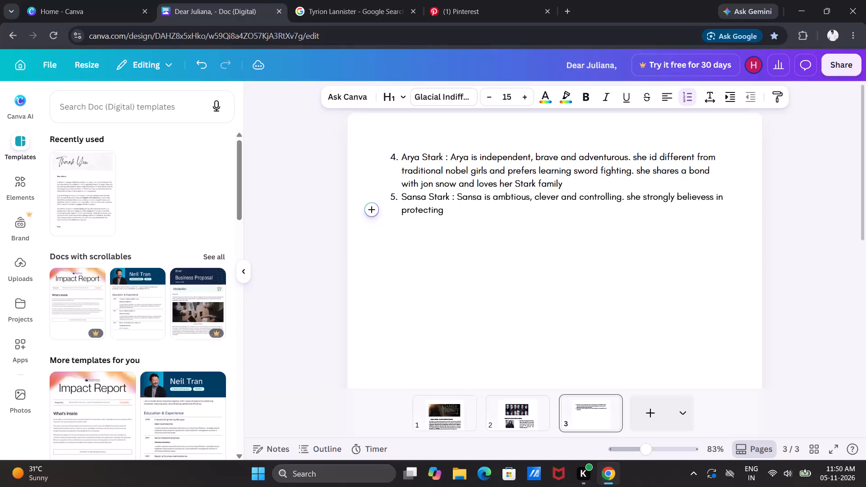
text(her family)
key(space)
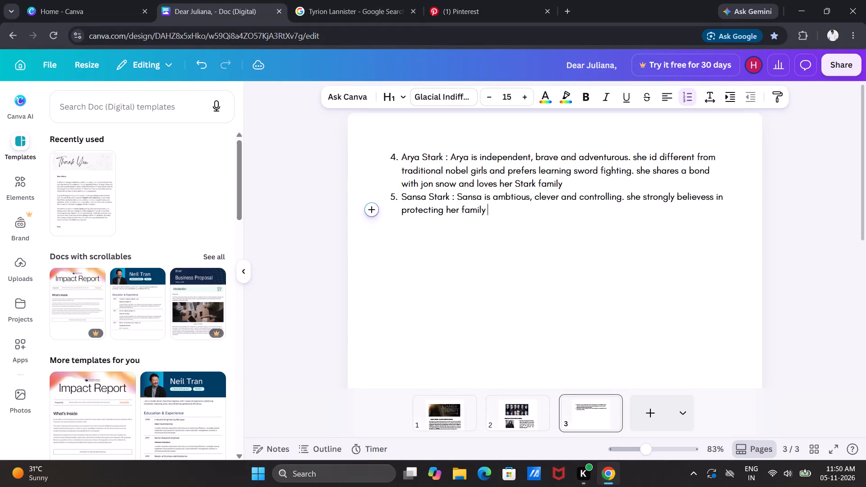
Extend Sansa's second sentence with "and maintaning power".
text(and)
key(space)
text(main)
text(ly)
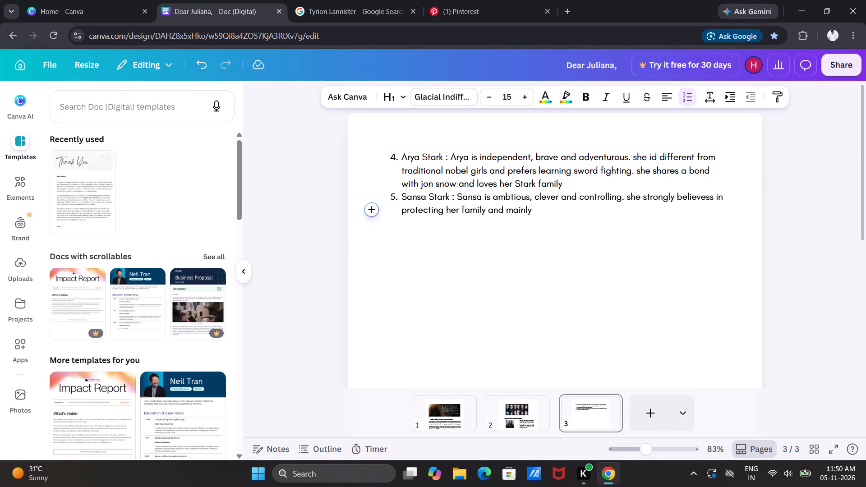
key(BackSpace)
key(BackSpace)
key(BackSpace)
key(BackSpace)
text(intaninf)
key(BackSpace)
text(g)
key(space)
text(power)
key(space)
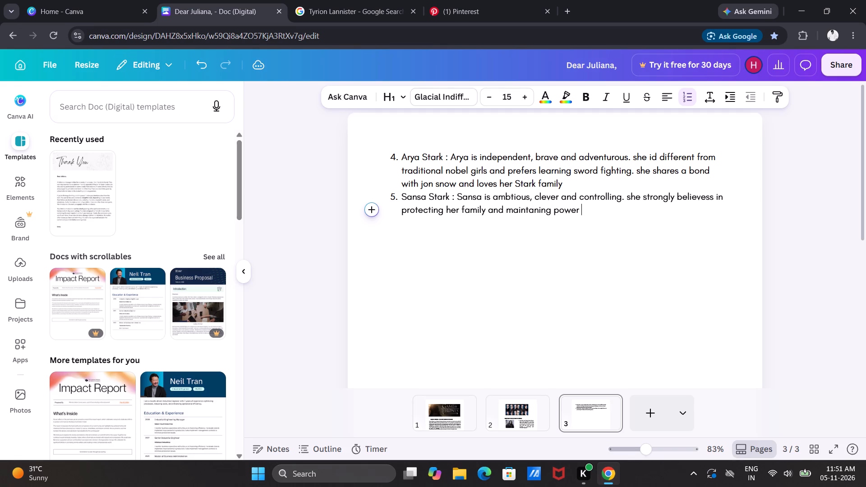
key(BackSpace)
Close the sentence about power with a period and start Sansa's third sentence with "She has a", capitalizing "She".
text(. she)
key(space)
key(BackSpace)
key(BackSpace)
key(BackSpace)
key(BackSpace)
text(She is)
key(space)
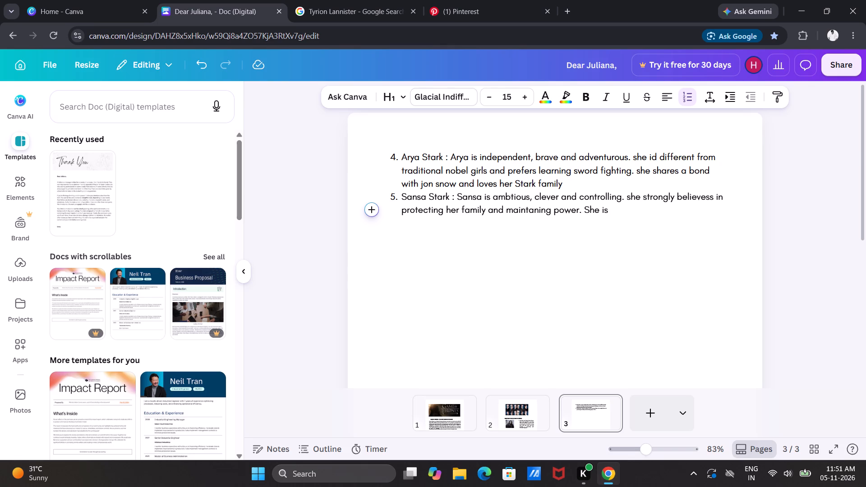
key(BackSpace)
key(BackSpace)
key(BackSpace)
text(has a)
key(space)
Continue Sansa's third sentence in item 5 with the word "complicated".
text(cp)
key(BackSpace)
text(om)
text(pl)
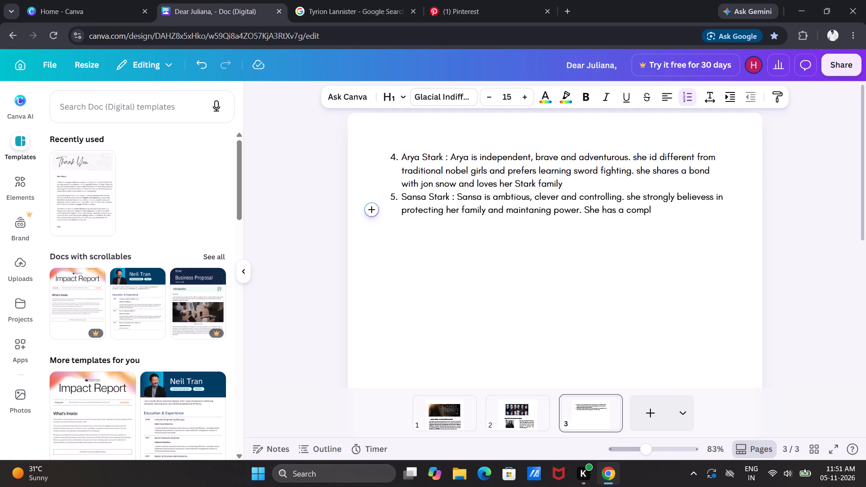
key(o)
key(BackSpace)
key(i)
text(cat)
text(ed)
key(space)
Extend Sansa's third sentence with "relationship with her".
text(rele)
key(BackSpace)
text(ation)
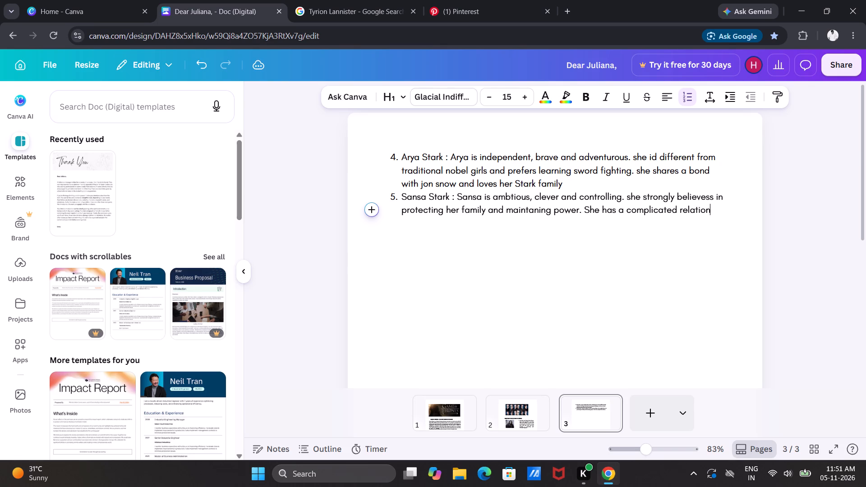
text(ship)
key(space)
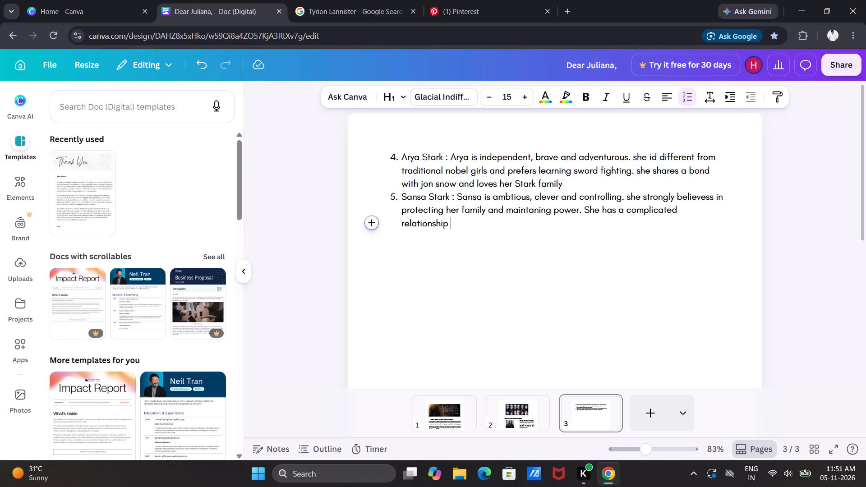
text(with)
key(space)
key(h)
text(er)
key(space)
Continue Sansa's third sentence with "twin brother Jaime".
text(twu)
key(BackSpace)
text(in)
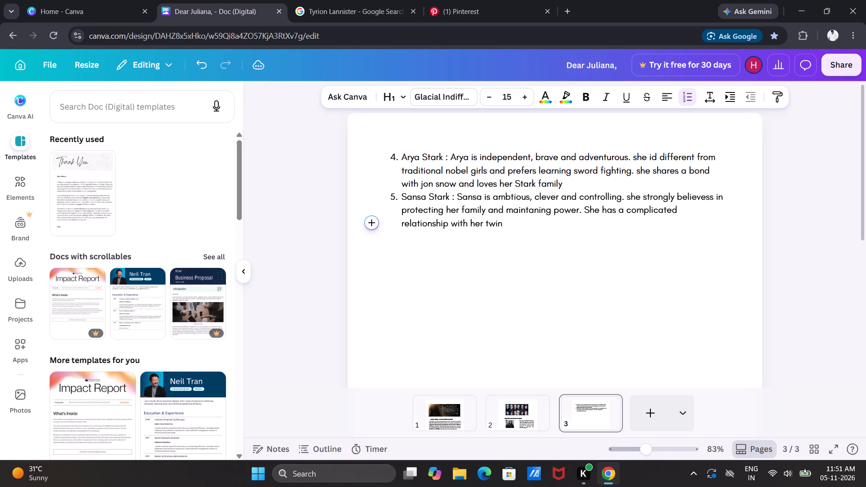
key(space)
text(brother)
key(space)
key(a)
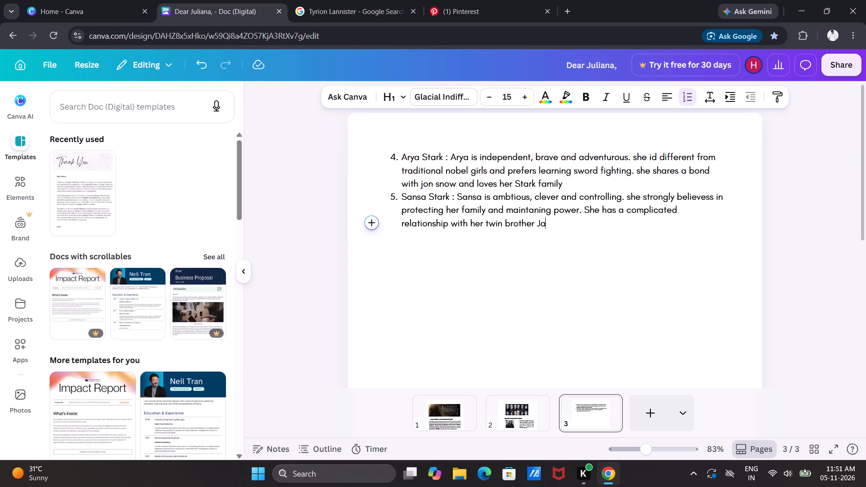
text(ime)
Finish Sansa's third sentence with "and brother Tyrion" and a closing period.
key(space)
text(and)
key(space)
text(brother)
key(space)
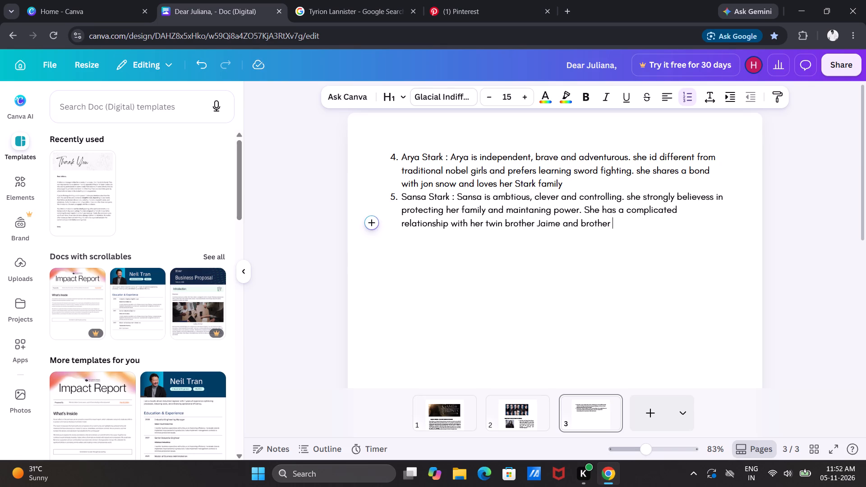
key(y)
text(rion)
text(.)
key(space)
Start numbered item 6 below Sansa's paragraph with the name "eddard".
key(Return)
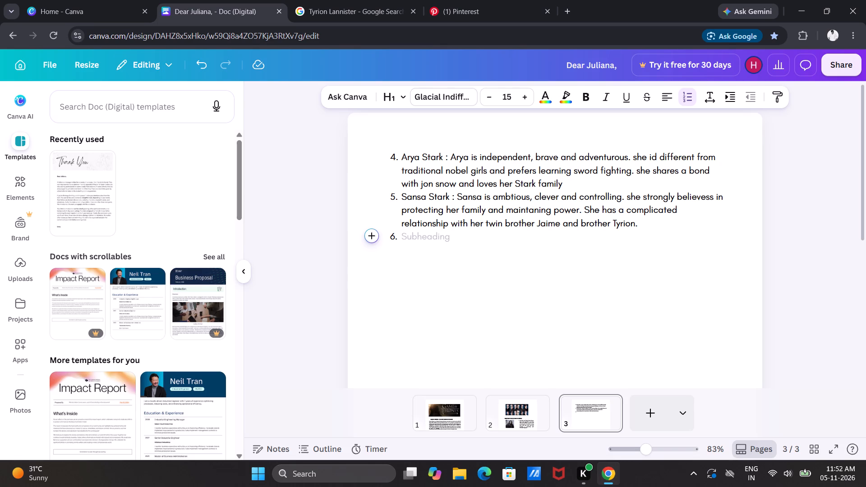
key(e)
text(ddard)
Add the nickname "{Ned}" in curly braces directly after "eddard" in item 6.
key(shift+braceleft)
key(BackSpace)
key(bracketleft)
key(BackSpace)
key(bracketleft)
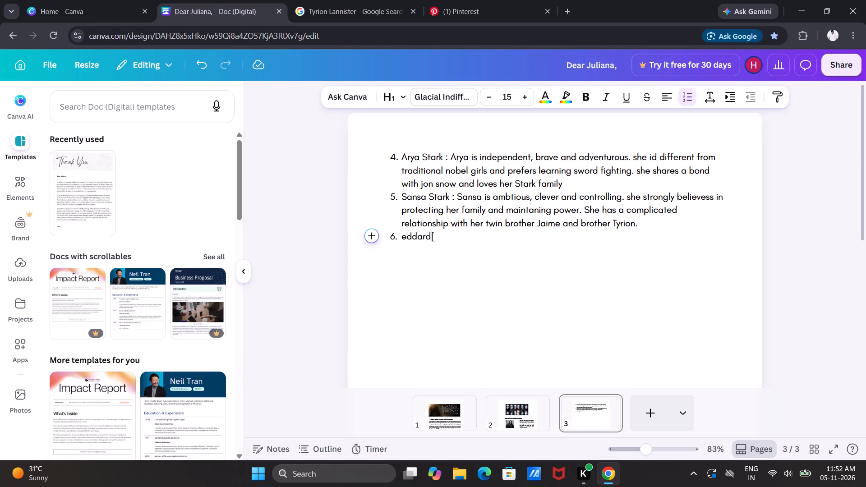
key(BackSpace)
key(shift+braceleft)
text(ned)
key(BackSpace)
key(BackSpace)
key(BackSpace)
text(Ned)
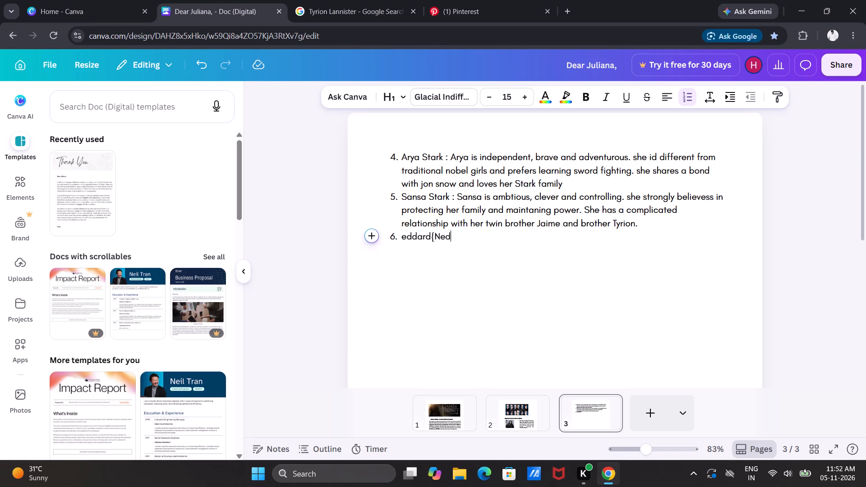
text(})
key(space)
Complete the character name in item 6 with "Stark :".
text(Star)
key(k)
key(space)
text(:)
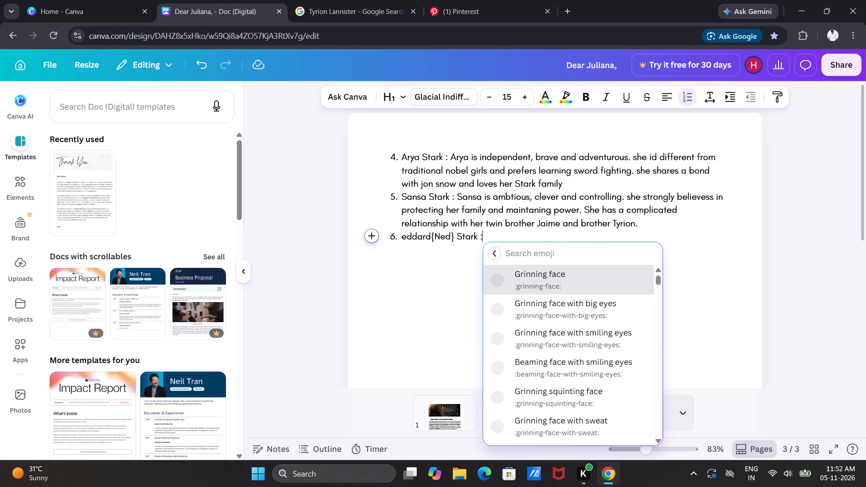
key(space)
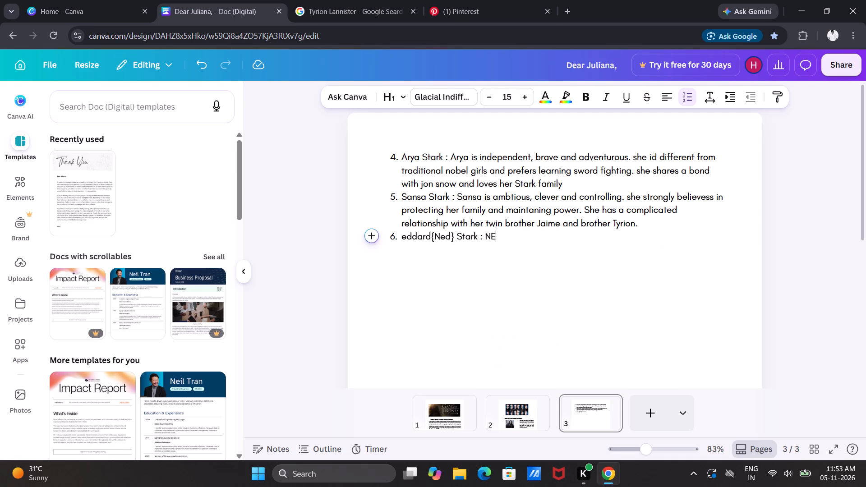
Begin item 6's description after the colon with "Ned sstark is honest,".
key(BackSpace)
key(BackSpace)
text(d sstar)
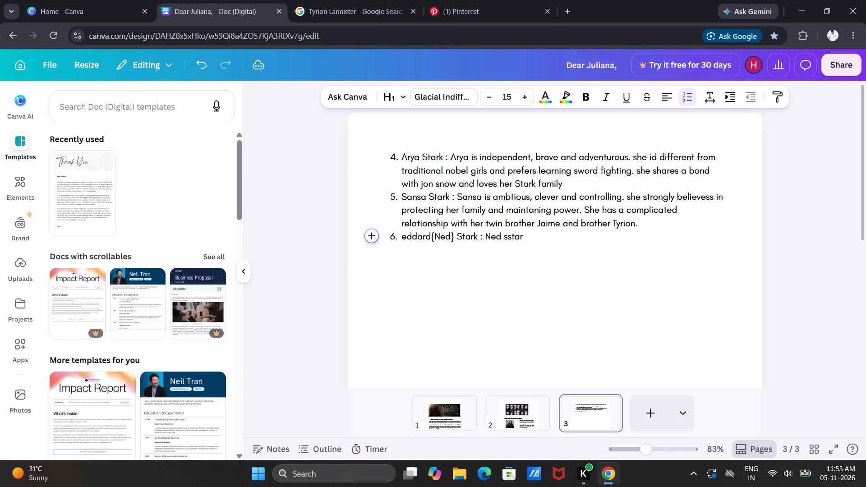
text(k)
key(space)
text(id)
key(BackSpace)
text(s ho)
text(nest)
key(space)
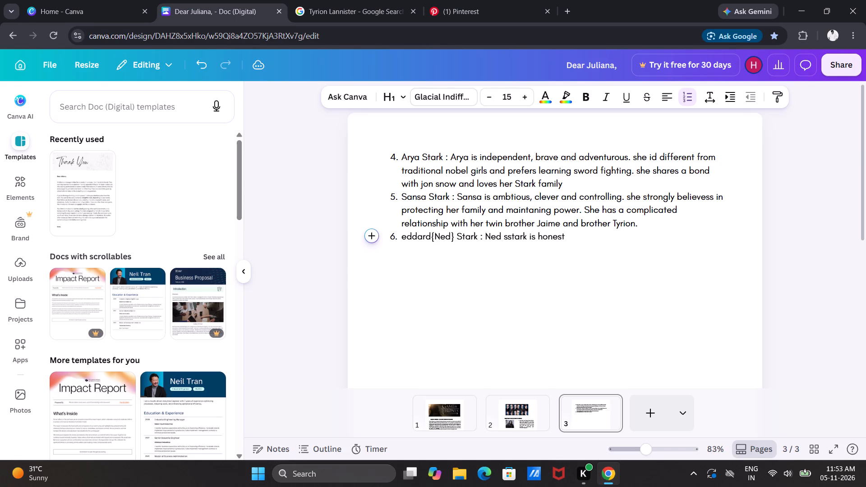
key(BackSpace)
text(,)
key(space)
Continue Ned's list of traits in item 6 with "disciplined, loyel".
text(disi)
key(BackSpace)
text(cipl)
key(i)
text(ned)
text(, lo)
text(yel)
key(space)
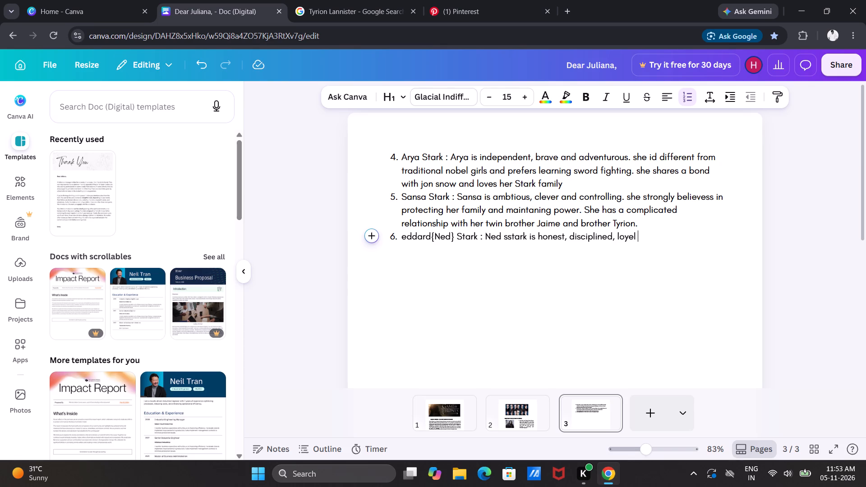
Finish the first sentence of item 6 with "and responsible" and a closing period.
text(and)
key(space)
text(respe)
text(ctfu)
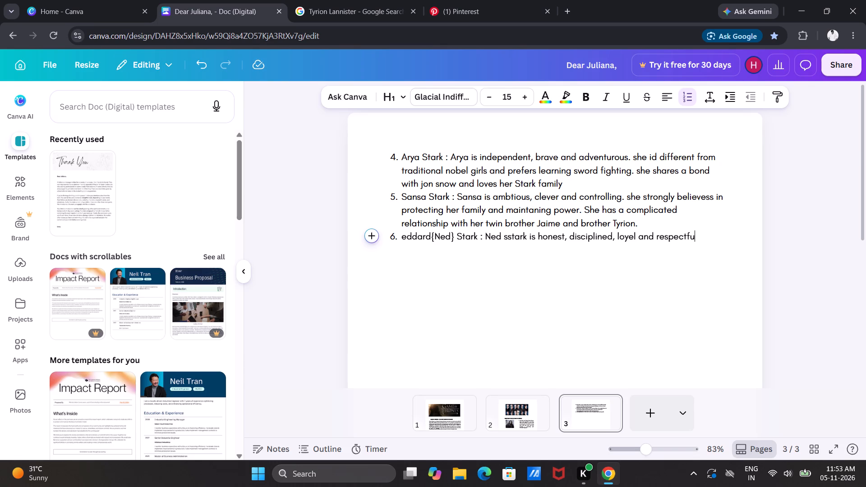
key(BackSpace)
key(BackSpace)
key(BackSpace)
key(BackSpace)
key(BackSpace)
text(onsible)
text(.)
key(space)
Start the second sentence of Ned's paragraph with "He is the head of House Stark".
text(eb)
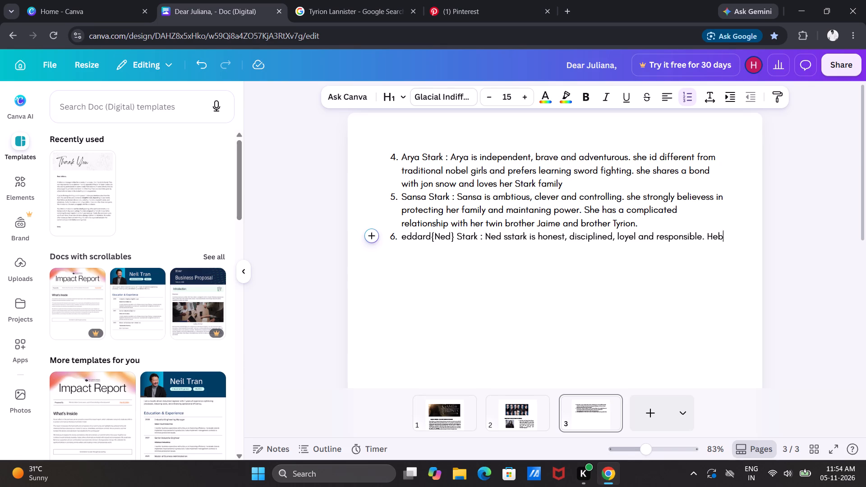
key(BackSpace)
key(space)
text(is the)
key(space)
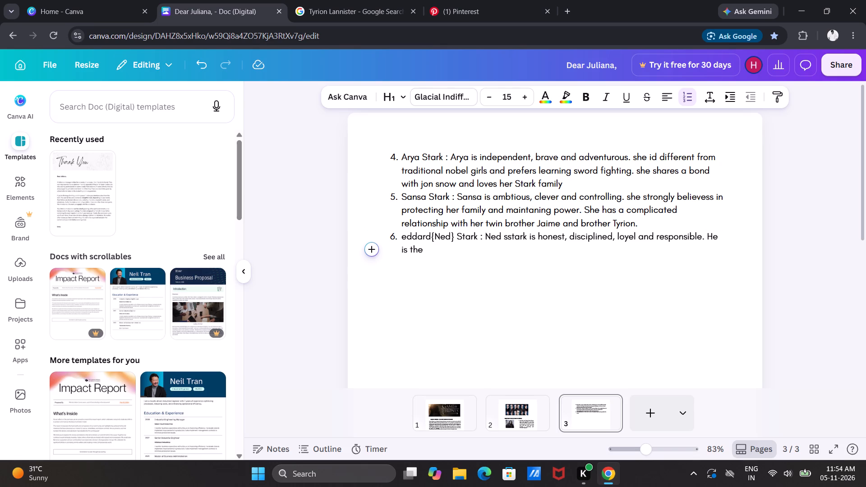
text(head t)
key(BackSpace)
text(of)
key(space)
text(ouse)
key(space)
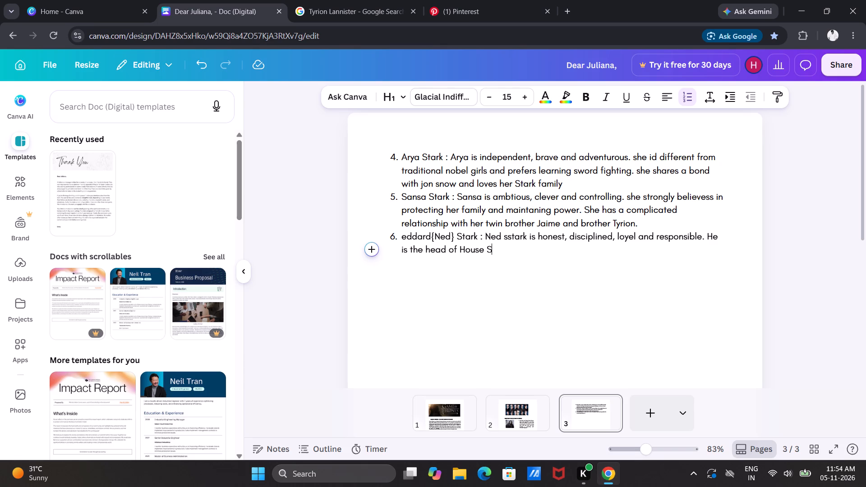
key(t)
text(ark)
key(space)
Extend the House Stark sentence in item 6 with "and believes in justice".
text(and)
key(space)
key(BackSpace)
text(el)
text(ie)
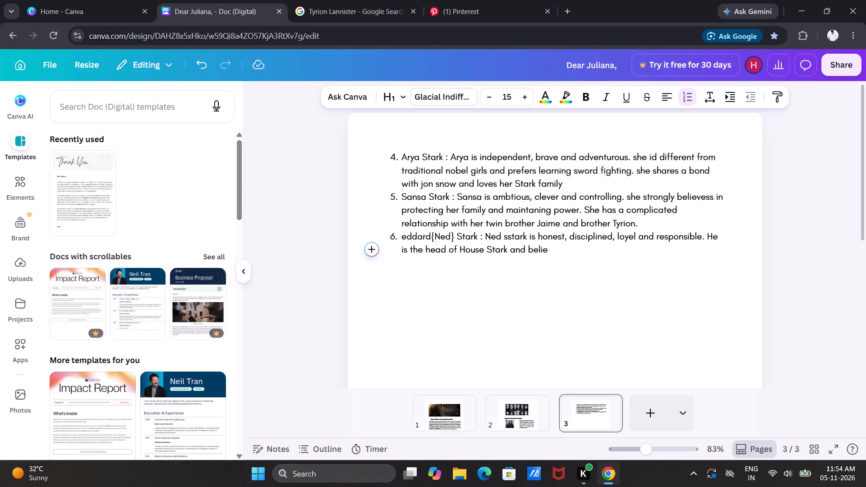
text(ves)
key(space)
text(in)
key(space)
text(ju)
text(st)
key(i)
text(ce)
Finish the House Stark sentence in item 6 with "and honour" and a closing period.
key(space)
text(and)
key(space)
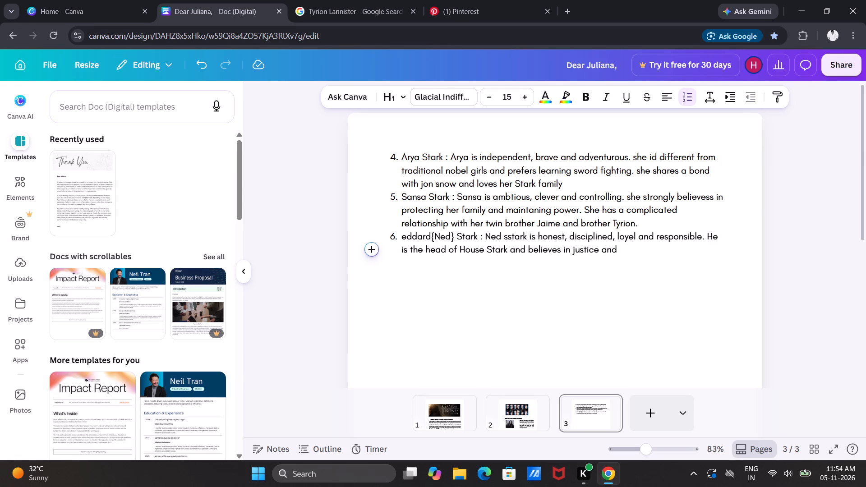
text(hou)
key(BackSpace)
text(no)
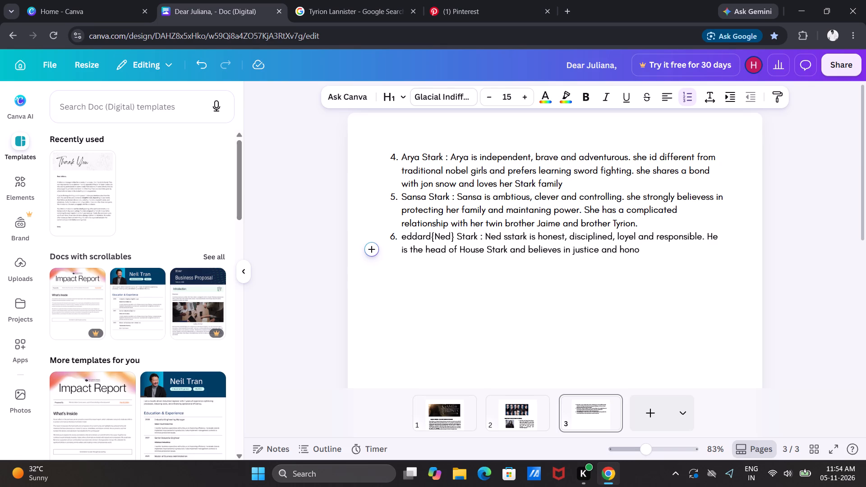
text(ur)
text(.)
key(space)
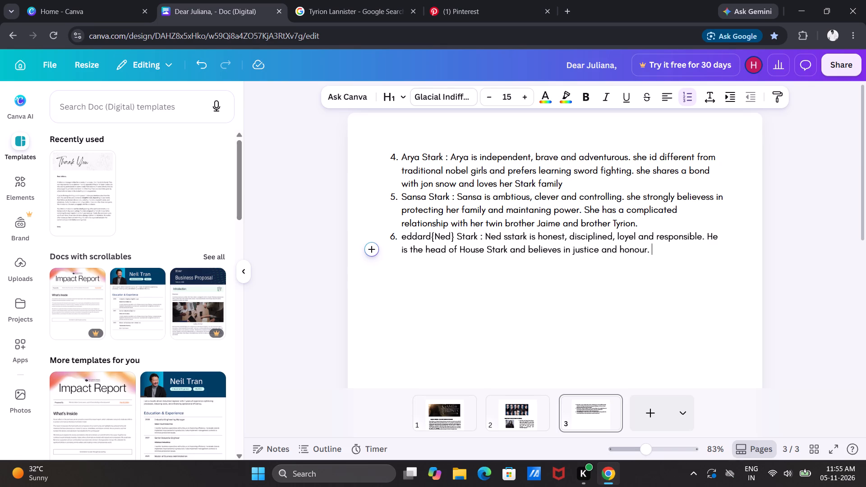
Start the third sentence of Ned's paragraph in item 6 with "He is a lovinh father and".
text(e)
key(space)
text(is)
key(space)
text(lov)
text(in)
text(h father and)
key(space)
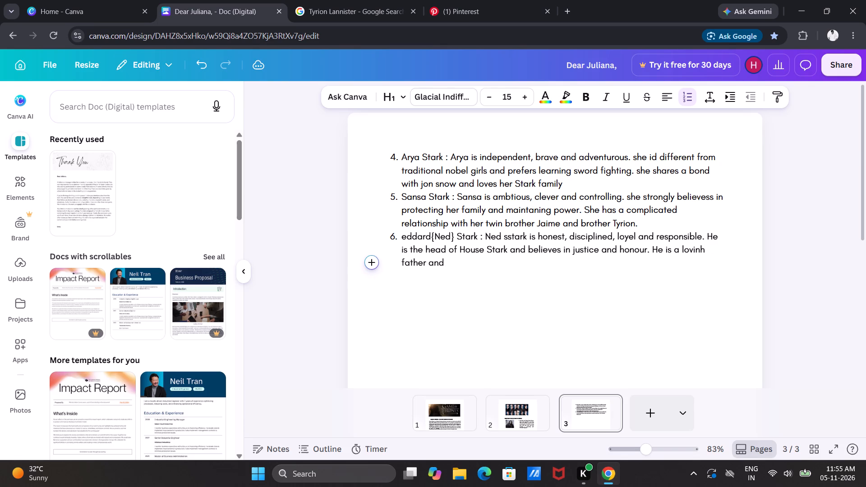
Complete the third sentence of item 6 with "respected leader of winterfell" and a closing period.
text(res)
text(pect)
text(ed)
key(space)
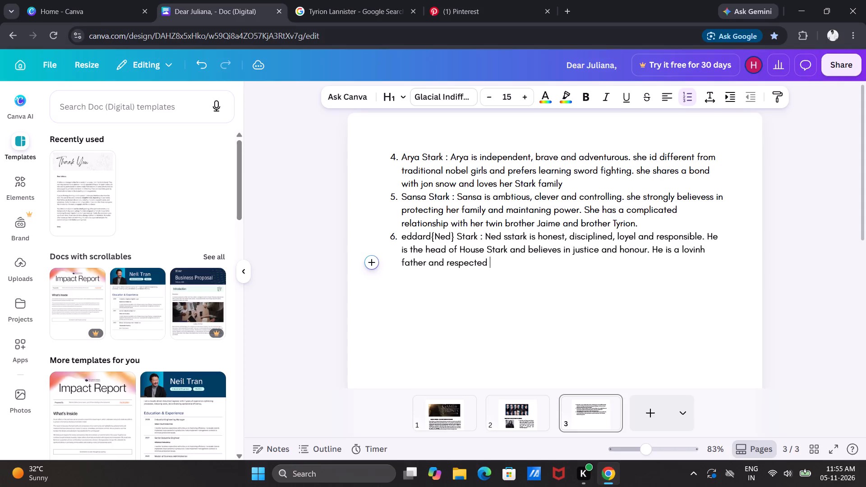
text(lea)
text(der)
key(space)
text(of)
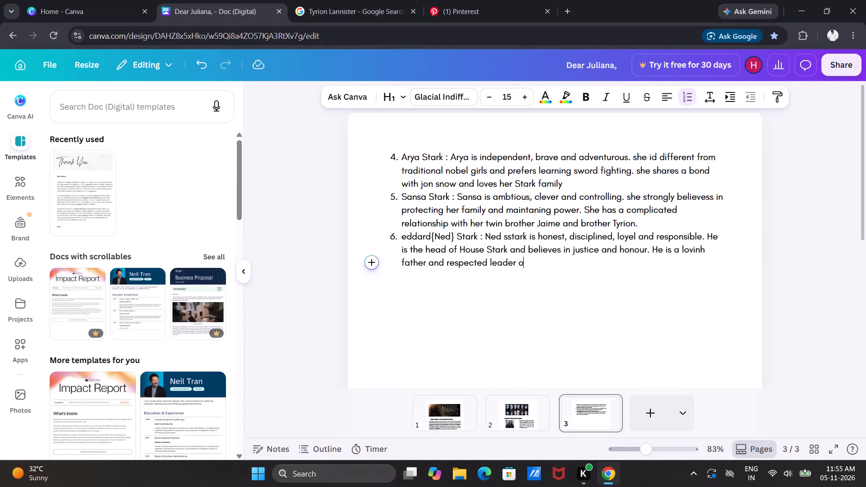
key(space)
text(wi)
text(nter)
text(fell.)
key(space)
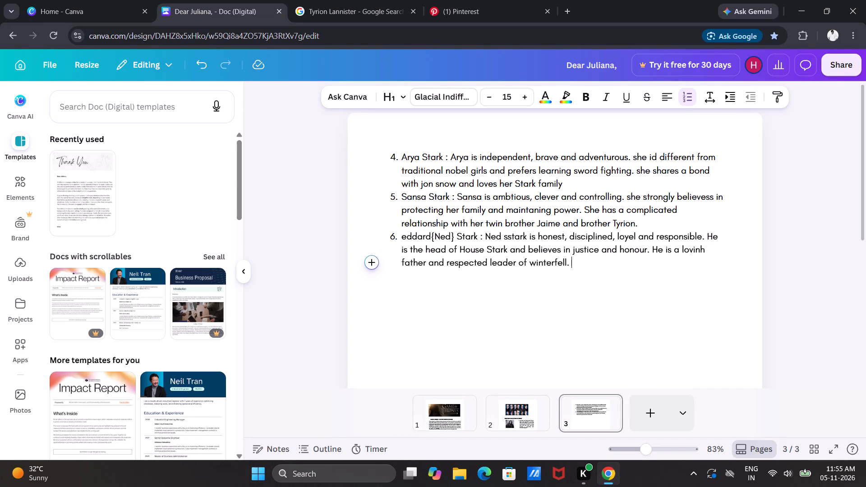
Place the text cursor just before "family" at the end of Arya Stark's paragraph in item 4.
scroll(537, 188, up, 3)
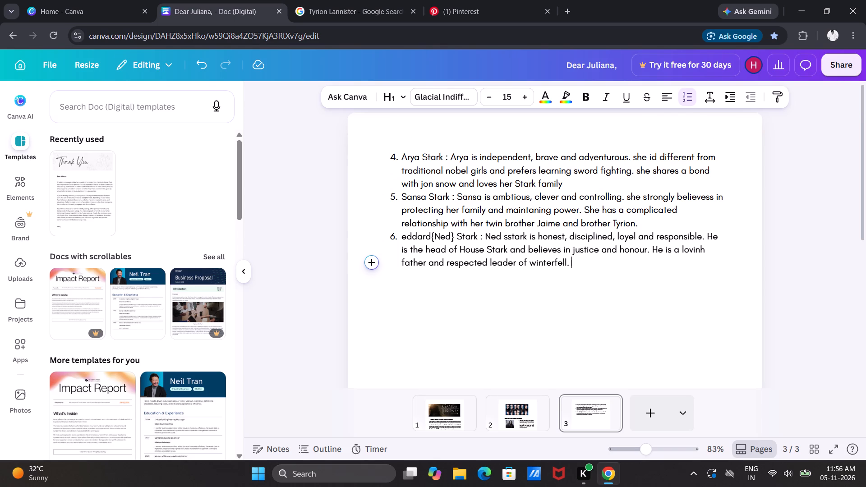
click(537, 188)
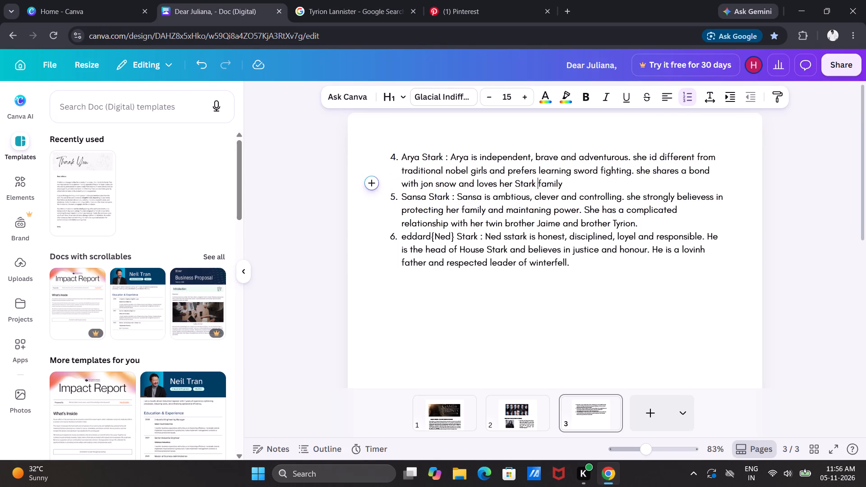
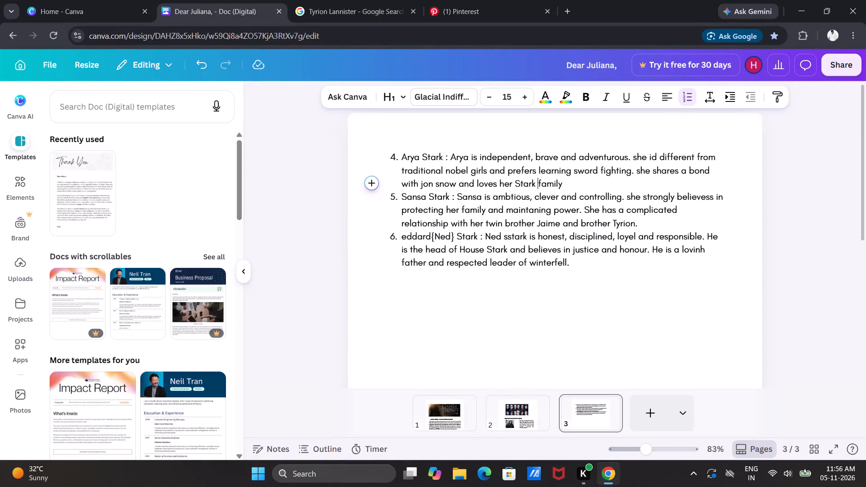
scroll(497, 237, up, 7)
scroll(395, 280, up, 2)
Add a seventh list item after the eddard{Ned} Stark entry on page 3, starting with "Robb Stark : ".
click(386, 240)
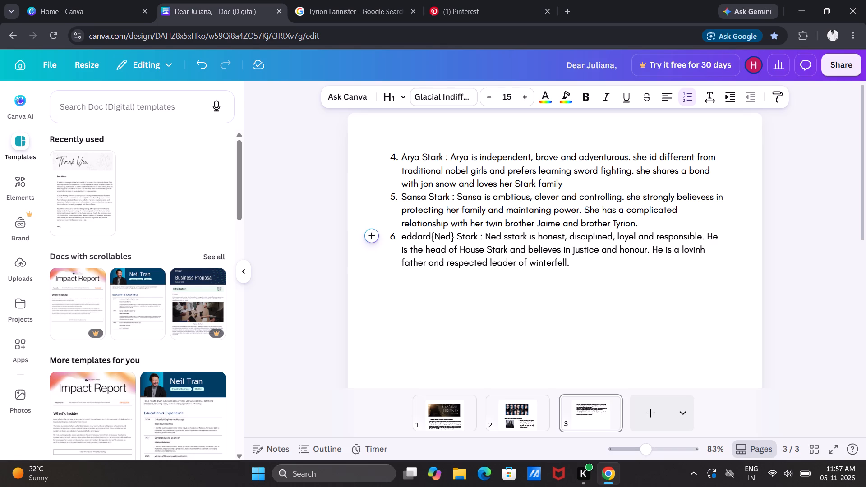
scroll(434, 173, up, 5)
scroll(434, 173, down, 1)
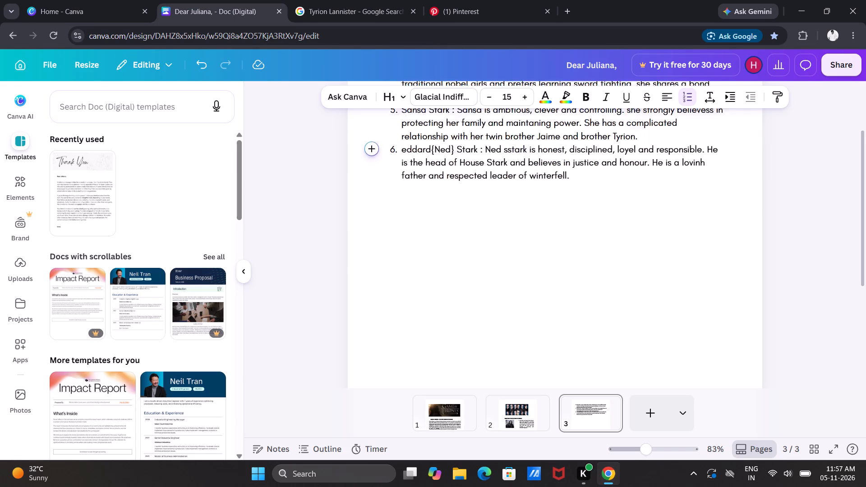
scroll(434, 173, down, 1)
click(393, 243)
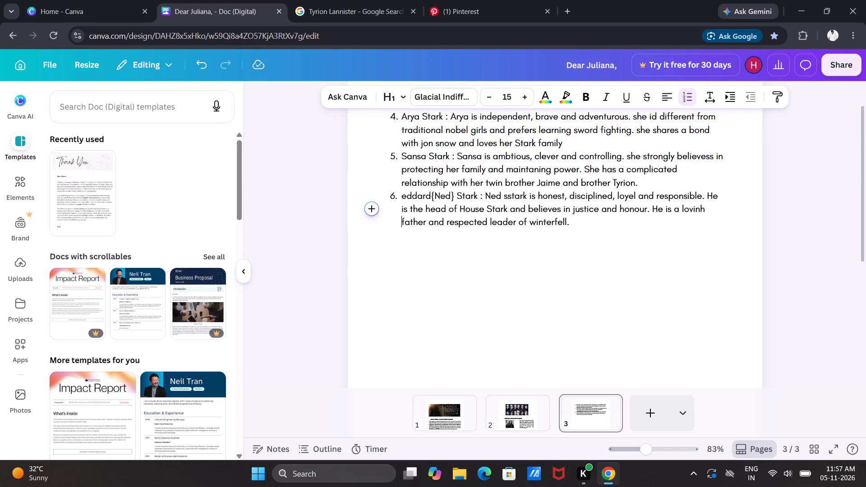
click(594, 232)
key(Return)
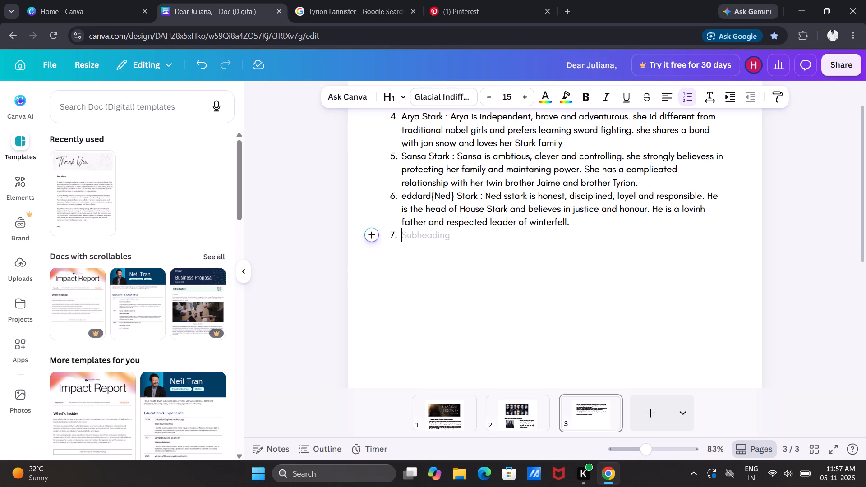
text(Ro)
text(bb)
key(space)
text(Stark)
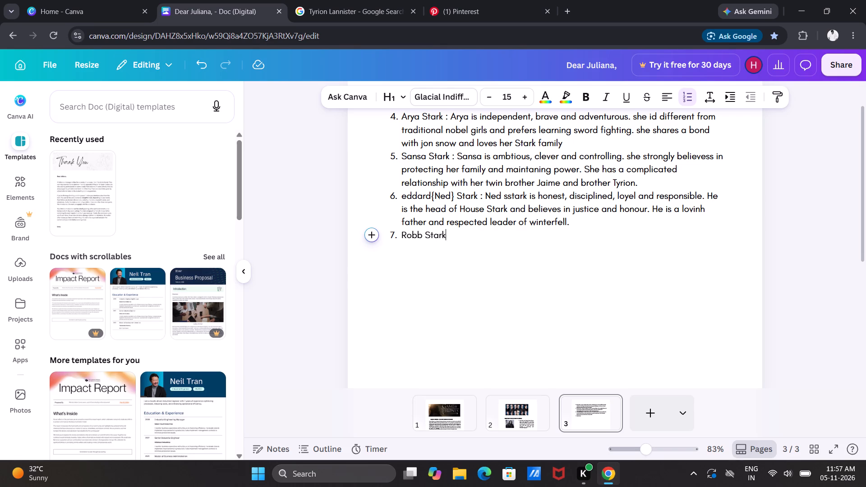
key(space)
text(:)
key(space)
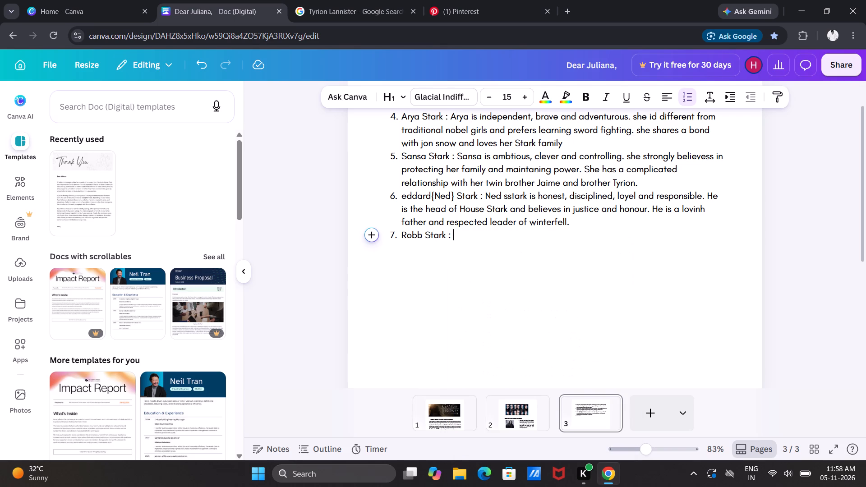
Copy the first name "Robb" from item 7 and paste it after the colon.
click(594, 232)
double_click(410, 231)
key(ctrl+c)
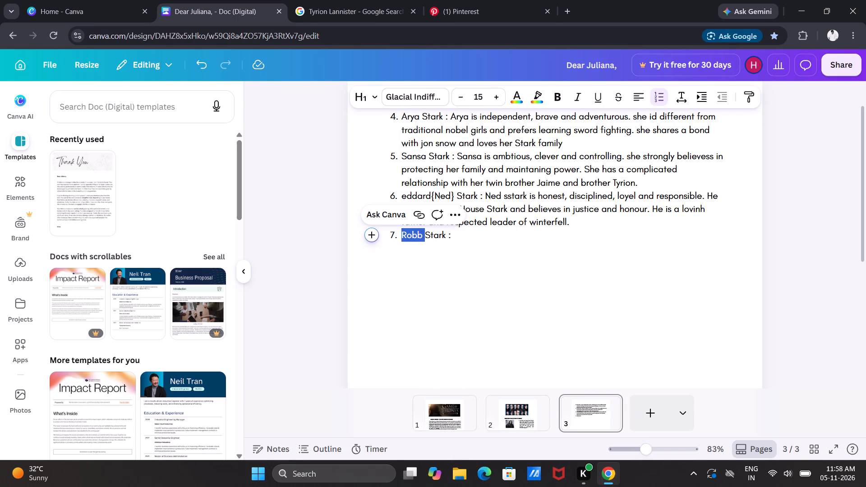
click(466, 238)
key(ctrl+v)
click(466, 238)
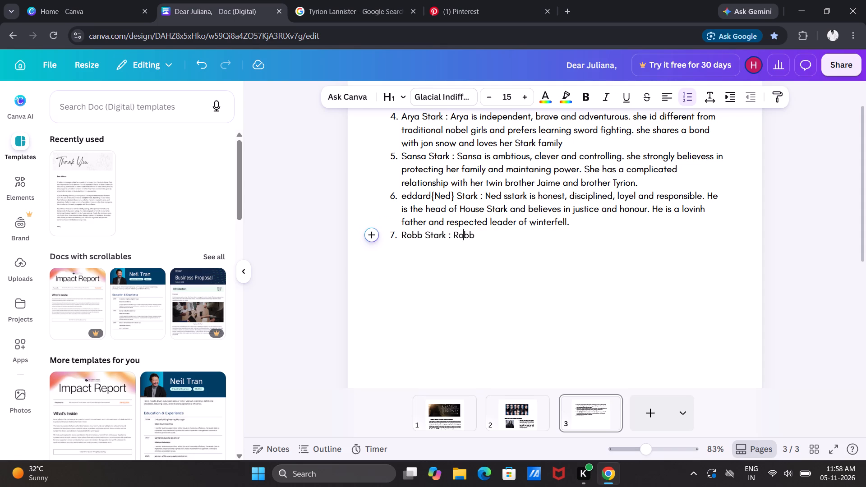
Continue item 7 after the second "Robb" with "is brave,loyel and natural leader.".
click(497, 243)
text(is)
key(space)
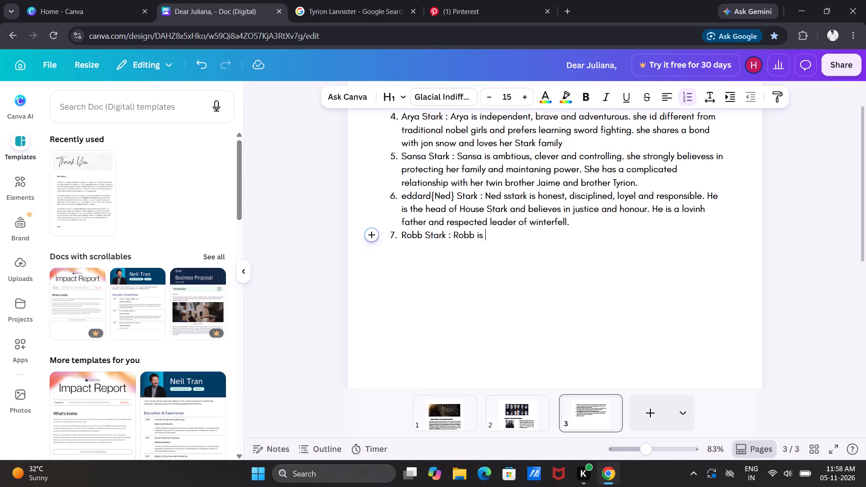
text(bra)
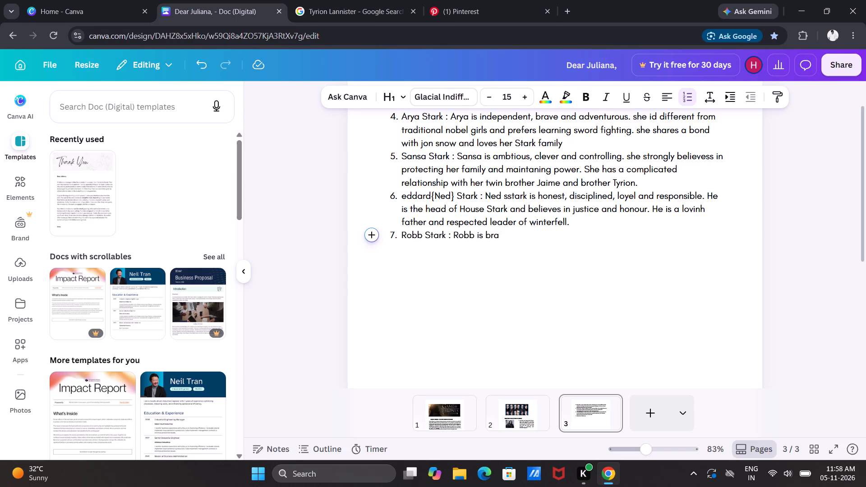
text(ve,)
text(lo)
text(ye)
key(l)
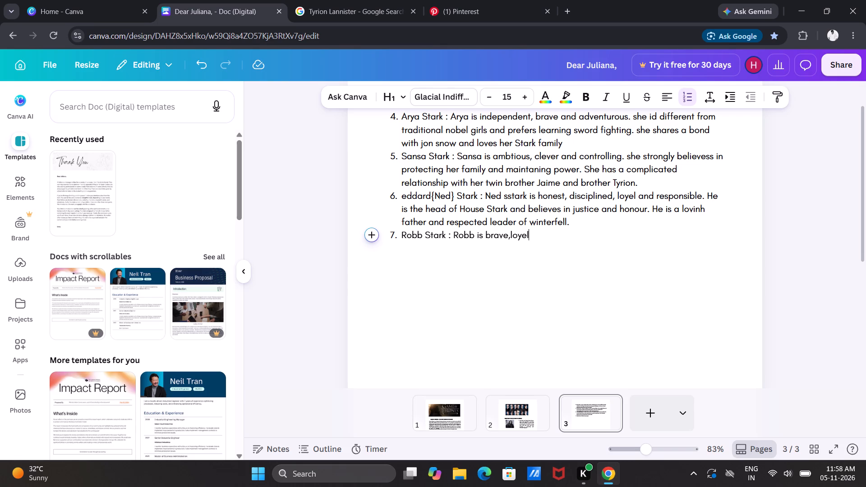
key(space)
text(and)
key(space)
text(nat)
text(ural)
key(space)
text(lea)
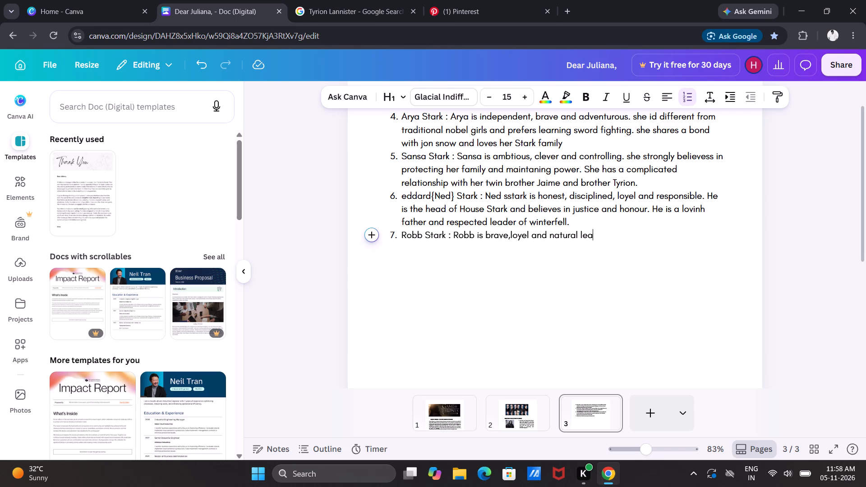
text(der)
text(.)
Start a second sentence in item 7, after "natural leader.", with "He is the eldest".
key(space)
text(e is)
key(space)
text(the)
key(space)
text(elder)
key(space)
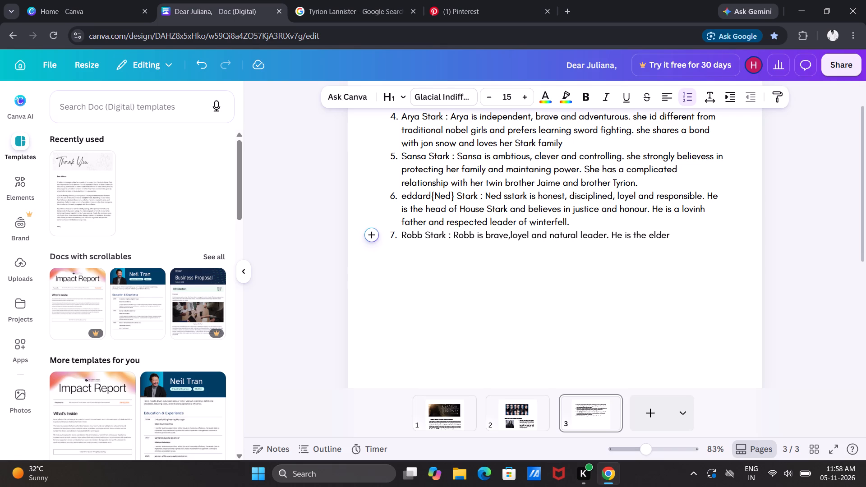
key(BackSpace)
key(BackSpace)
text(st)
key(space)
Continue the second sentence of item 7 with "legitimate son of Ned stark and".
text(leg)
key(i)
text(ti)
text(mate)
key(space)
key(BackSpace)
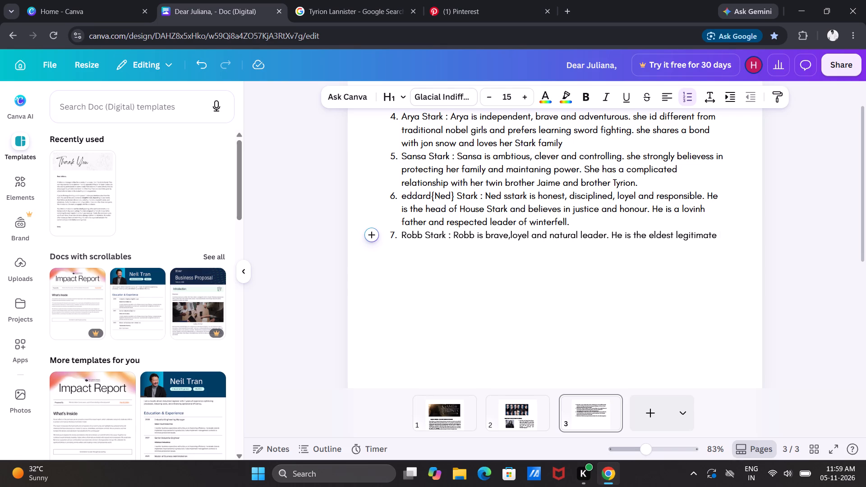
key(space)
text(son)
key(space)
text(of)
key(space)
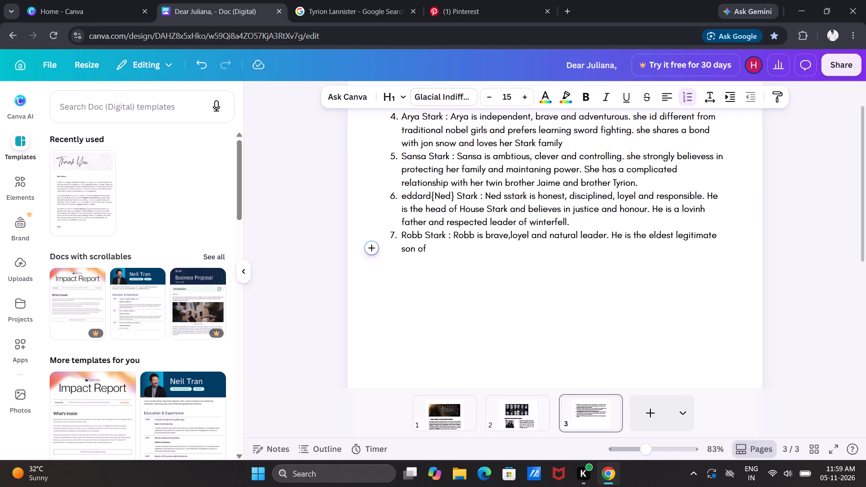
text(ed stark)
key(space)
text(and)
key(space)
Capitalise the surname after "Ned" in item 7 so it reads "Stark".
click(447, 249)
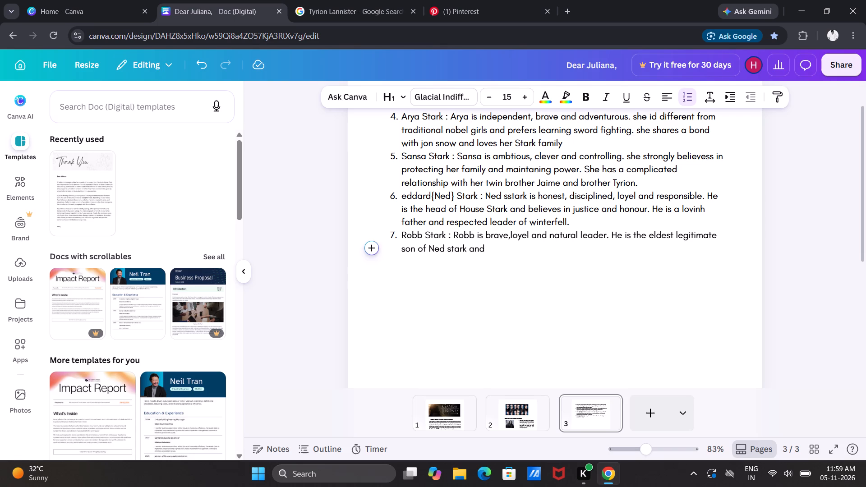
click(451, 250)
key(BackSpace)
key(shift+s)
Continue item 7 after "Ned Stark and" with "becomes King".
click(500, 248)
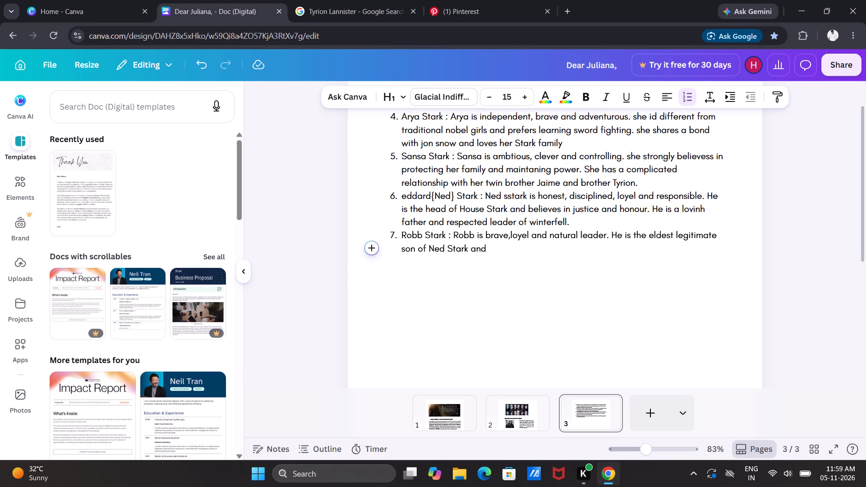
text(become)
text(s)
key(space)
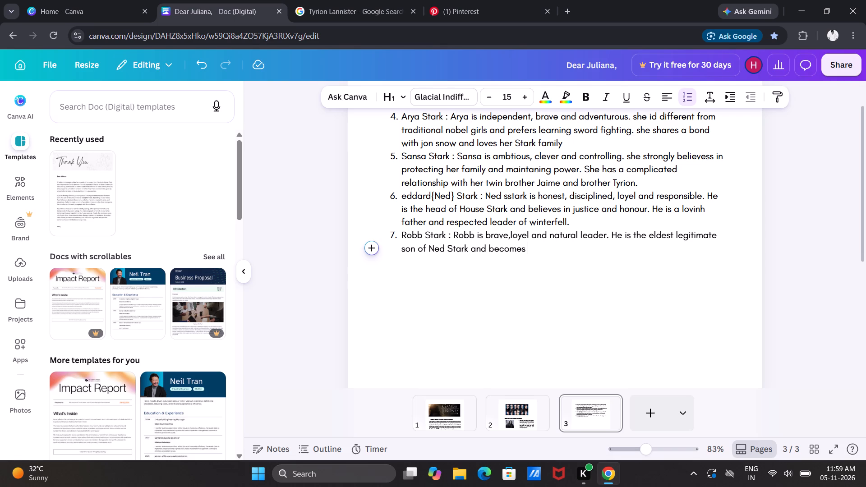
text(Ling)
key(space)
key(BackSpace)
key(BackSpace)
key(BackSpace)
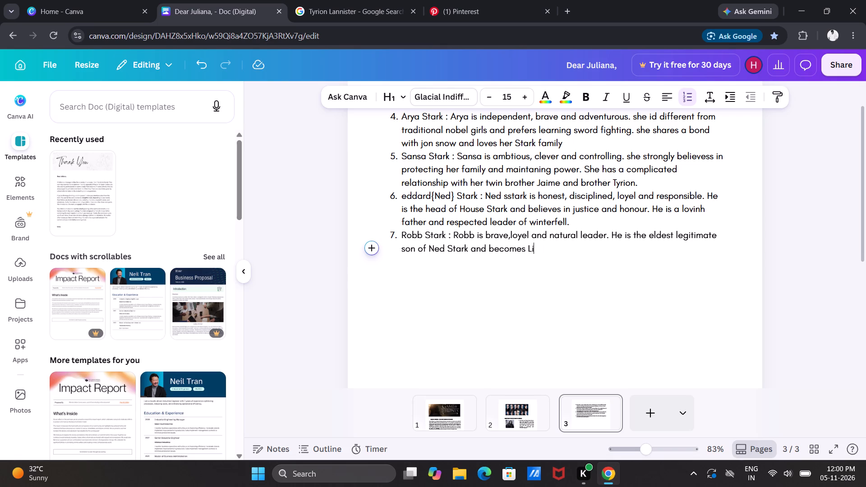
key(BackSpace)
key(BackSpace)
text(King)
key(space)
Finish the second sentence of item 7 with "in the Nort.", keeping "in" and "the" as separate words.
text(inthe)
key(space)
click(554, 248)
key(space)
click(586, 250)
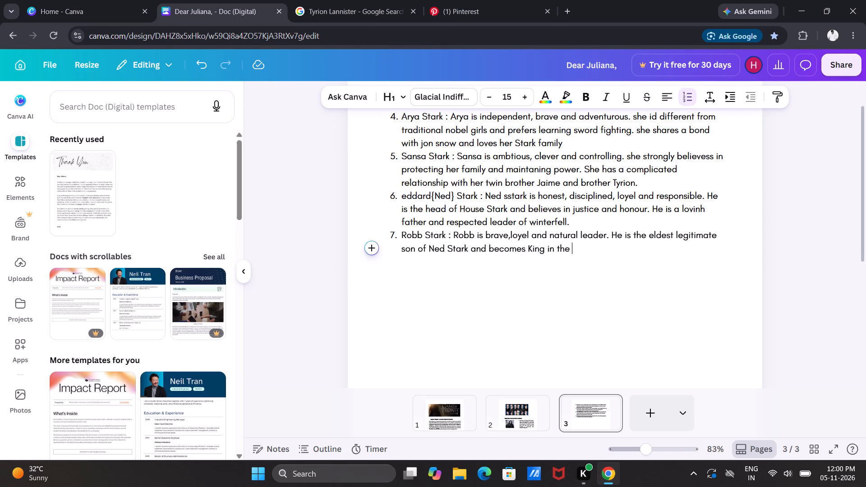
text(Nort)
text(.)
key(space)
Begin the third sentence of item 7 with "He fights to protect".
key(e)
key(space)
text(fi)
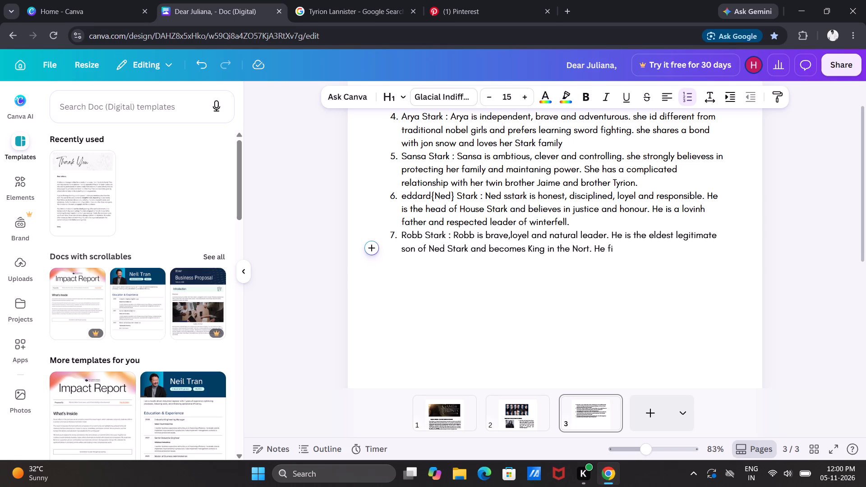
text(gh)
text(ts)
key(space)
text(to)
key(space)
text(pro)
text(te)
text(ct)
key(space)
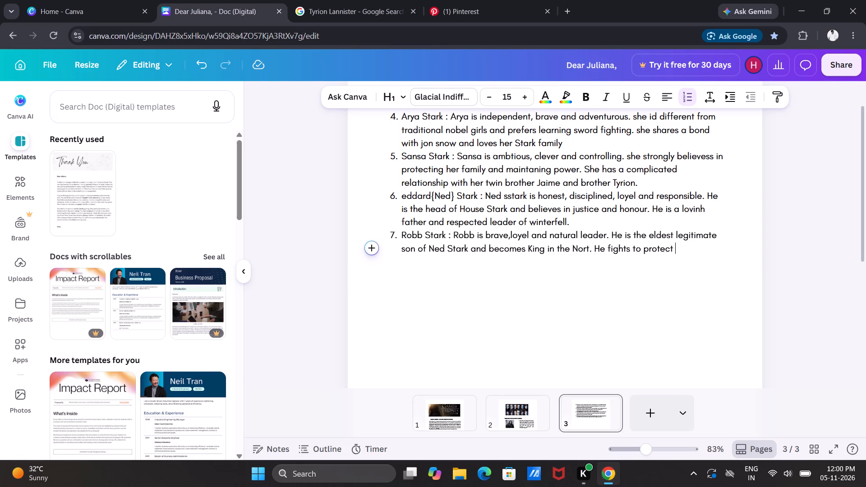
Finish item 7 with "his family and the independence of the North." and add an empty item 8.
text(his family)
key(space)
text(and)
key(space)
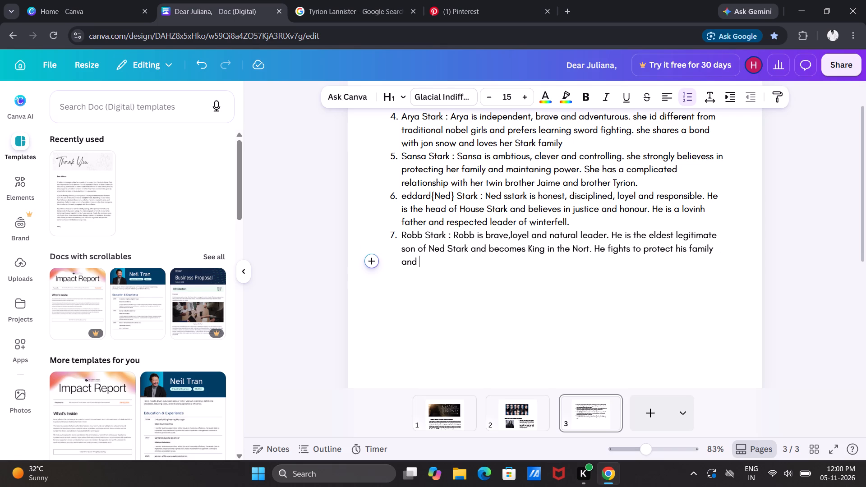
text(the)
key(space)
text(ind)
text(ependent)
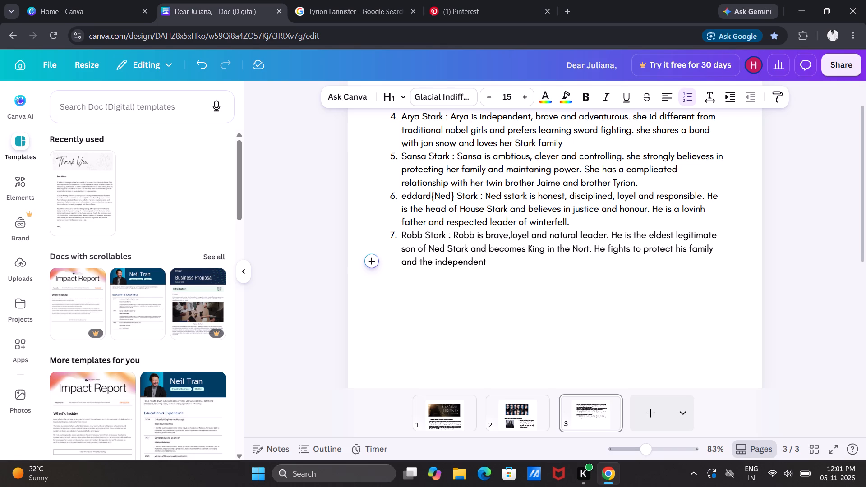
key(BackSpace)
text(ce)
key(space)
text(of the)
key(space)
text(rth)
key(period)
key(Return)
Examine how page 2 arranges the character photos beside their descriptions, and return to page 3.
scroll(586, 250, right, 1)
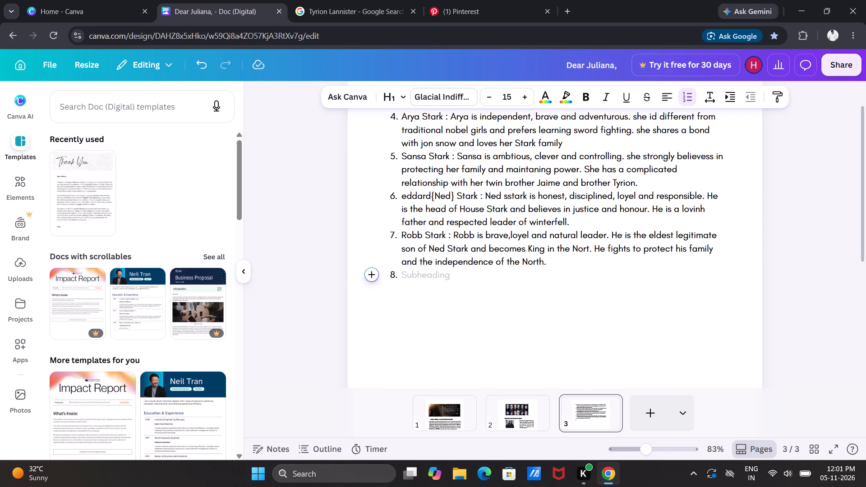
scroll(586, 250, right, 1)
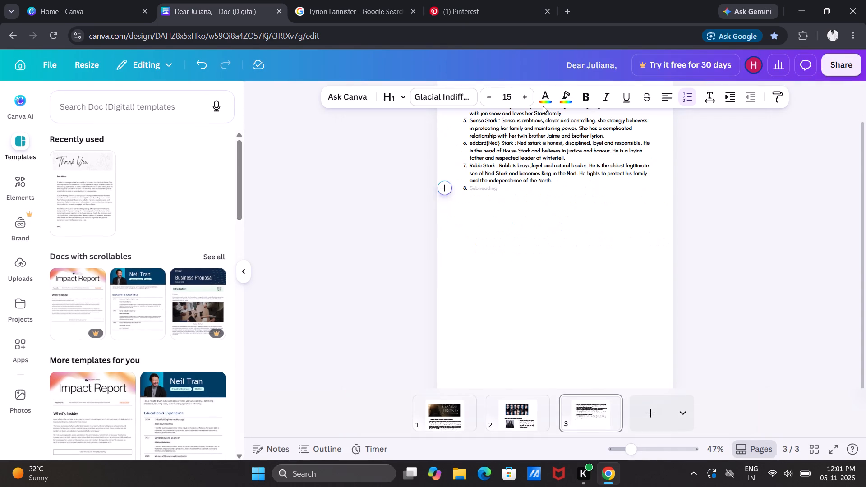
scroll(553, 238, up, 1)
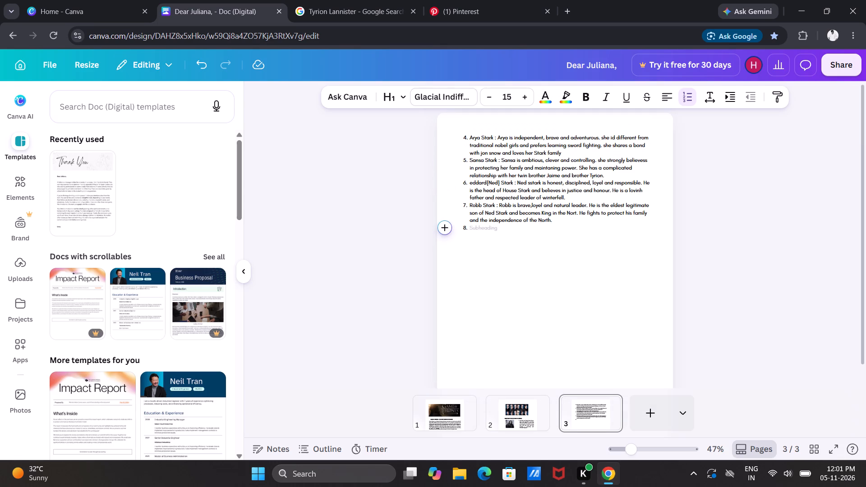
scroll(553, 238, up, 1)
click(526, 395)
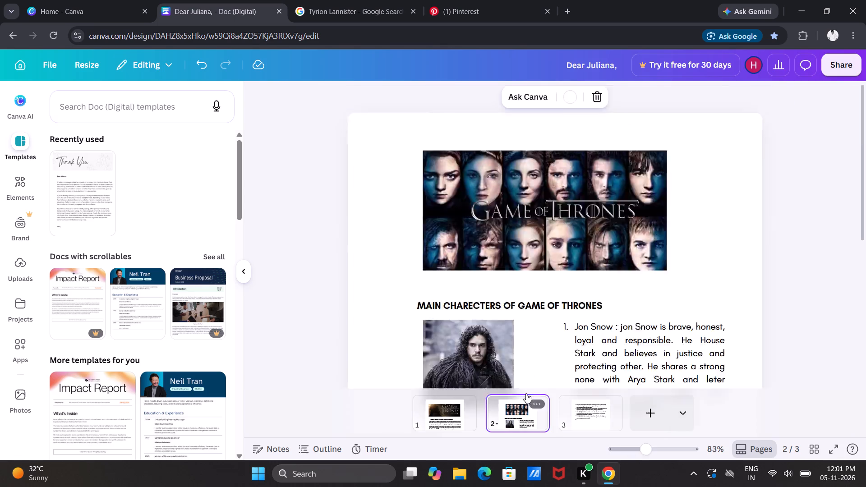
scroll(520, 259, down, 1)
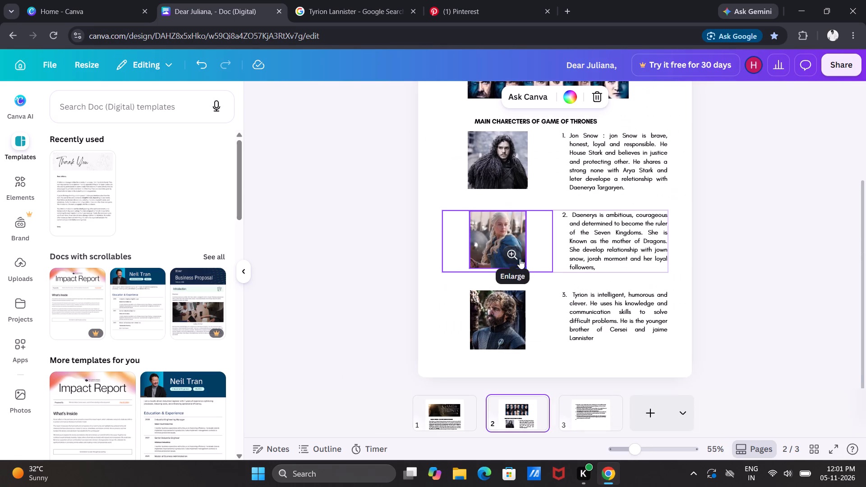
scroll(520, 259, down, 1)
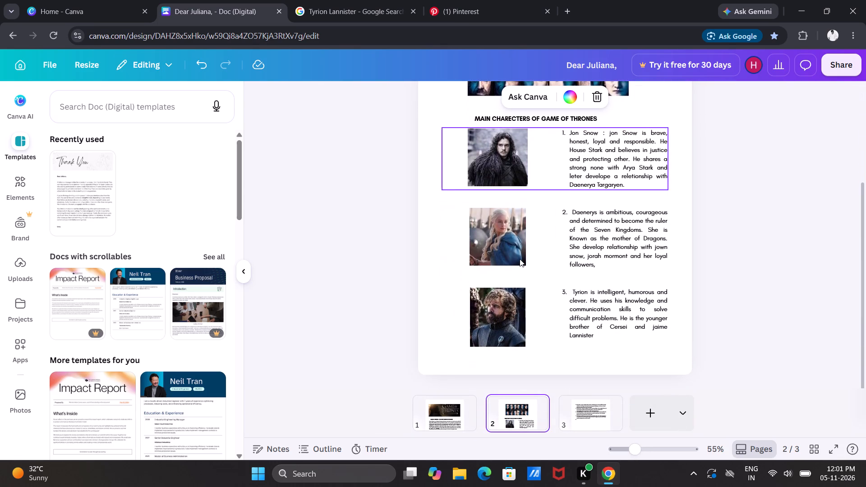
scroll(520, 259, down, 1)
click(598, 439)
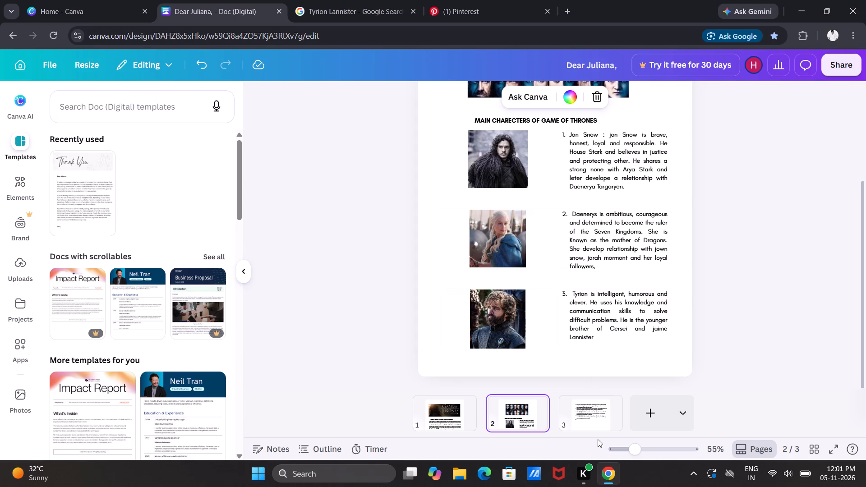
click(596, 421)
scroll(492, 241, up, 3)
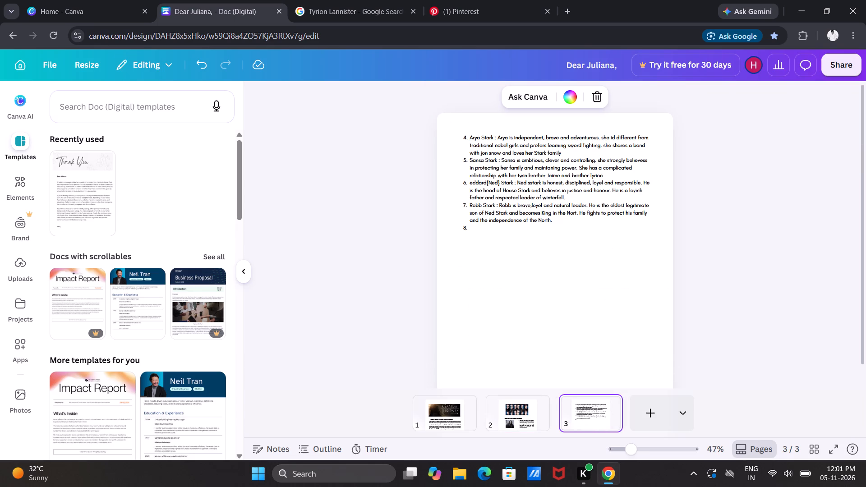
Indent list items 4 to 7 on page 3, Arya Stark through Robb Stark, by six levels.
drag(463, 139, 578, 221)
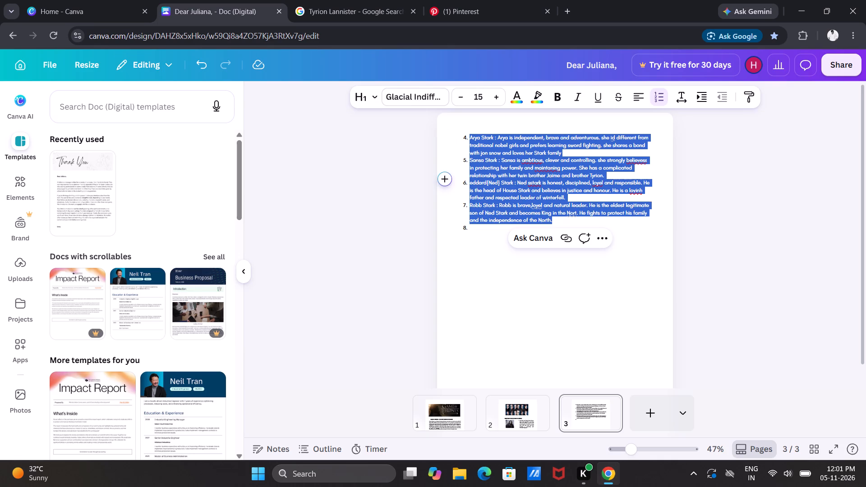
triple_click(693, 98)
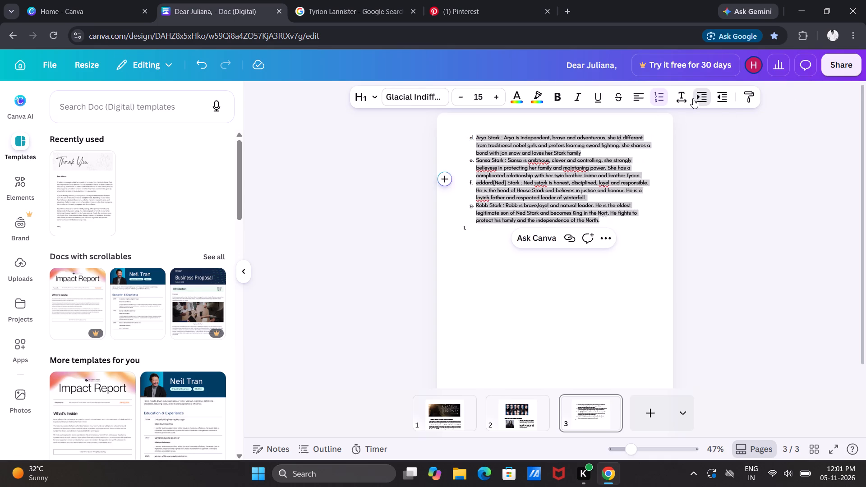
double_click(693, 98)
click(693, 98)
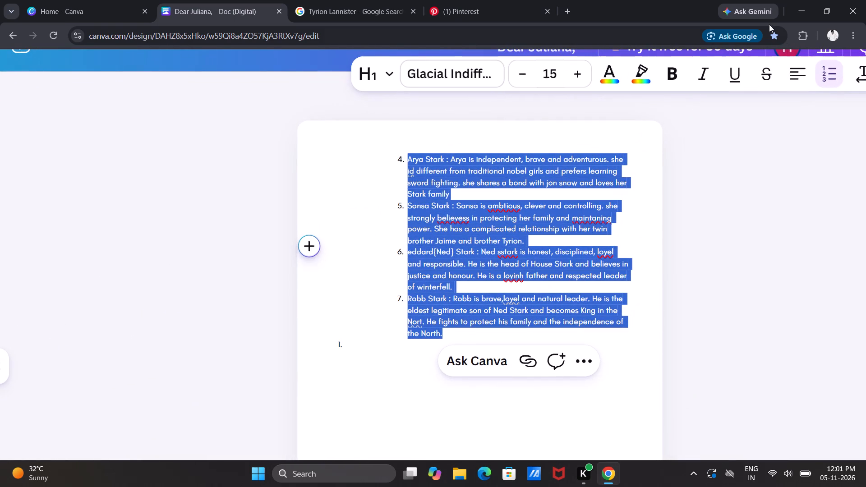
Justify the text of list items 4 to 7 on page 3.
scroll(796, 80, left, 2)
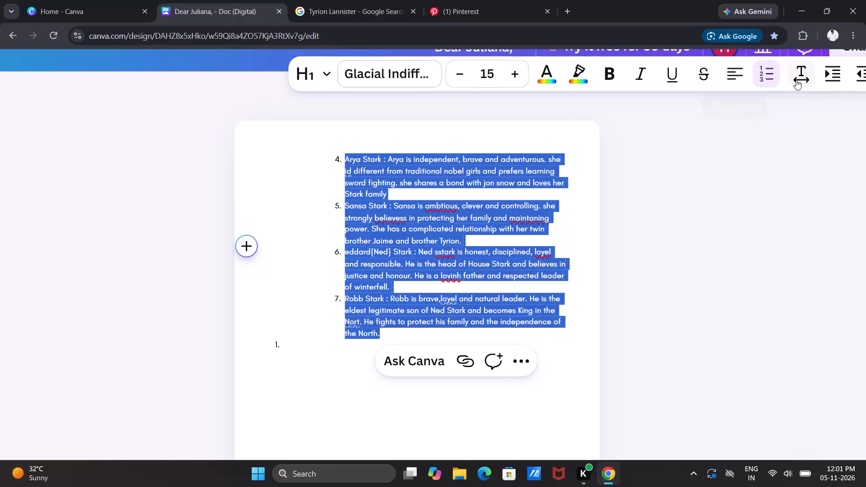
scroll(796, 80, left, 1)
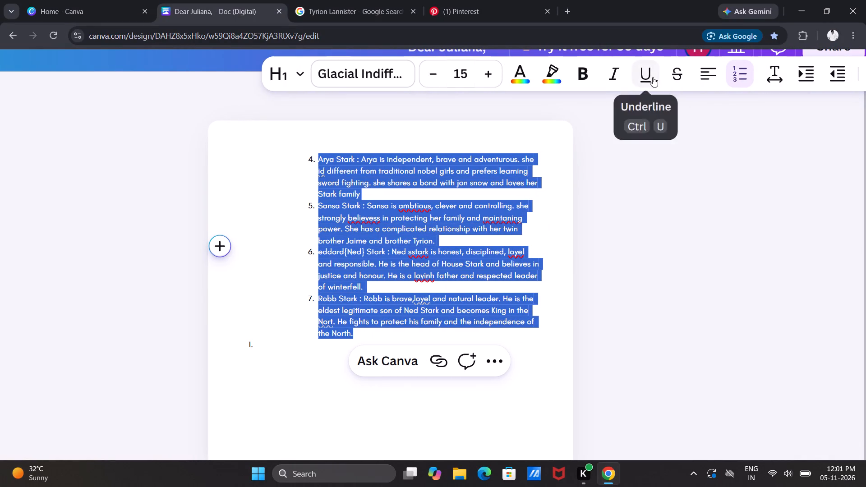
click(695, 74)
click(695, 74)
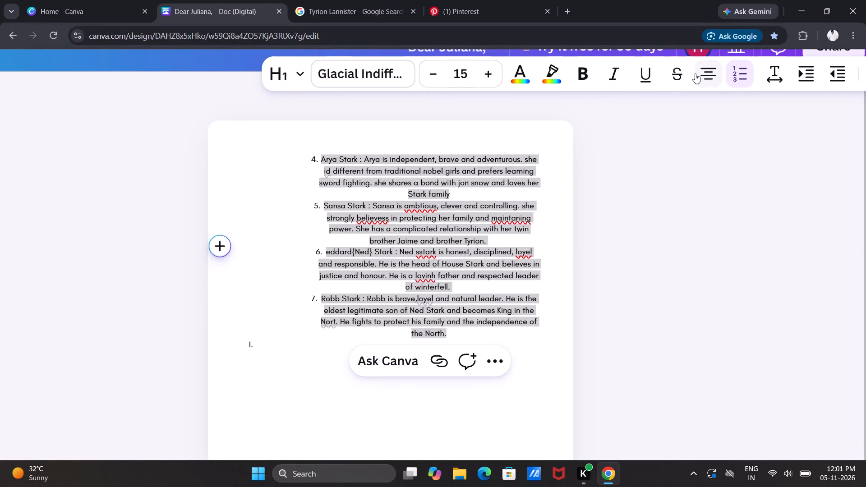
click(695, 74)
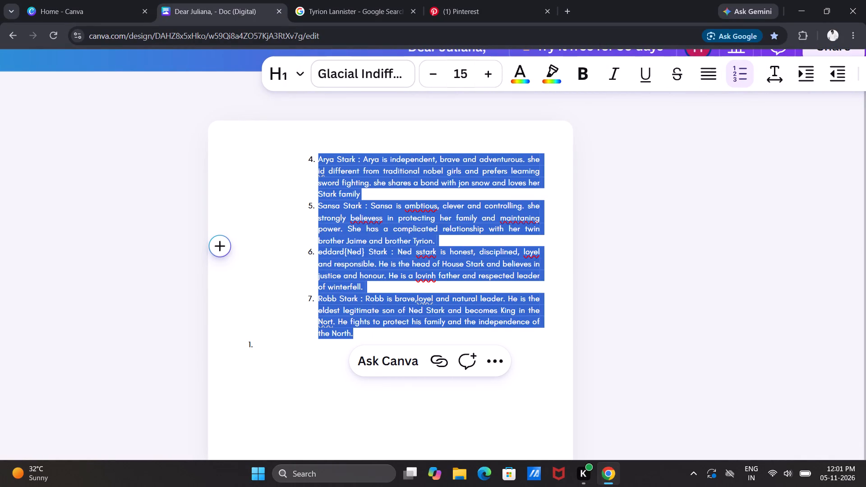
Insert unnumbered blank space after the Arya Stark entry, separating it from the Sansa Stark entry.
click(371, 194)
key(Return)
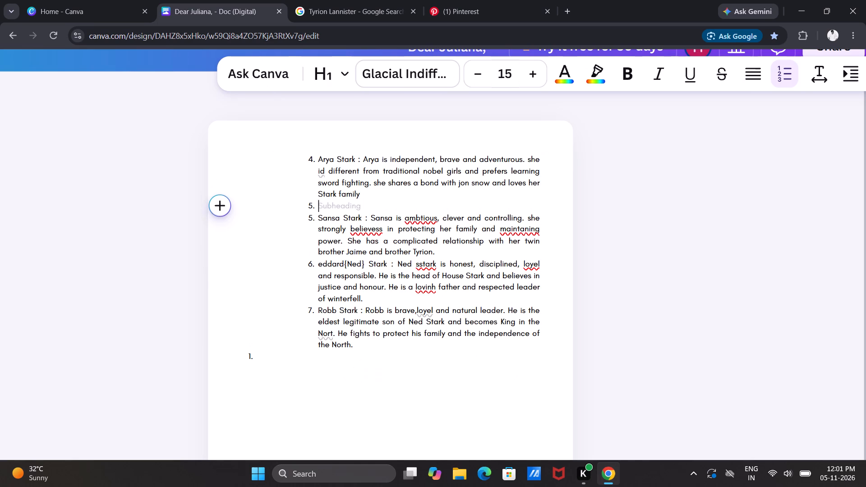
key(Return)
key(Return)
key(Return)
key(Return)
key(Return)
key(Return)
key(Return)
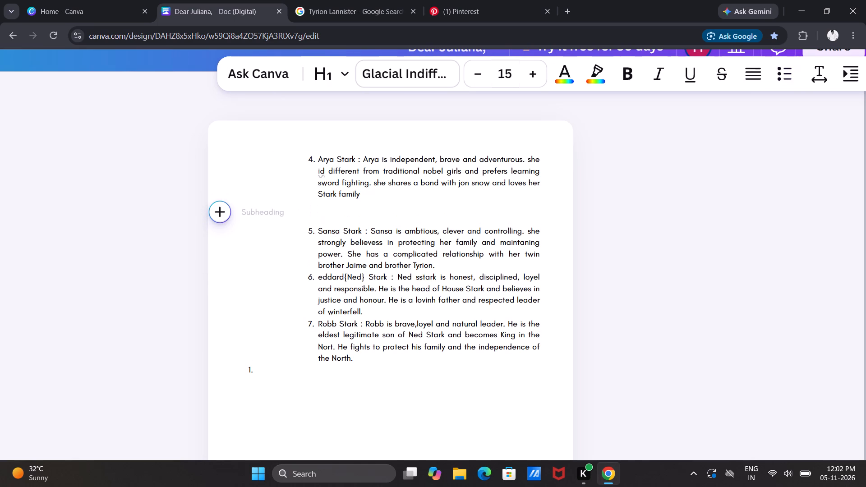
Insert unnumbered blank space after the Sansa Stark entry, separating it from the Eddard Stark entry.
click(438, 268)
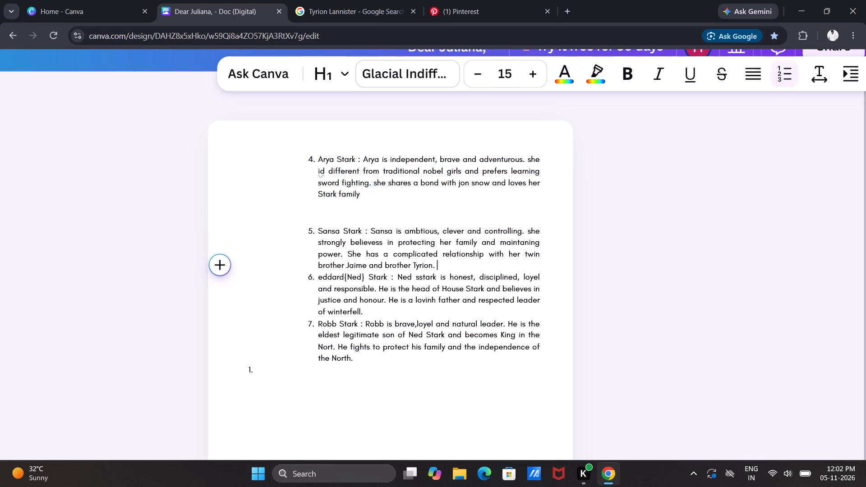
key(Return)
key(Return)
key(Return)
key(Return)
key(Return)
key(Return)
key(Return)
key(Return)
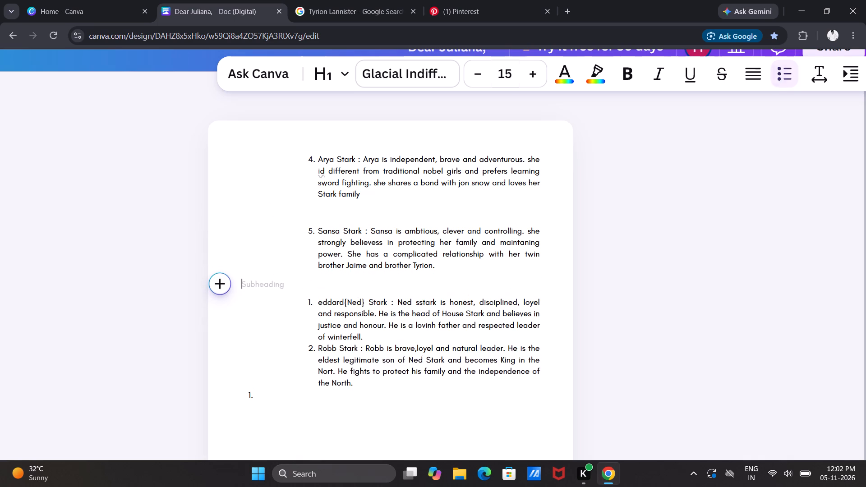
Add one more blank line between the Sansa Stark and Eddard Stark entries on page 3.
key(Return)
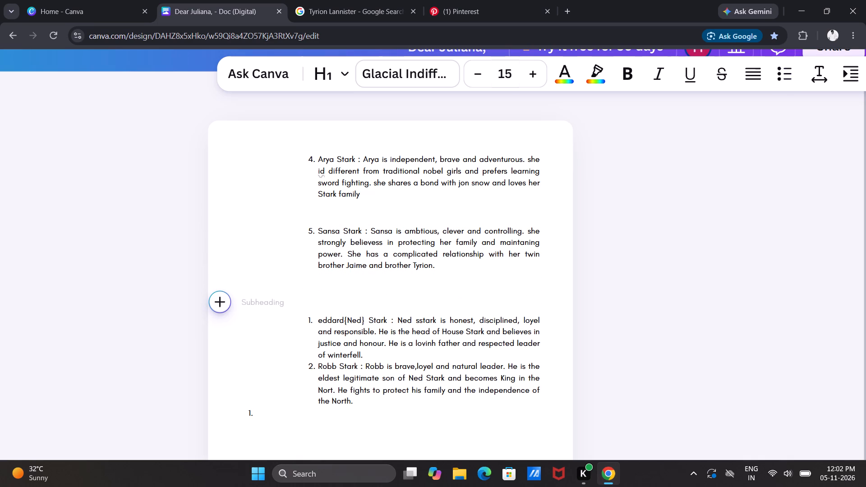
Insert unnumbered blank space after the Eddard Stark entry, separating it from the Robb Stark entry.
click(376, 356)
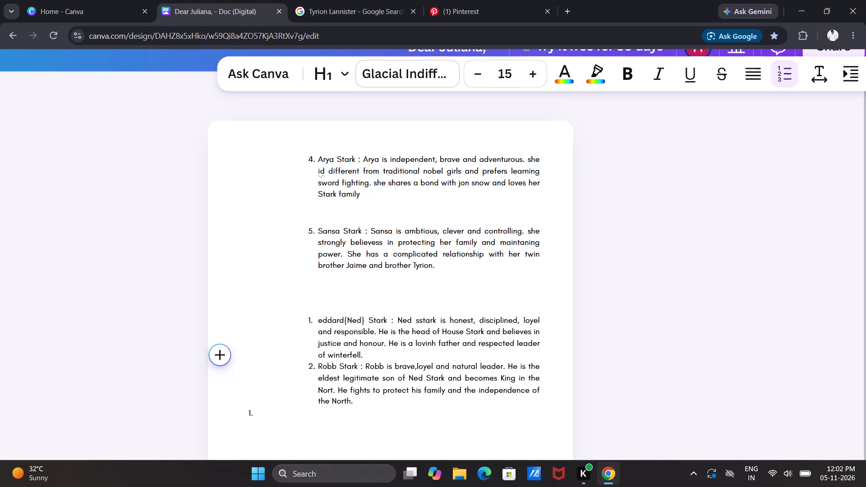
key(Return)
key(Return)
key(Return)
key(Return)
key(Return)
key(Return)
key(Return)
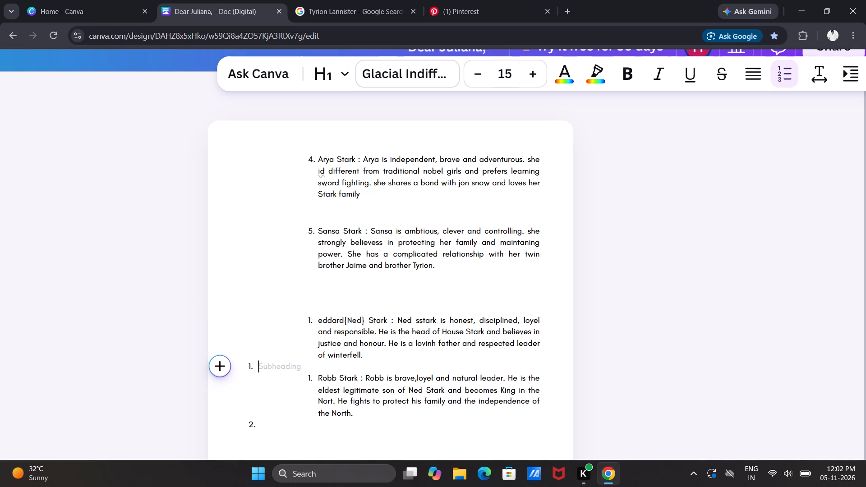
key(Return)
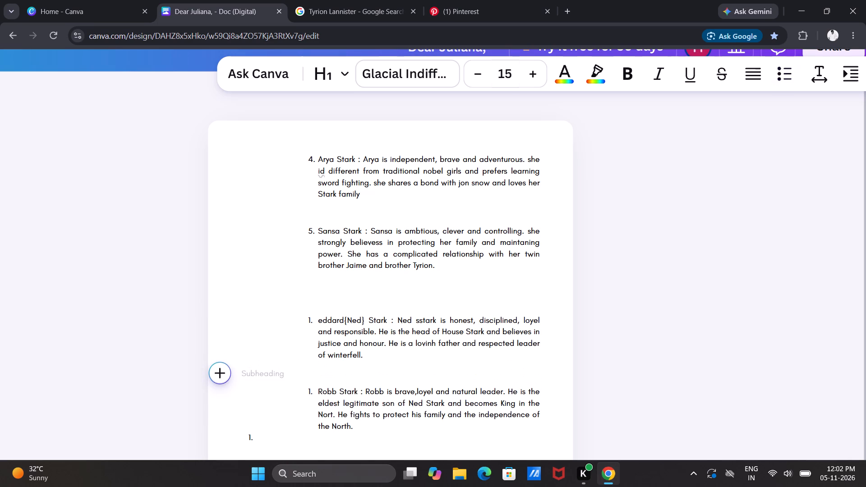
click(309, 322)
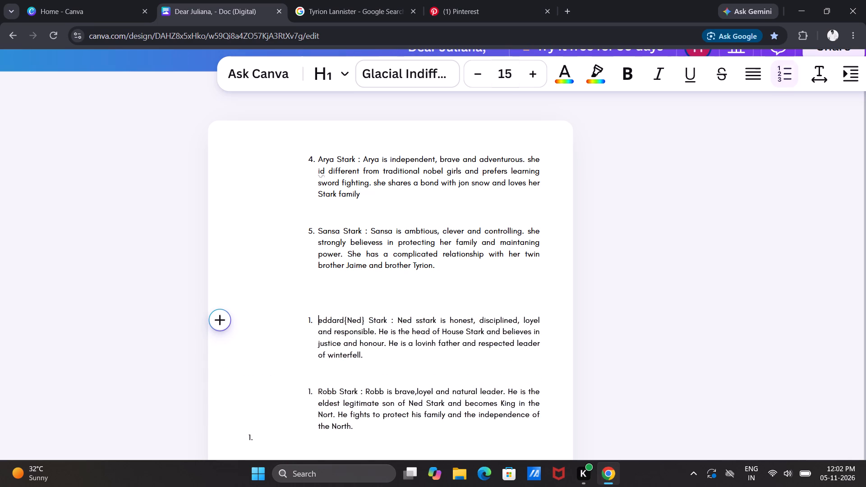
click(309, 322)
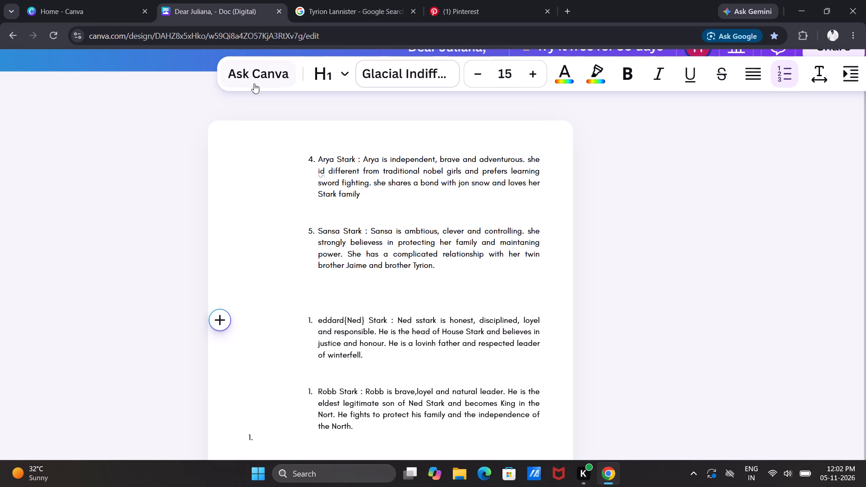
Copy the name Arya Stark from the document and search Google Images for it in place of Tyrion Lannister.
drag(318, 160, 353, 162)
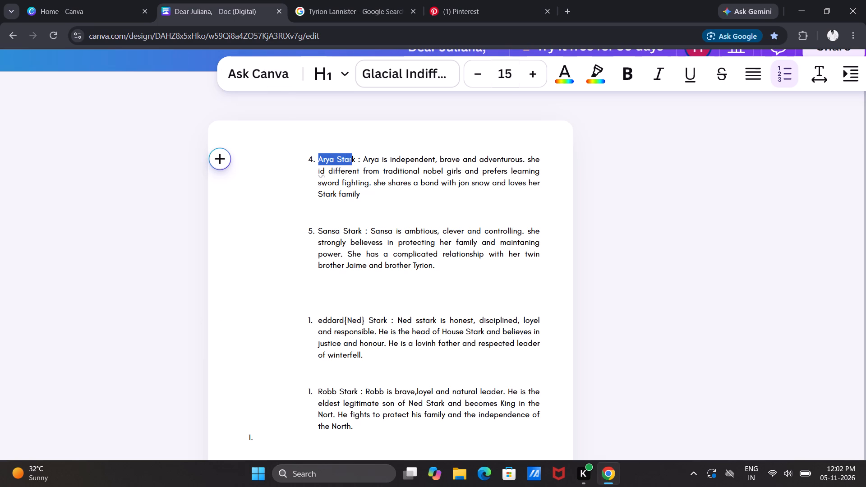
drag(353, 162, 354, 162)
key(ctrl+c)
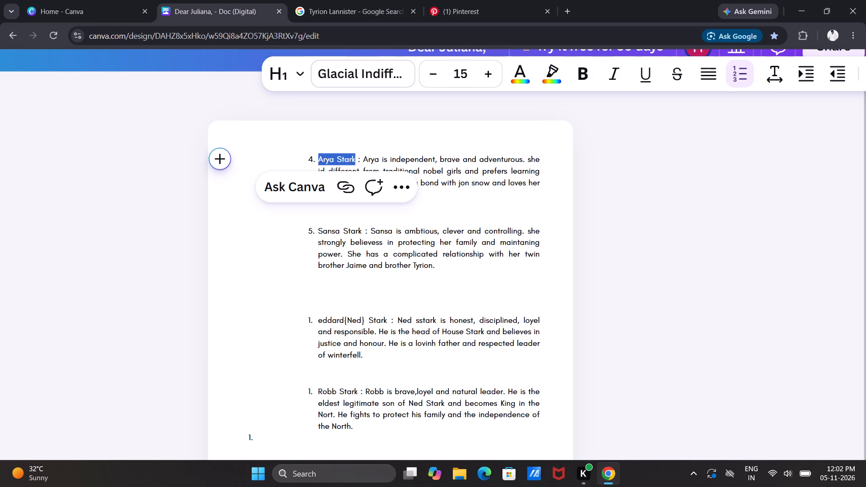
click(336, 8)
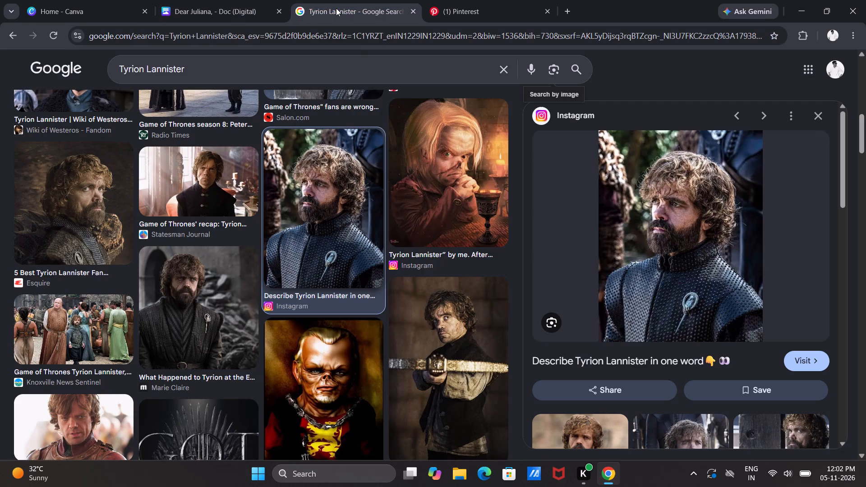
click(313, 71)
key(equal)
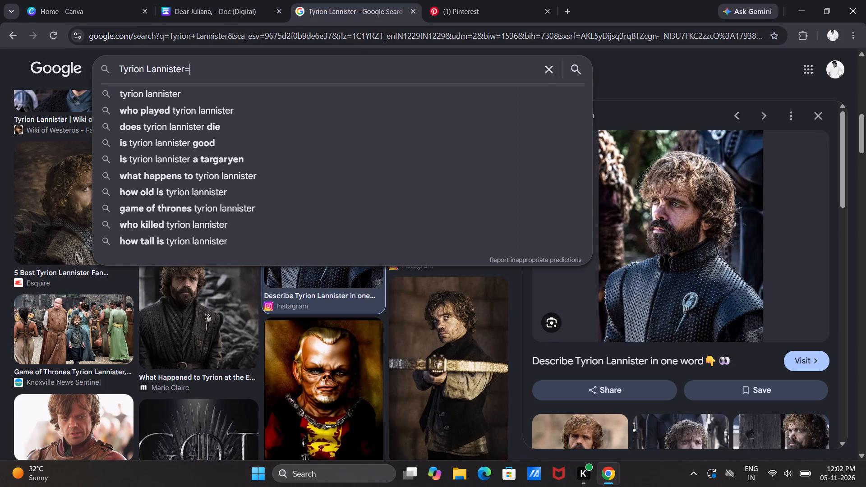
key(BackSpace)
key(BackSpace)
key(BackSpace)
key(BackSpace)
key(BackSpace)
key(BackSpace)
key(BackSpace)
key(BackSpace)
key(BackSpace)
key(BackSpace)
key(BackSpace)
key(BackSpace)
key(BackSpace)
key(BackSpace)
key(BackSpace)
key(BackSpace)
key(BackSpace)
key(BackSpace)
key(BackSpace)
key(BackSpace)
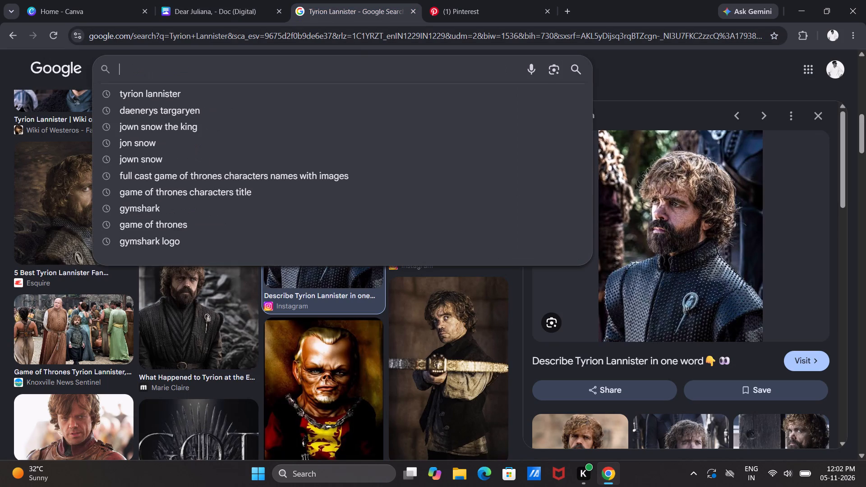
key(ctrl+v)
key(Return)
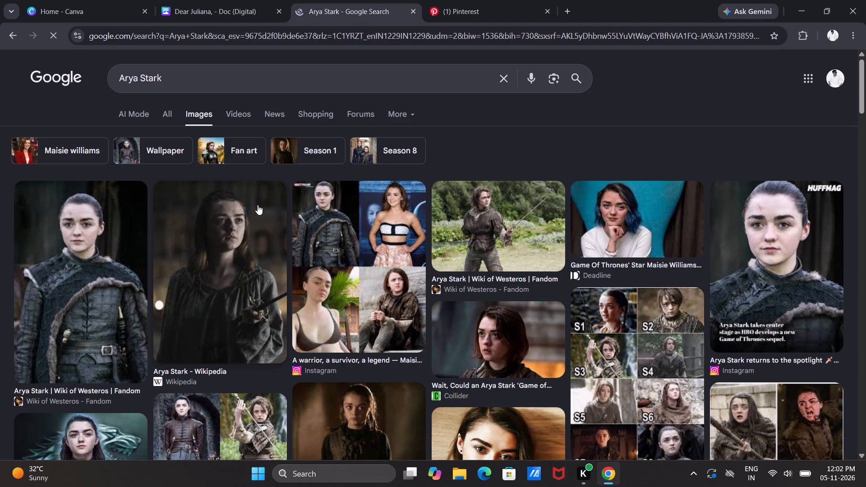
Browse the Arya Stark image results and preview several pictures, including the Reddit, Hipertextual and The Mary Sue ones, for a suitable portrait.
scroll(258, 205, down, 1)
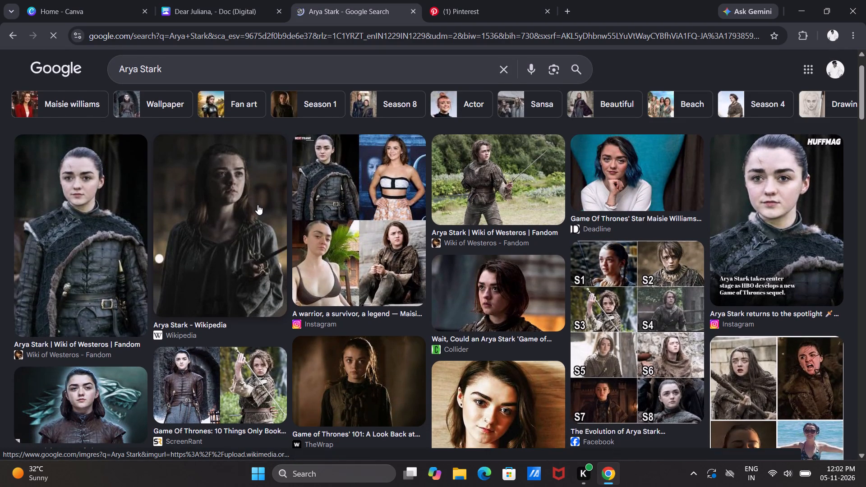
scroll(258, 205, down, 4)
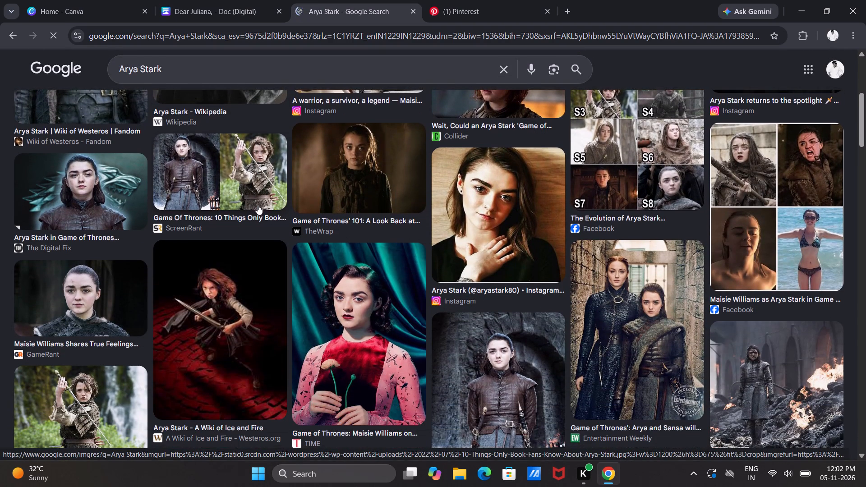
scroll(258, 205, down, 5)
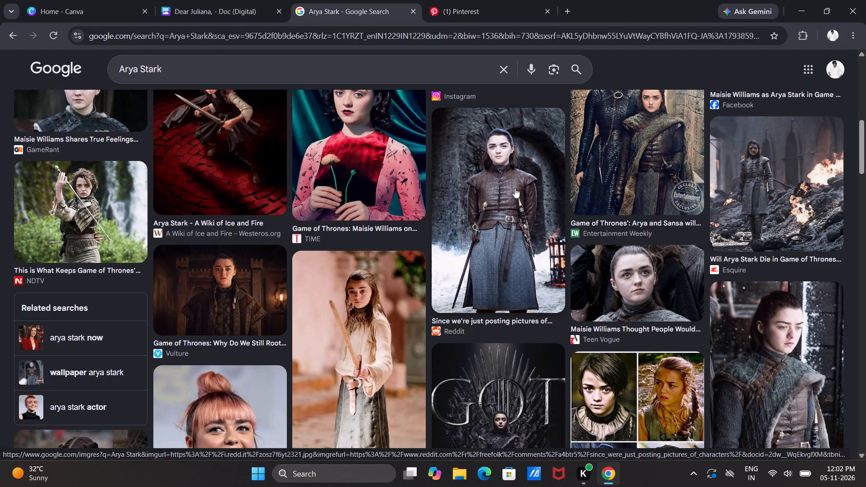
scroll(515, 188, down, 2)
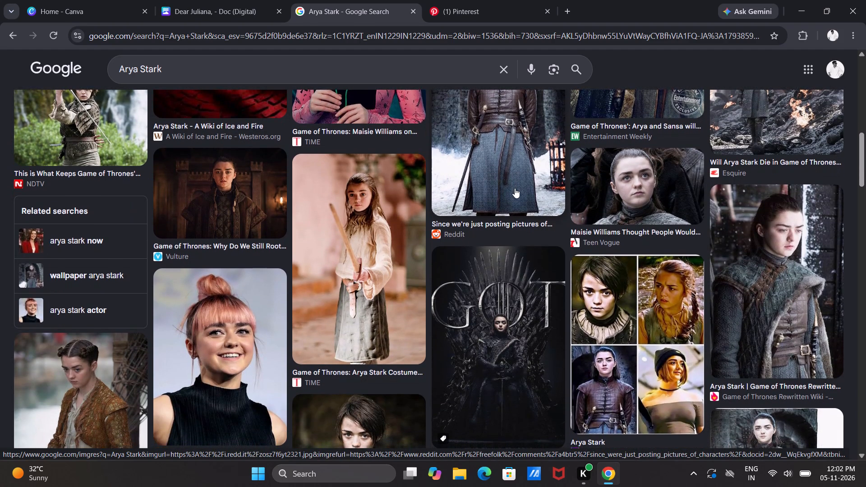
click(515, 188)
scroll(629, 285, down, 3)
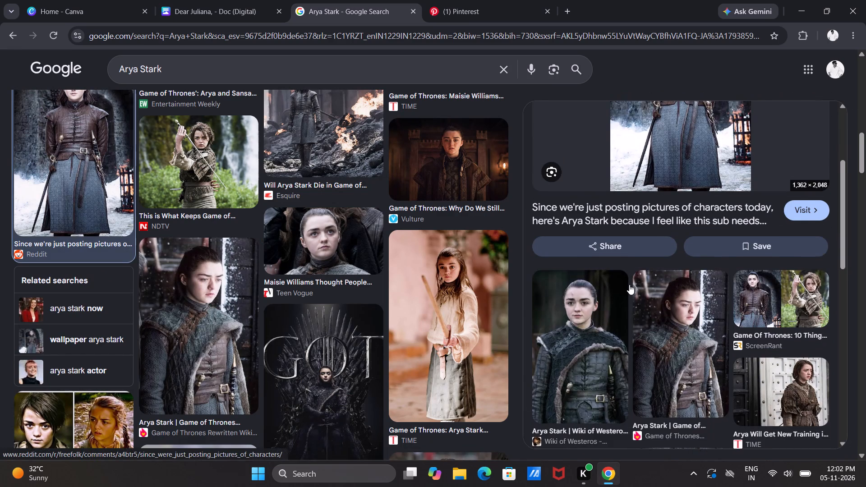
scroll(629, 285, down, 5)
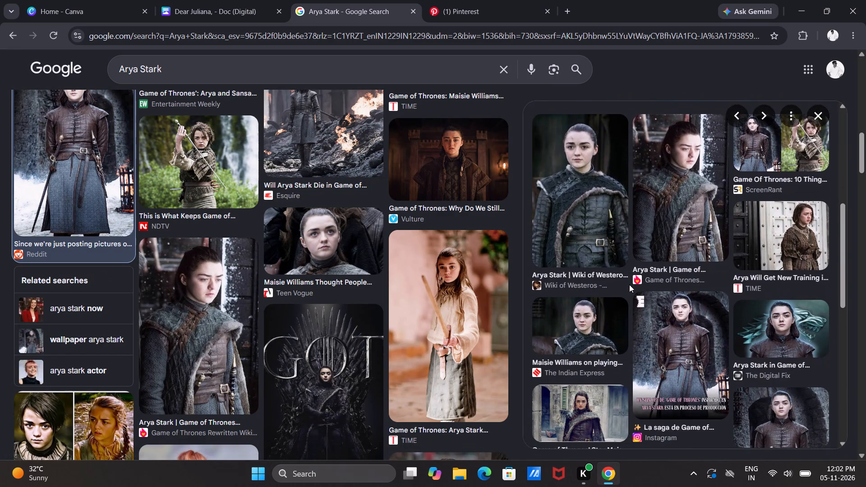
scroll(629, 285, down, 1)
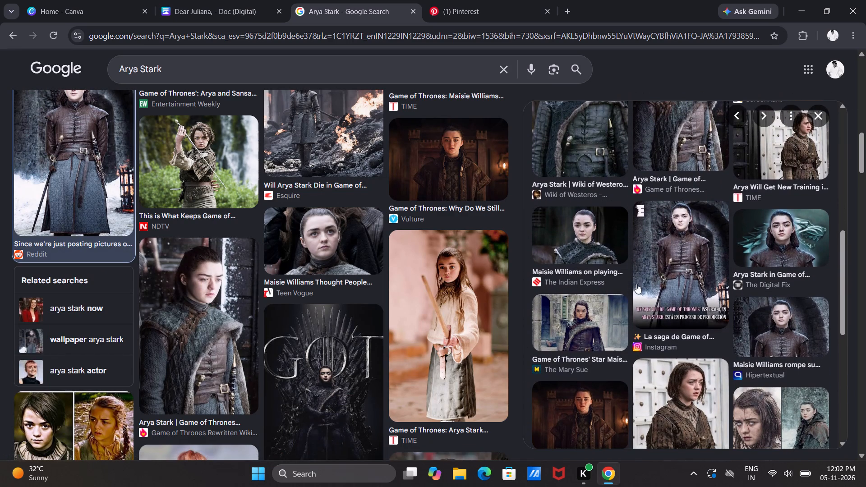
click(763, 341)
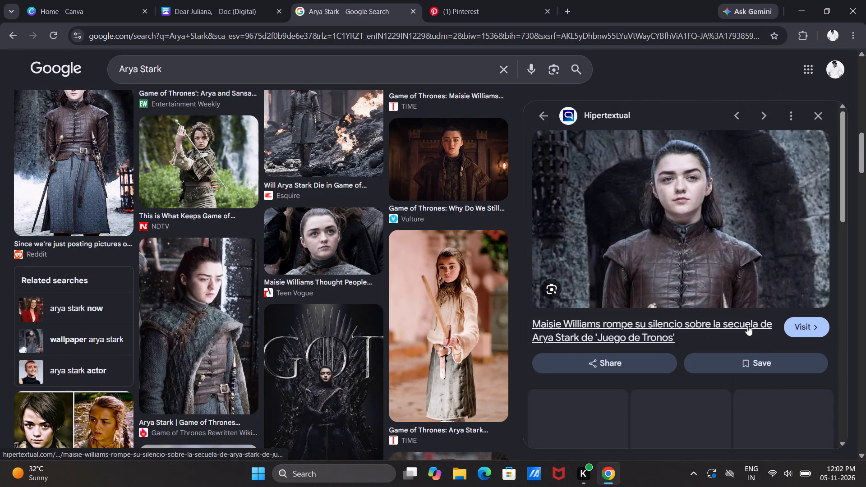
scroll(693, 266, down, 1)
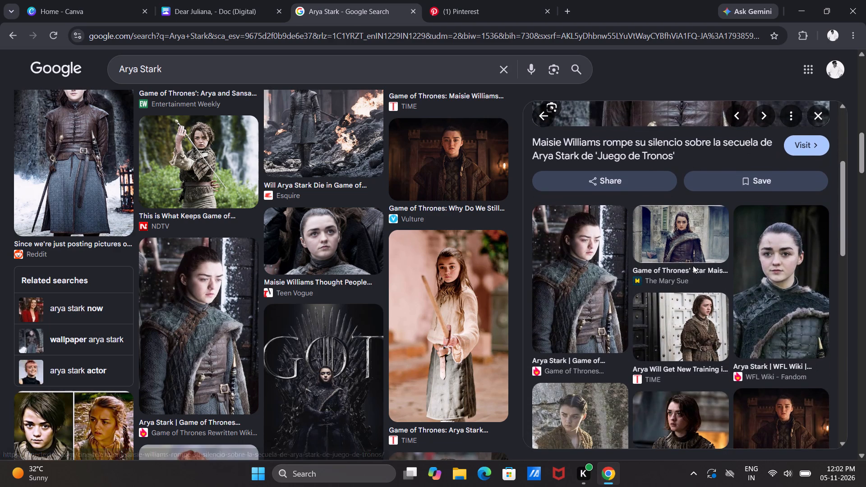
scroll(693, 266, down, 2)
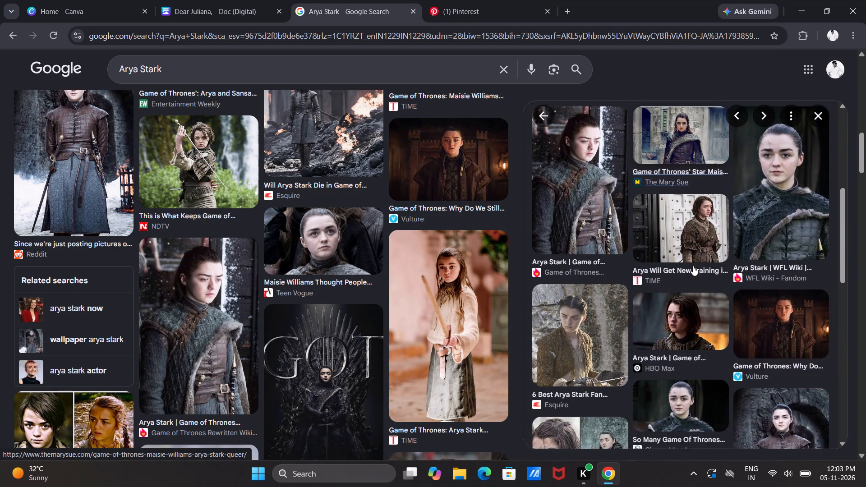
click(690, 235)
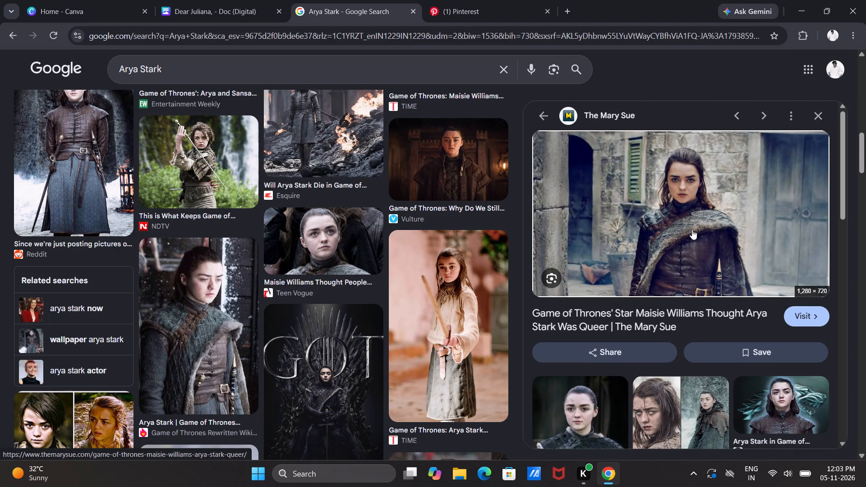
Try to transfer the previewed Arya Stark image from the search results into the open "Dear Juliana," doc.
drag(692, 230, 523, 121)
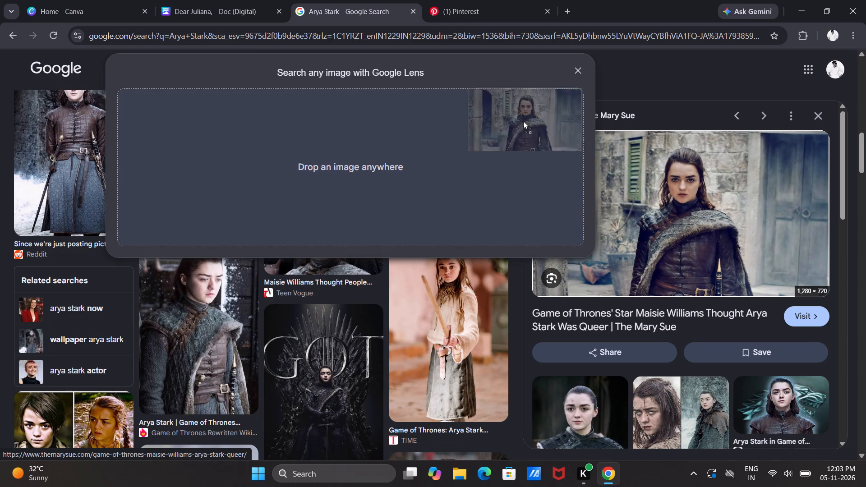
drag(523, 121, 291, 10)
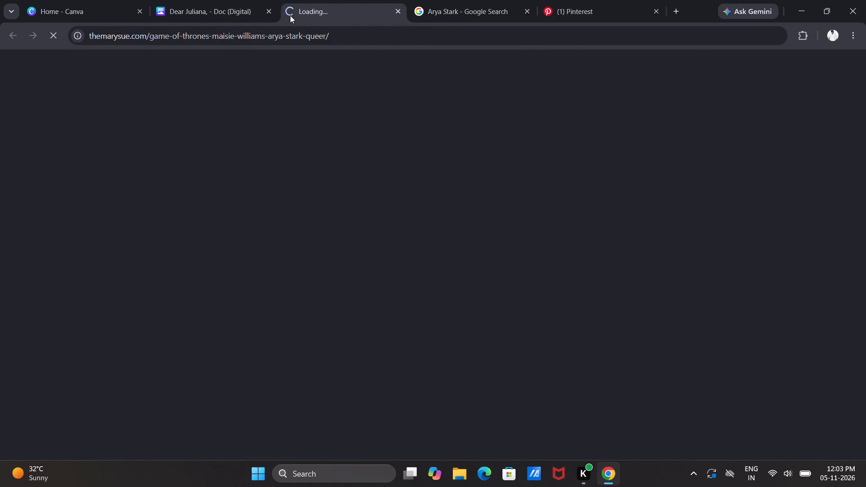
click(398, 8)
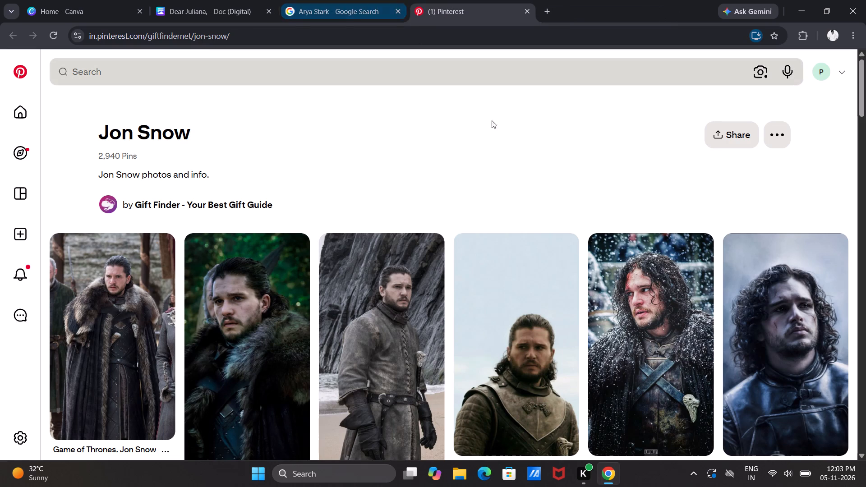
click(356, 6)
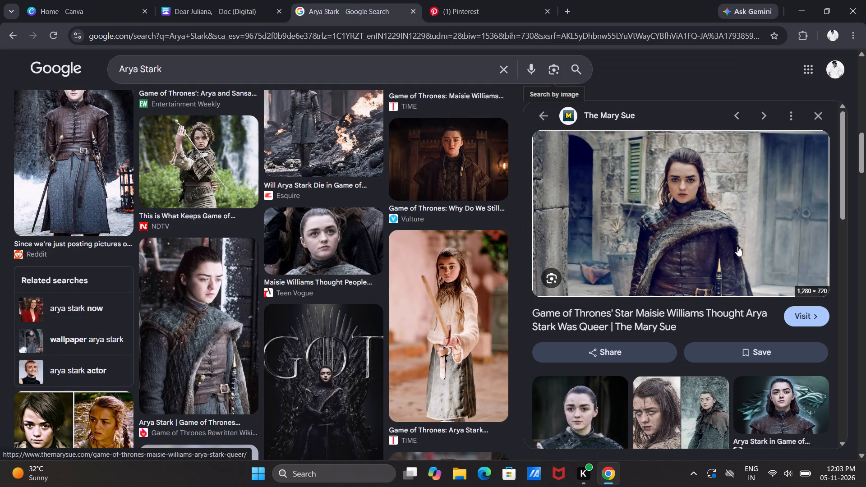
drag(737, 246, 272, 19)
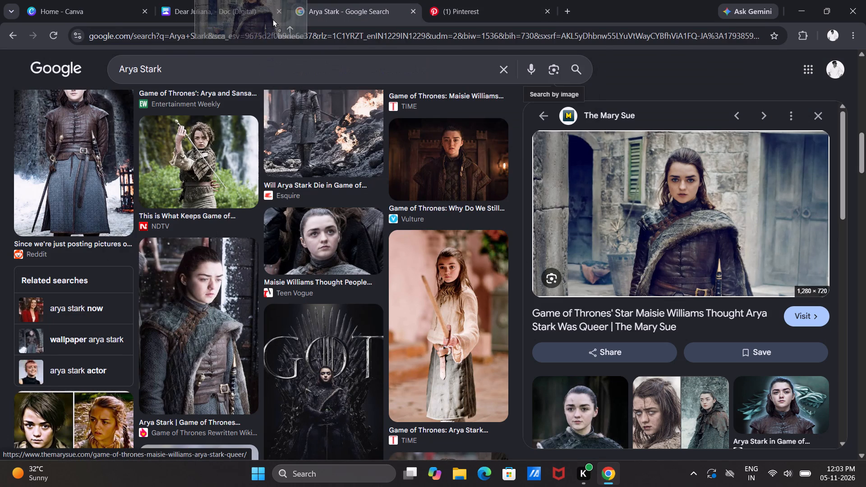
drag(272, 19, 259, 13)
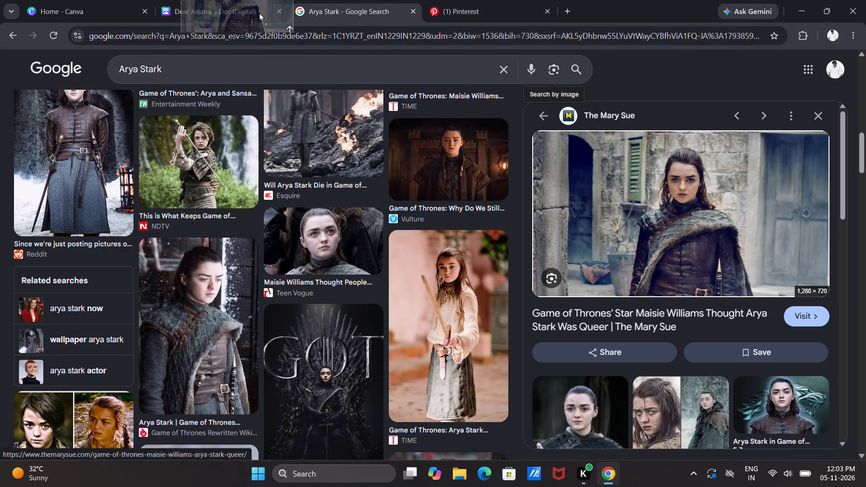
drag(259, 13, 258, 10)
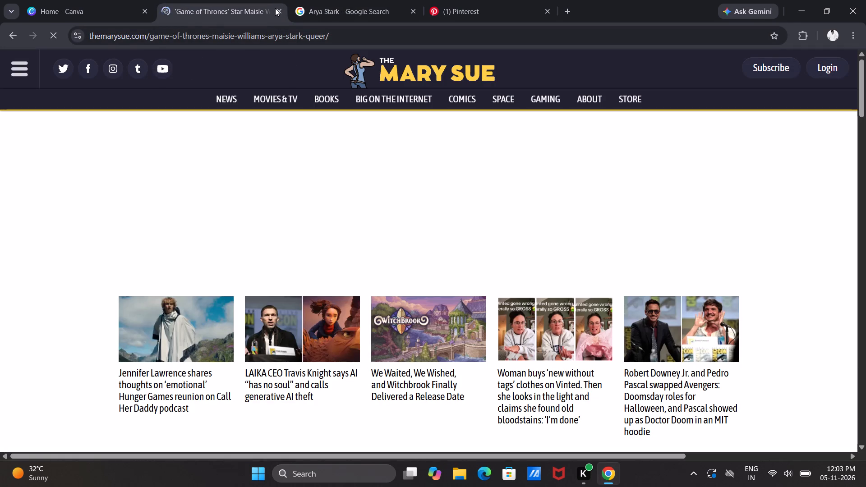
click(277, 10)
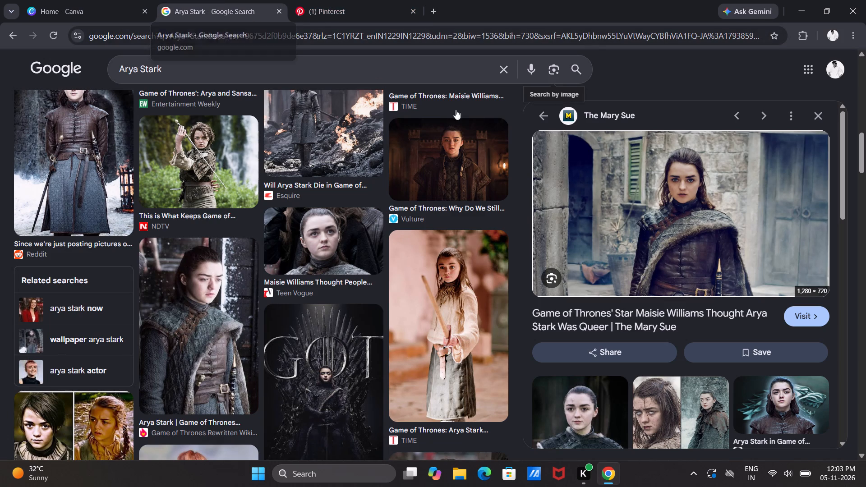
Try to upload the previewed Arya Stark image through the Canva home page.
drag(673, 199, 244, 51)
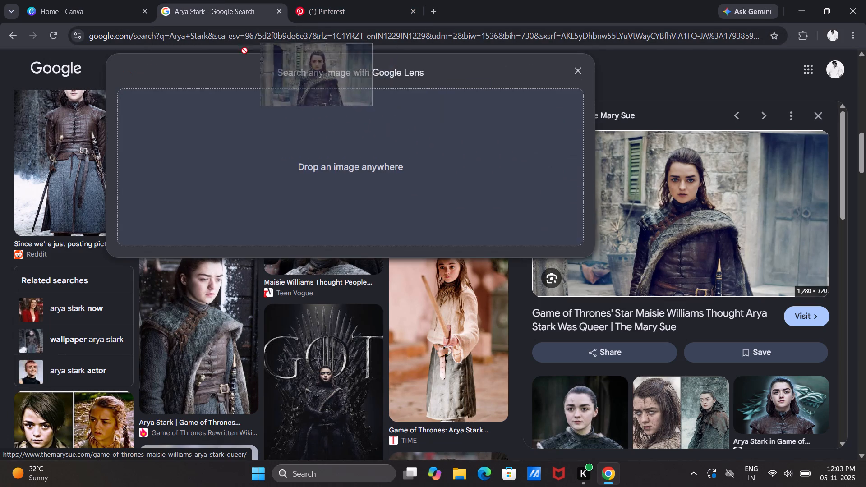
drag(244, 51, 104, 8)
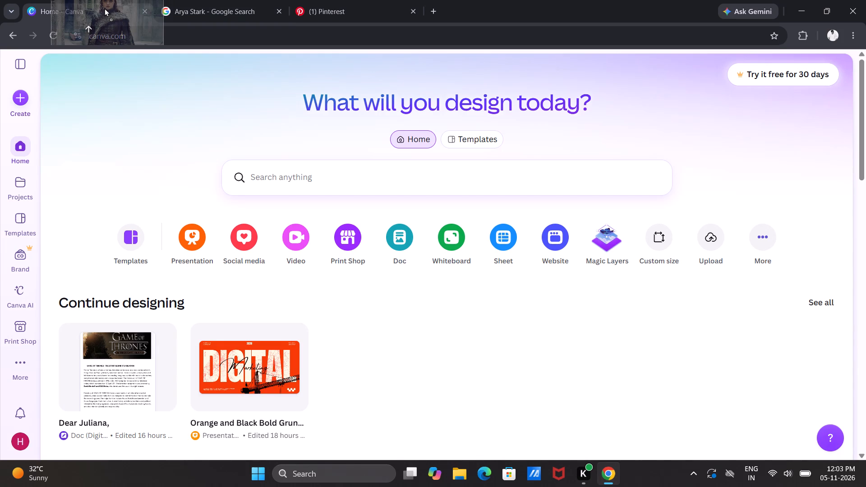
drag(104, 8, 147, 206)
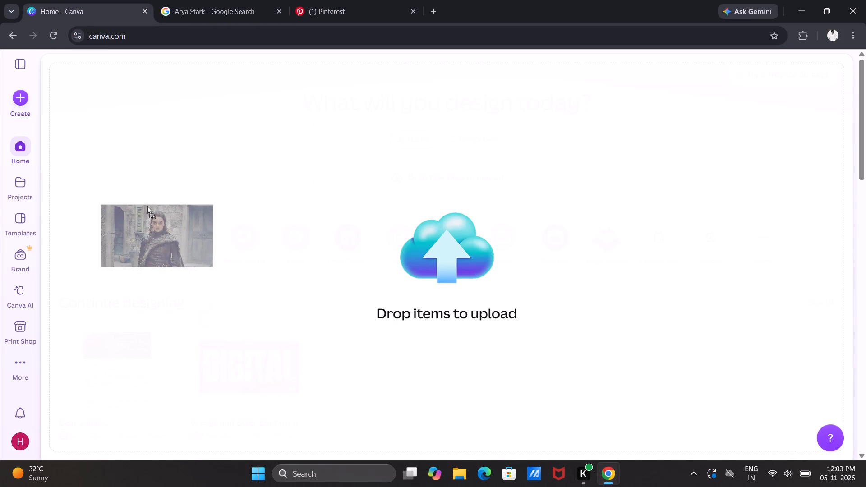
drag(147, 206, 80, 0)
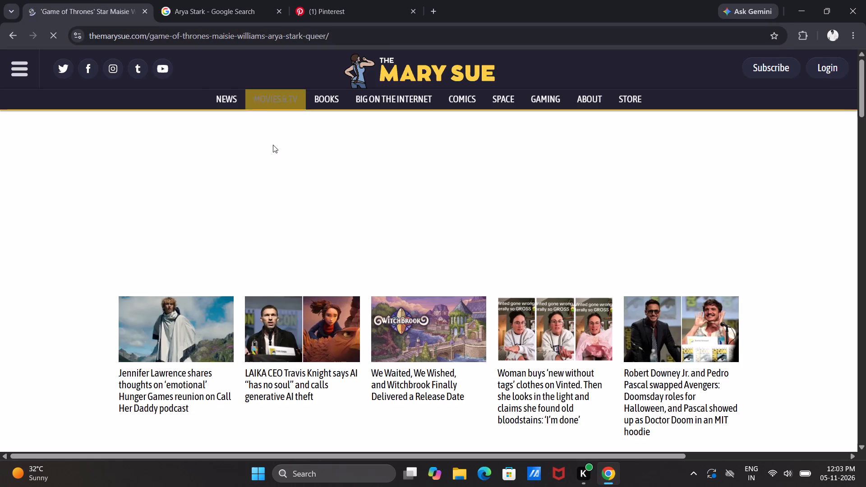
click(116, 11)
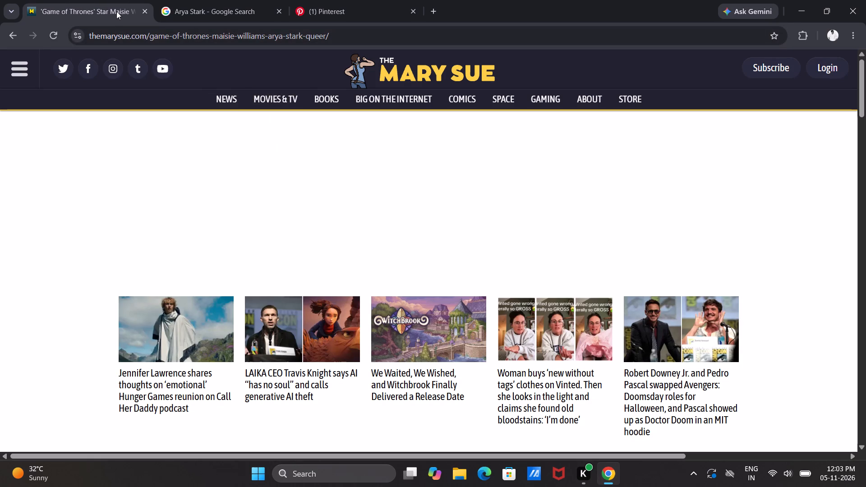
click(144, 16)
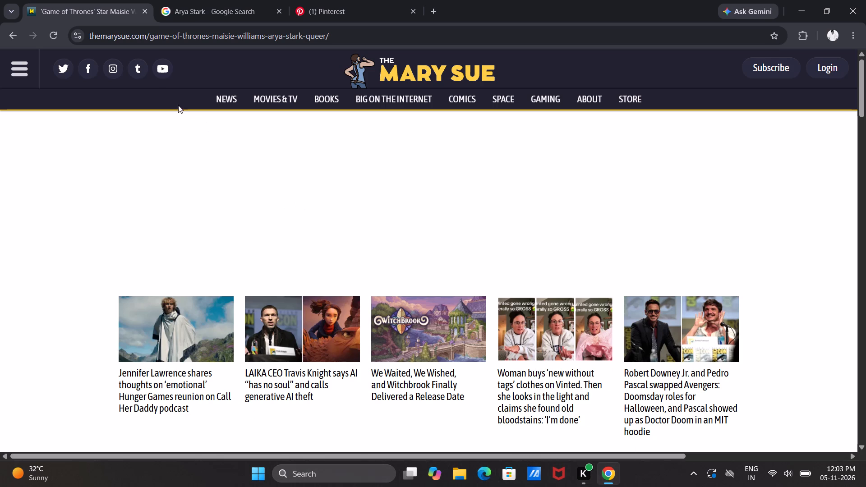
Return to the Canva home page and reopen the "Dear Juliana," doc at page 3.
click(11, 34)
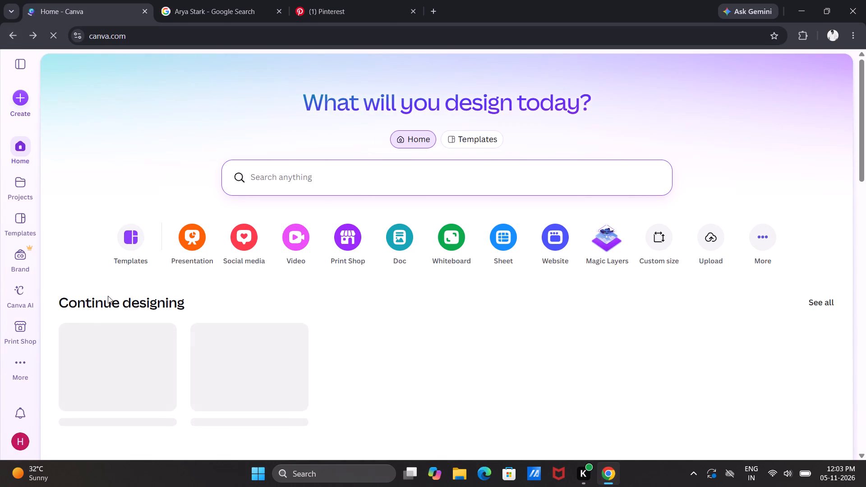
click(123, 366)
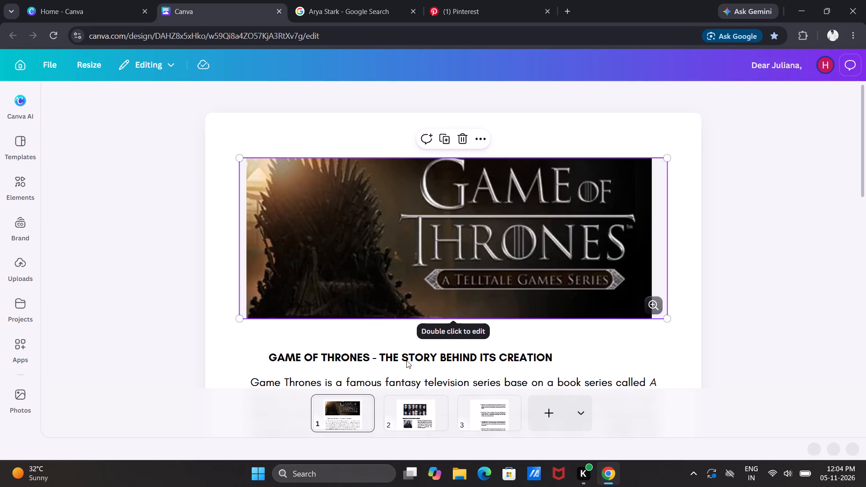
click(487, 402)
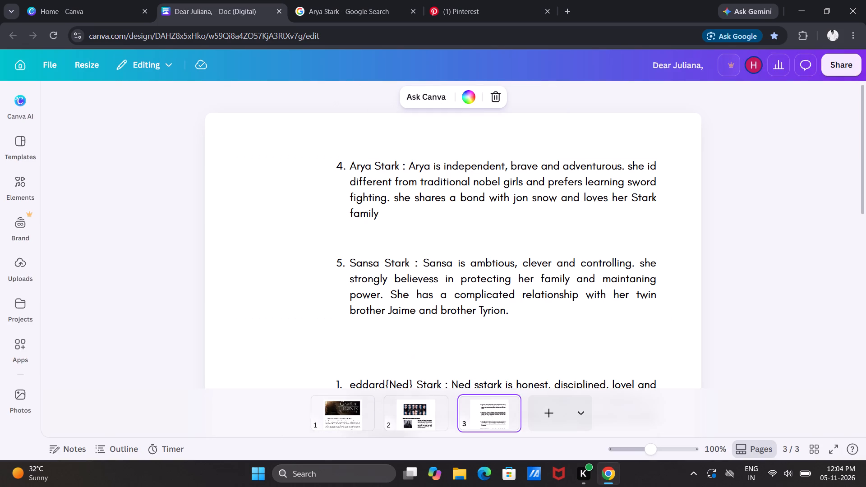
Insert The Mary Sue's Arya Stark image from the Google preview onto page 3, at the Arya Stark entry.
click(377, 22)
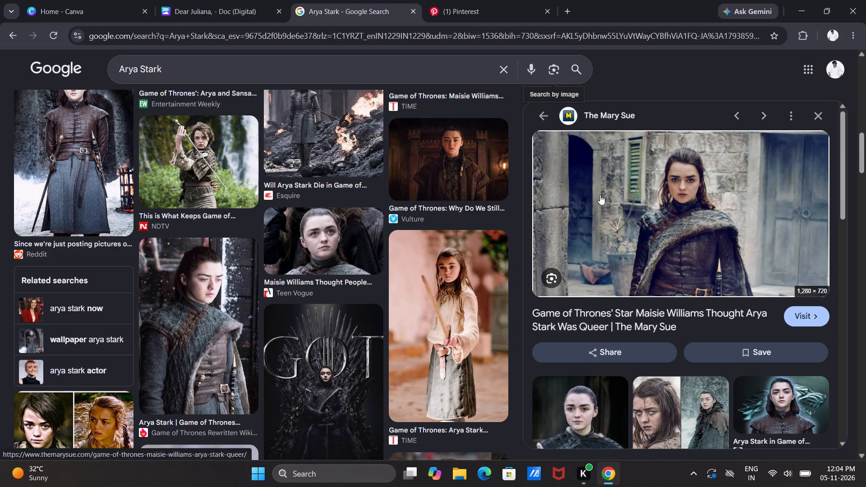
triple_click(600, 195)
click(600, 195)
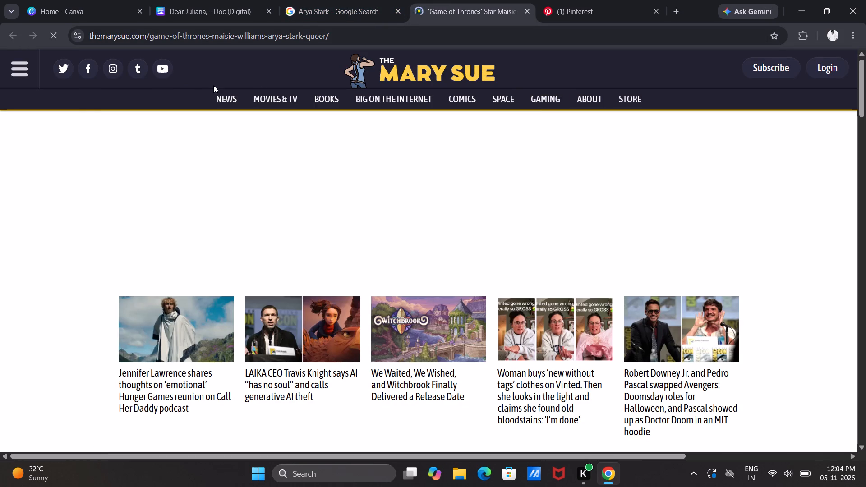
click(347, 6)
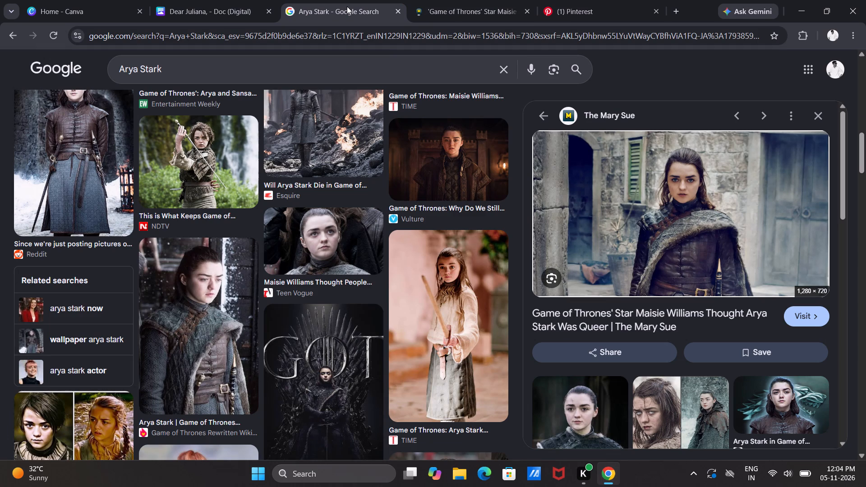
drag(619, 182, 461, 75)
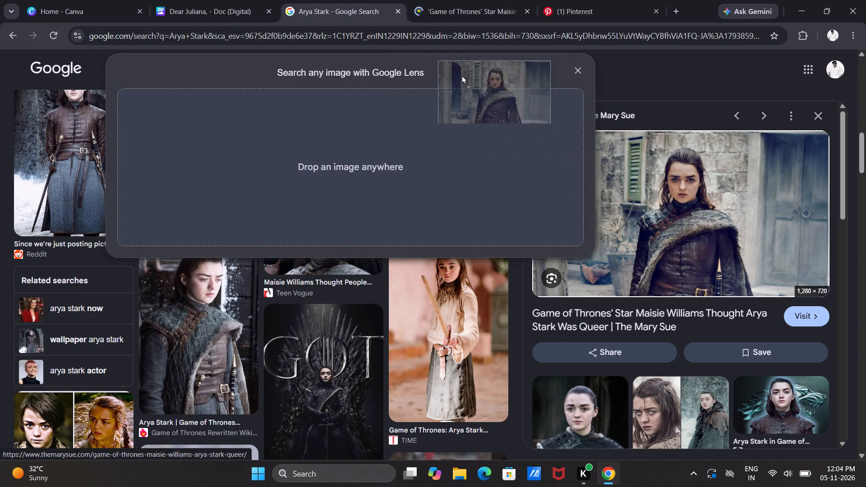
drag(461, 75, 251, 145)
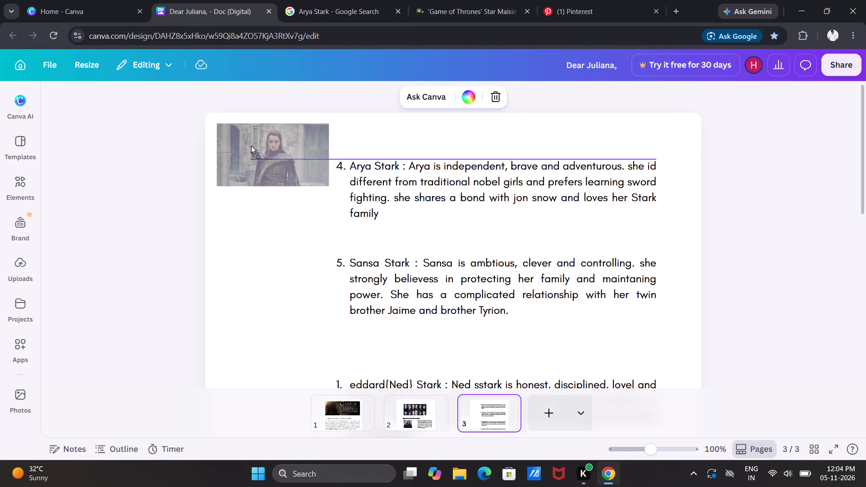
drag(251, 145, 265, 172)
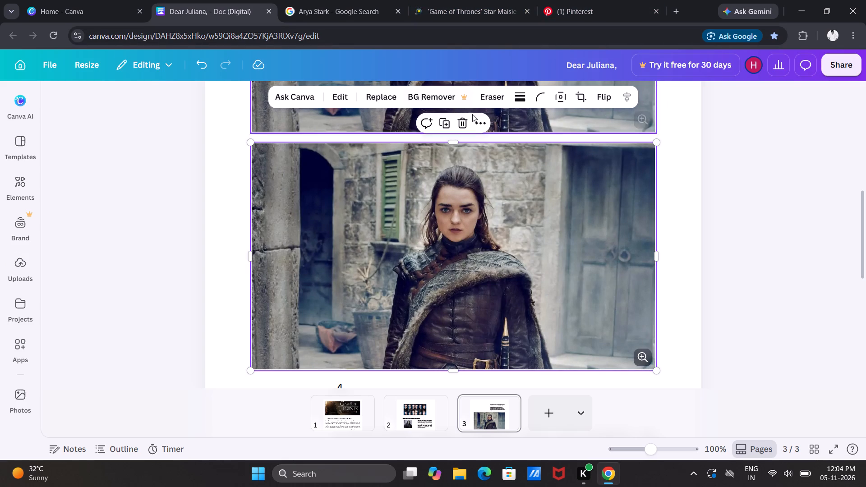
Delete the duplicate Arya Stark image, the lower of the two copies on page 3.
click(464, 125)
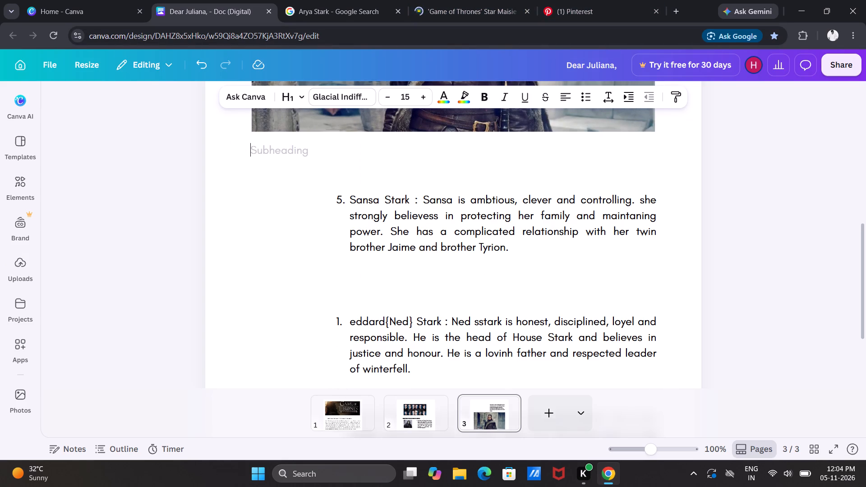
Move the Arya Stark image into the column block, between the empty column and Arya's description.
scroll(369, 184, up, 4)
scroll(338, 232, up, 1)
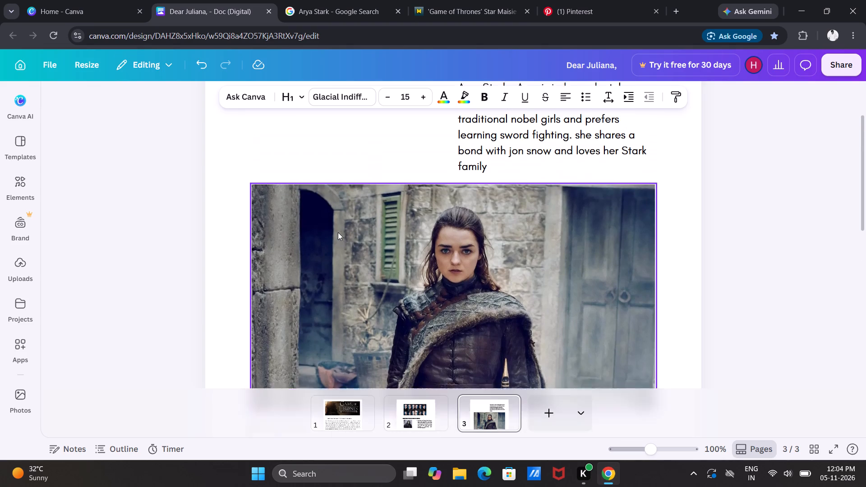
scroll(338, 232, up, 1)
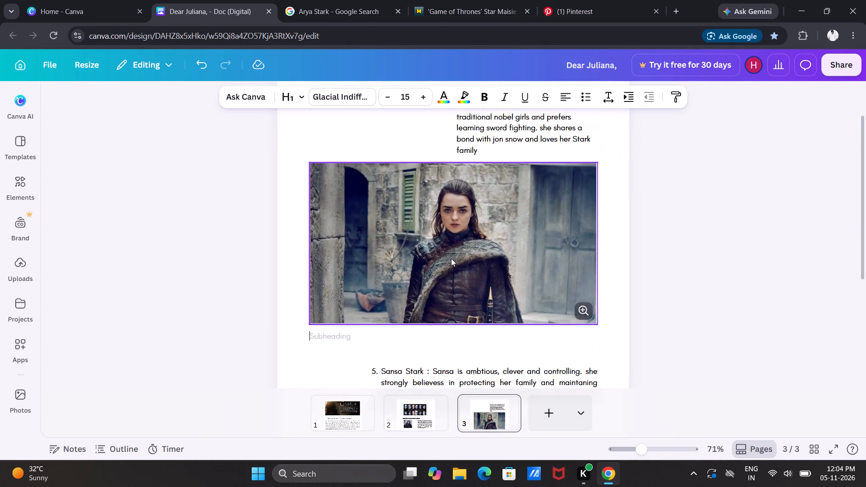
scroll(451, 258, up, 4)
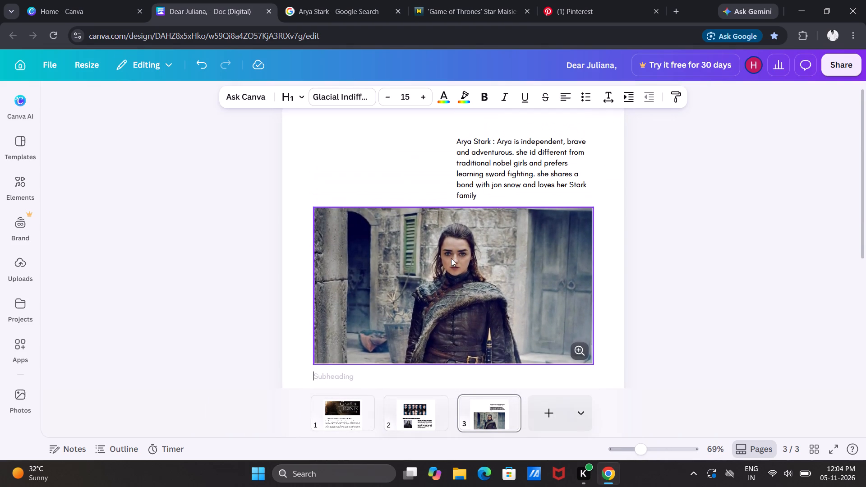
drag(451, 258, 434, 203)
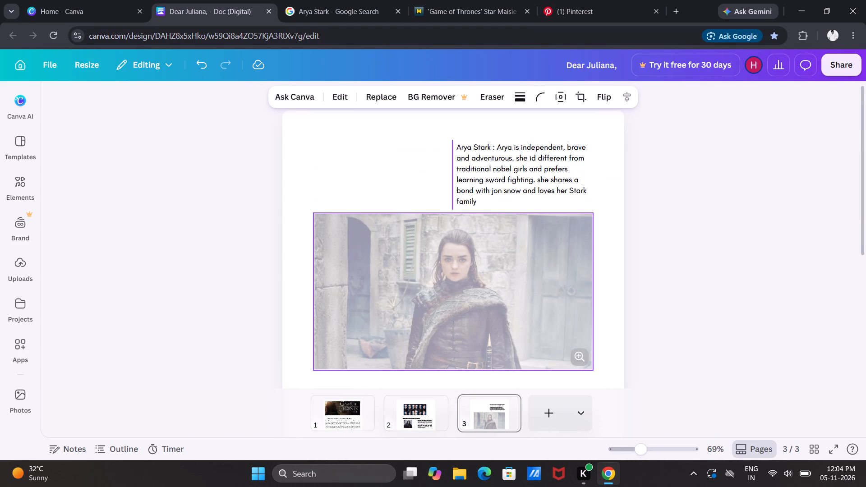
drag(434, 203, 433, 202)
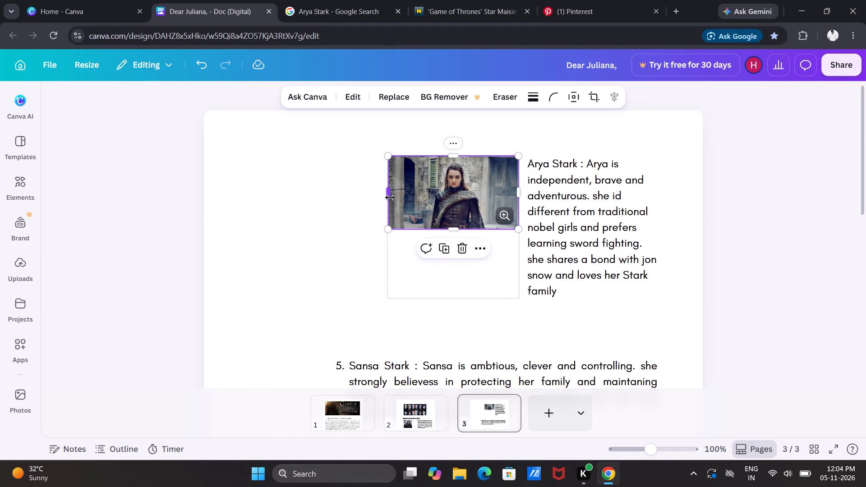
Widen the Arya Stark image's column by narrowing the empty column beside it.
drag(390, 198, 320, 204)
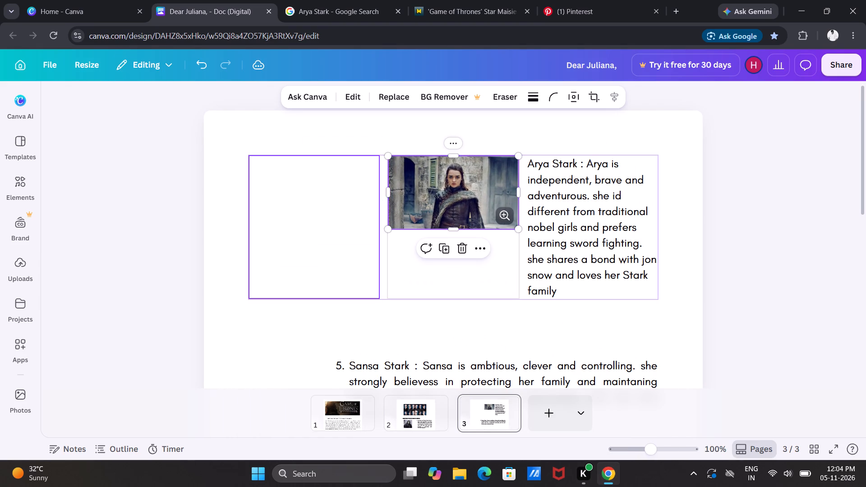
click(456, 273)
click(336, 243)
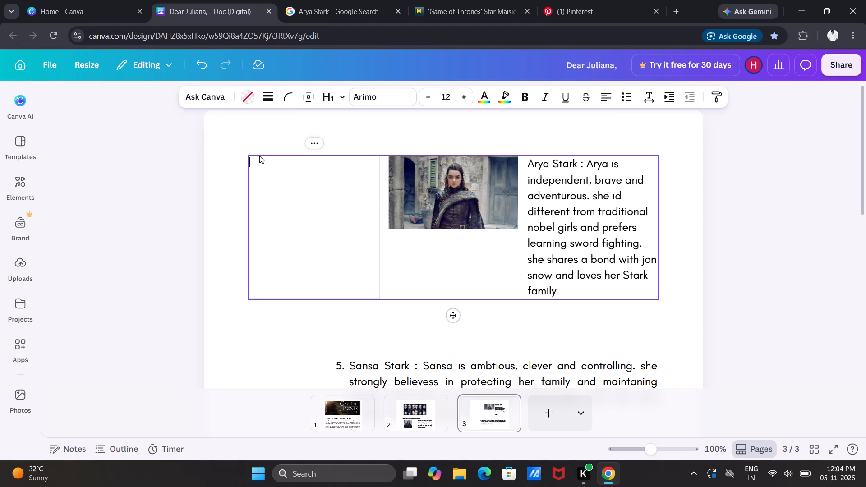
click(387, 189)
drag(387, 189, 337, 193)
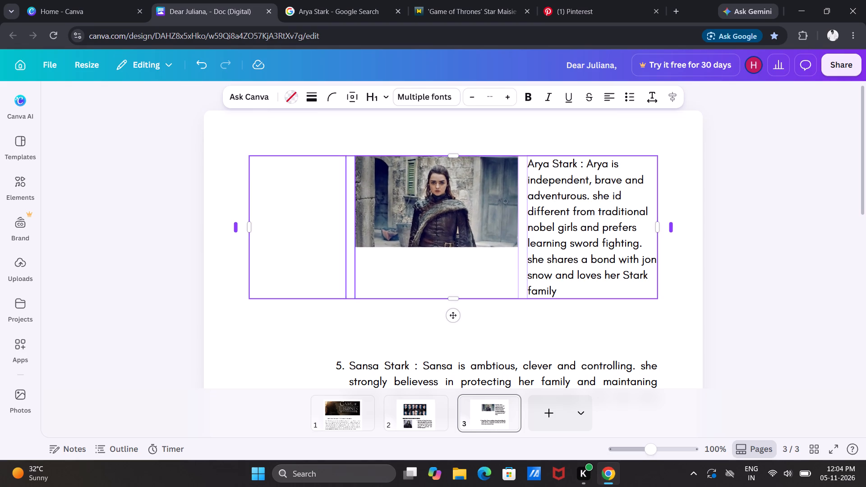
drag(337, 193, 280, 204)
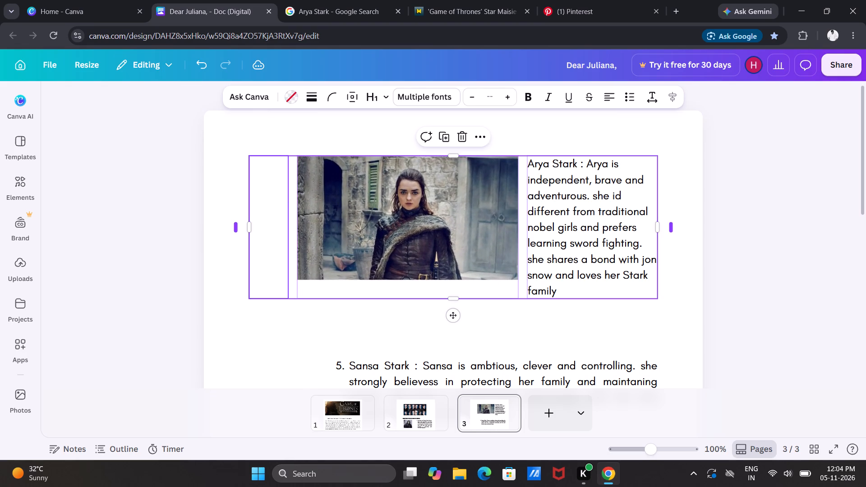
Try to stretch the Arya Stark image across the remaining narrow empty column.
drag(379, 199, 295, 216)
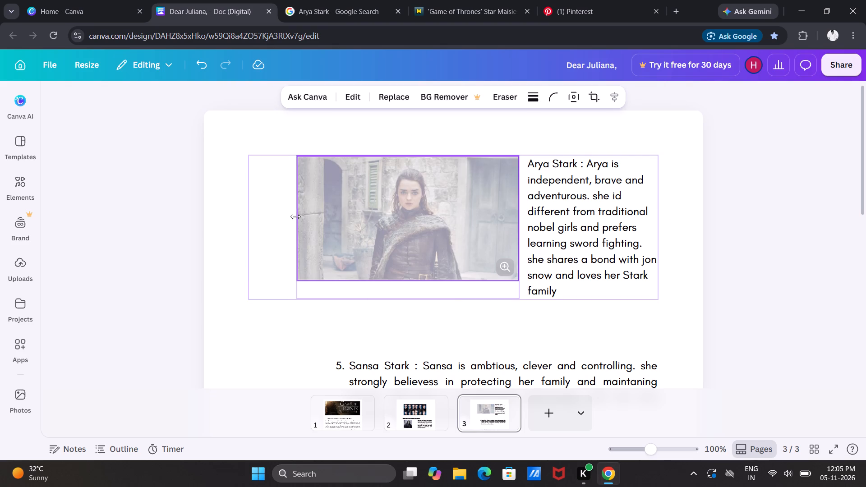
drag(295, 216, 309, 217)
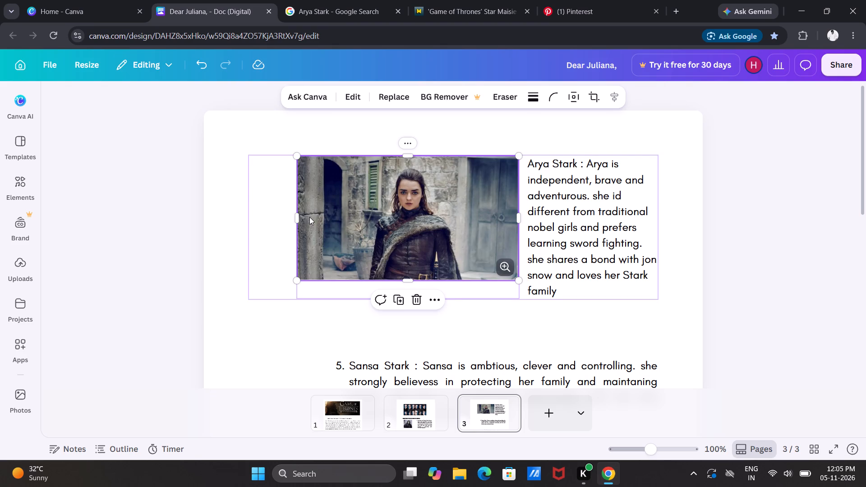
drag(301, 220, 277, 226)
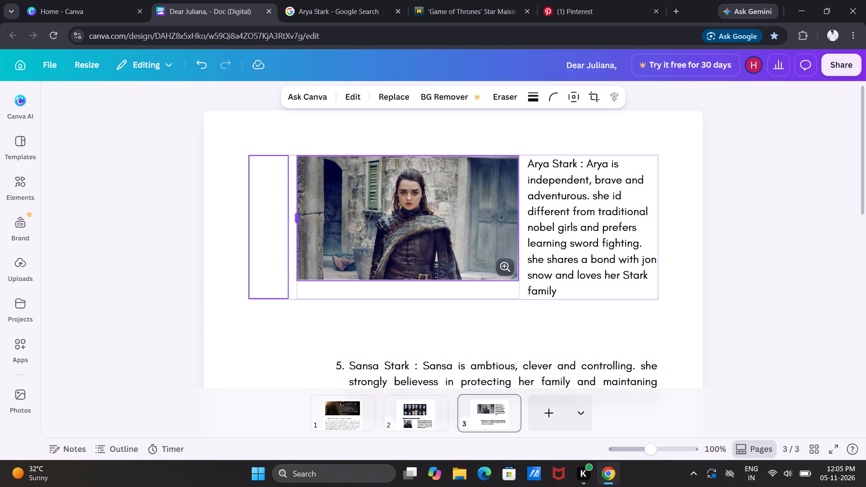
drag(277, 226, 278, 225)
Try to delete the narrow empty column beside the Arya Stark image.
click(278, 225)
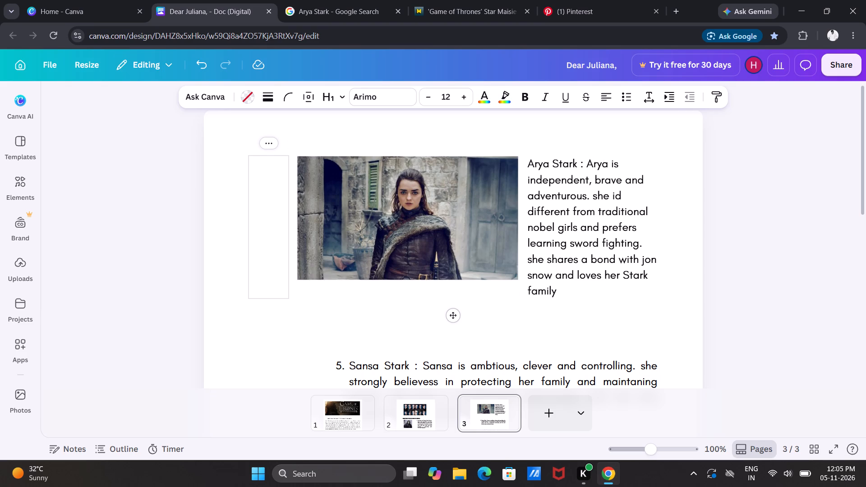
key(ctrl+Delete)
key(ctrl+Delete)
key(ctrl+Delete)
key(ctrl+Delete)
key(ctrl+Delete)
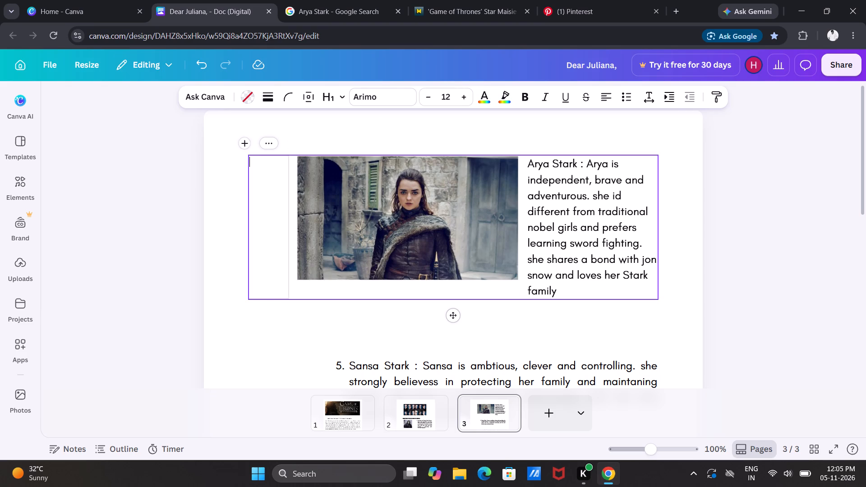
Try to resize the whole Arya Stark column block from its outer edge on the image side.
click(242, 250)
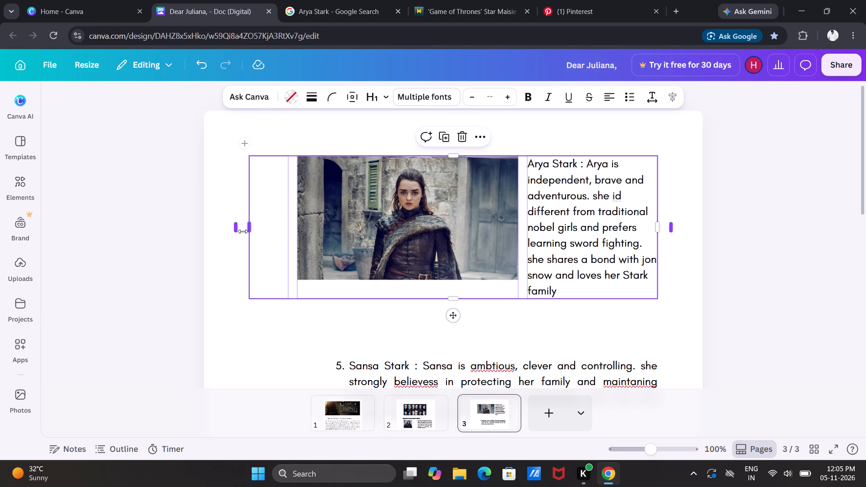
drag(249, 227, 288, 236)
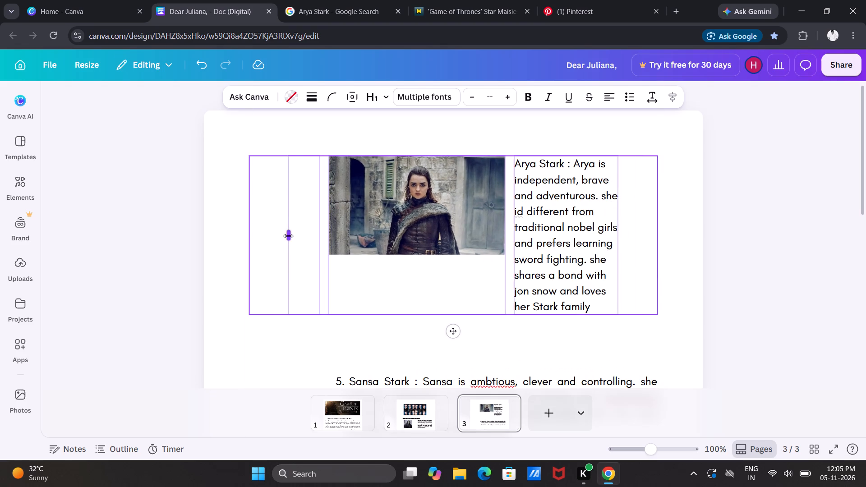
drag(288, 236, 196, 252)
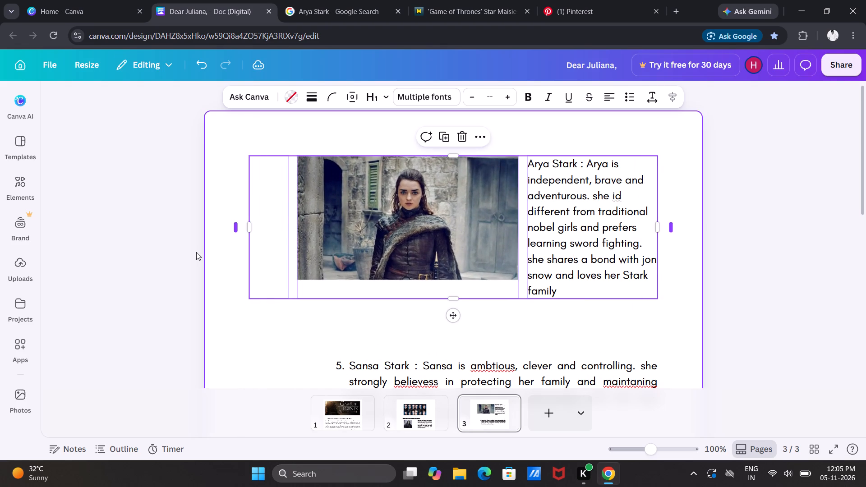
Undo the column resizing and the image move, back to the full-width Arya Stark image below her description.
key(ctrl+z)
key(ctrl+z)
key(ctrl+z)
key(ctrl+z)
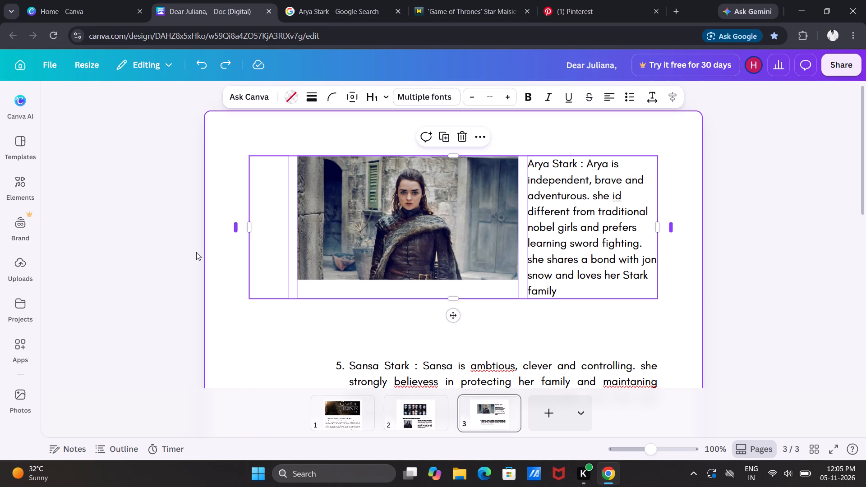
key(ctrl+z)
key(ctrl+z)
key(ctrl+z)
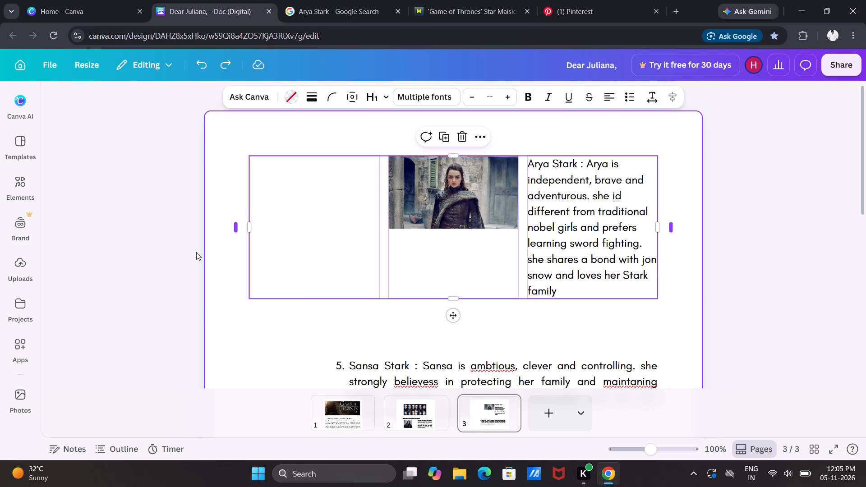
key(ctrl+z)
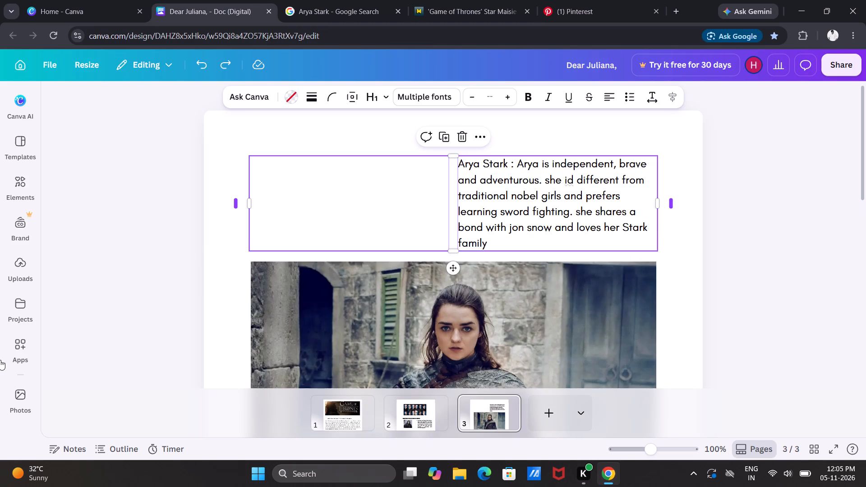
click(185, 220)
Move the Arya Stark image into the column block as its first column, before the empty column and Arya's description.
drag(423, 307, 356, 219)
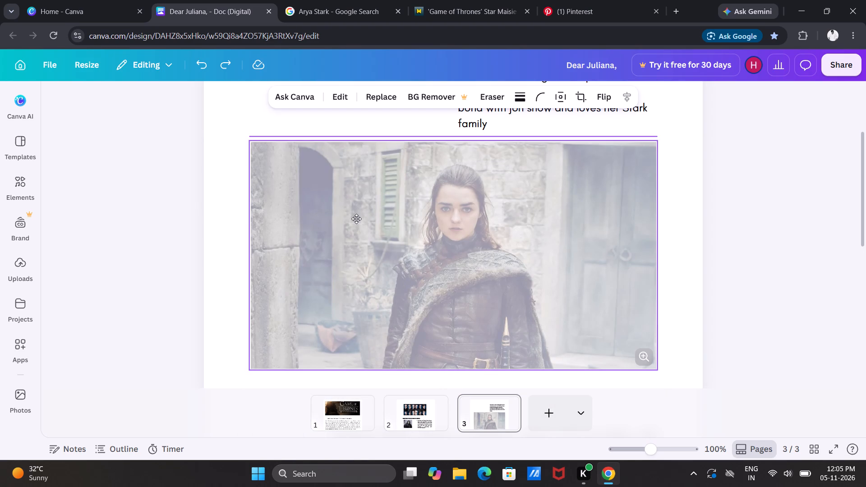
drag(356, 219, 394, 195)
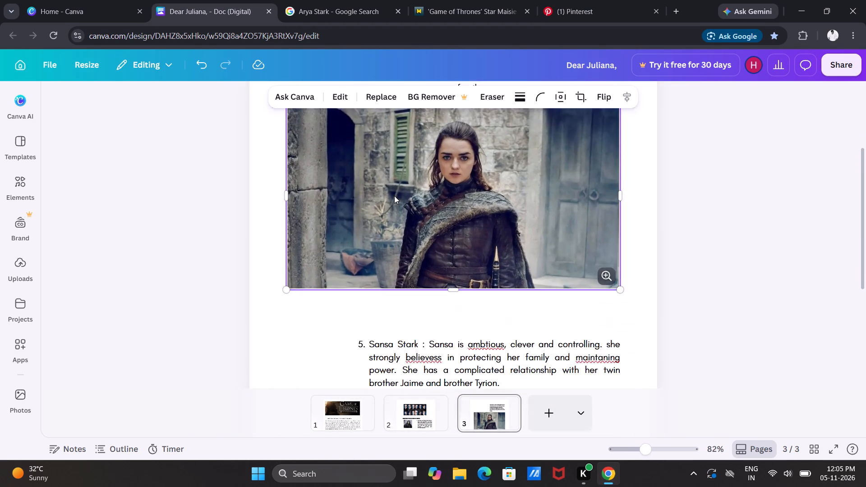
scroll(394, 196, up, 3)
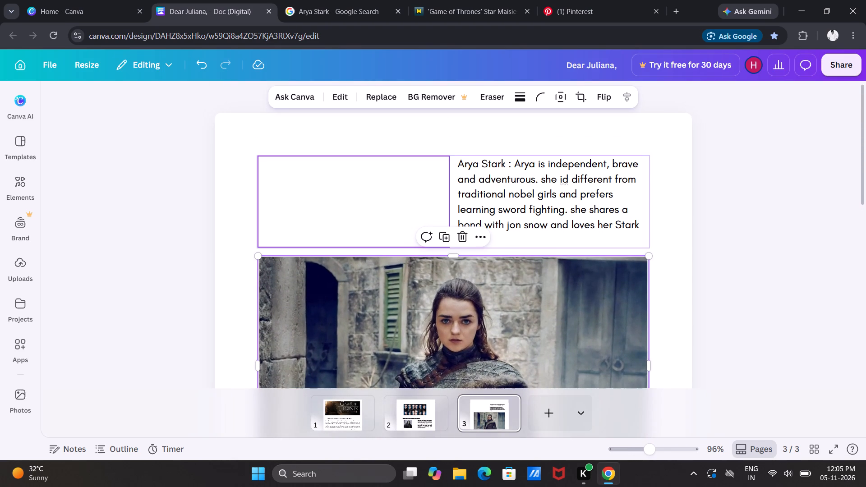
drag(430, 306, 373, 221)
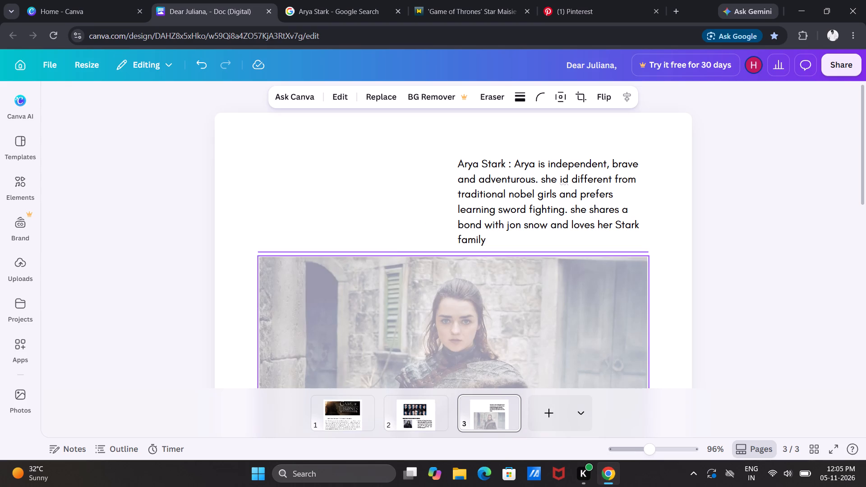
drag(373, 221, 306, 186)
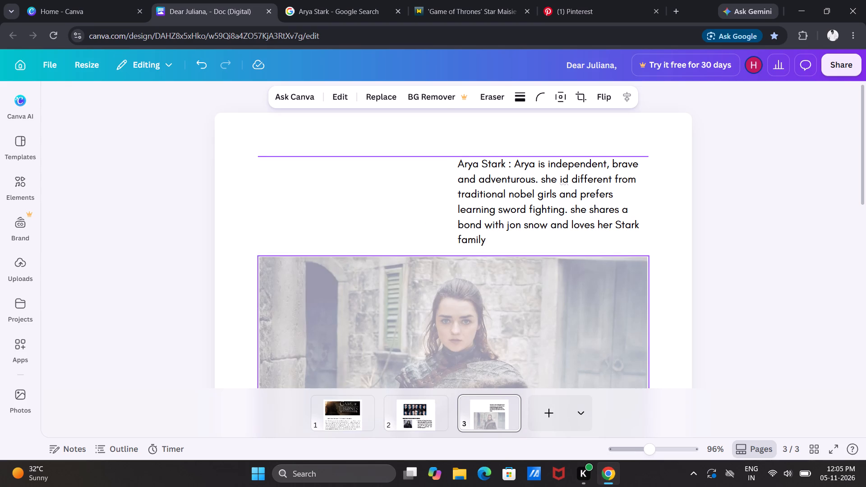
drag(306, 186, 292, 196)
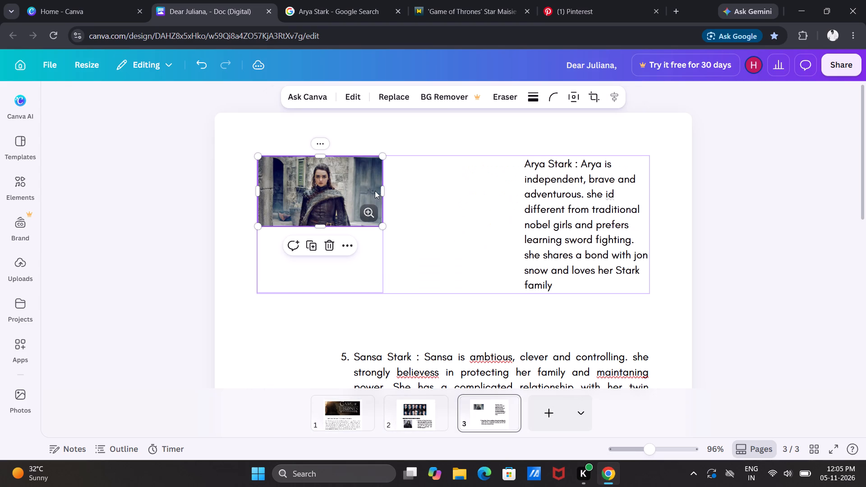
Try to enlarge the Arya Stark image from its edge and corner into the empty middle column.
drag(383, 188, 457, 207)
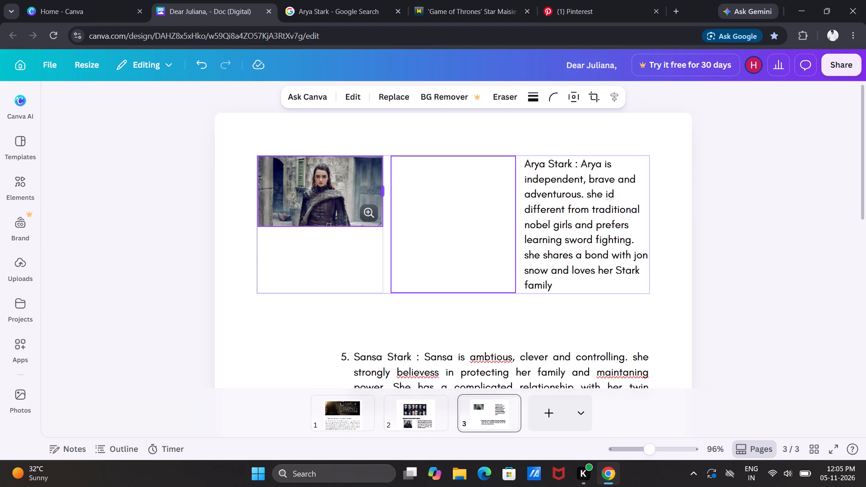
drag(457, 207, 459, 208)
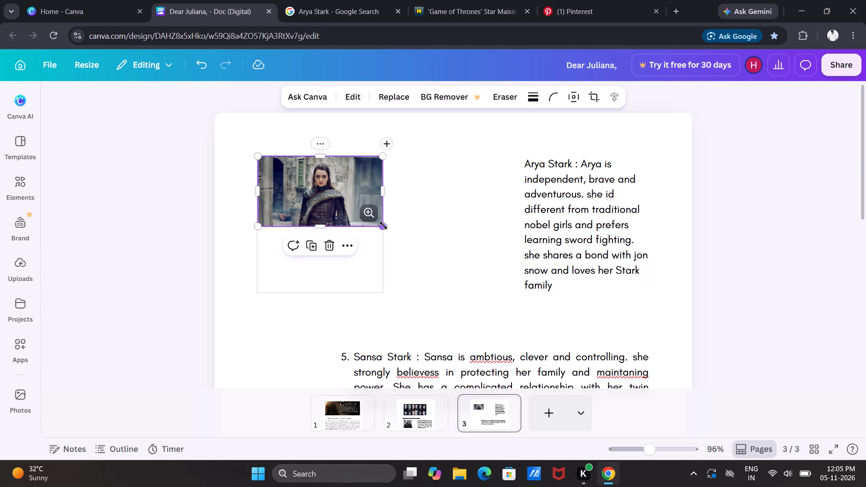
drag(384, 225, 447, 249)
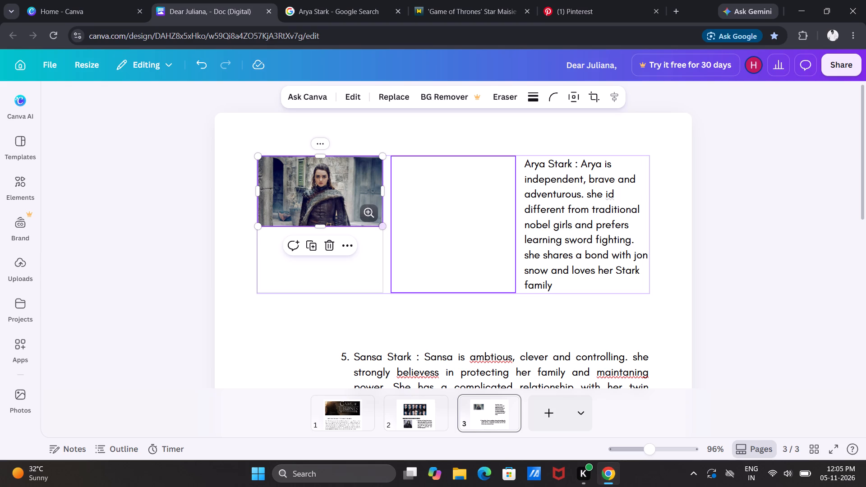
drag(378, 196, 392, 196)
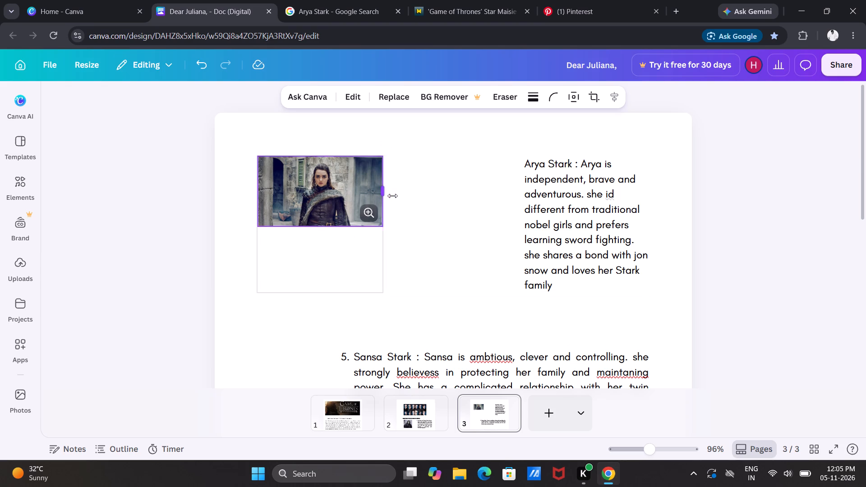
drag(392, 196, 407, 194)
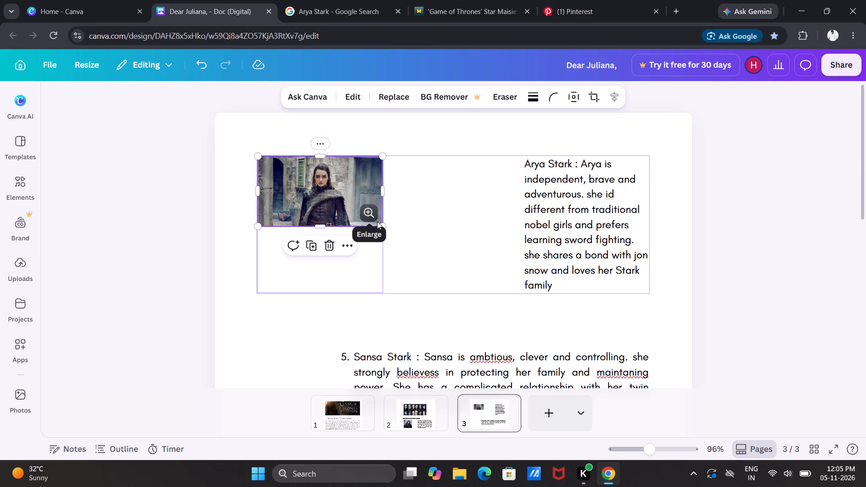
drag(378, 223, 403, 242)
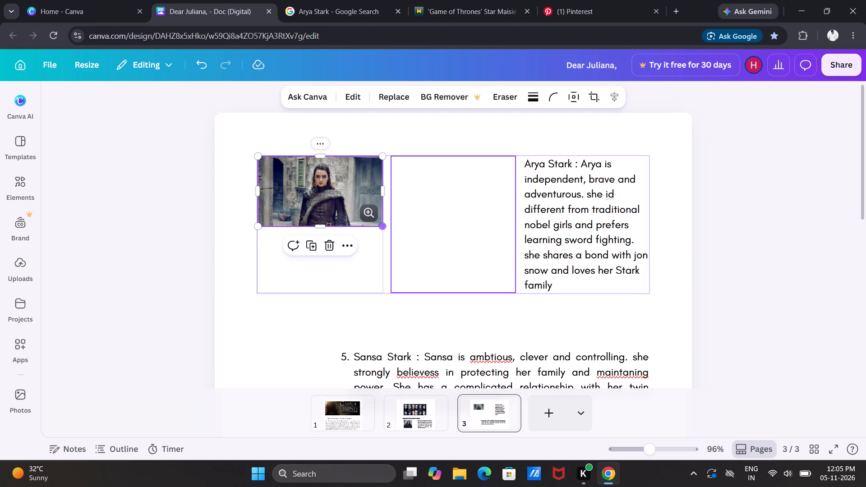
Delete the empty middle column between the Arya Stark image and her description.
click(430, 224)
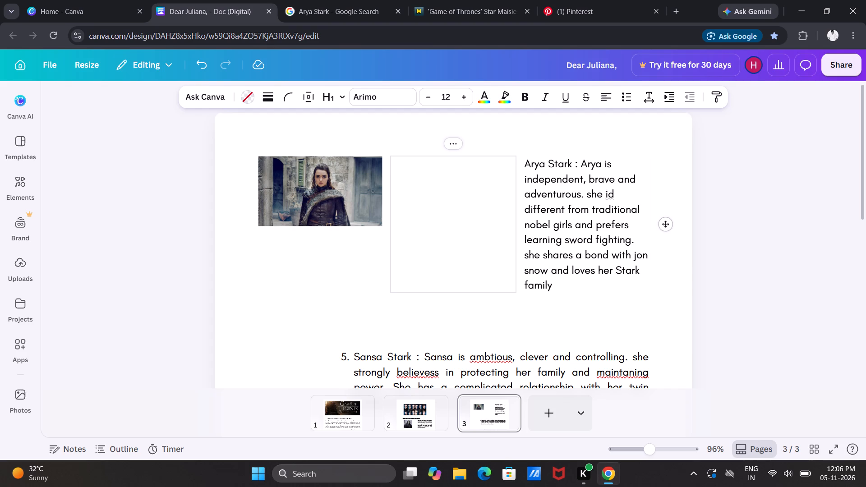
key(BackSpace)
key(BackSpace)
key(BackSpace)
click(457, 146)
click(457, 146)
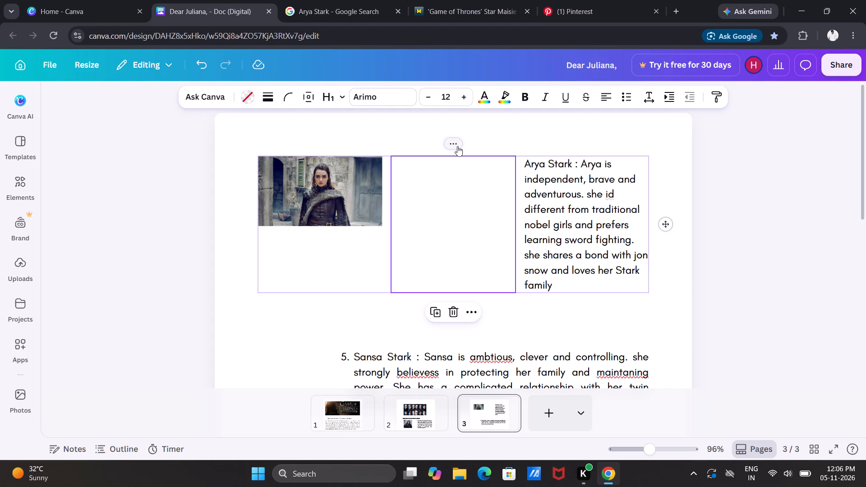
click(454, 318)
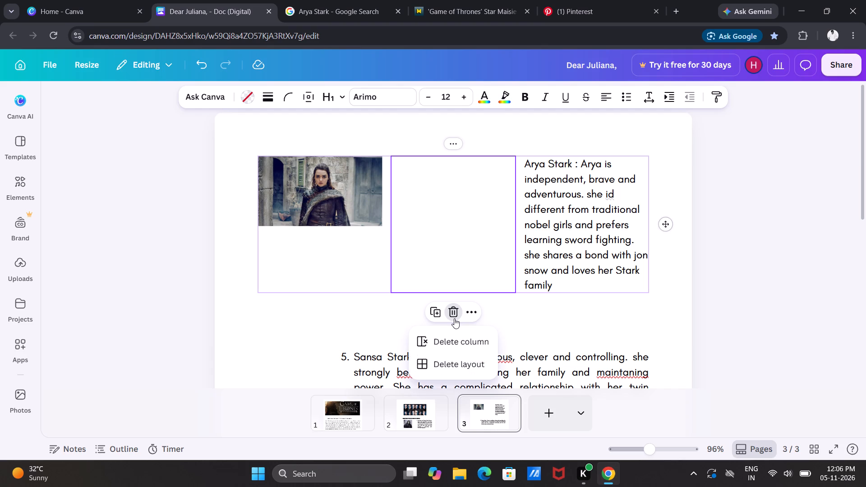
click(456, 346)
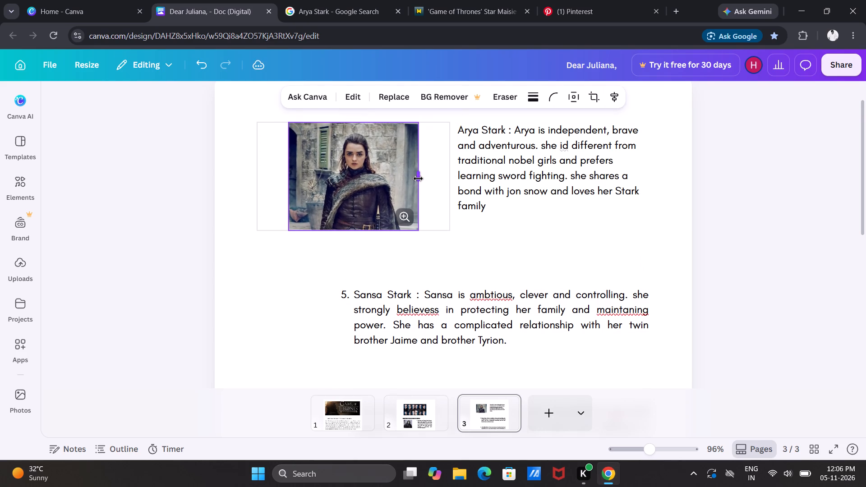
drag(418, 179, 411, 181)
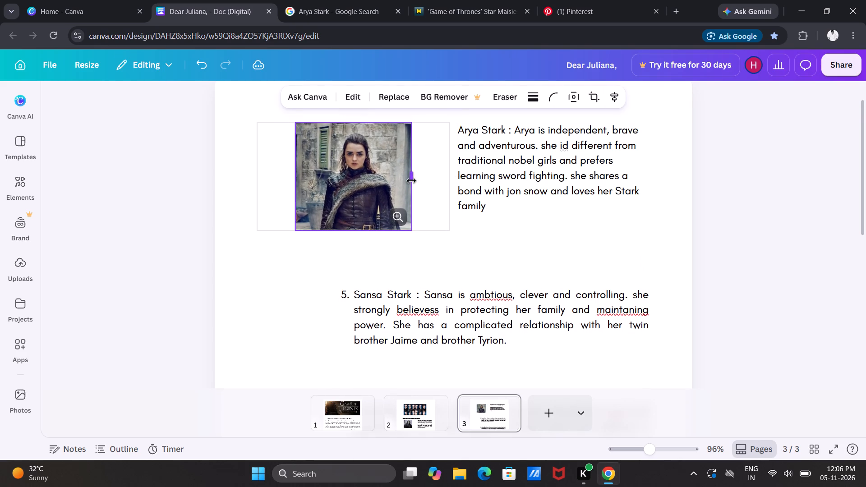
drag(411, 181, 413, 184)
click(399, 176)
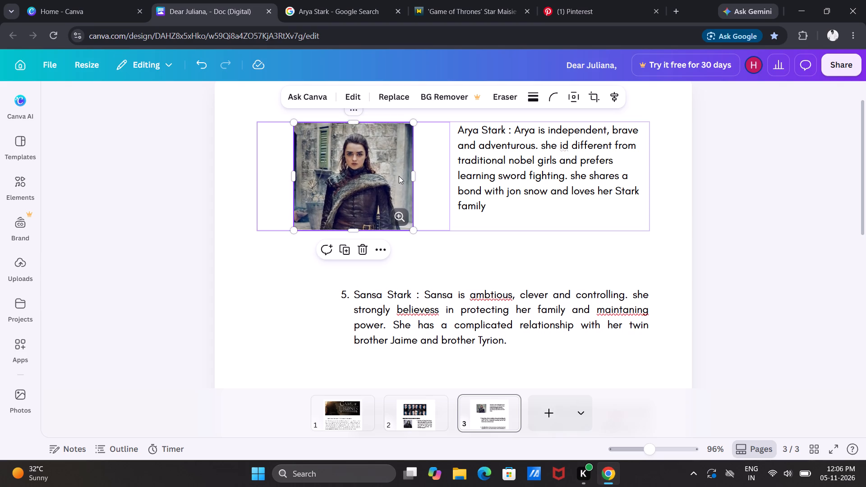
double_click(399, 176)
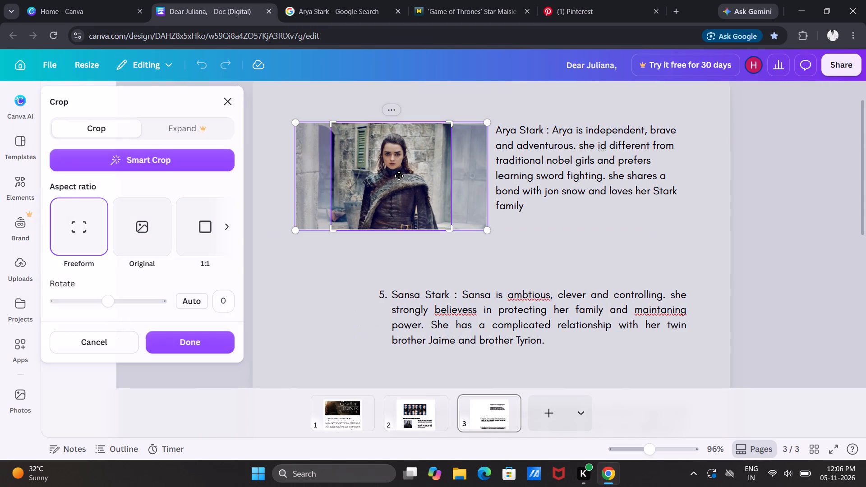
scroll(184, 206, down, 4)
scroll(184, 206, up, 3)
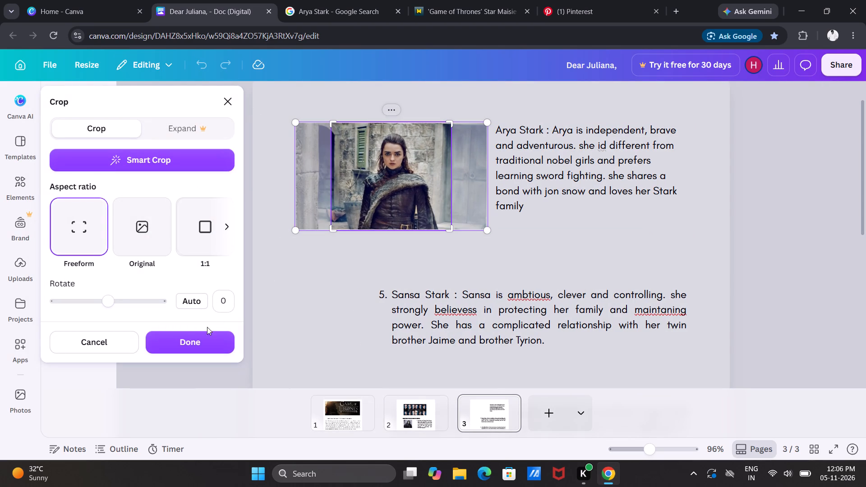
click(206, 338)
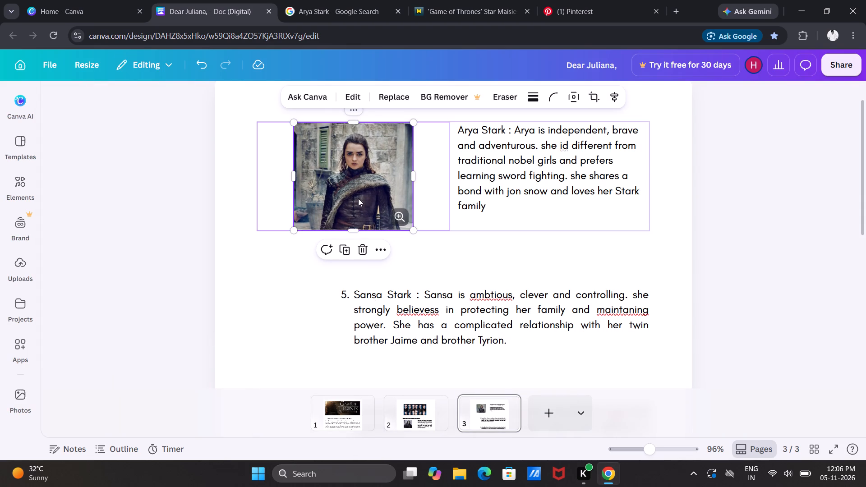
click(355, 198)
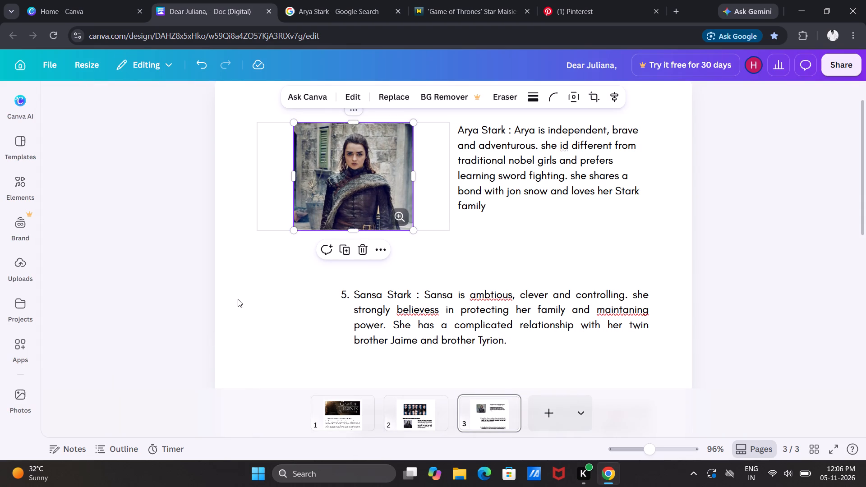
click(227, 308)
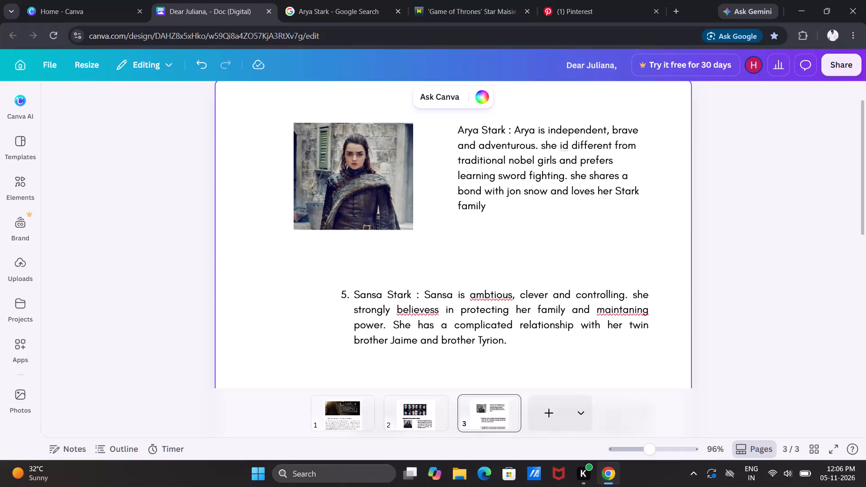
Copy the name Sansa Stark from item 5 and search Google Images for it in place of Arya Stark.
drag(350, 295, 408, 301)
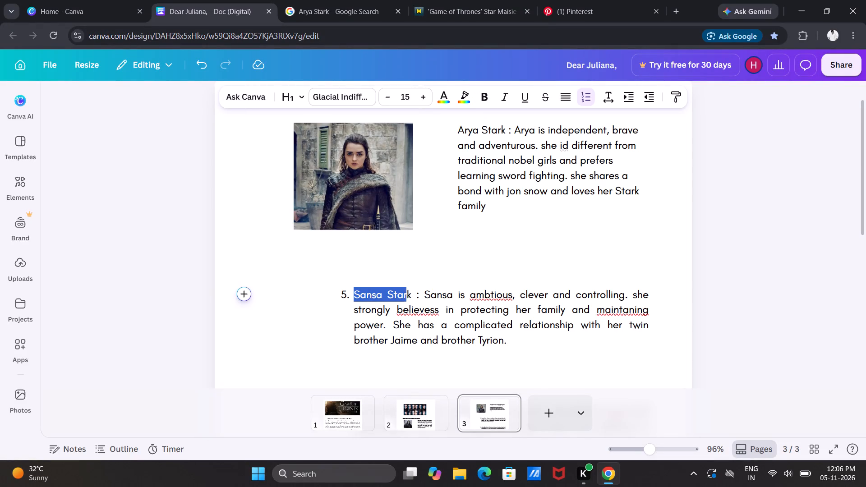
drag(408, 301, 411, 302)
key(ctrl+c)
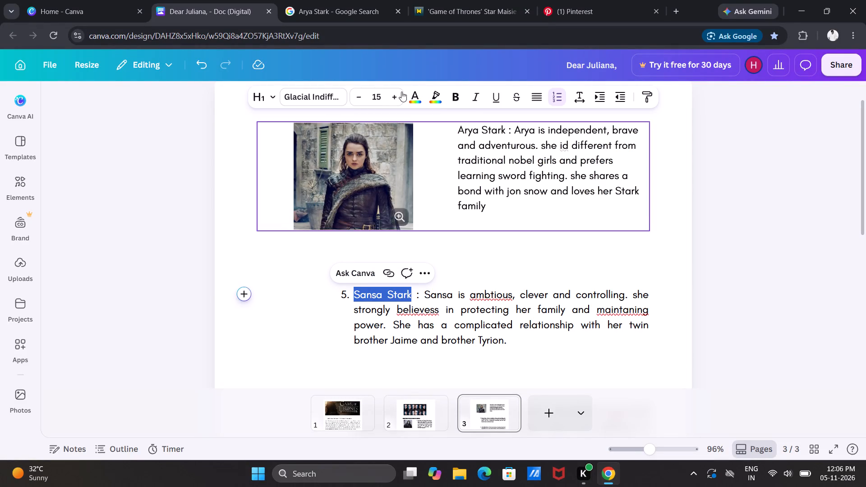
click(375, 19)
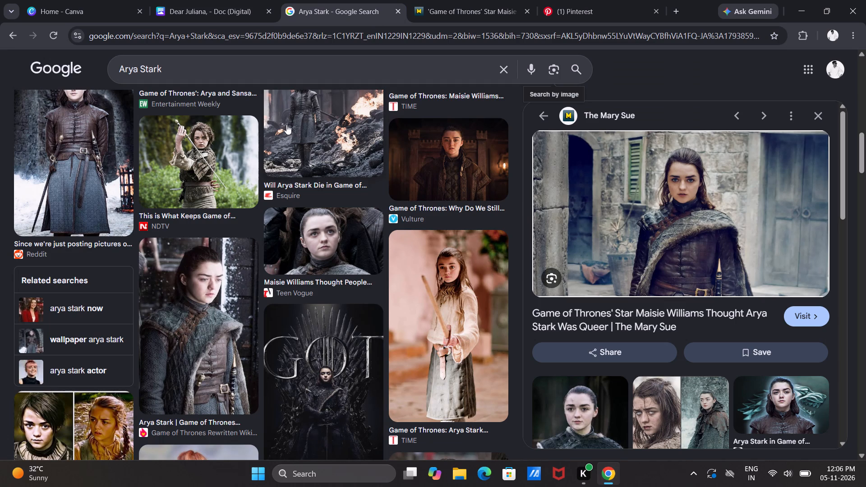
click(270, 63)
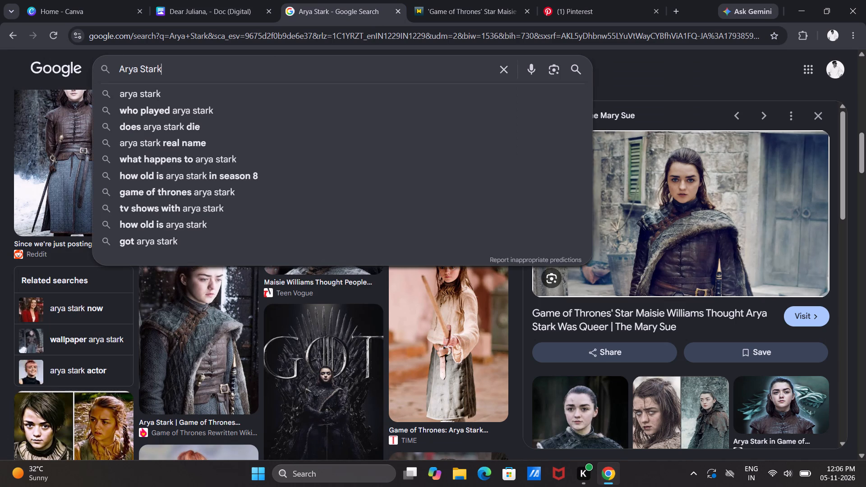
key(BackSpace)
key(BackSpace)
key(BackSpace)
key(BackSpace)
key(BackSpace)
key(BackSpace)
key(BackSpace)
key(BackSpace)
key(BackSpace)
key(BackSpace)
key(BackSpace)
key(ctrl+v)
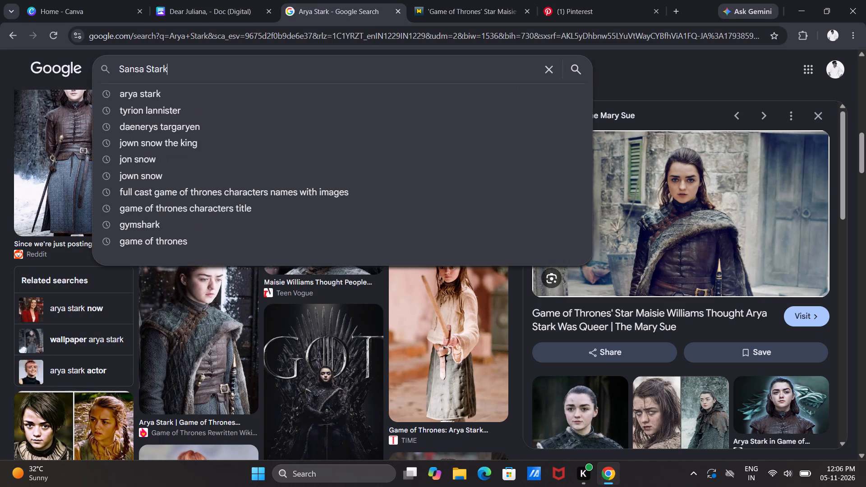
key(Return)
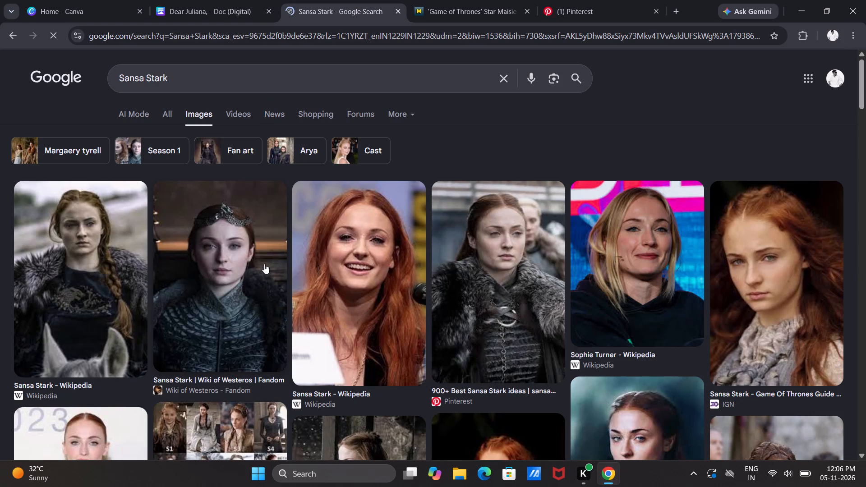
Browse the Sansa Stark image results for a suitable portrait.
scroll(266, 262, down, 2)
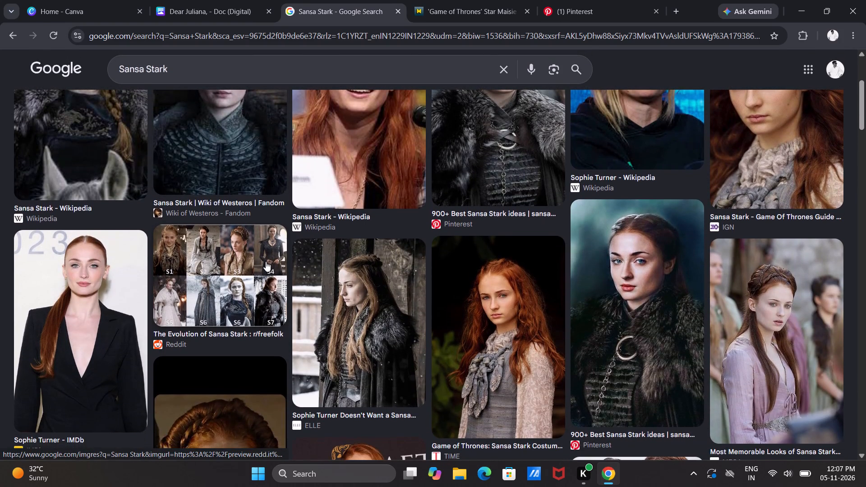
scroll(266, 262, down, 2)
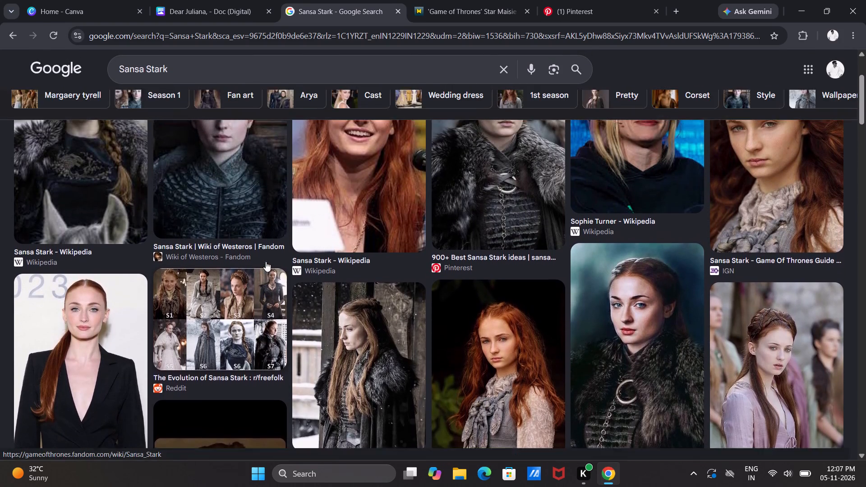
scroll(266, 262, down, 5)
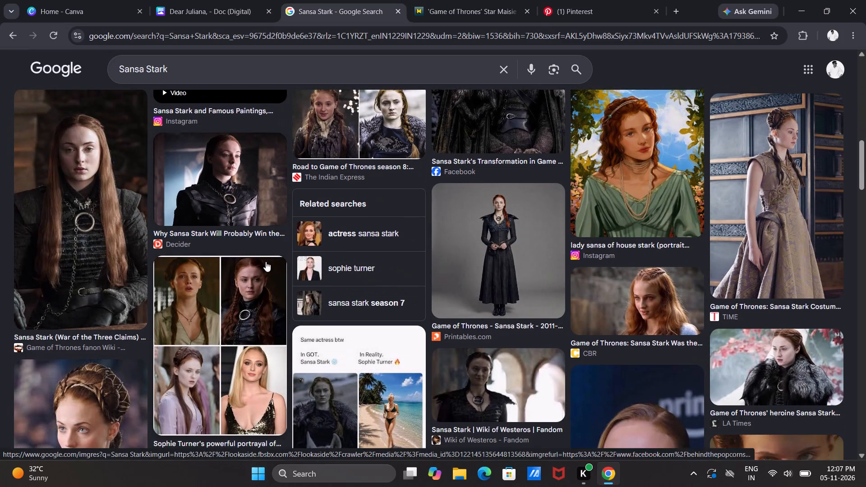
scroll(266, 262, down, 1)
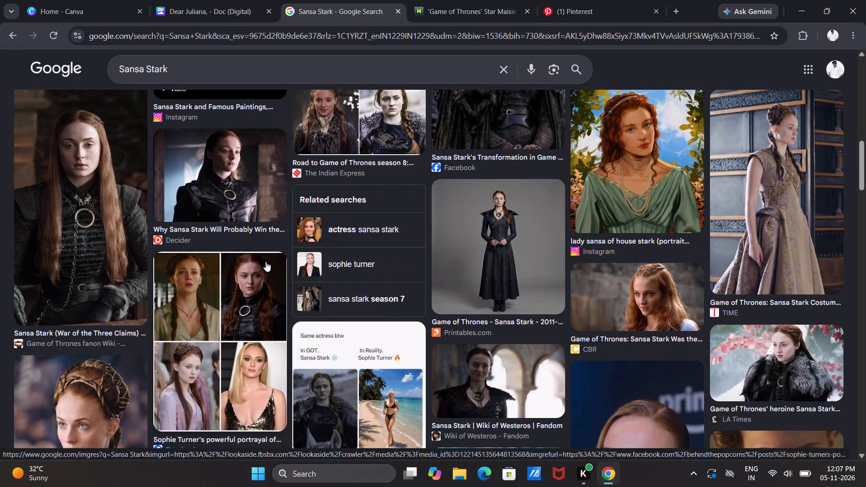
scroll(266, 262, down, 2)
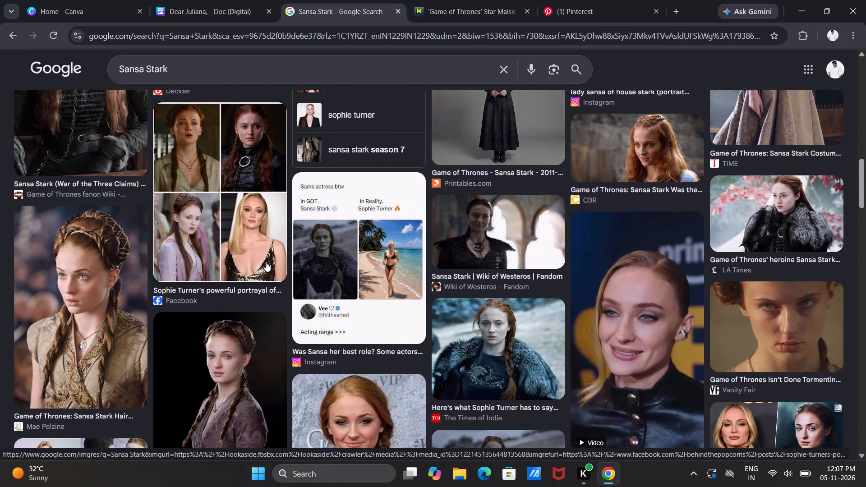
scroll(266, 262, down, 2)
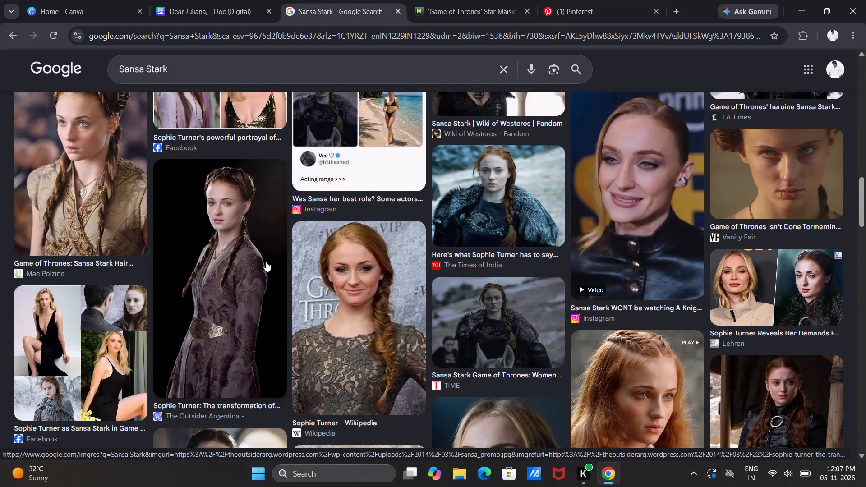
scroll(266, 262, down, 2)
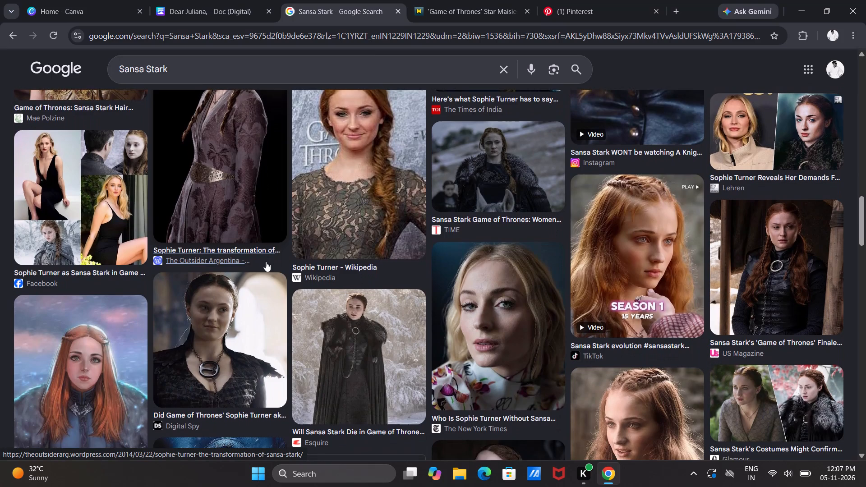
scroll(266, 262, right, 1)
scroll(266, 262, down, 7)
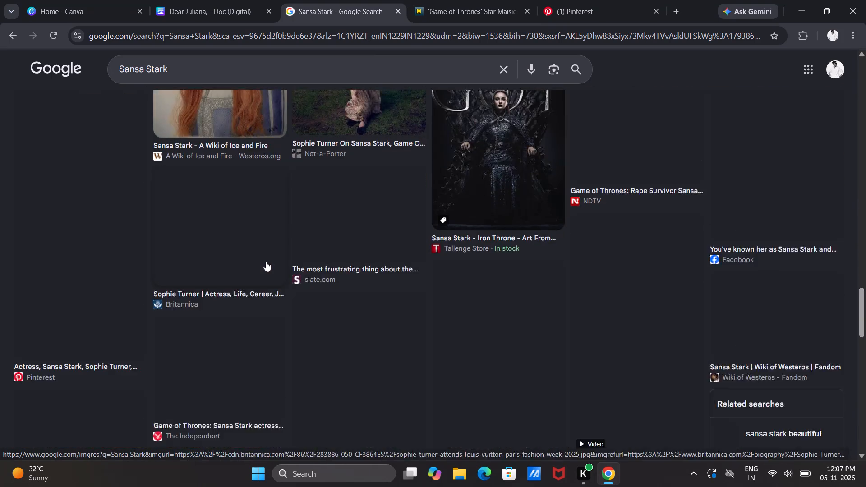
scroll(266, 262, up, 15)
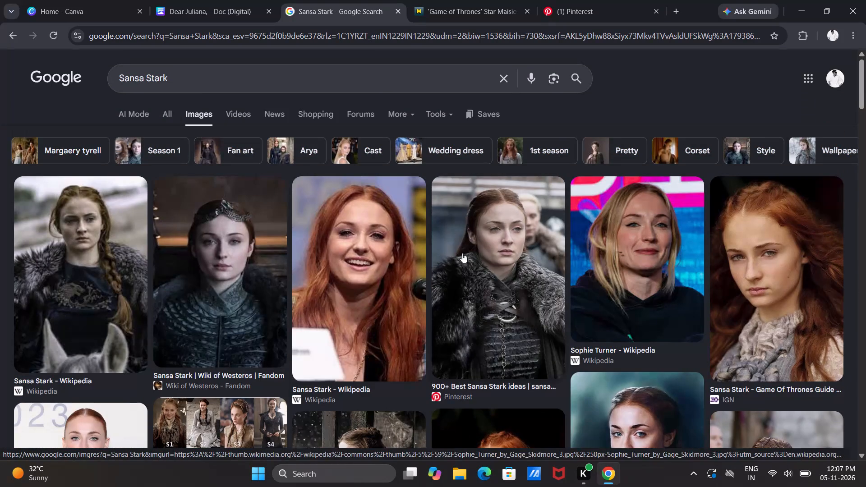
Place the Pinterest portrait of Sansa Stark in a fur cloak from the image results beside her description on page 3 in Canva.
click(472, 253)
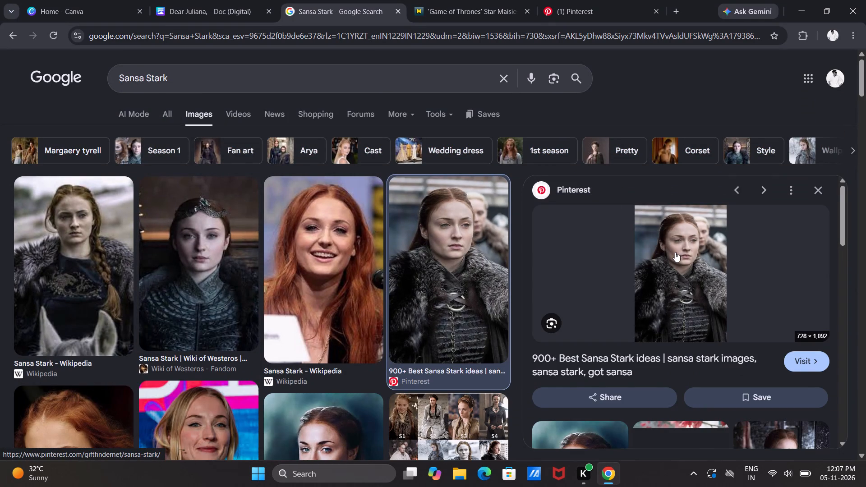
drag(675, 252, 254, 35)
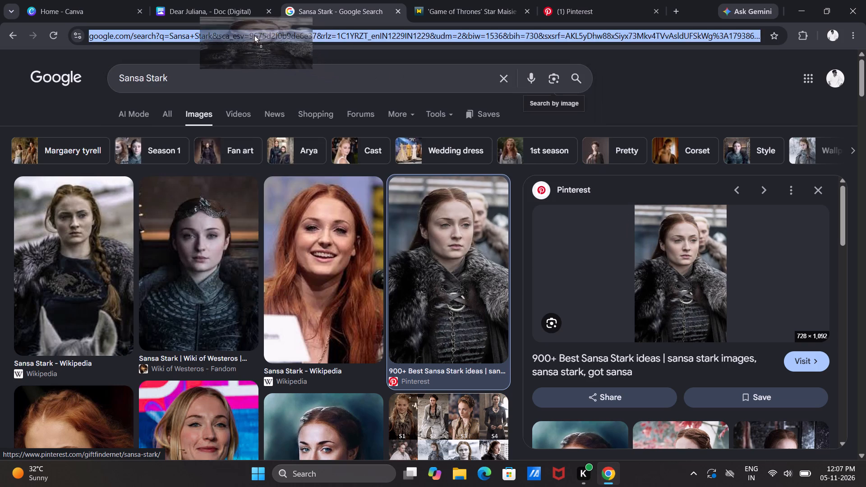
drag(254, 35, 336, 236)
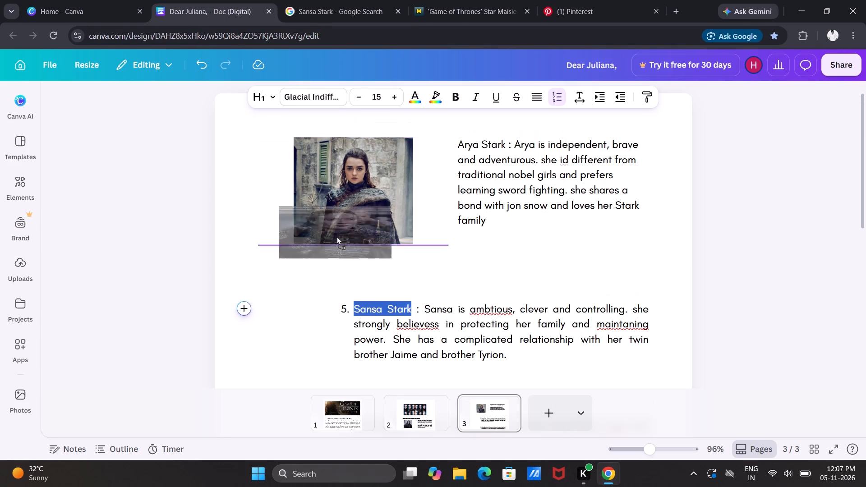
drag(336, 236, 332, 311)
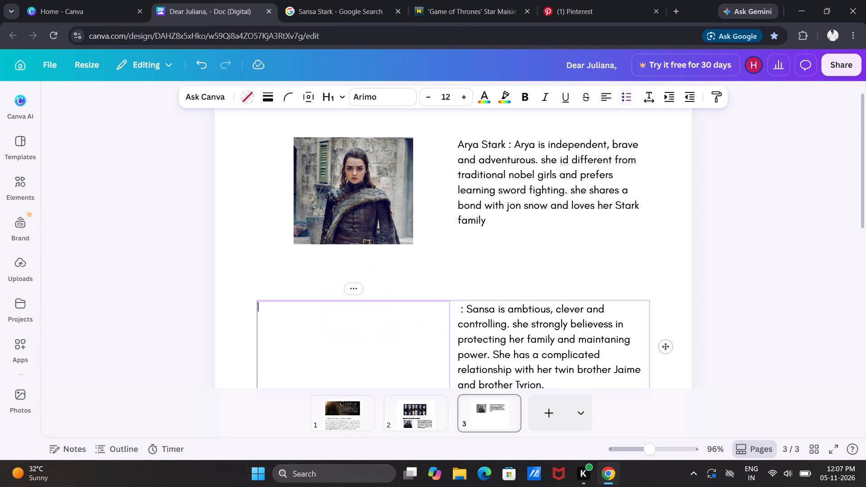
scroll(452, 324, down, 3)
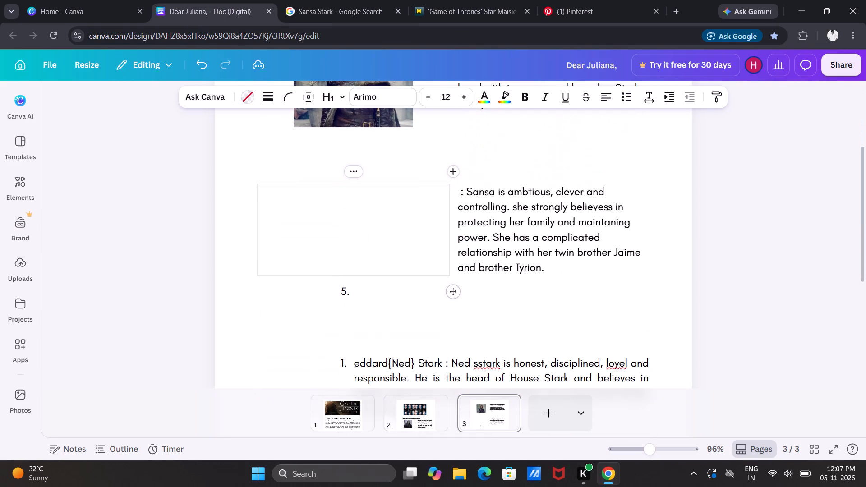
scroll(452, 324, left, 1)
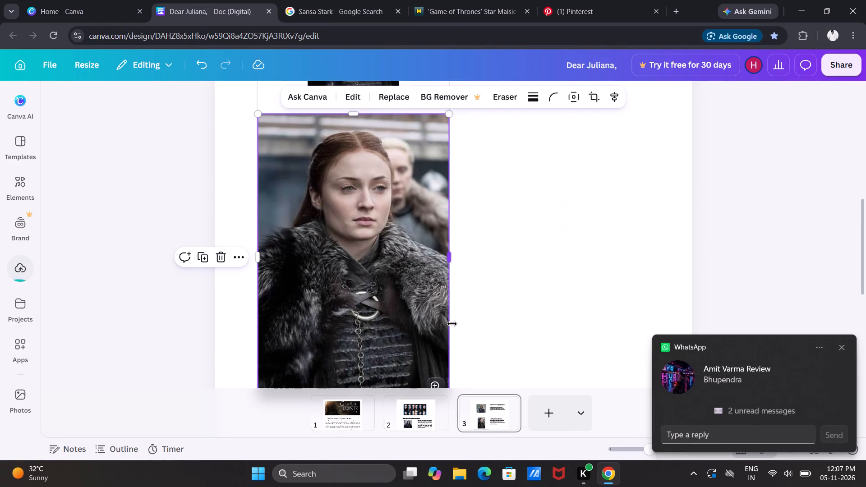
Delete the larger duplicate Sansa Stark image below the smaller one in the same column.
scroll(452, 324, left, 1)
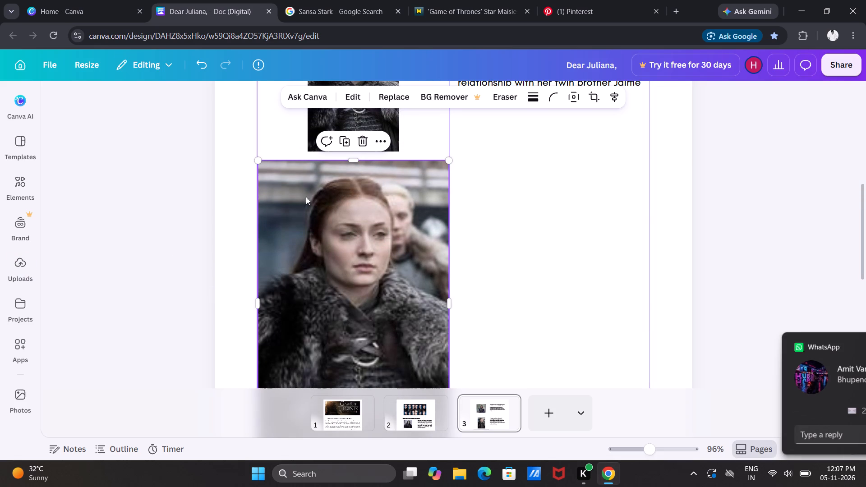
click(362, 142)
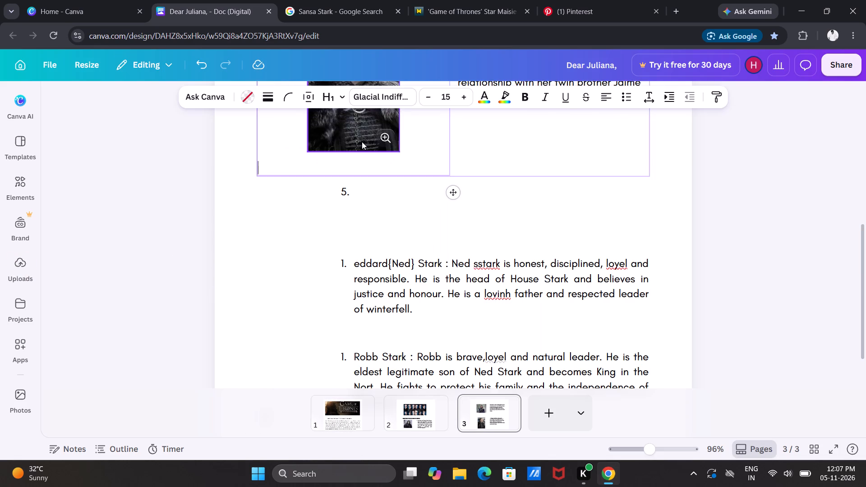
scroll(390, 240, up, 5)
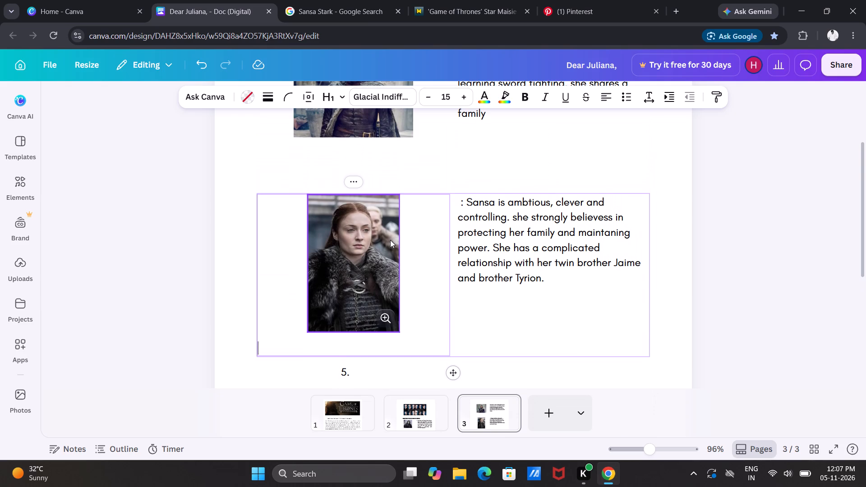
click(390, 240)
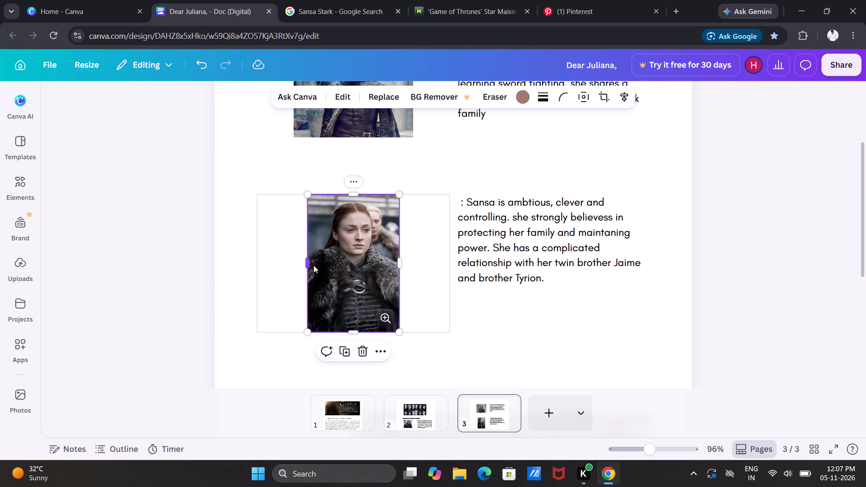
click(149, 196)
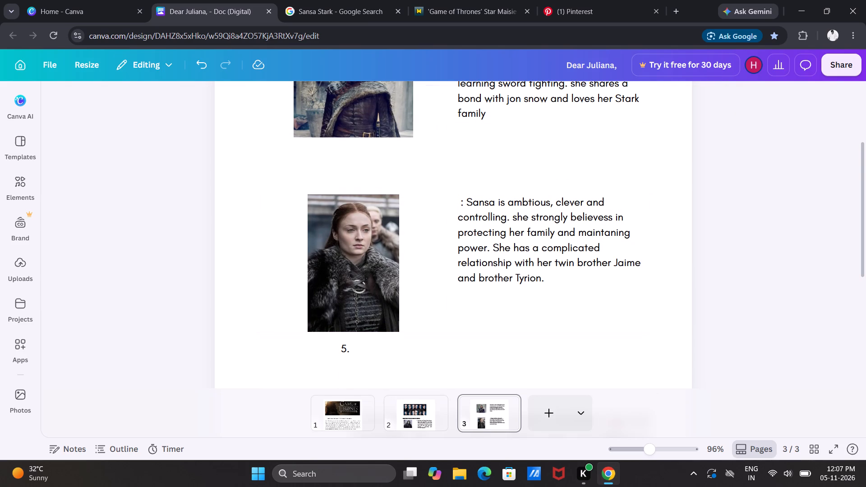
Justify the Sansa description text beside her image.
drag(465, 200, 557, 263)
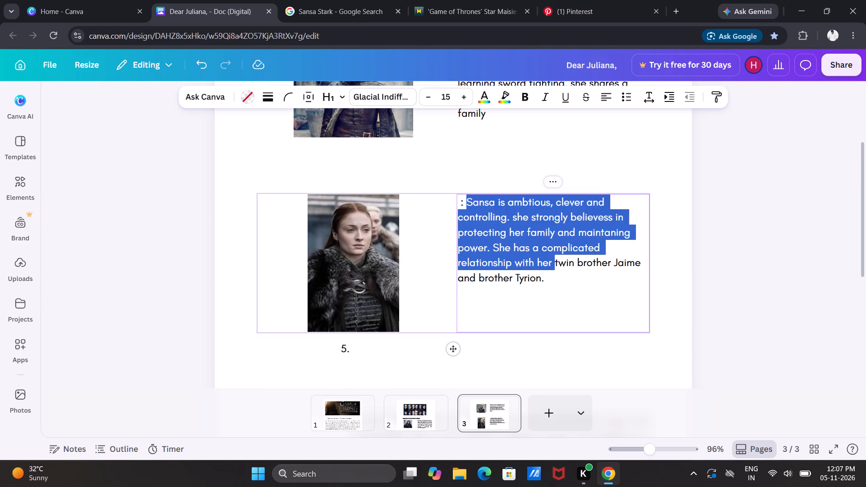
drag(557, 263, 563, 284)
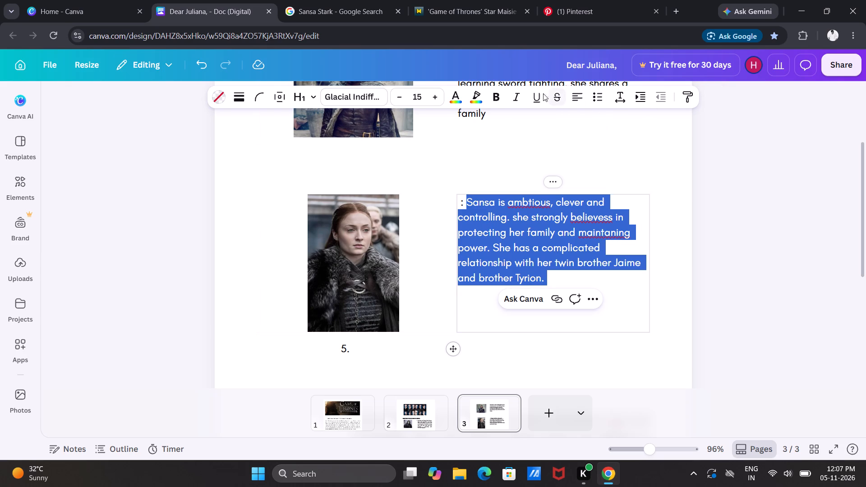
click(578, 94)
click(578, 94)
click(578, 94)
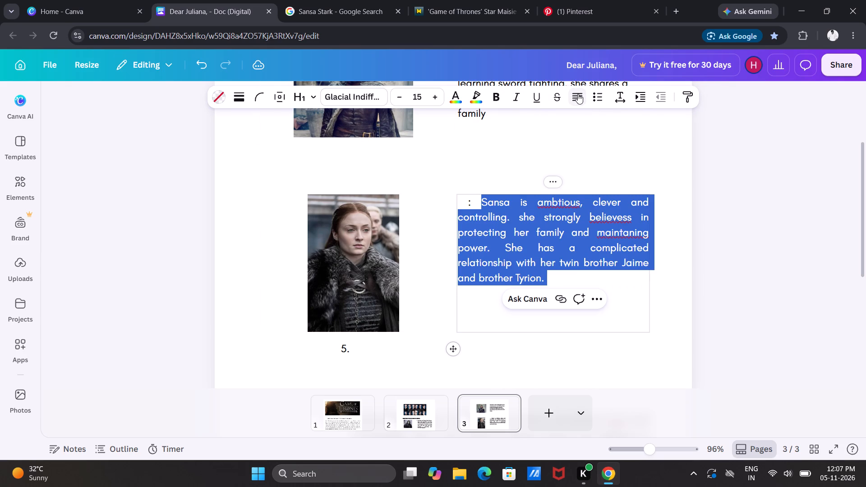
click(585, 169)
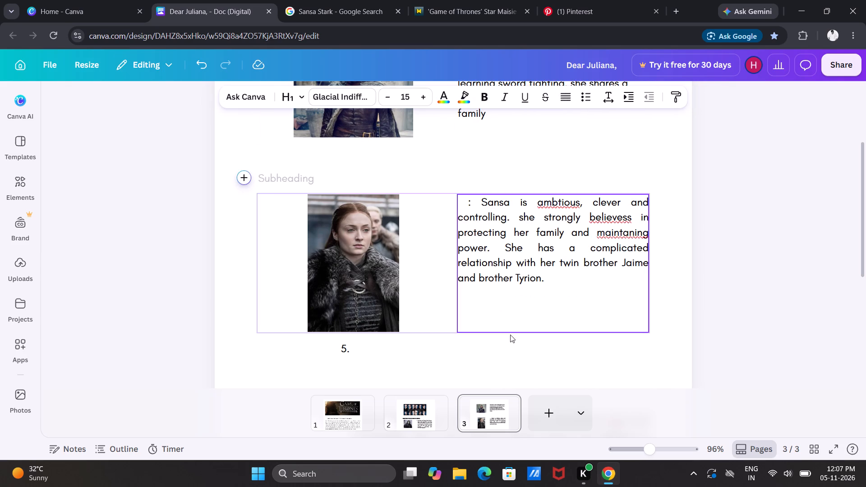
Justify the Arya Stark description text beside her image.
scroll(510, 358, up, 5)
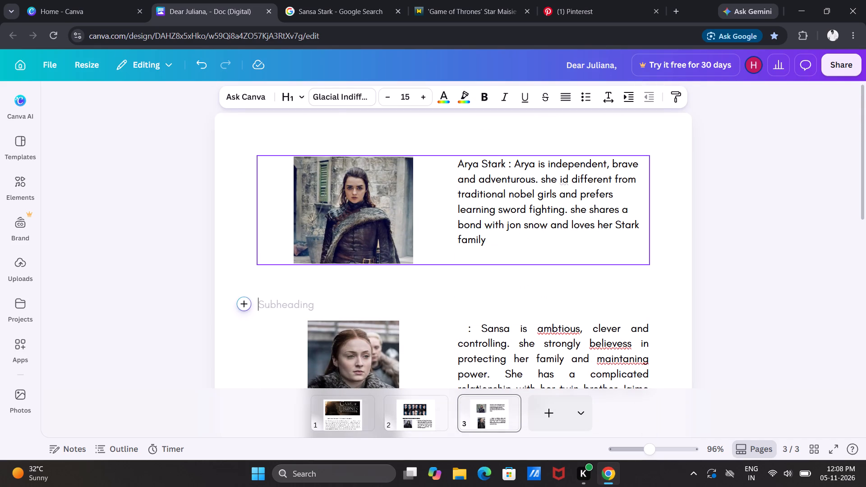
drag(461, 165, 520, 263)
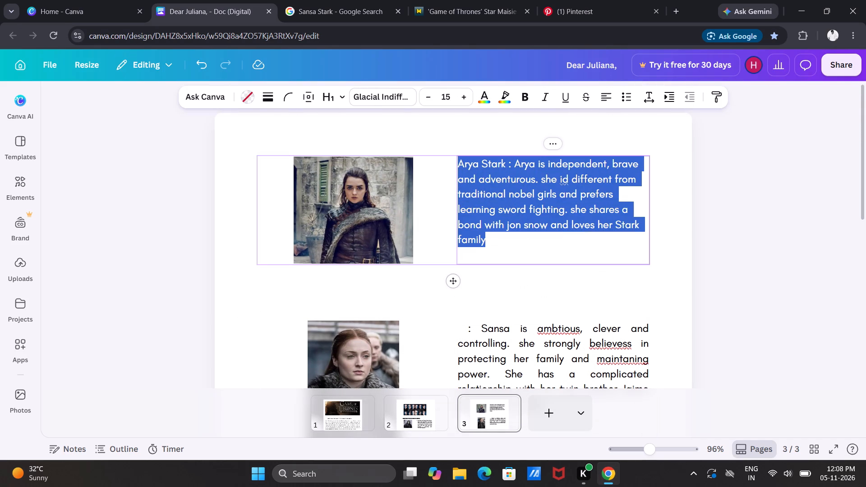
drag(520, 263, 520, 263)
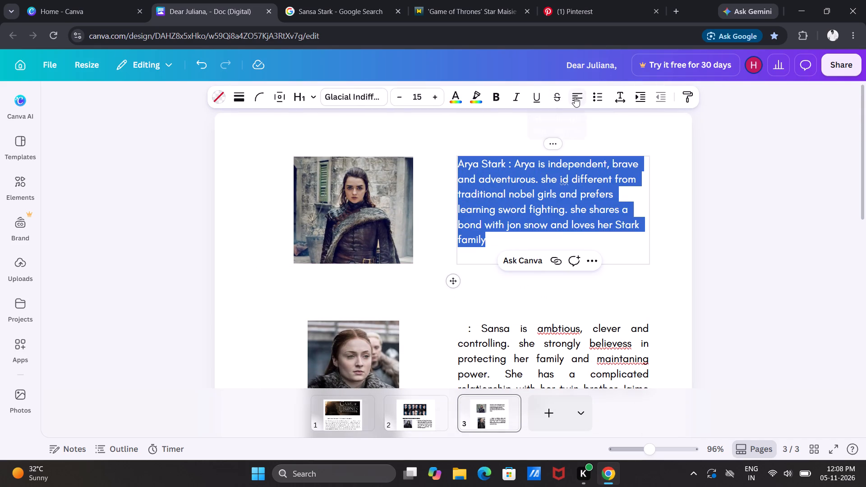
double_click(575, 97)
click(575, 97)
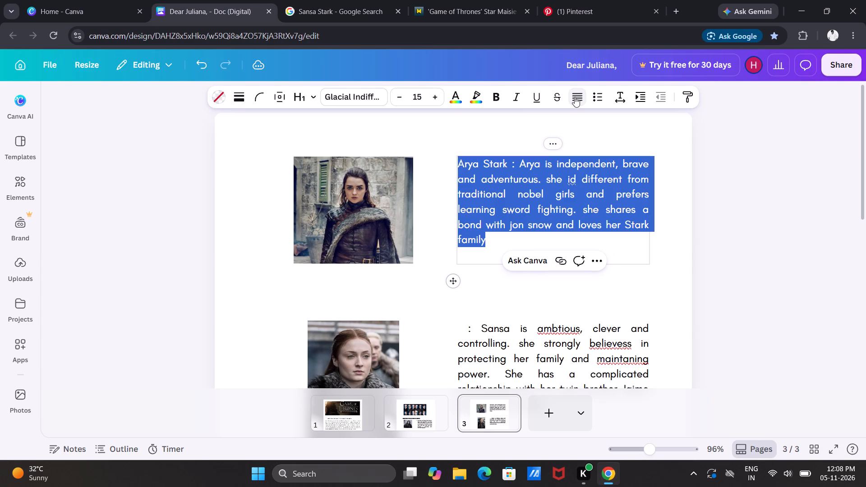
click(434, 180)
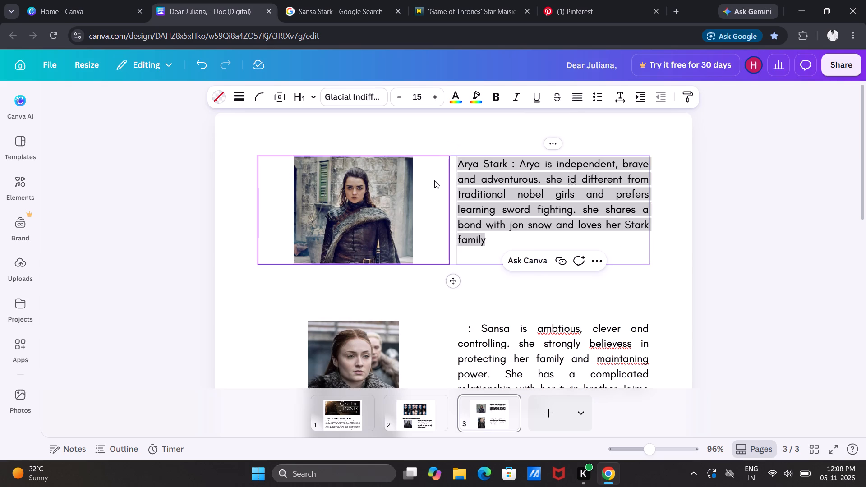
drag(433, 329, 447, 291)
Remove the empty numbered item 5 left below the Sansa Stark image.
scroll(447, 291, down, 2)
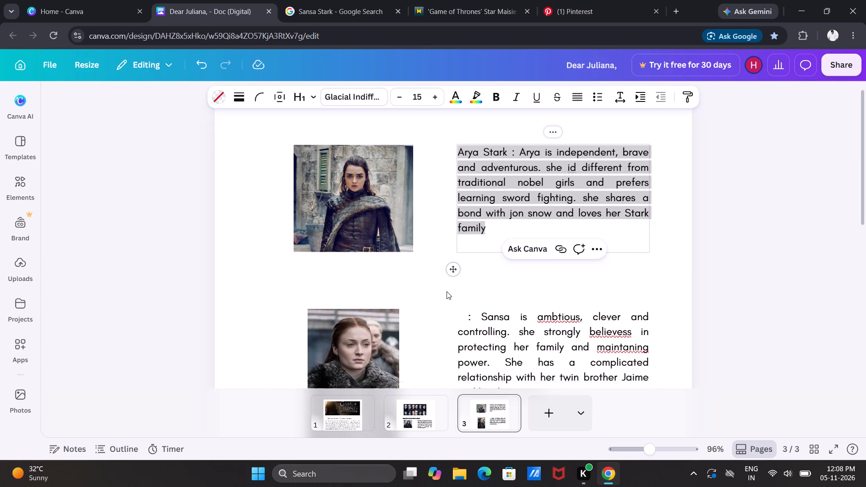
scroll(447, 291, down, 5)
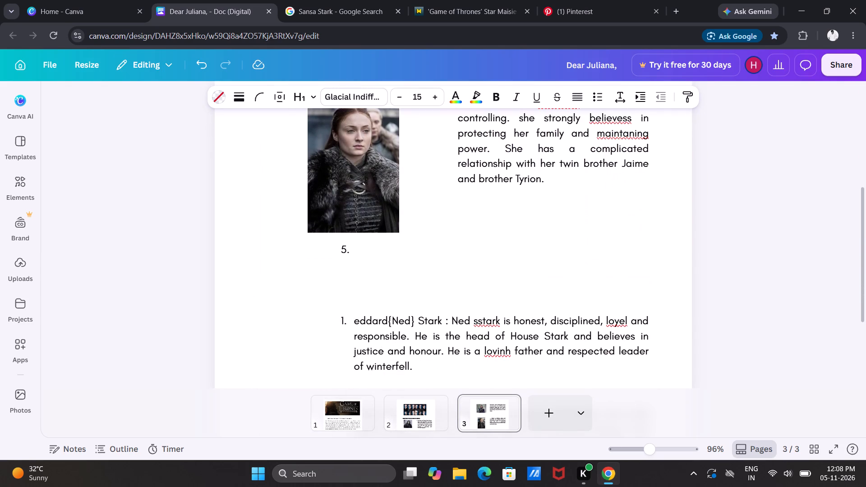
click(355, 248)
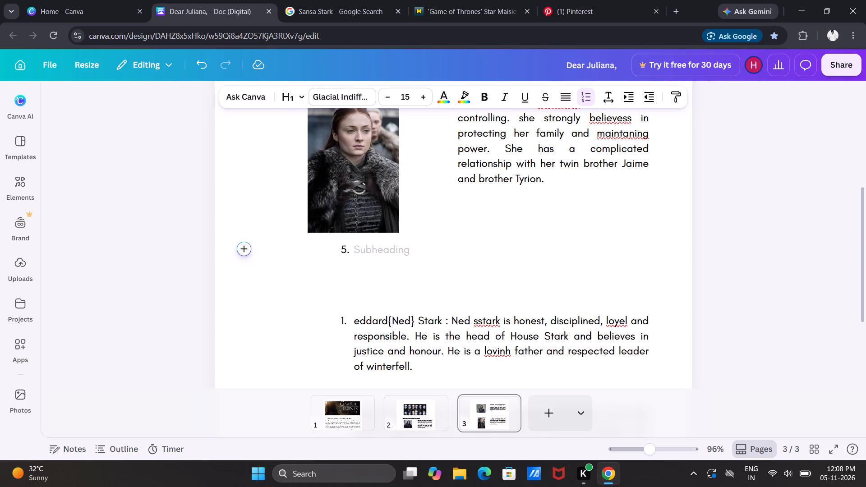
key(BackSpace)
key(BackSpace)
key(BackSpace)
key(BackSpace)
key(BackSpace)
key(BackSpace)
key(BackSpace)
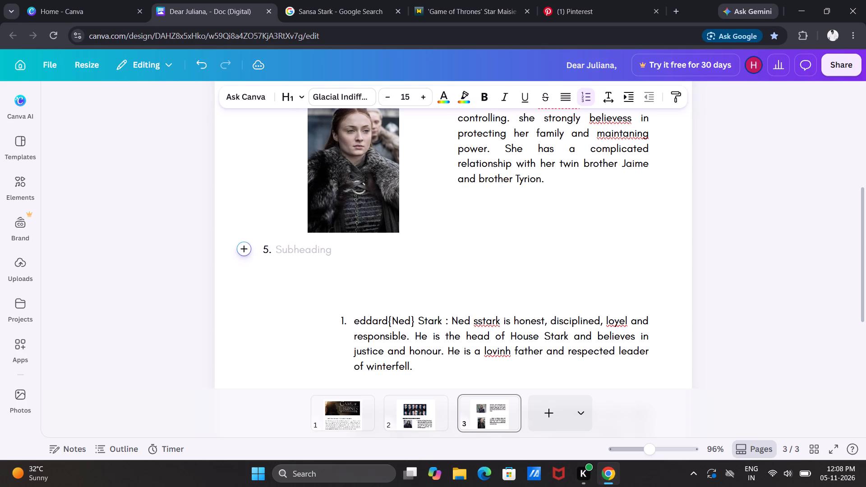
key(BackSpace)
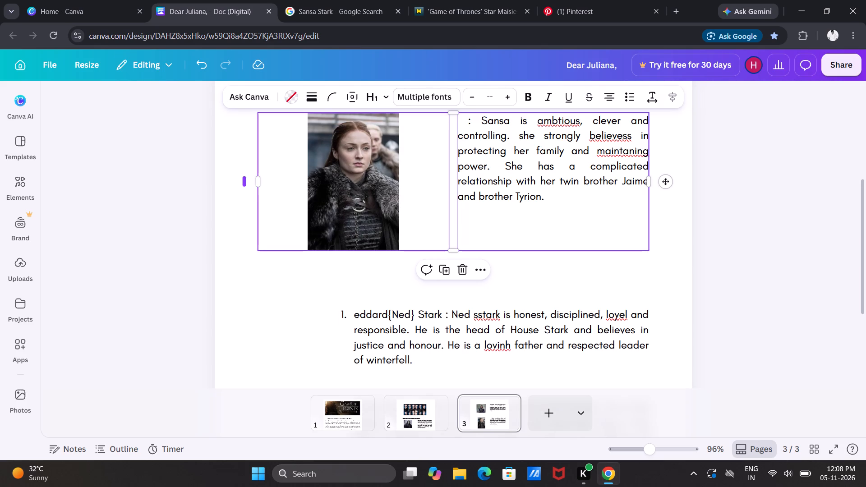
Copy the name "eddard{Ned} Stark" from the page 3 list item and search Google Images for it.
drag(351, 315, 446, 313)
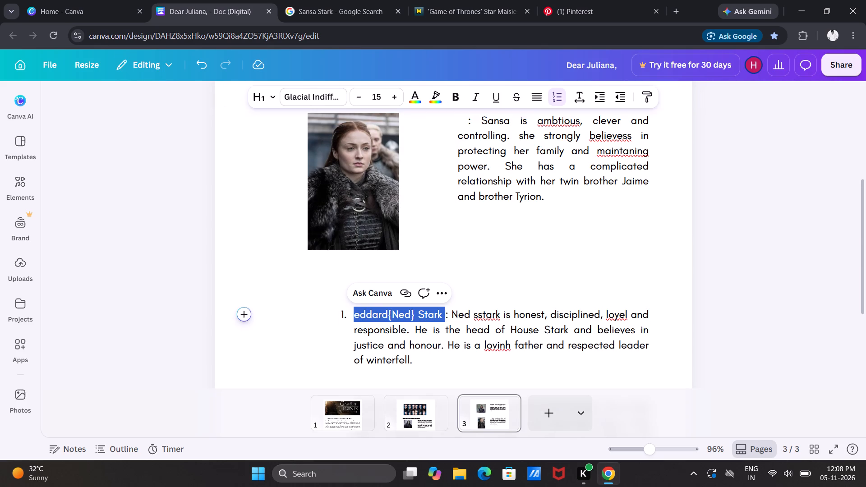
key(ctrl+c)
click(363, 10)
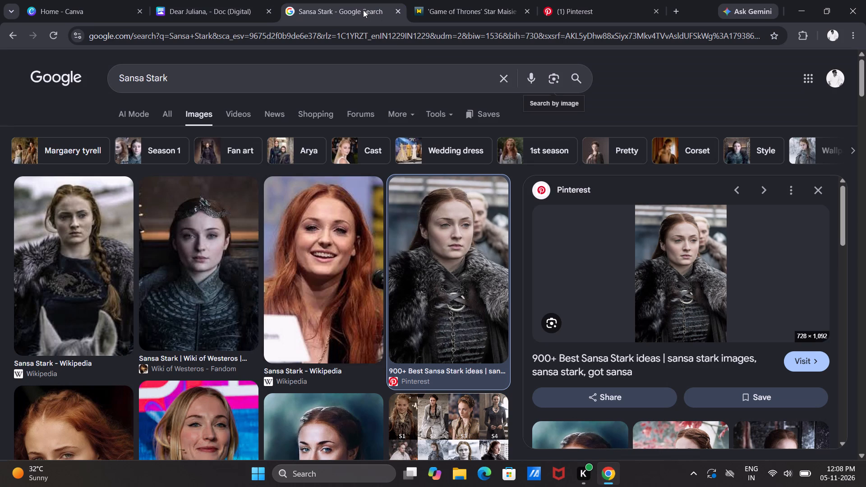
click(334, 88)
key(BackSpace)
key(BackSpace)
key(BackSpace)
key(BackSpace)
key(BackSpace)
key(BackSpace)
key(BackSpace)
key(BackSpace)
key(BackSpace)
key(BackSpace)
key(BackSpace)
key(BackSpace)
key(BackSpace)
key(BackSpace)
key(BackSpace)
key(BackSpace)
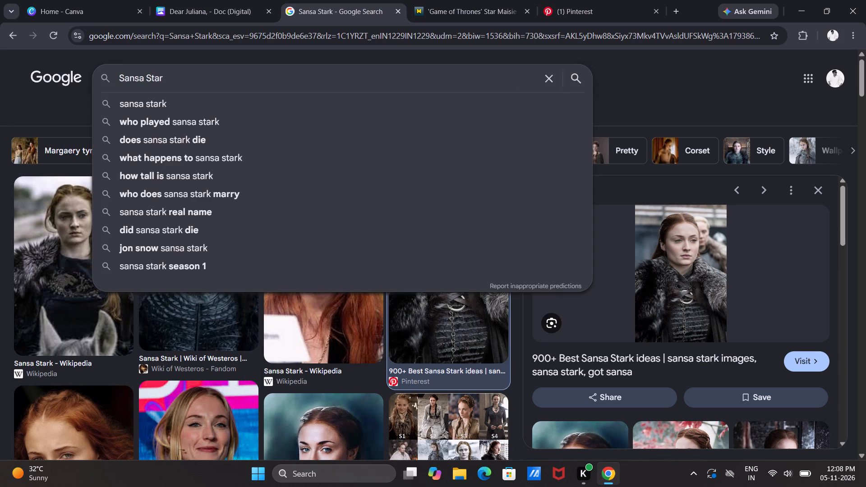
key(ctrl+v)
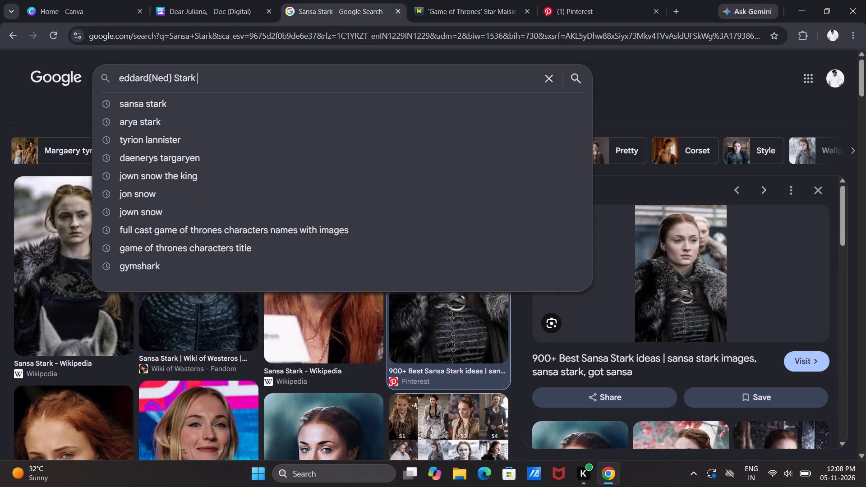
key(Return)
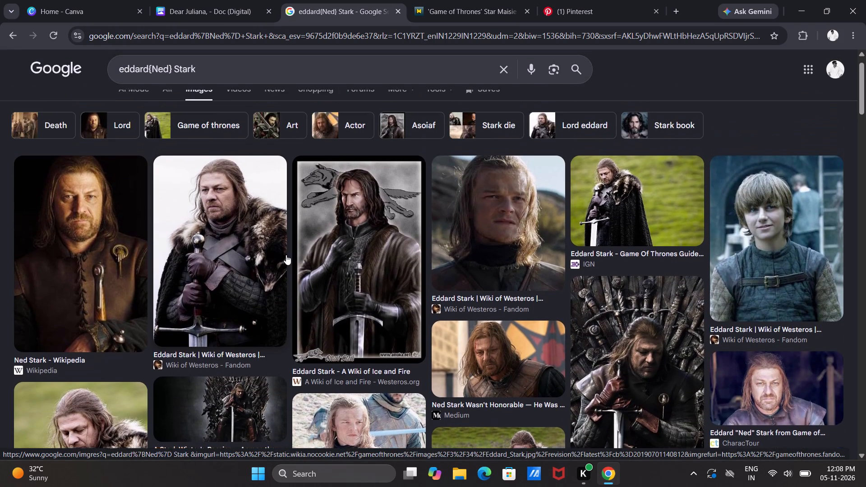
Browse the Eddard Stark image results and preview the Wikipedia portrait of Ned Stark with its related images.
scroll(286, 255, down, 2)
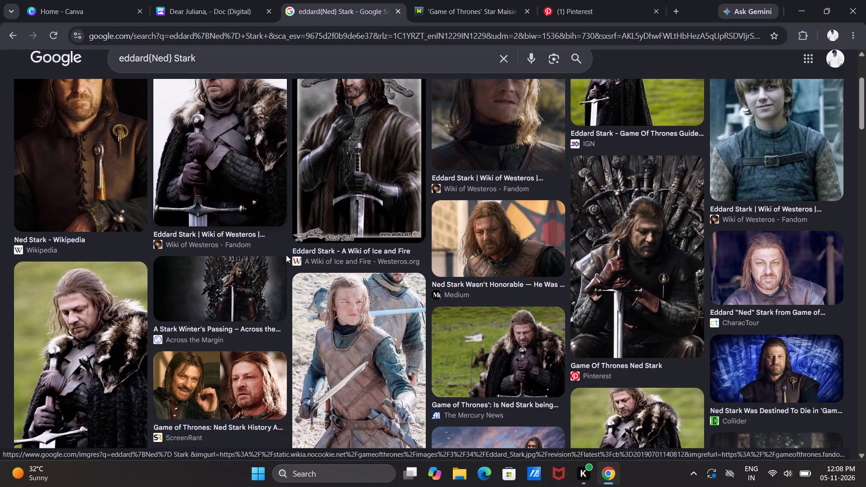
scroll(286, 255, down, 2)
scroll(286, 255, up, 1)
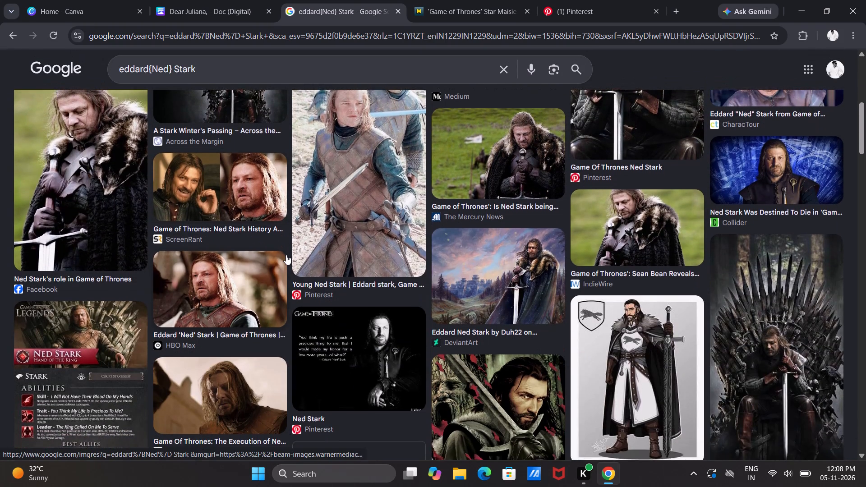
scroll(286, 255, up, 1)
click(113, 266)
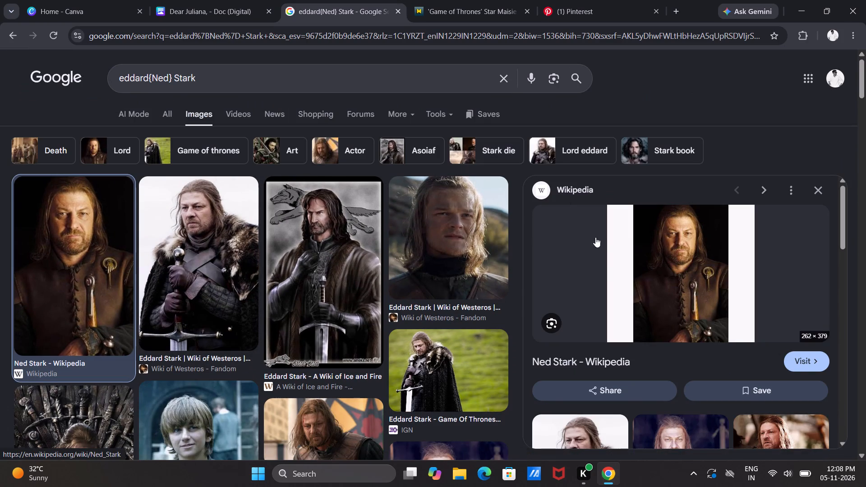
scroll(613, 256, down, 3)
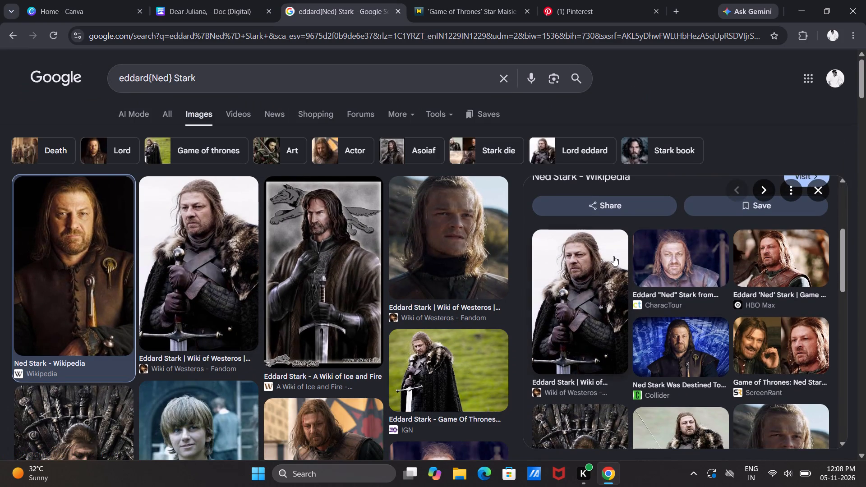
scroll(613, 256, down, 1)
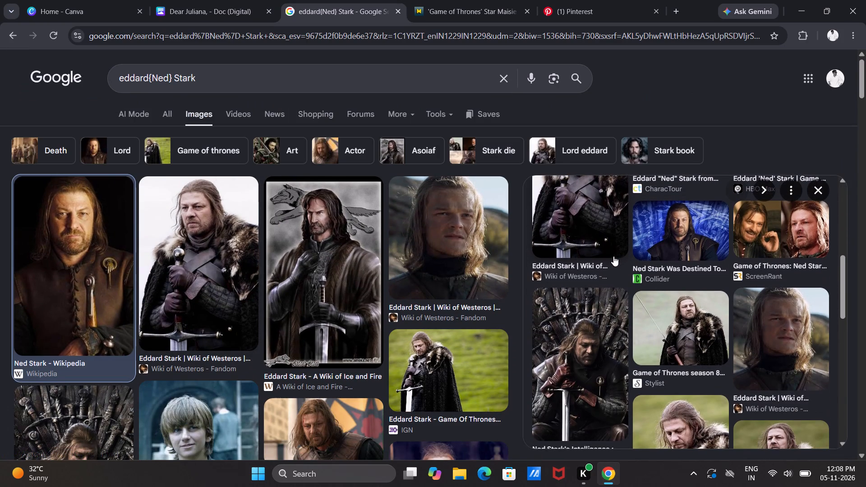
scroll(613, 256, down, 2)
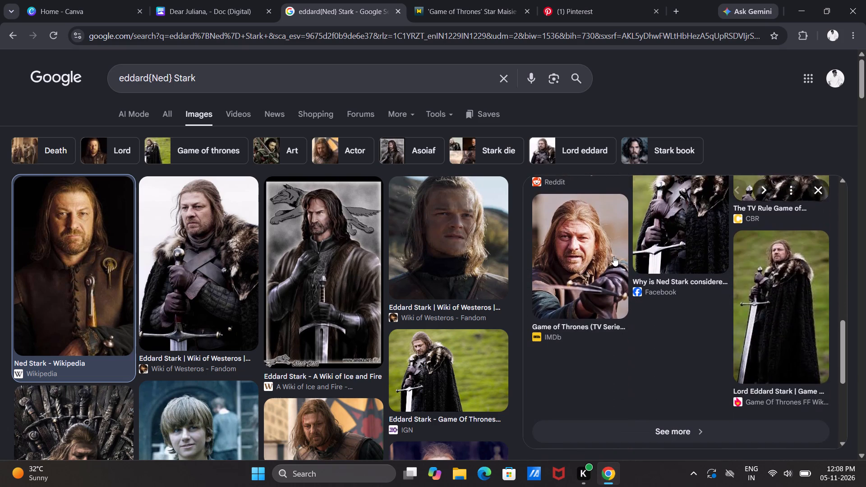
scroll(613, 256, down, 1)
scroll(613, 256, up, 9)
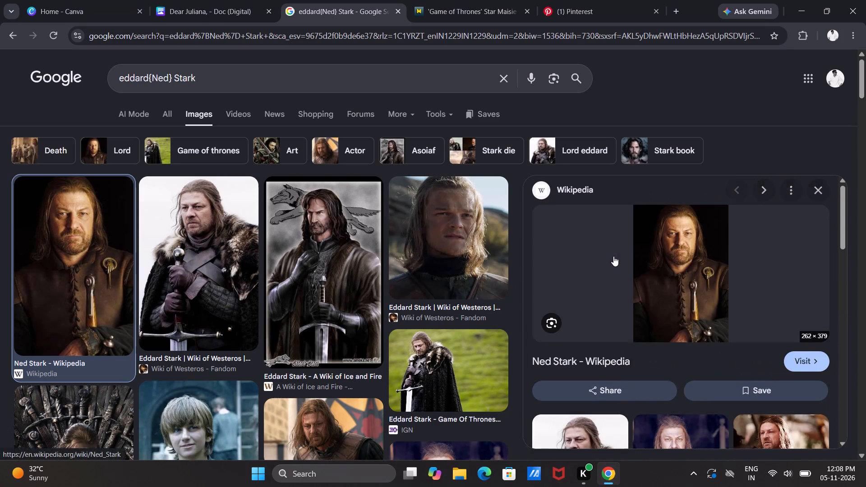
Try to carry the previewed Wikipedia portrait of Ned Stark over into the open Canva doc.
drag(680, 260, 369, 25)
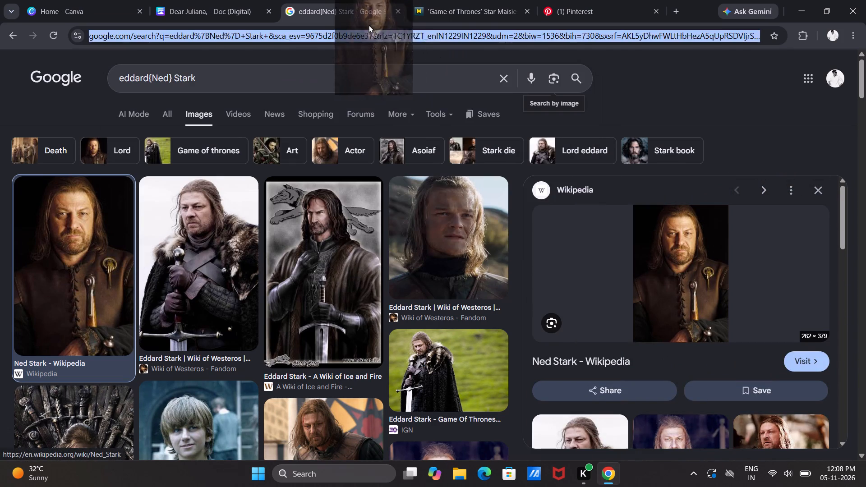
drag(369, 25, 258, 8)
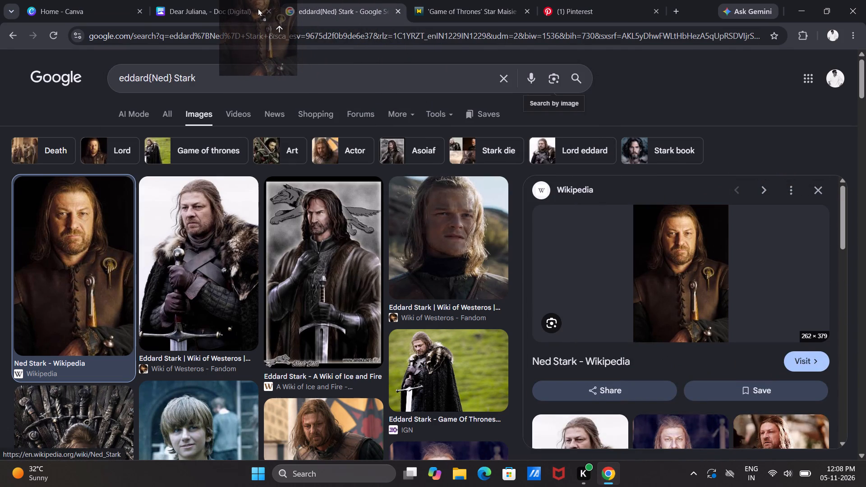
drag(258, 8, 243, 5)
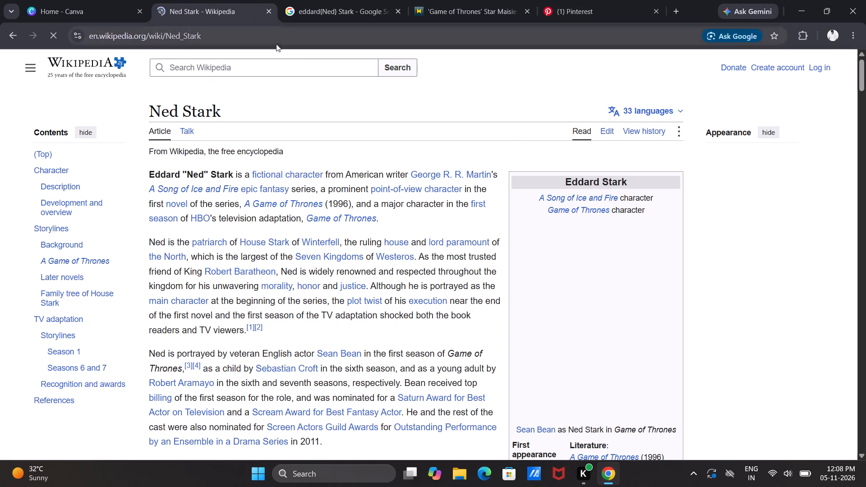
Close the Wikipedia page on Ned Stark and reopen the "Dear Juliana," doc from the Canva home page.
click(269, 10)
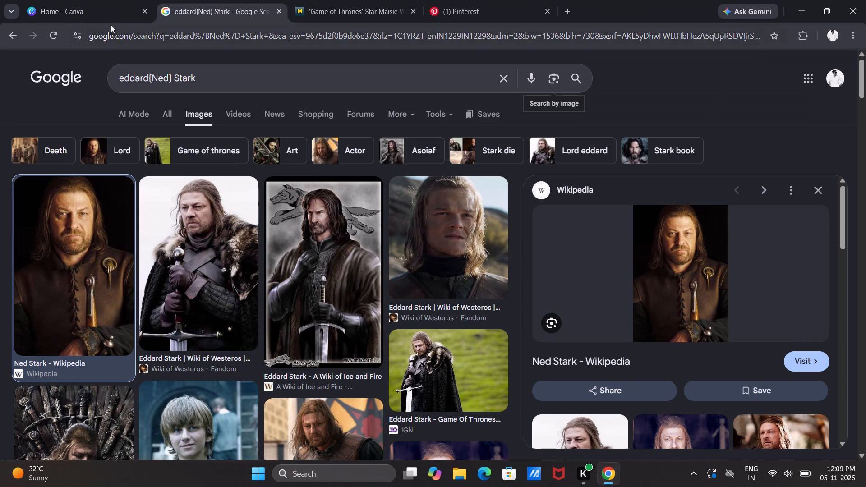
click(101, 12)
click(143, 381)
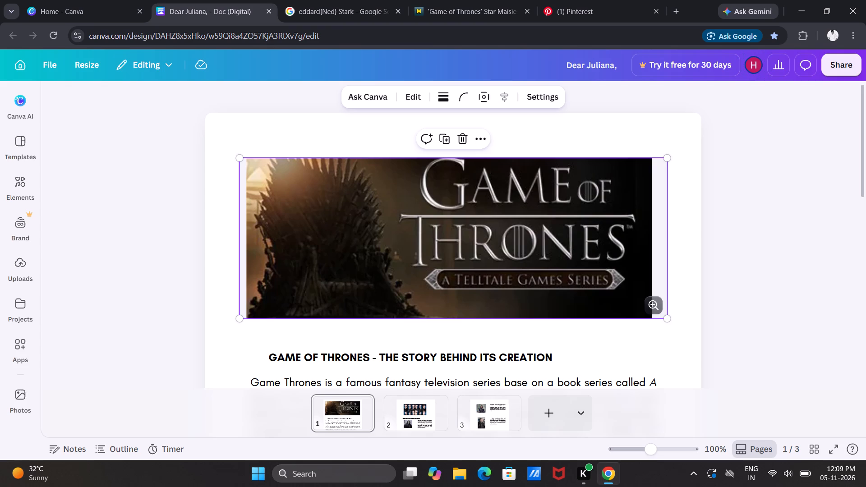
Reposition the Game of Thrones banner on page 1, extend its upper edge to fit the full title in frame, and save it.
scroll(244, 299, down, 4)
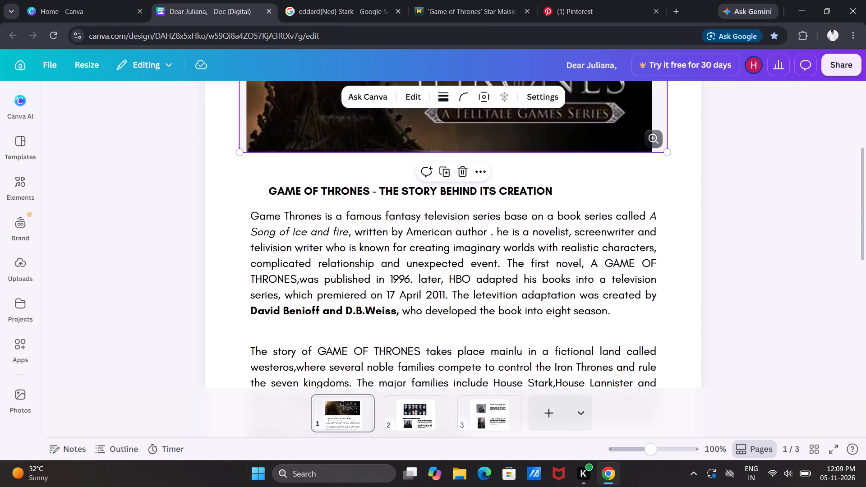
scroll(244, 299, down, 2)
scroll(244, 299, up, 2)
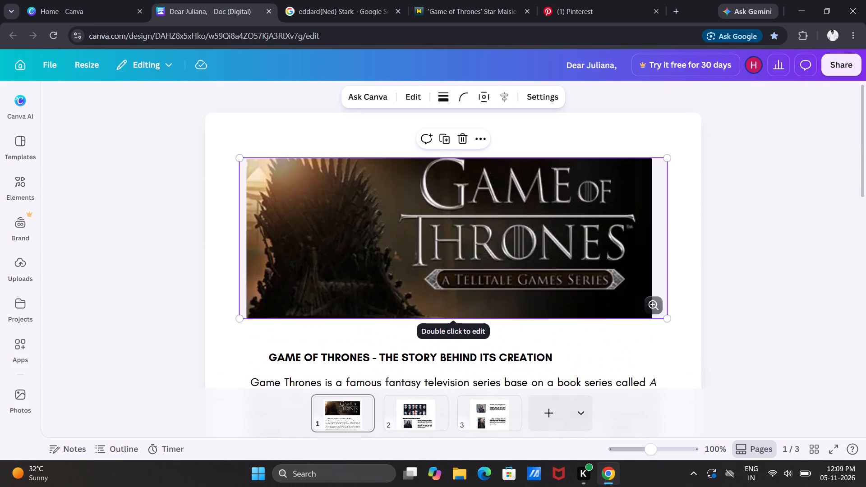
double_click(408, 249)
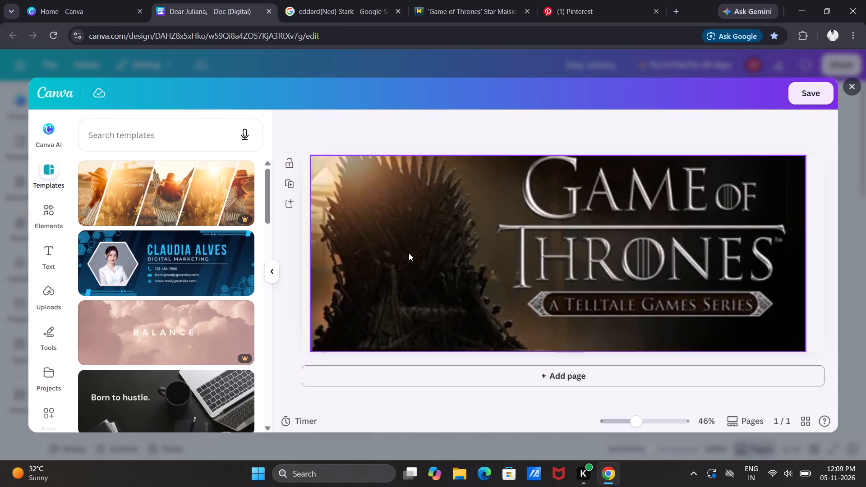
drag(409, 253, 408, 283)
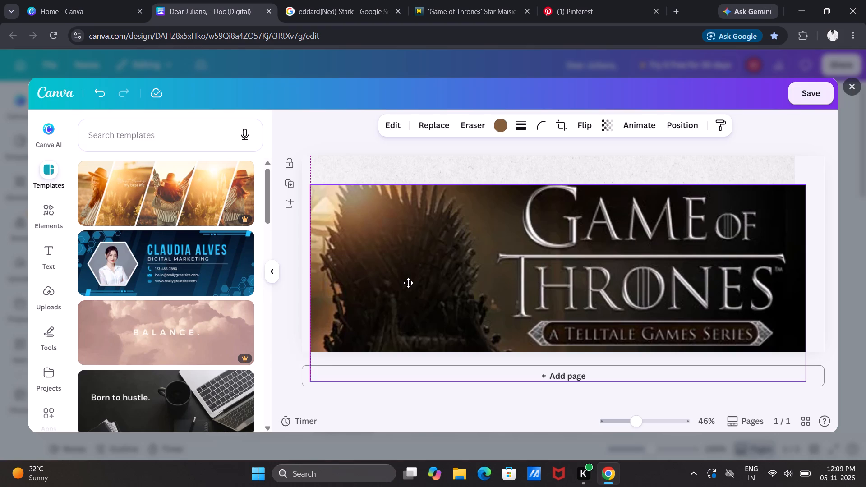
drag(408, 283, 408, 277)
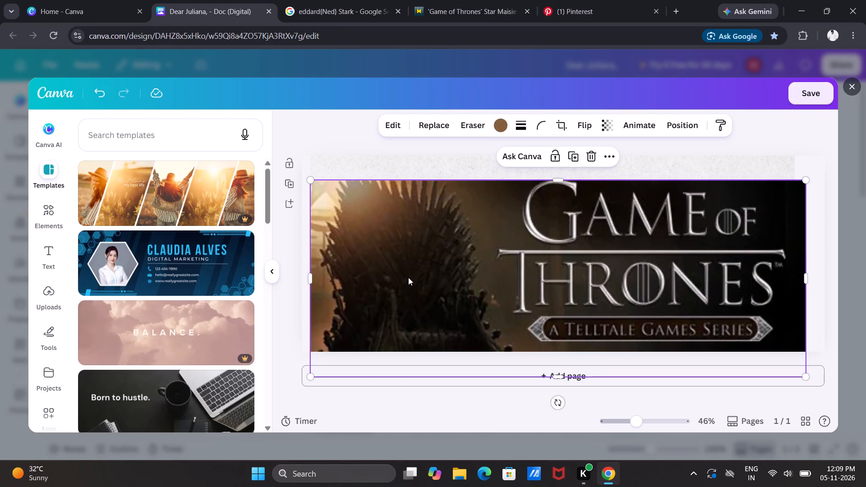
drag(408, 277, 407, 260)
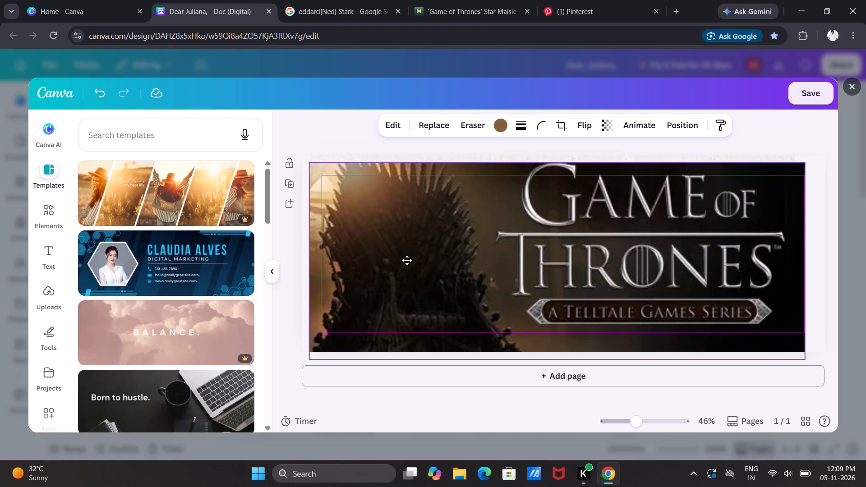
drag(407, 260, 407, 266)
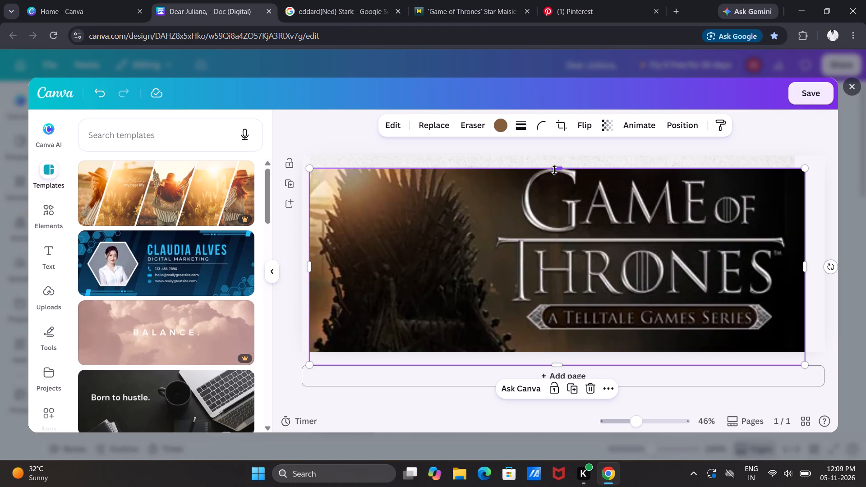
drag(554, 170, 554, 157)
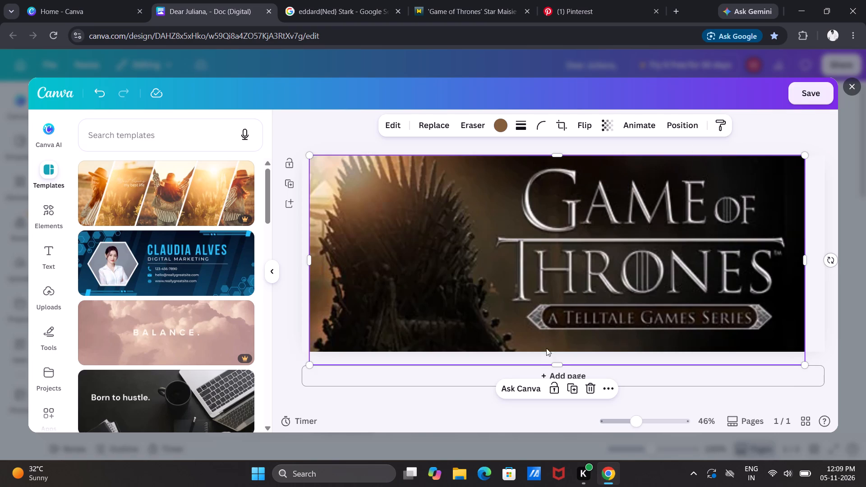
drag(550, 319, 550, 336)
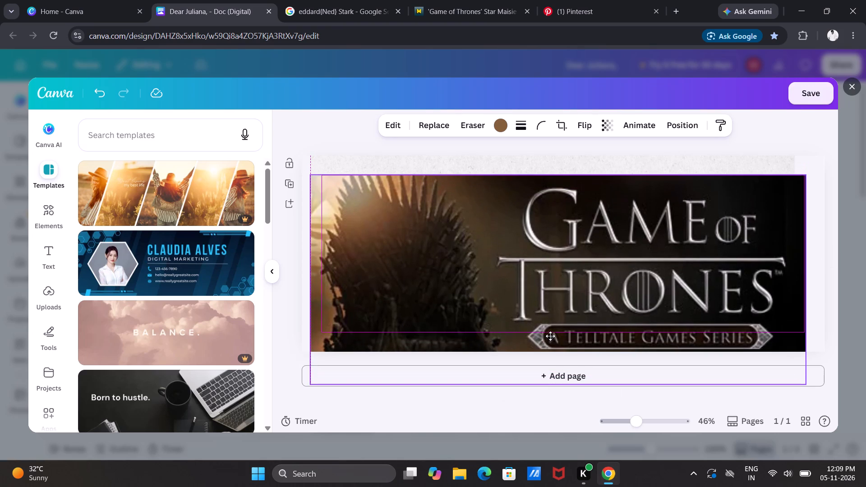
drag(550, 336, 551, 320)
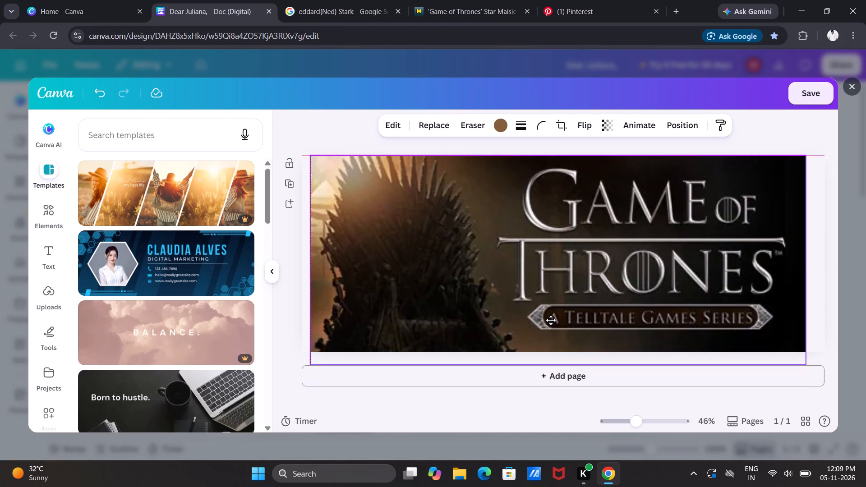
drag(551, 320, 545, 311)
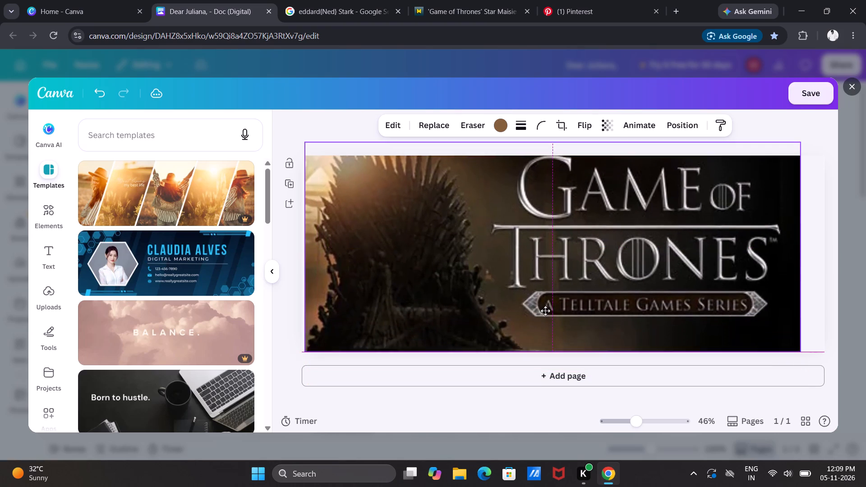
drag(545, 311, 544, 319)
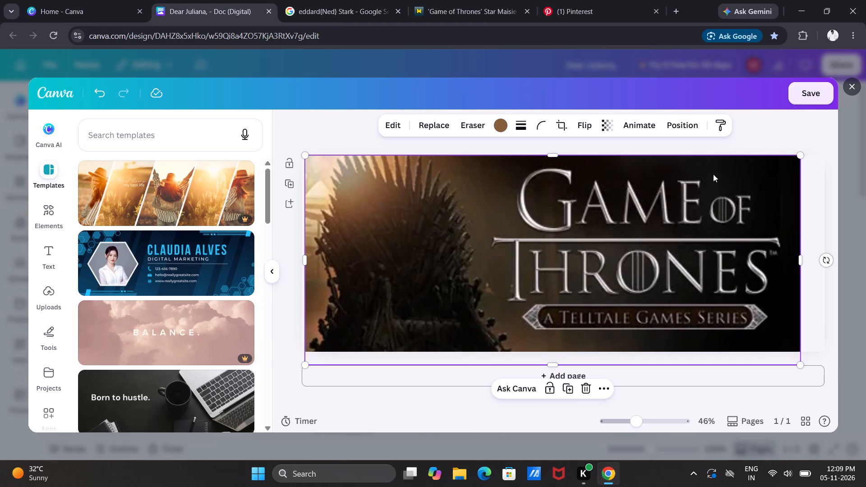
click(818, 85)
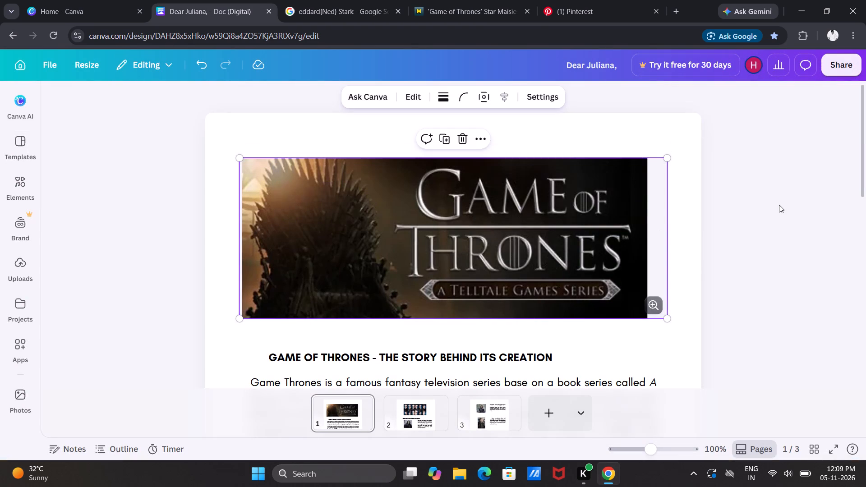
click(779, 205)
Review the text and image layout across pages 1 to 3 of the doc.
scroll(590, 268, down, 1)
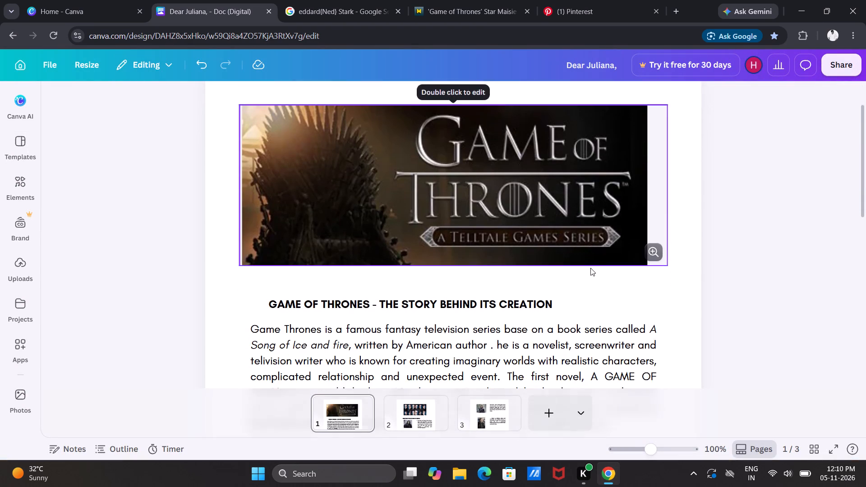
scroll(590, 268, down, 1)
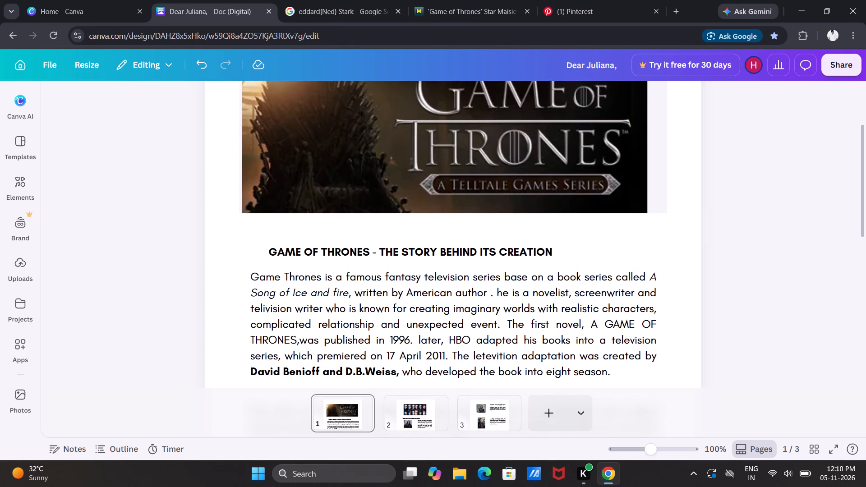
scroll(544, 311, down, 7)
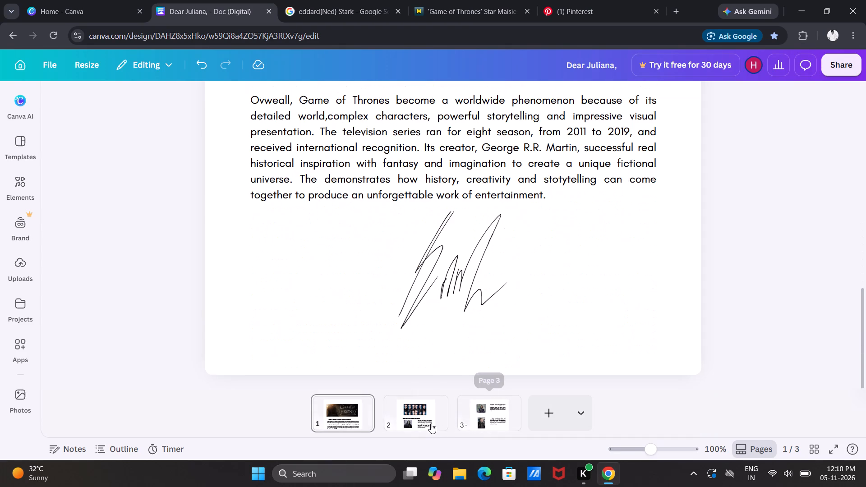
click(422, 418)
scroll(463, 400, up, 6)
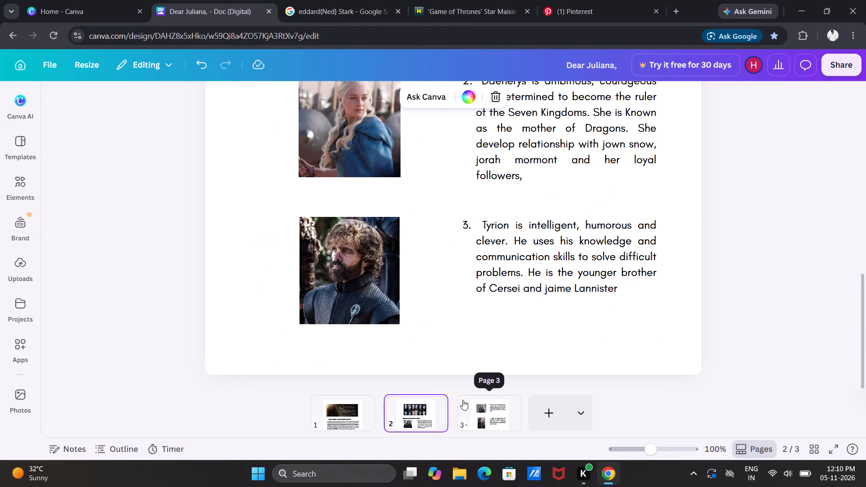
scroll(463, 400, up, 5)
click(467, 400)
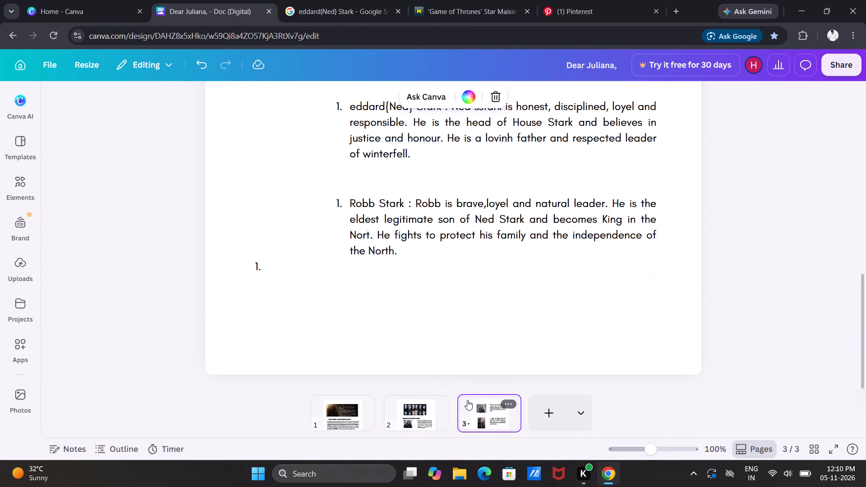
scroll(500, 162, up, 3)
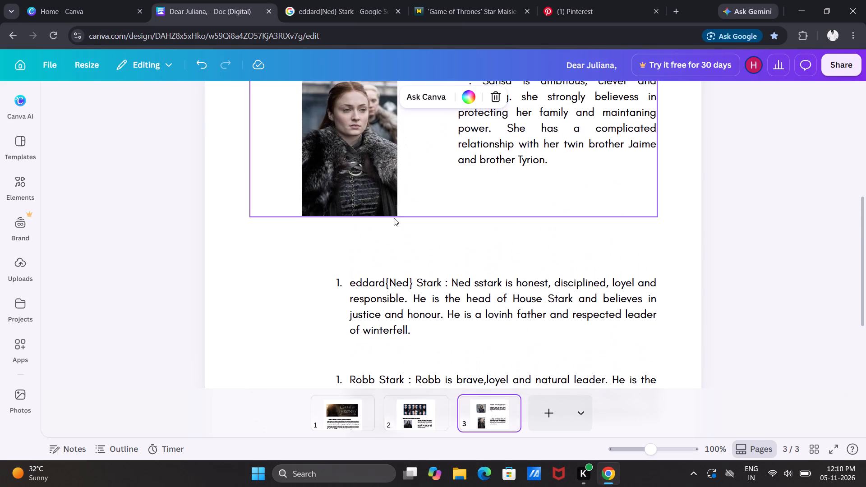
Bring the Wikipedia portrait of Ned Stark from the image results into page 3 beside the Eddard Stark description, sized similarly to the Sansa image.
drag(349, 281, 440, 286)
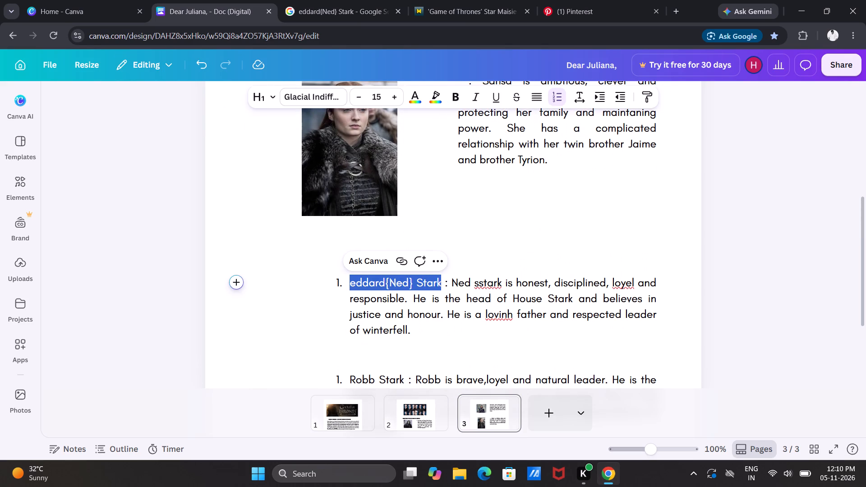
click(283, 267)
scroll(283, 267, down, 1)
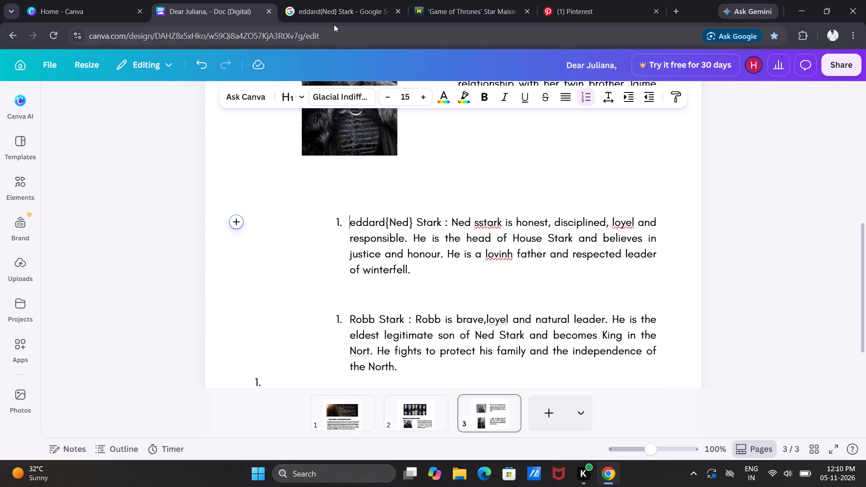
click(335, 9)
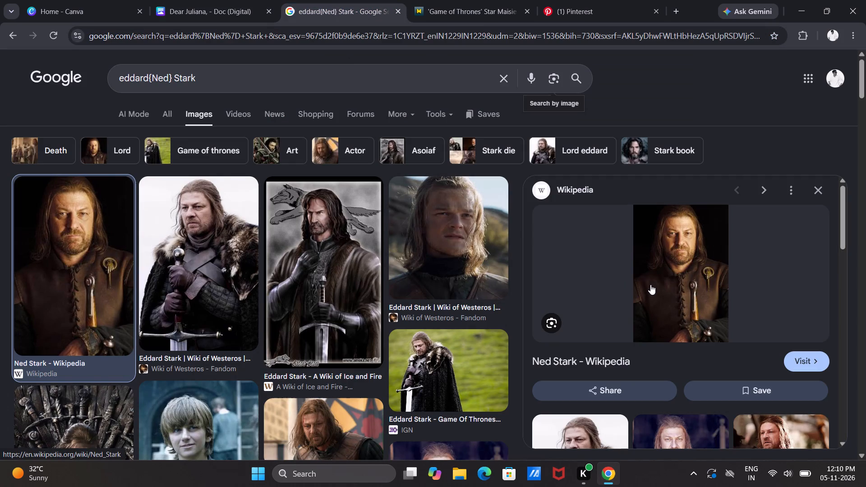
drag(650, 285, 383, 126)
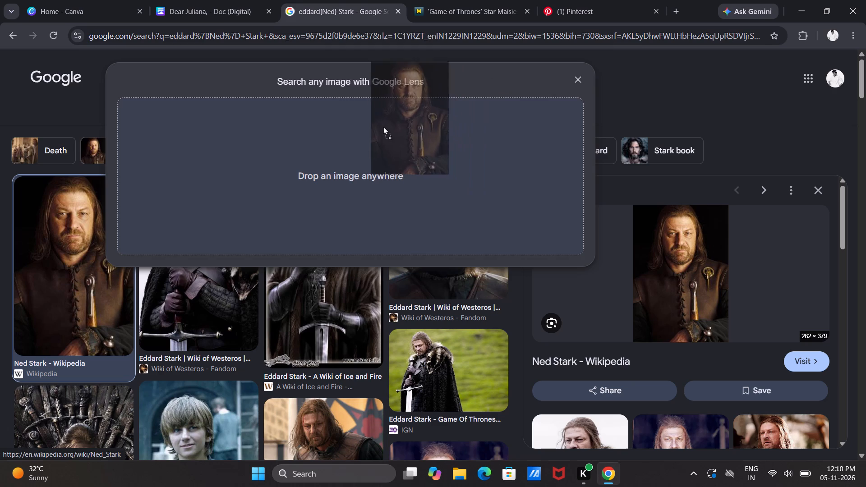
drag(383, 126, 277, 119)
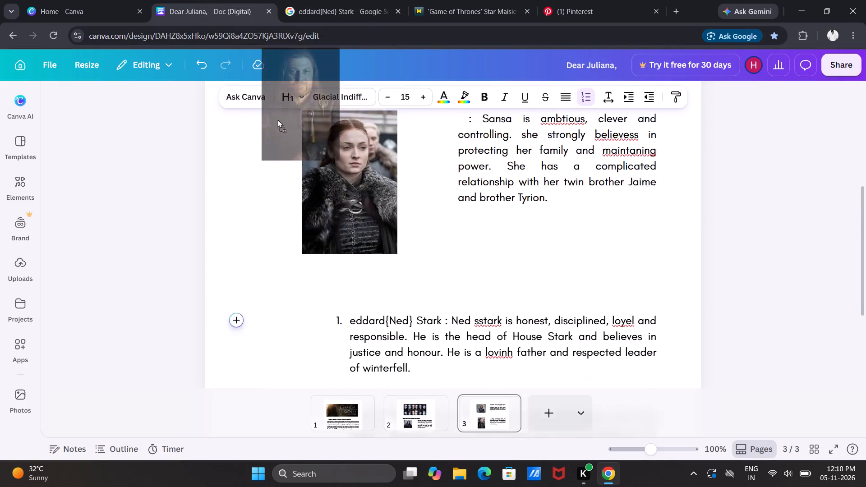
drag(277, 119, 279, 351)
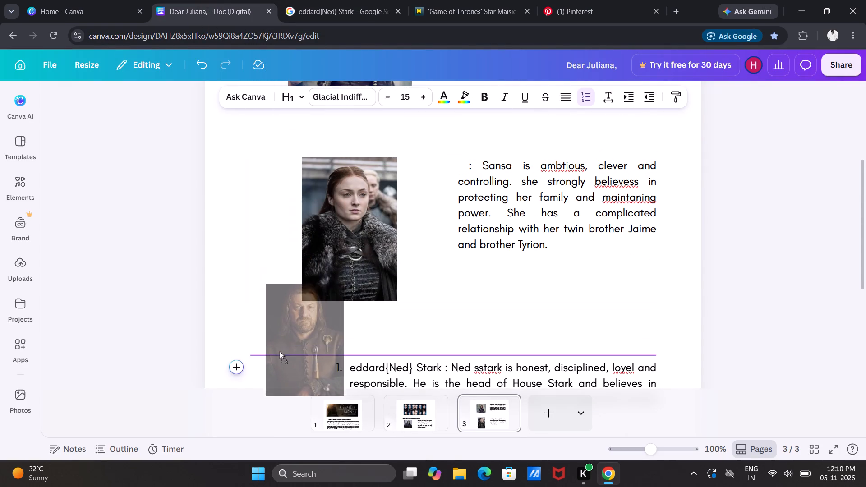
drag(279, 351, 272, 360)
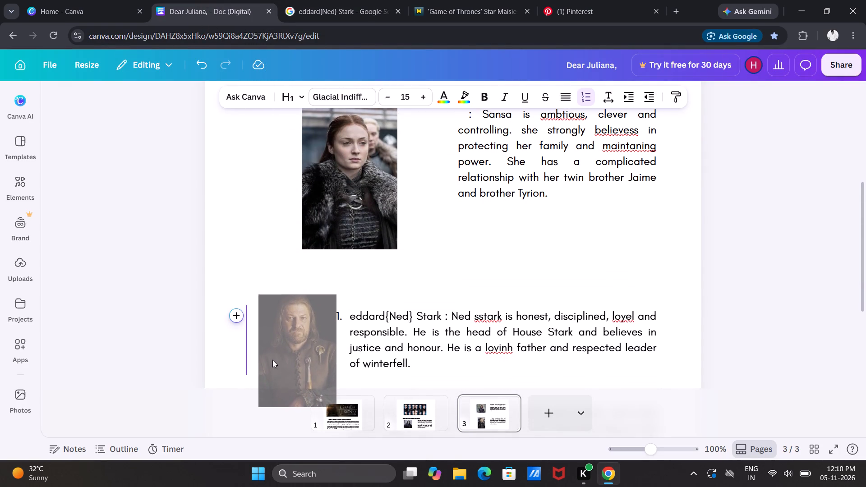
scroll(272, 360, down, 3)
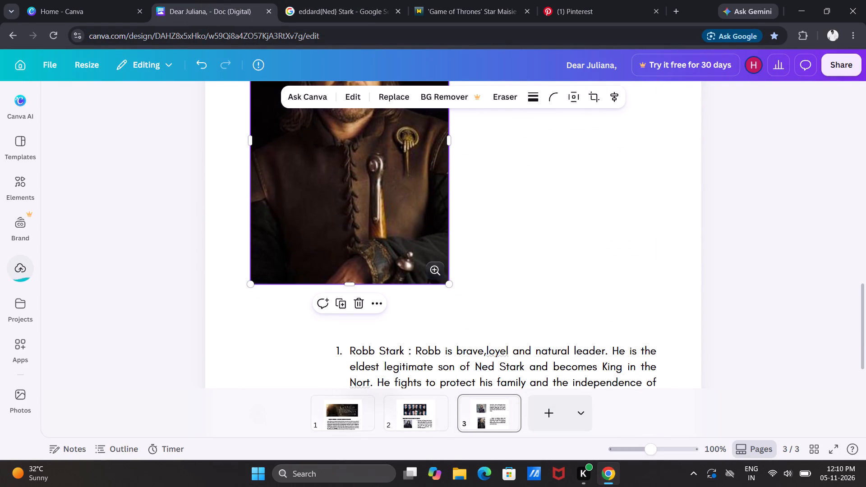
click(354, 305)
scroll(338, 201, up, 2)
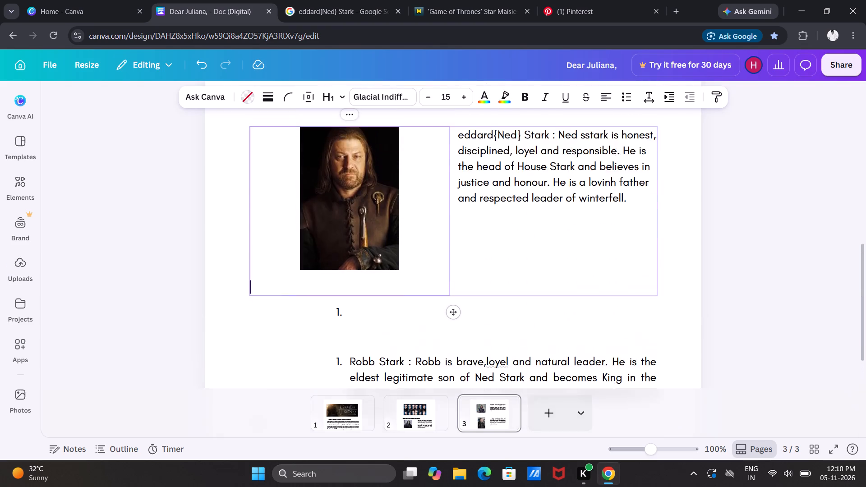
scroll(338, 201, up, 1)
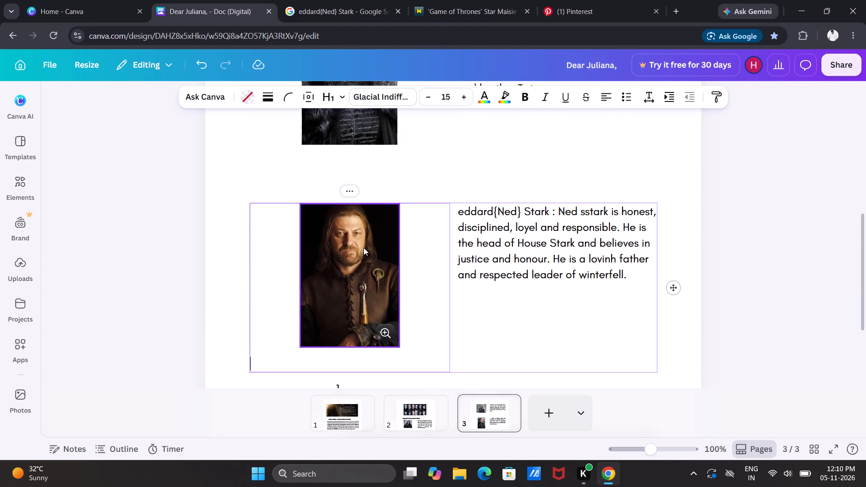
click(186, 227)
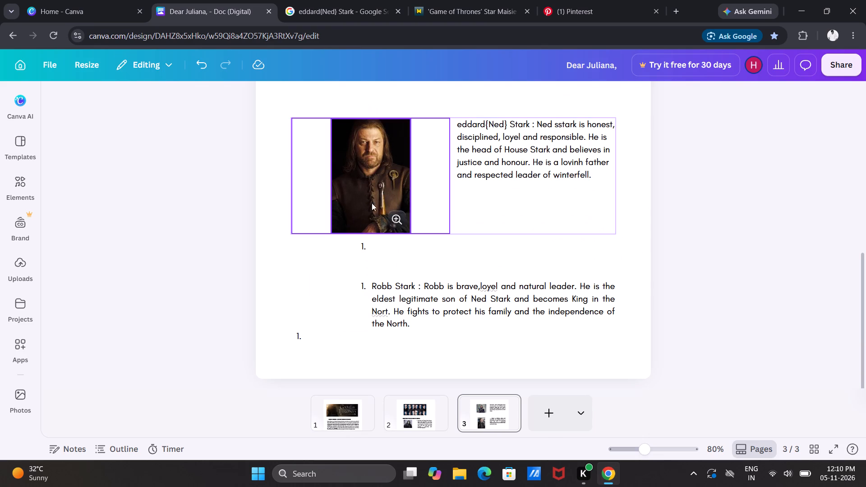
Remove one blank line above the Ned Stark row and one above the Sansa row on page 3.
scroll(378, 228, up, 1)
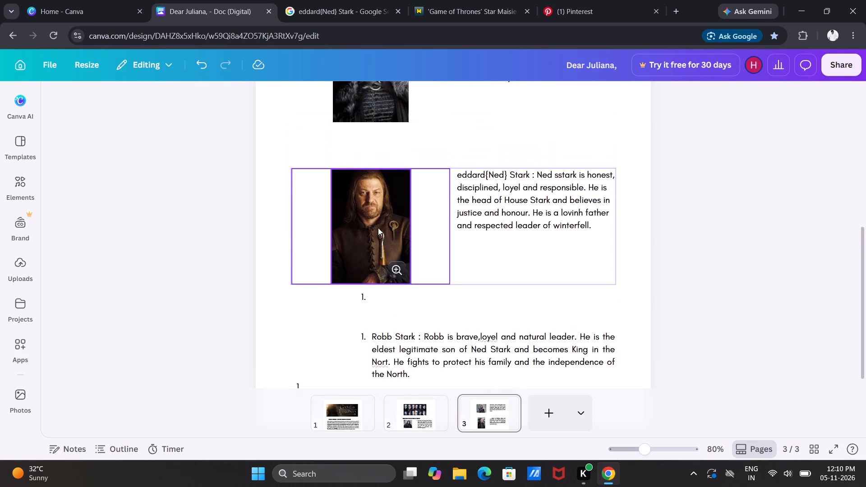
scroll(378, 228, up, 1)
click(332, 194)
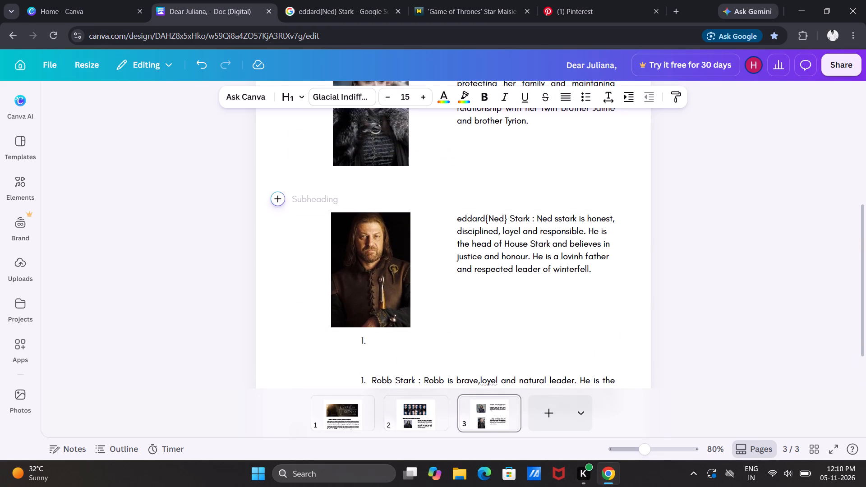
key(BackSpace)
scroll(332, 194, up, 3)
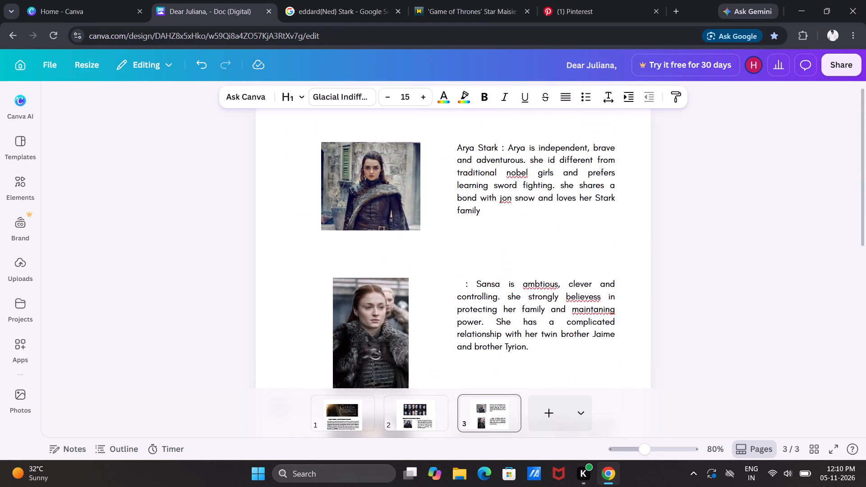
scroll(332, 194, down, 1)
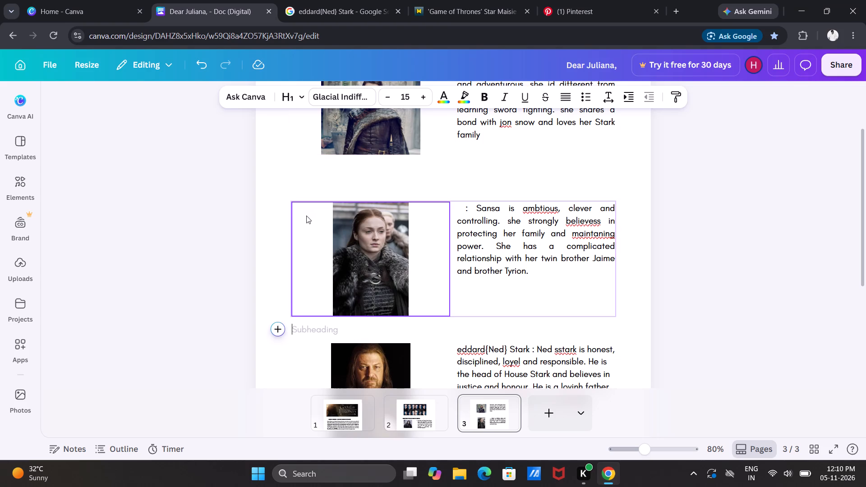
click(306, 197)
click(306, 197)
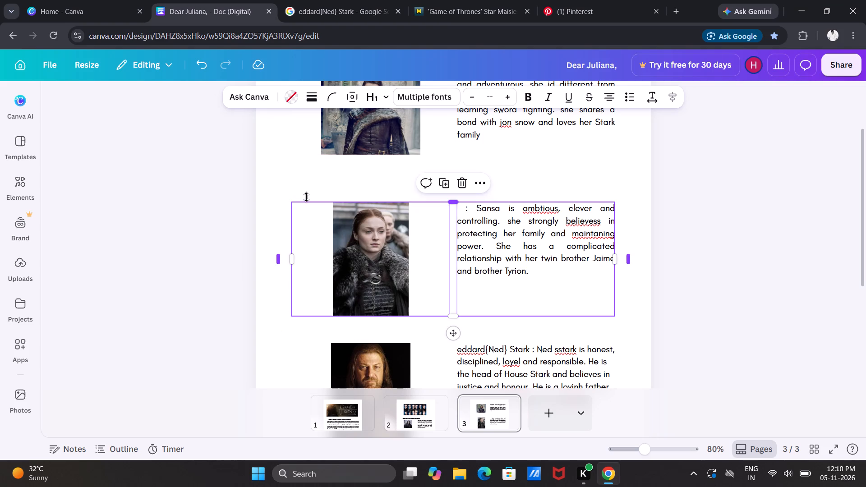
click(320, 189)
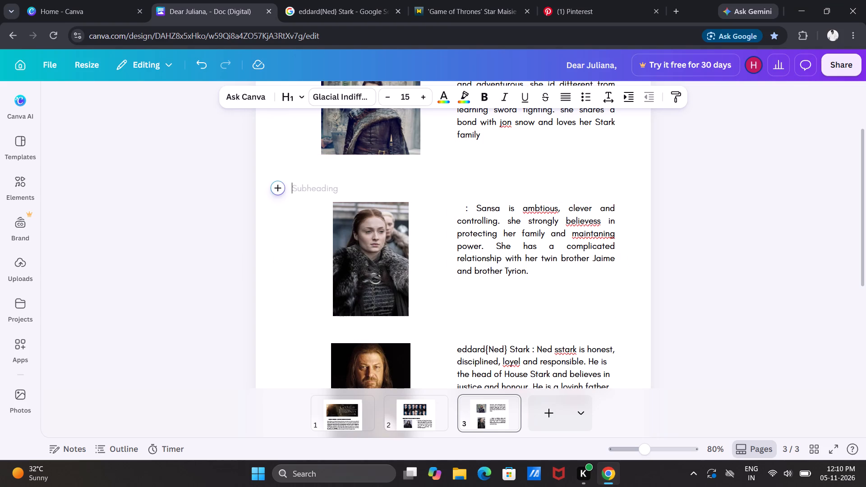
key(BackSpace)
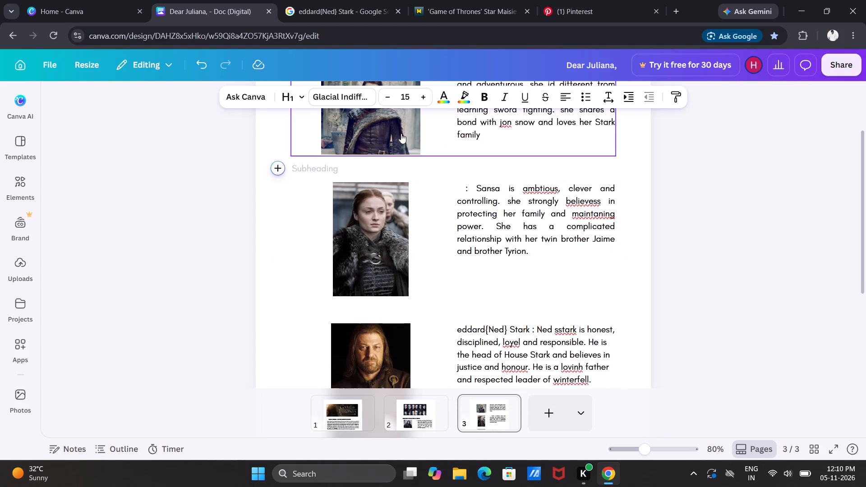
Narrow the Arya Stark image on page 3 to match the width of the Sansa image below it.
click(399, 130)
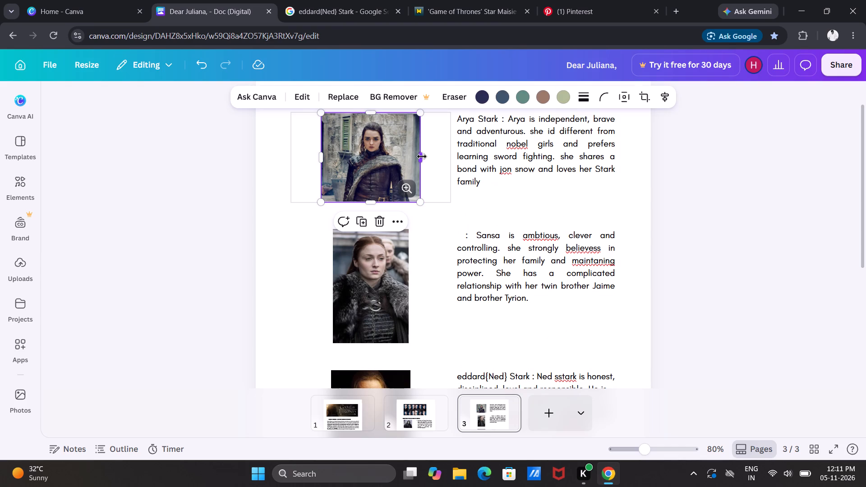
drag(422, 157, 411, 161)
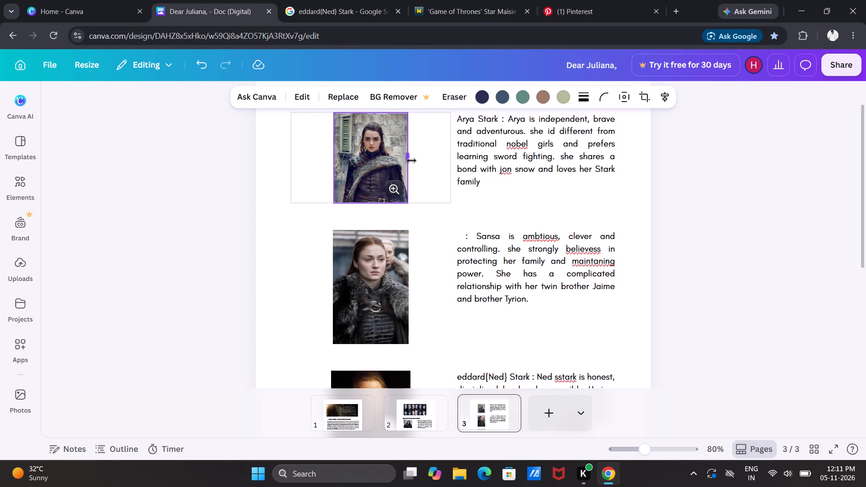
drag(411, 161, 410, 161)
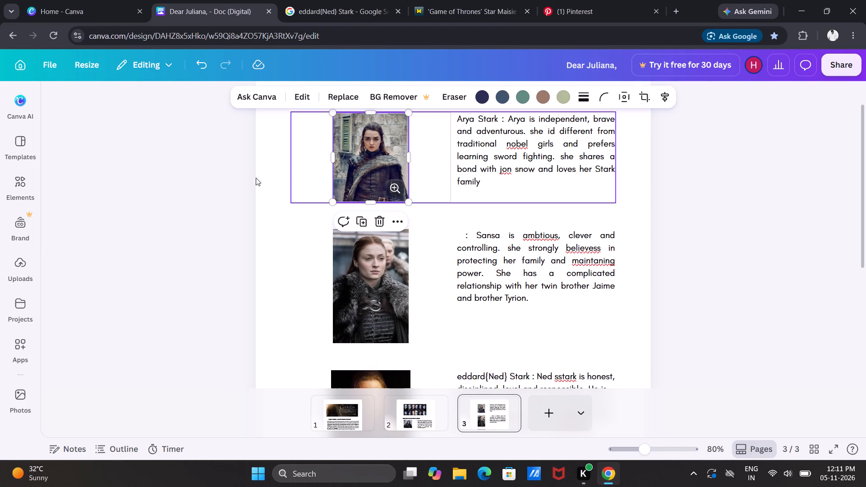
click(198, 184)
Delete the empty numbered item and the blank line between the Ned Stark row and the Robb Stark paragraph.
scroll(198, 184, down, 1)
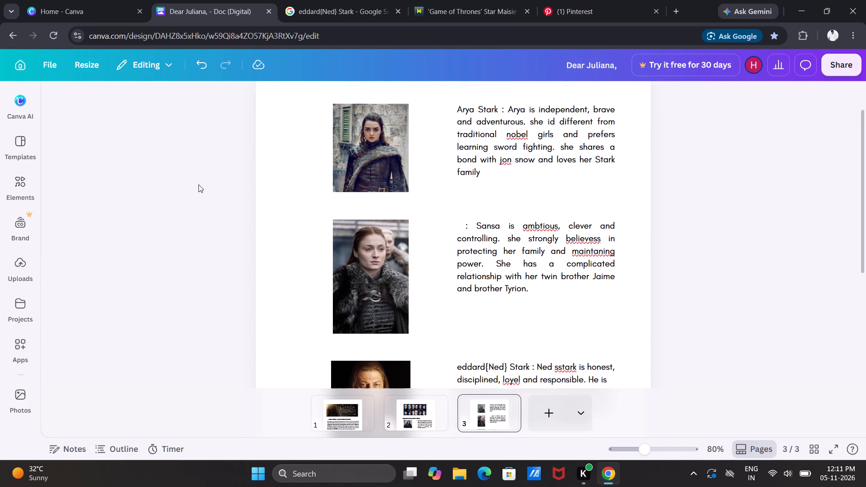
scroll(198, 184, down, 3)
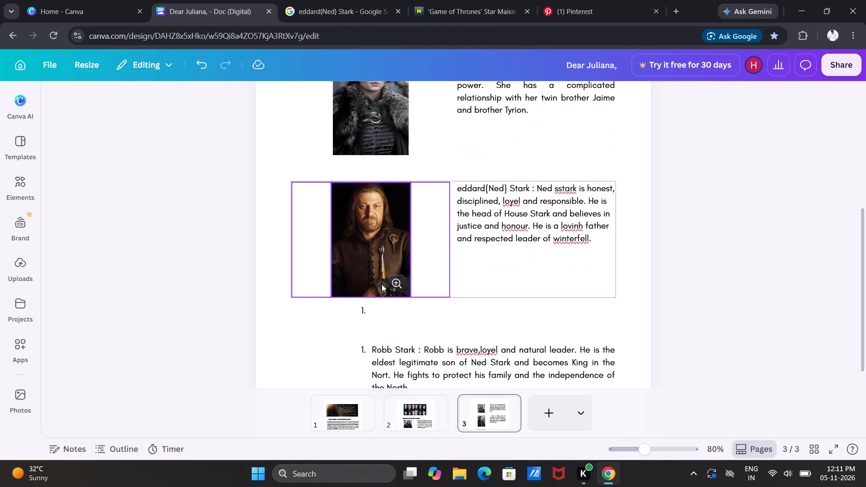
click(388, 308)
key(BackSpace)
key(BackSpace)
key(BackSpace)
key(BackSpace)
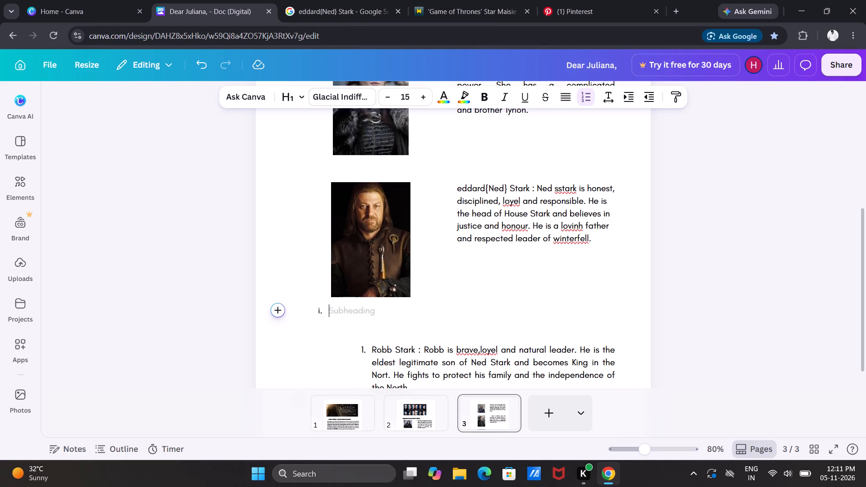
key(BackSpace)
key(BackSpace)
key(BackSpace)
key(BackSpace)
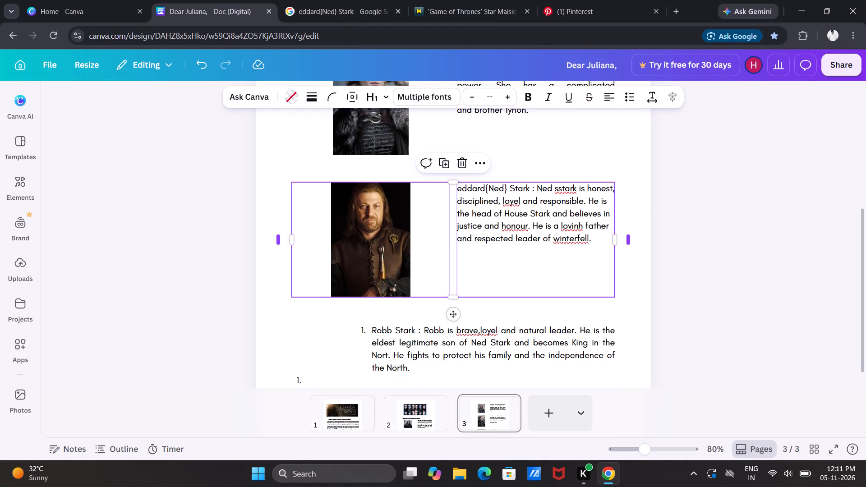
click(349, 325)
click(363, 316)
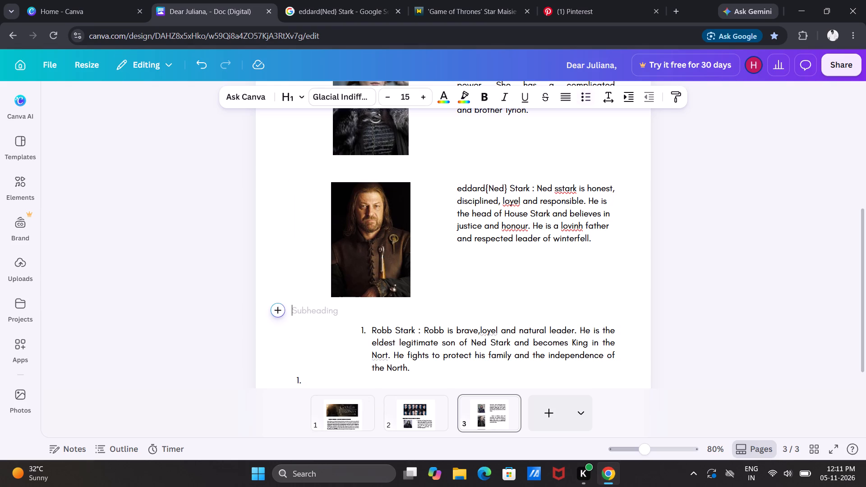
key(BackSpace)
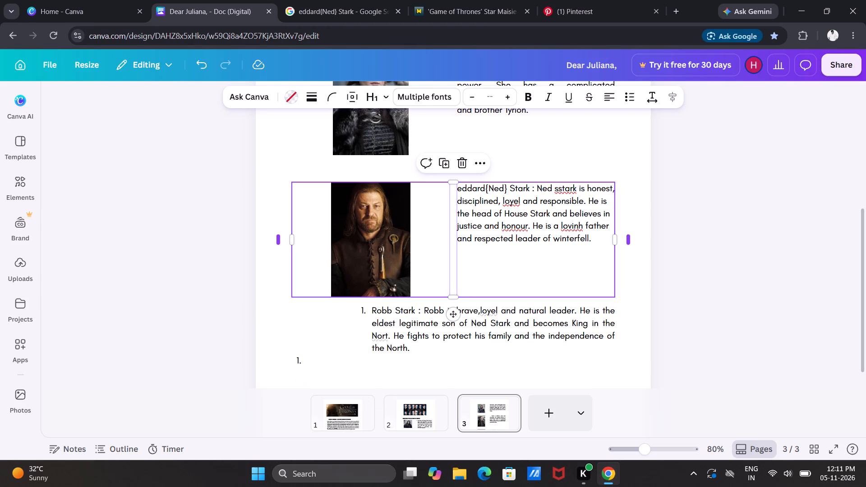
Insert two lines above the Robb Stark paragraph on page 3 and strip the numbering and indent from the lower one.
click(355, 320)
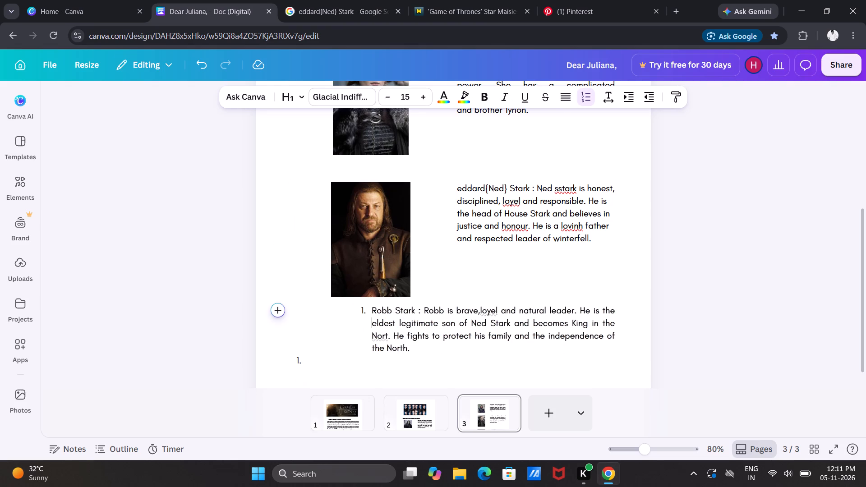
click(355, 304)
click(355, 304)
key(Return)
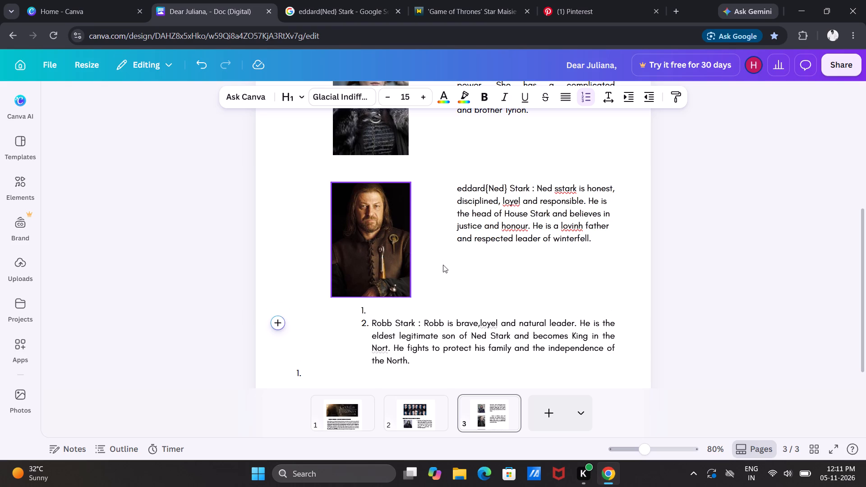
key(Return)
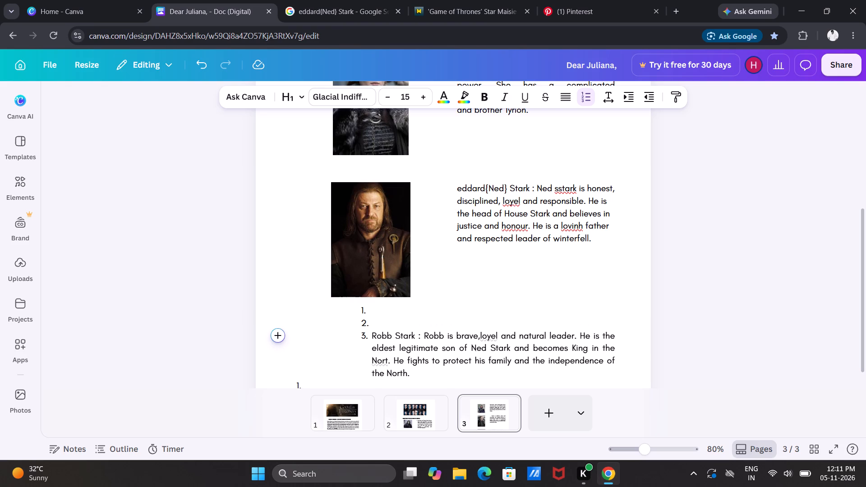
click(370, 318)
key(BackSpace)
key(BackSpace)
key(BackSpace)
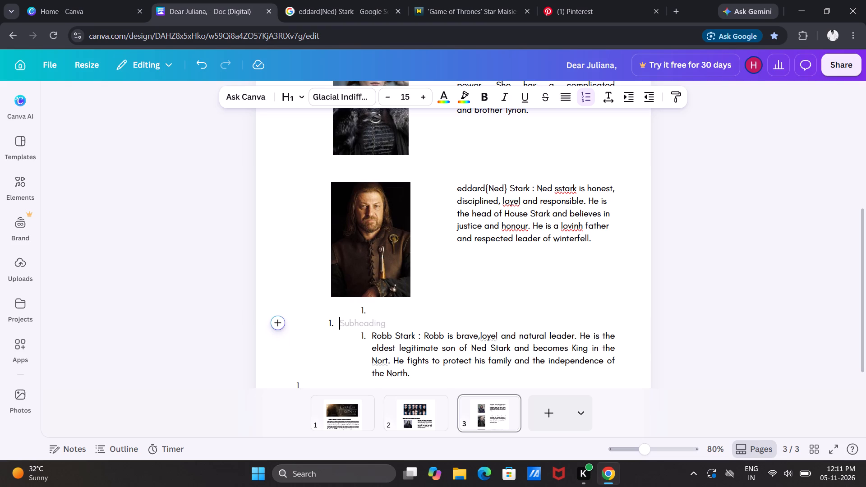
key(BackSpace)
key(BackSpace)
key(BackSpace)
key(BackSpace)
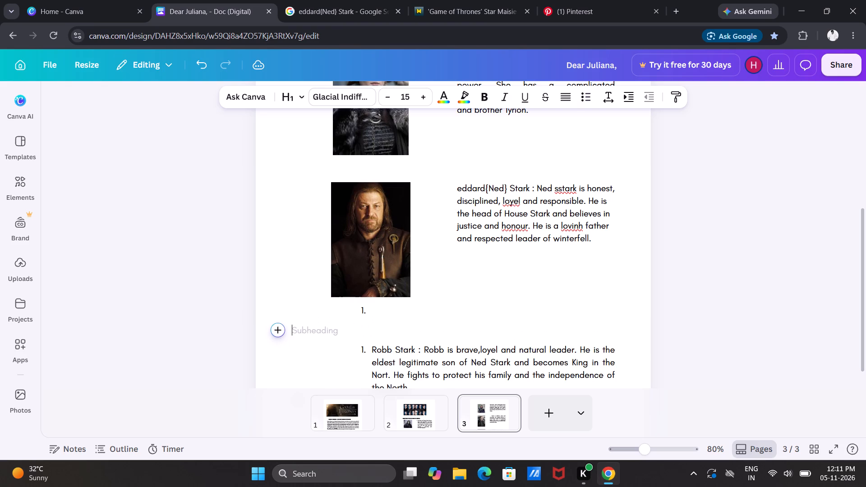
Remove the empty numbered item directly under the Ned Stark row, keeping one blank line above the Robb Stark paragraph.
click(382, 315)
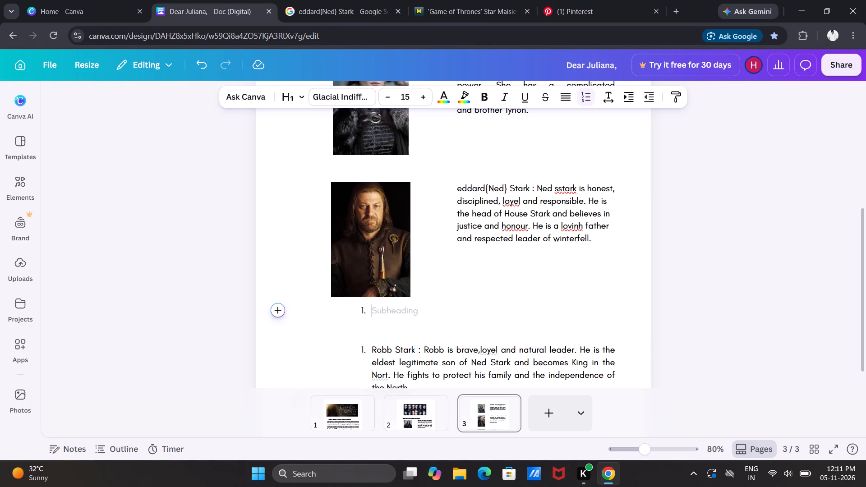
key(BackSpace)
key(BackSpace)
key(BackSpace)
key(BackSpace)
key(BackSpace)
key(BackSpace)
key(BackSpace)
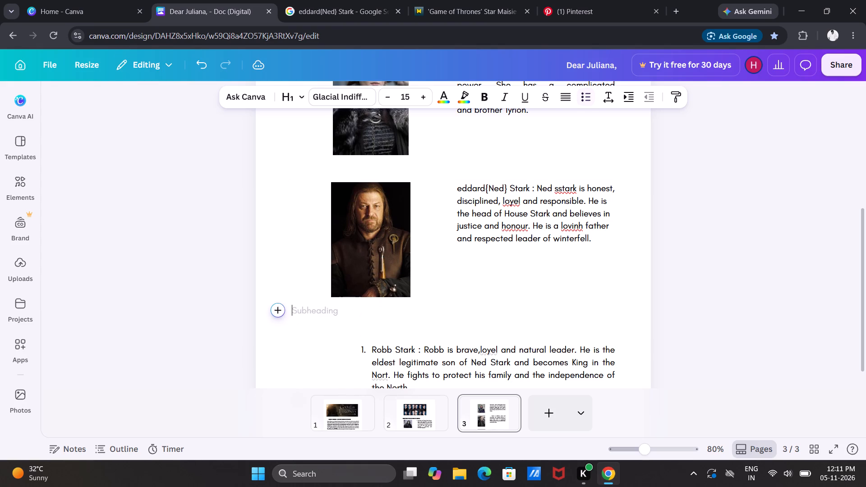
key(BackSpace)
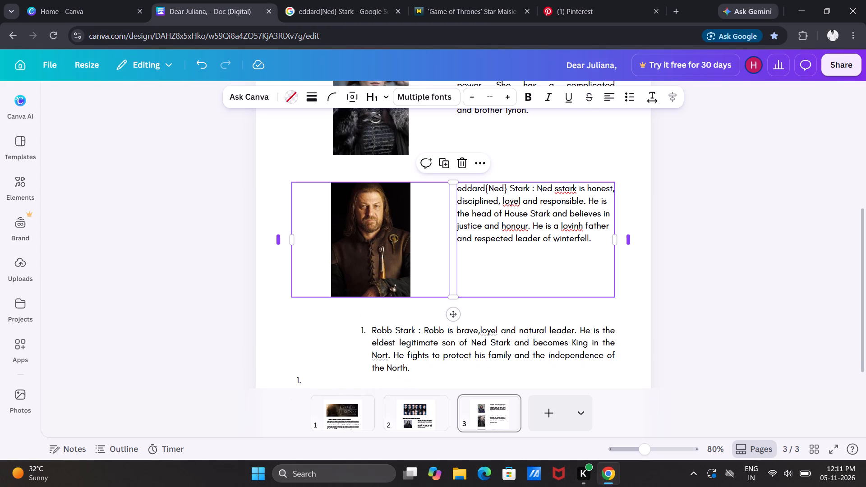
Clear the numbering from the empty list item below the Robb Stark paragraph, keeping the paragraph's text intact.
scroll(339, 333, down, 1)
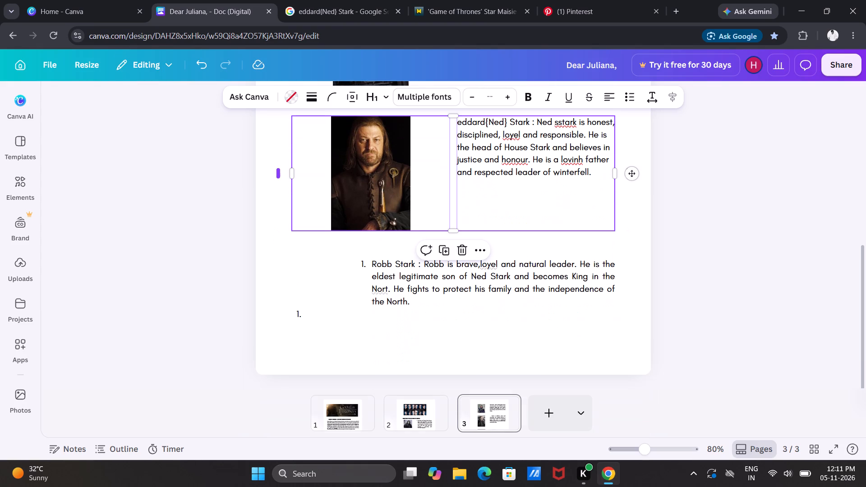
click(312, 322)
key(BackSpace)
key(BackSpace)
key(BackSpace)
key(BackSpace)
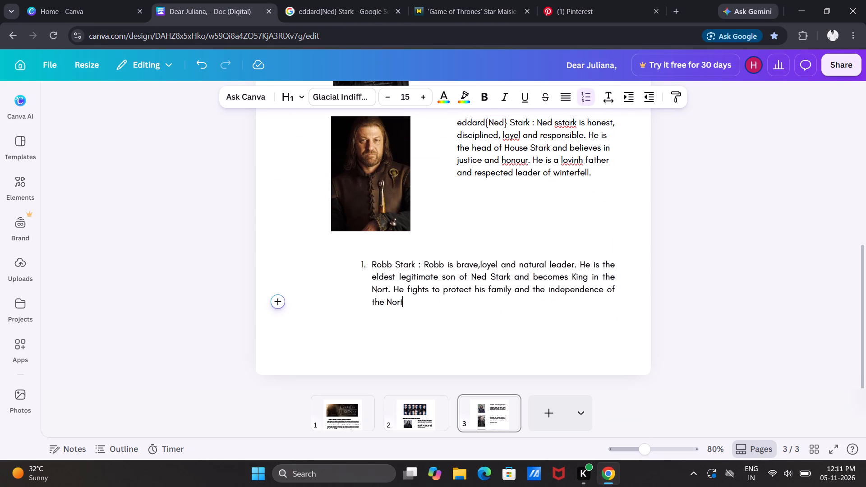
key(BackSpace)
key(ctrl+z)
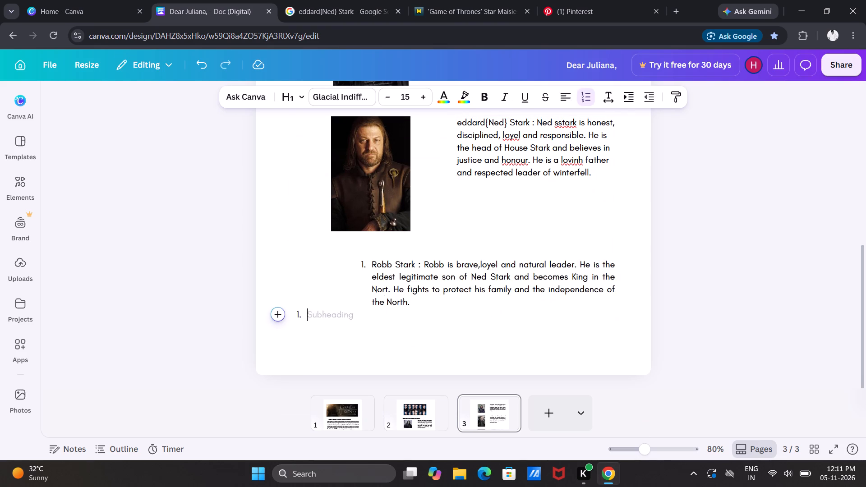
key(BackSpace)
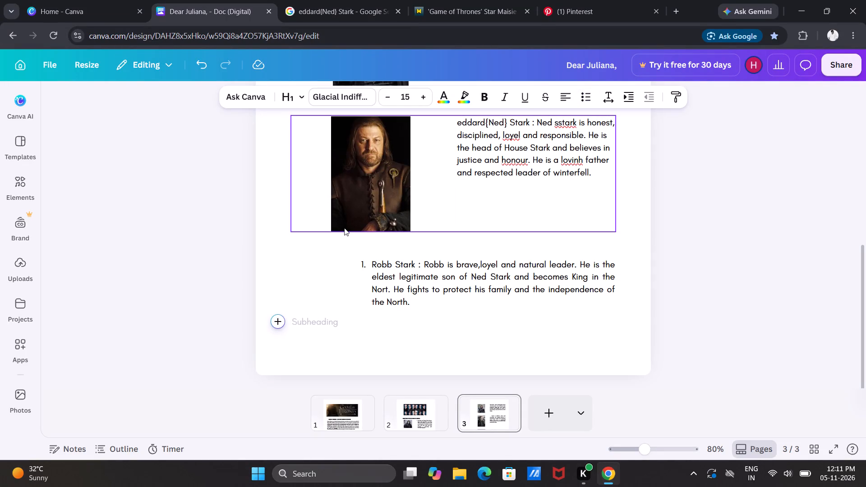
Copy the name Robb Stark from the page 3 paragraph and search Google Images for it in place of the Eddard Stark query.
scroll(344, 228, down, 1)
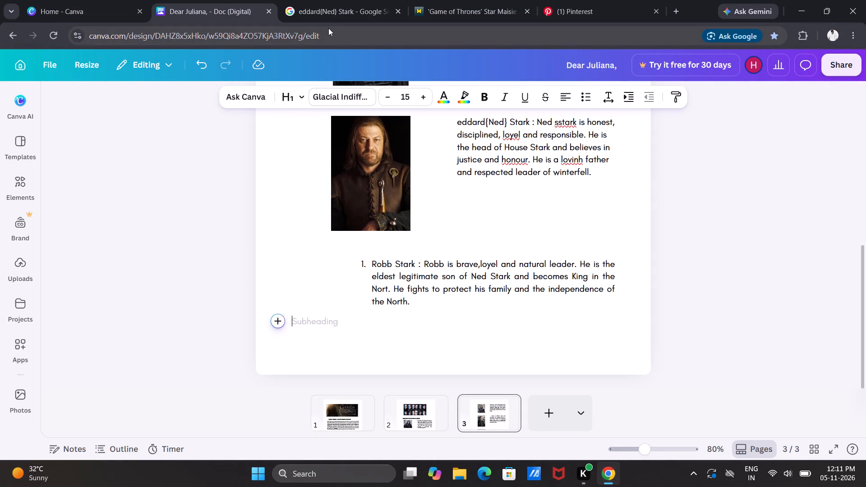
click(328, 19)
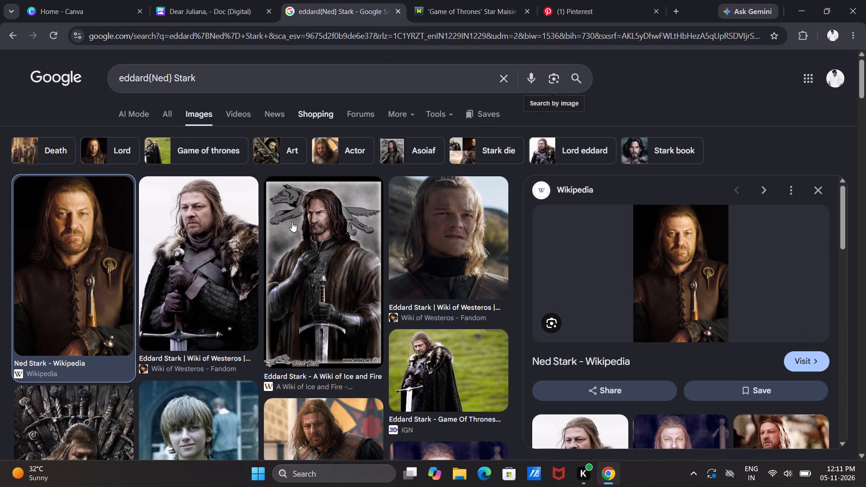
click(232, 4)
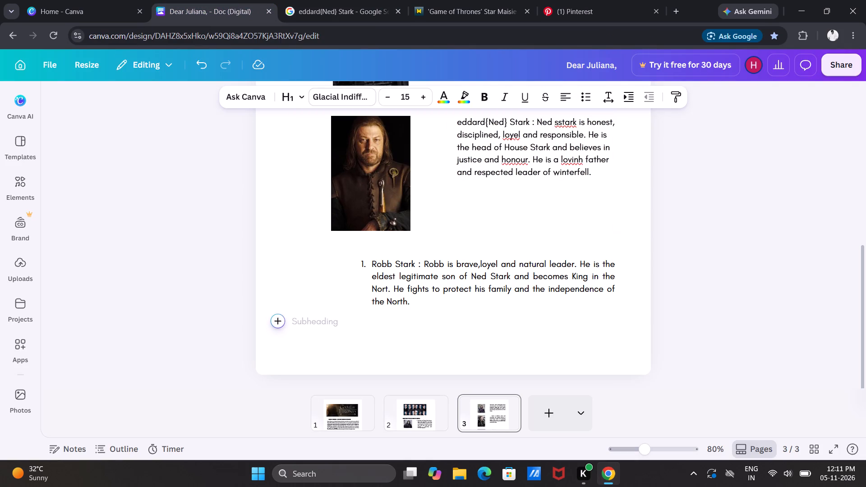
drag(374, 263, 384, 265)
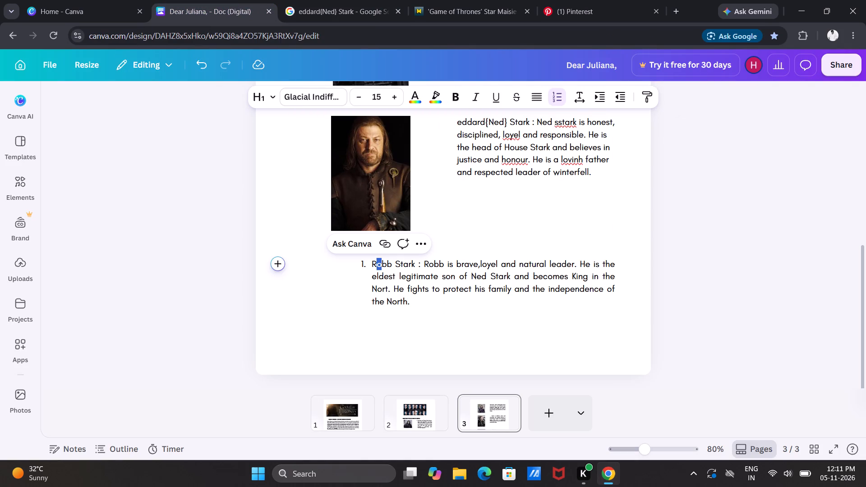
drag(369, 265, 410, 263)
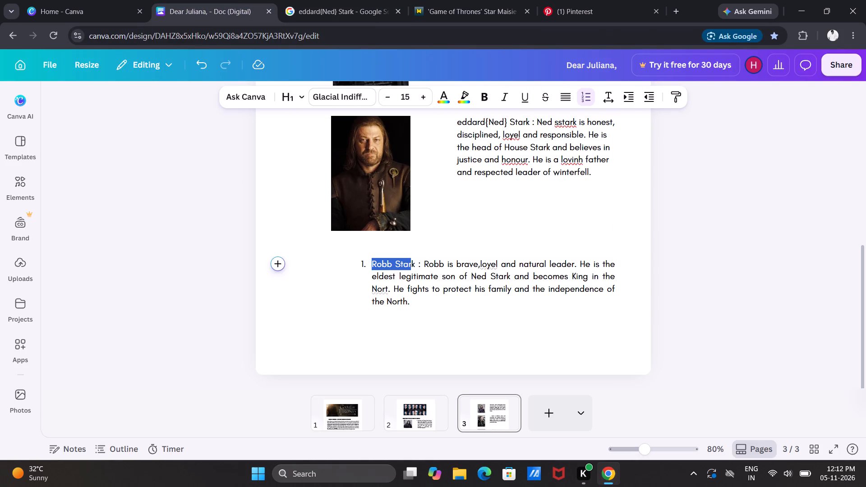
drag(410, 263, 418, 264)
key(ctrl+c)
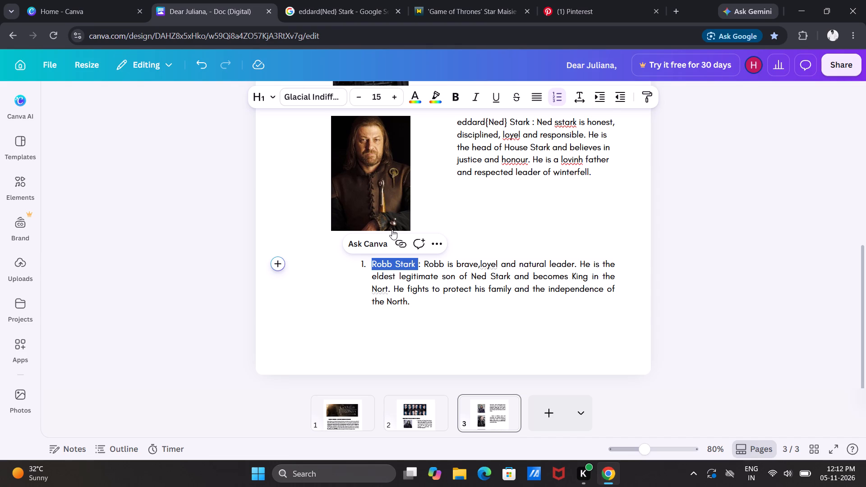
click(332, 1)
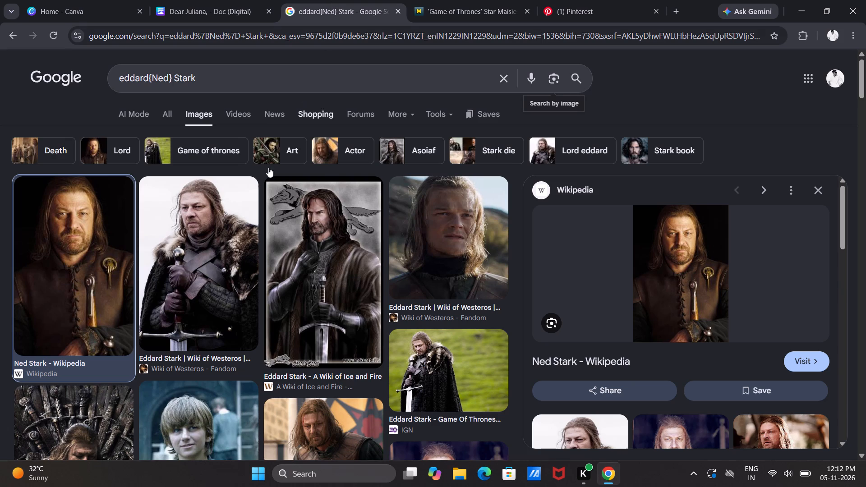
click(276, 85)
key(BackSpace)
key(BackSpace)
key(BackSpace)
key(BackSpace)
key(BackSpace)
key(BackSpace)
key(BackSpace)
key(BackSpace)
key(BackSpace)
key(BackSpace)
key(BackSpace)
key(BackSpace)
key(BackSpace)
key(BackSpace)
key(BackSpace)
key(BackSpace)
key(BackSpace)
key(BackSpace)
key(BackSpace)
key(BackSpace)
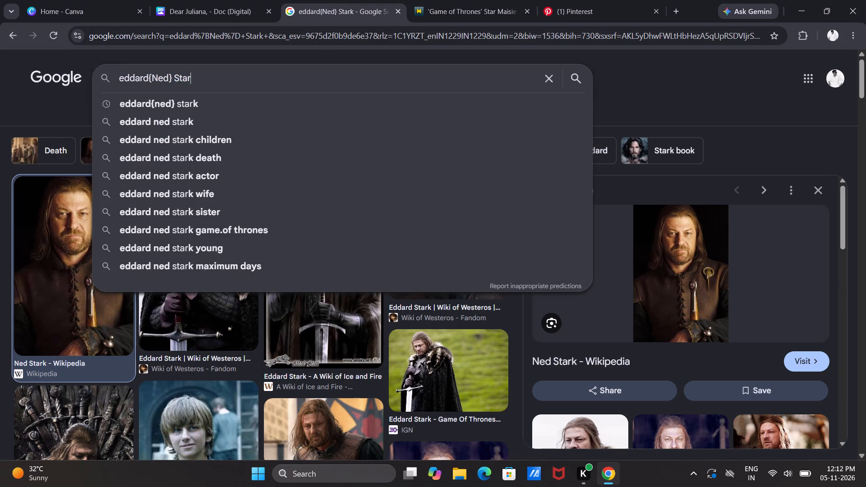
key(ctrl+v)
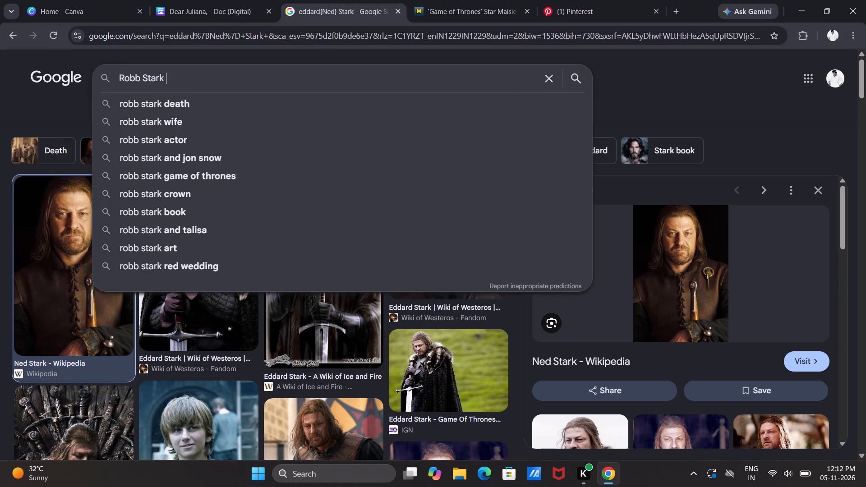
key(Return)
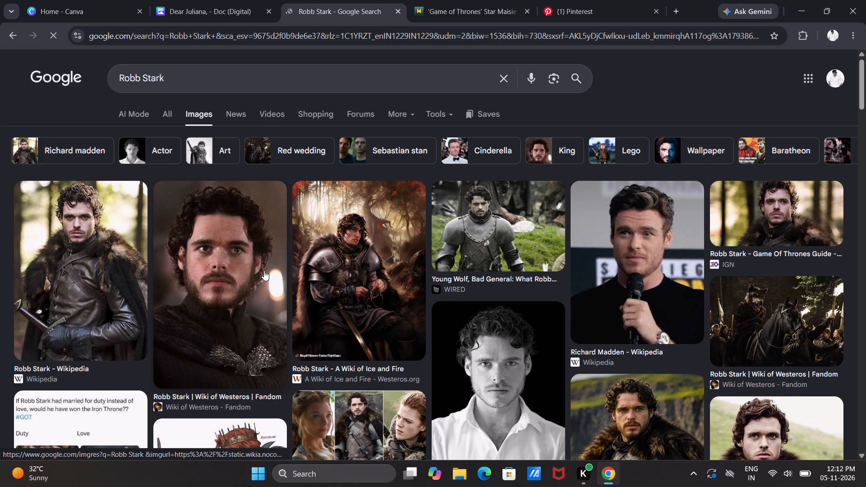
Bring the Esquire photo of Robb Stark from the image results into page 3 of the Canva doc, beside the Robb Stark description.
scroll(264, 271, down, 1)
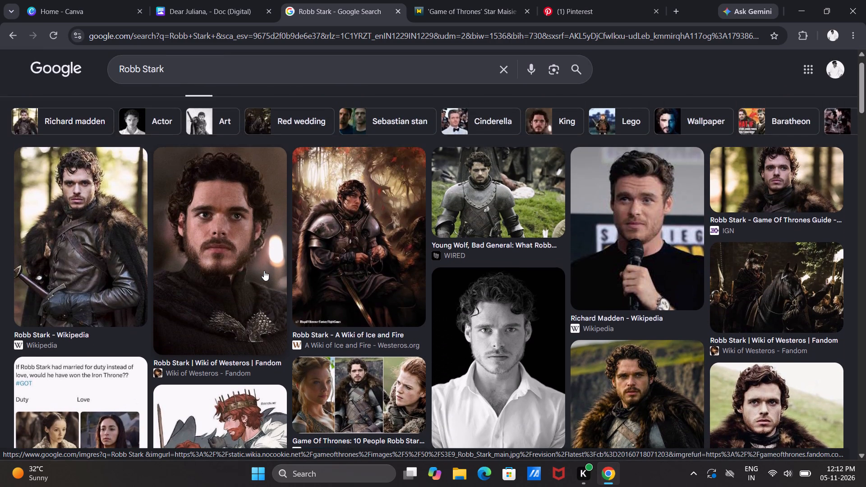
scroll(264, 271, down, 3)
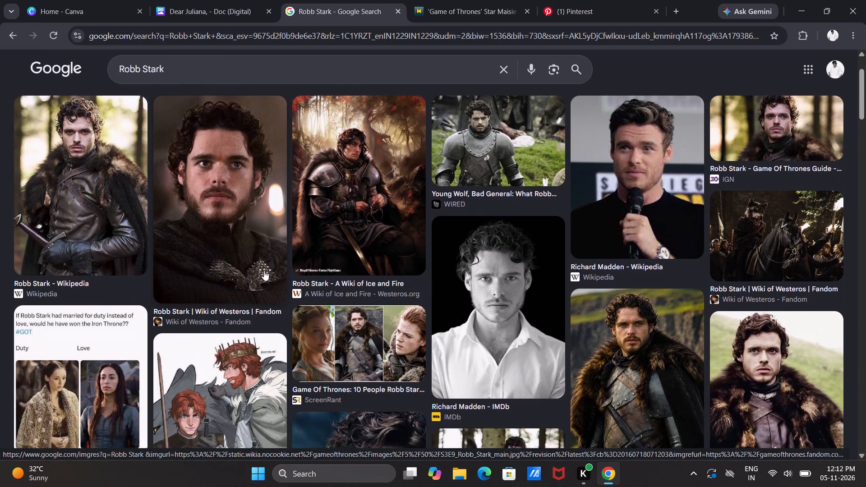
scroll(264, 271, down, 3)
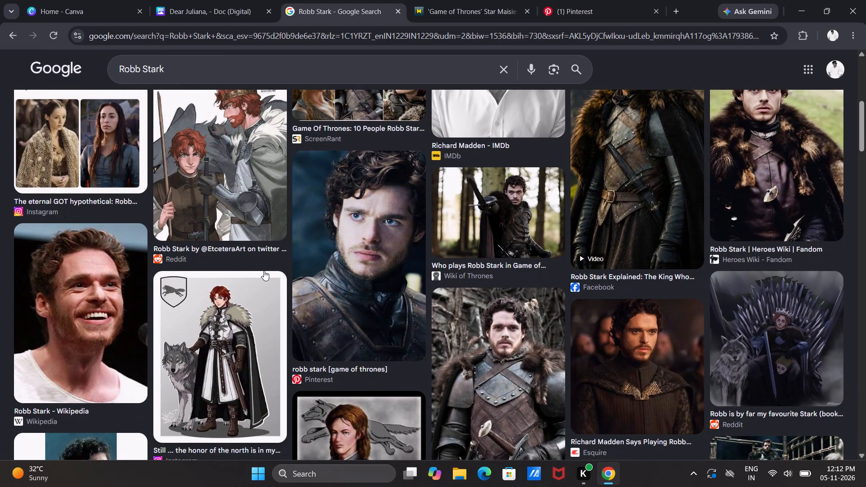
scroll(264, 271, down, 2)
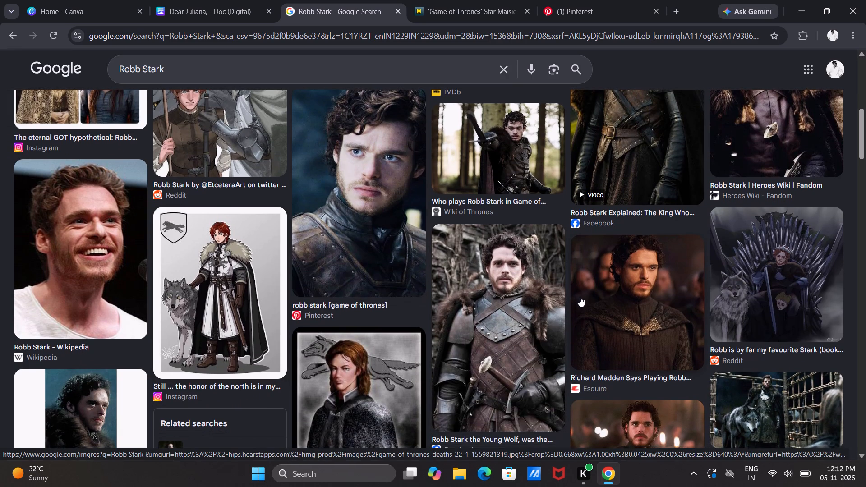
scroll(580, 297, down, 2)
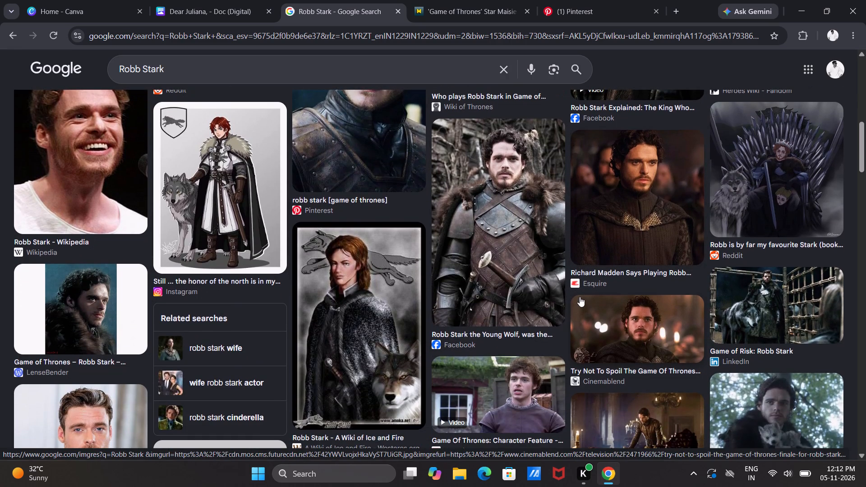
click(625, 152)
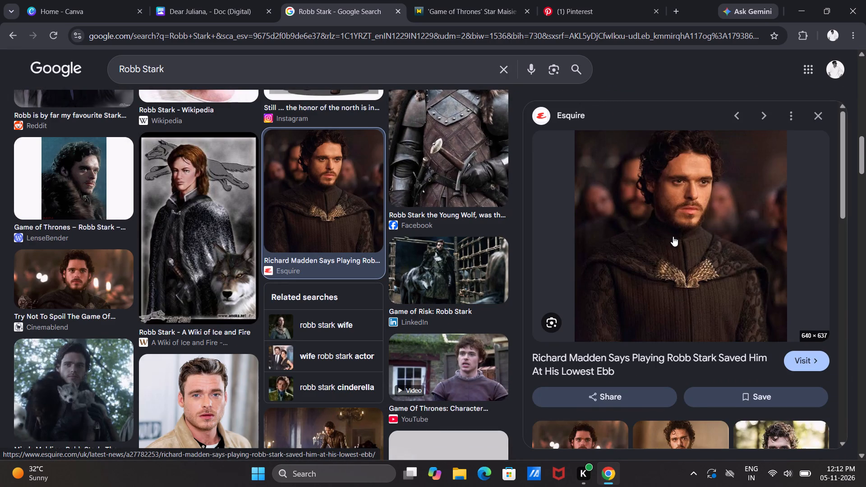
scroll(673, 236, down, 1)
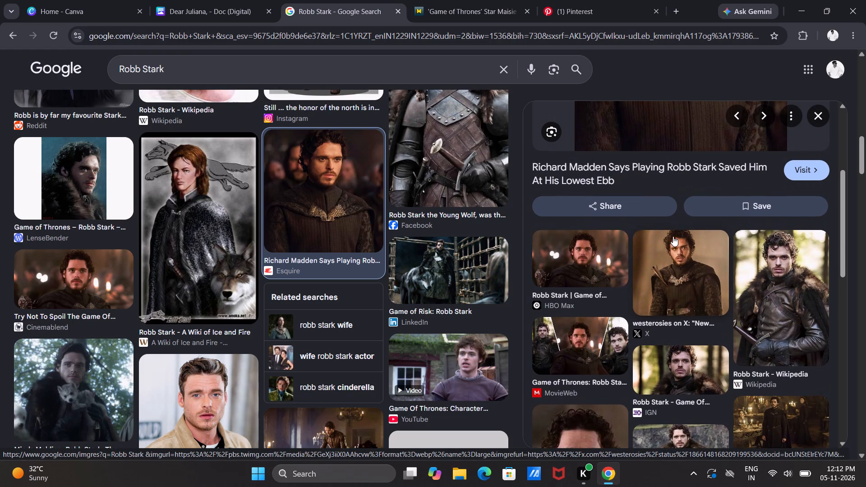
scroll(673, 236, down, 1)
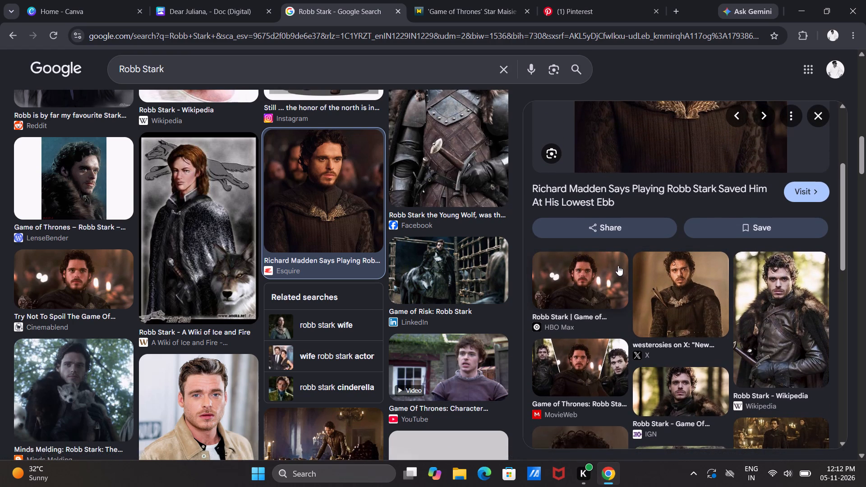
scroll(614, 269, up, 2)
drag(664, 227, 246, 10)
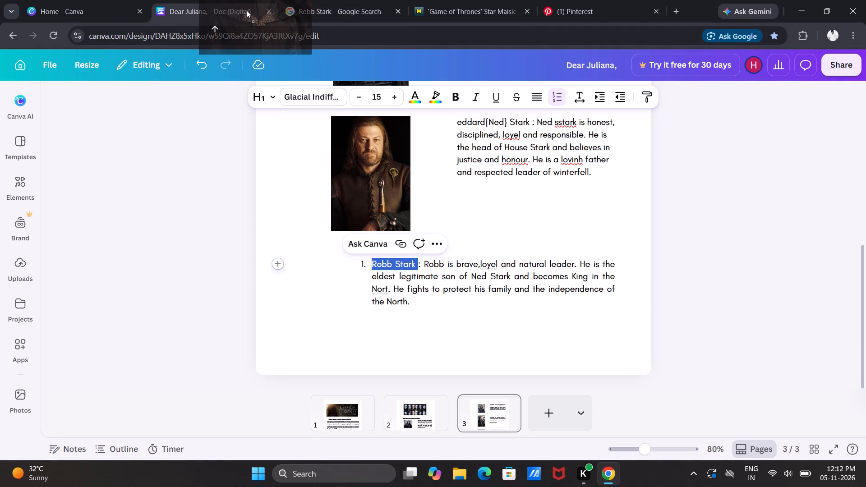
drag(246, 10, 347, 298)
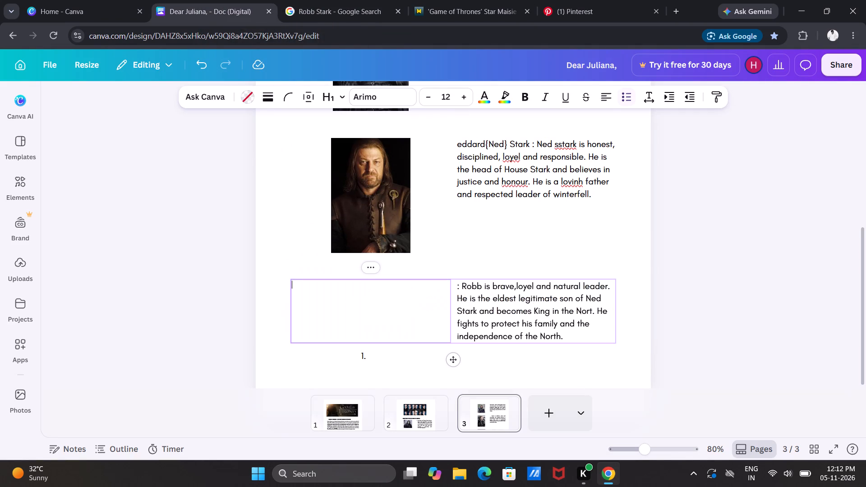
Delete the duplicate lower copy of the Robb Stark image.
scroll(347, 298, down, 3)
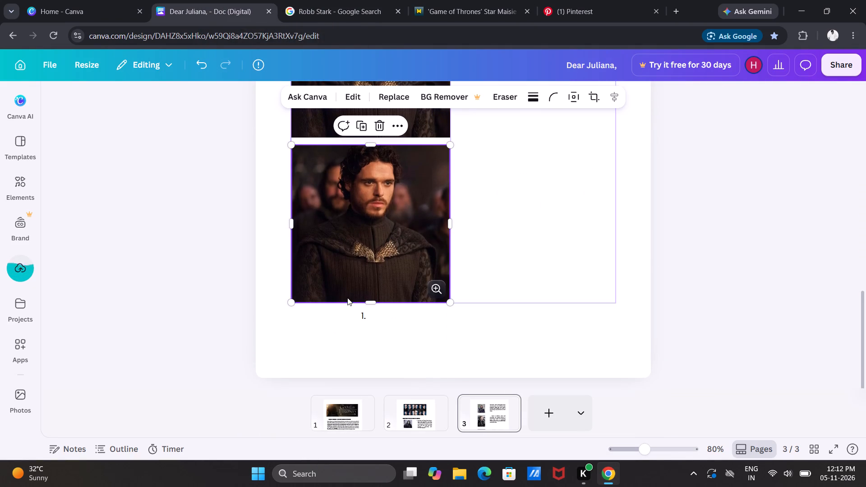
click(378, 127)
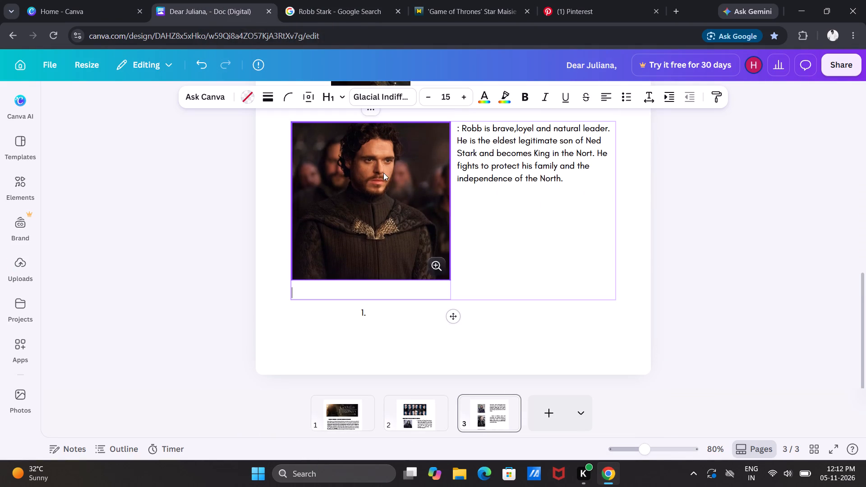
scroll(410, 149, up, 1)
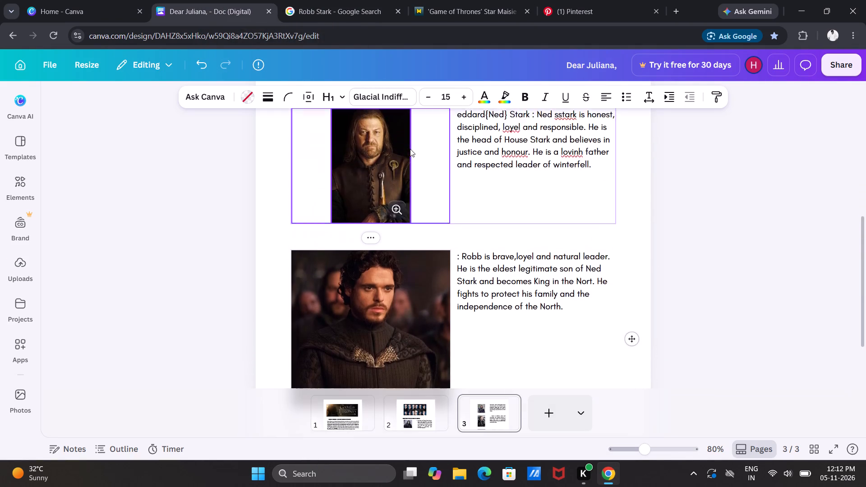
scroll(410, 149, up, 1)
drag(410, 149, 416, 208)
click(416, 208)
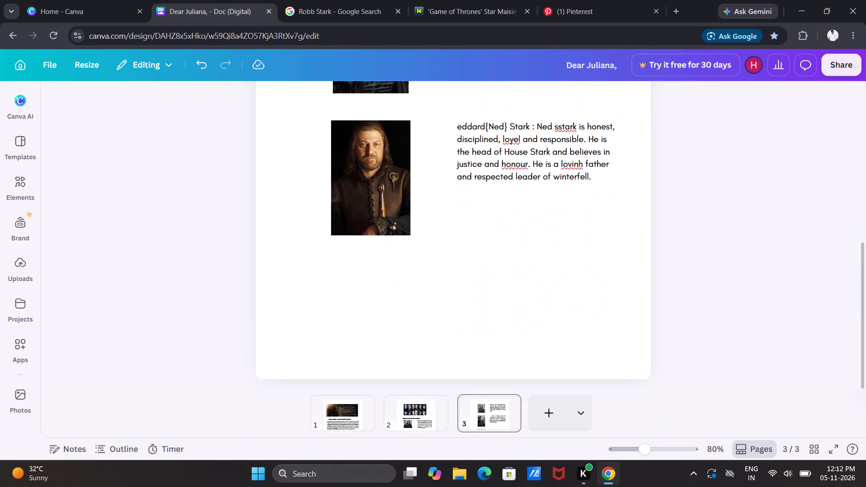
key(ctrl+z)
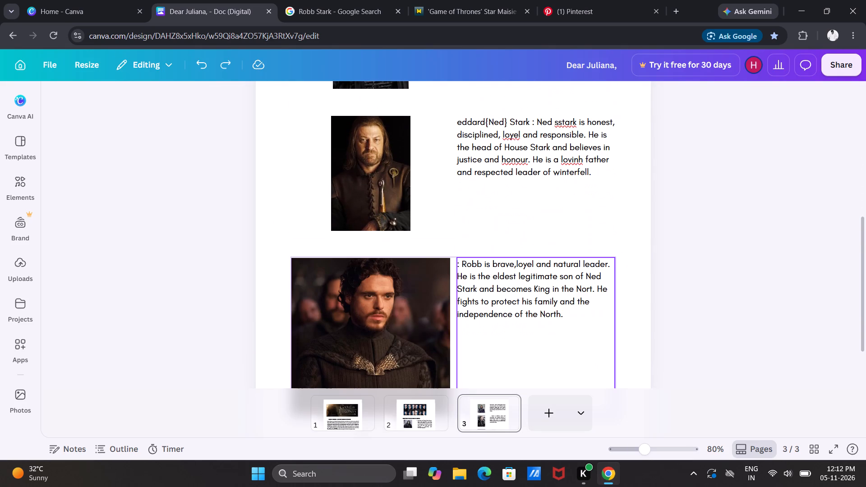
Scale down the Robb Stark image on page 3 and trim its width to a portrait shape close to the Ned Stark image's size.
scroll(571, 301, down, 2)
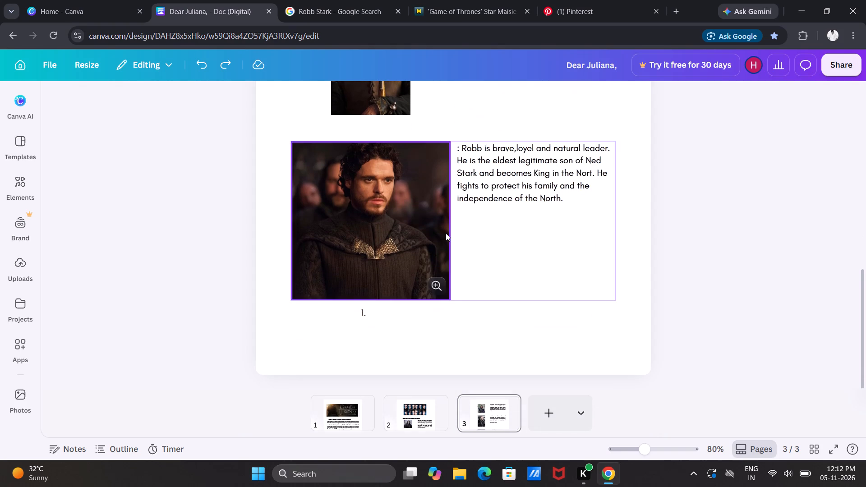
click(441, 230)
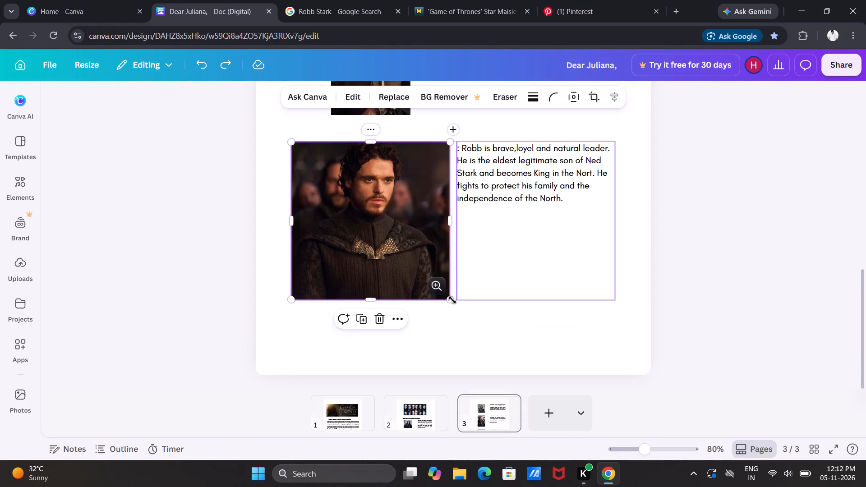
drag(451, 300, 433, 287)
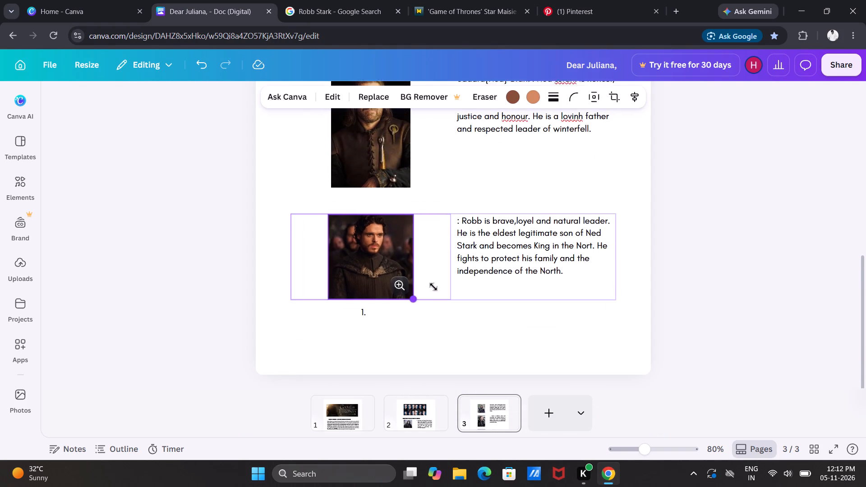
drag(433, 287, 437, 299)
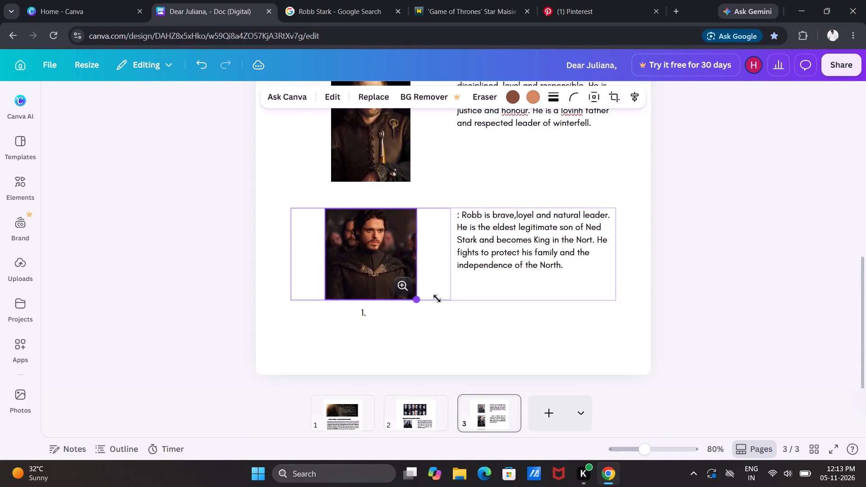
drag(437, 299, 435, 299)
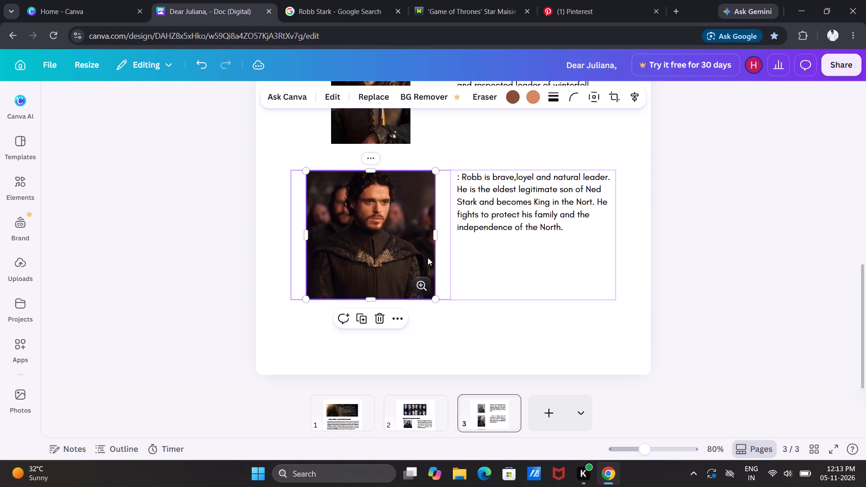
drag(433, 245, 425, 249)
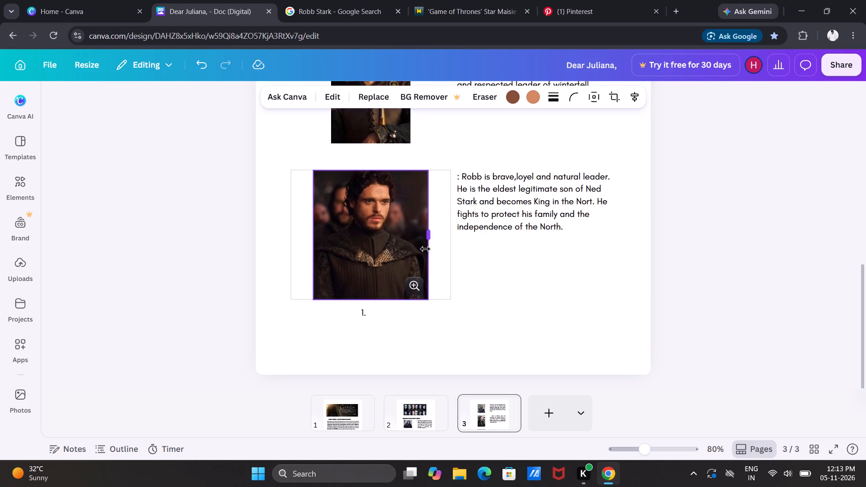
drag(425, 249, 421, 249)
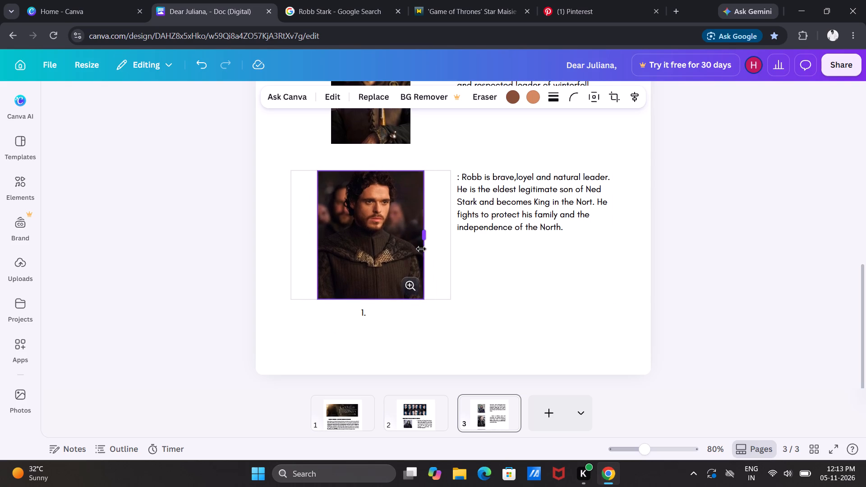
drag(421, 249, 419, 250)
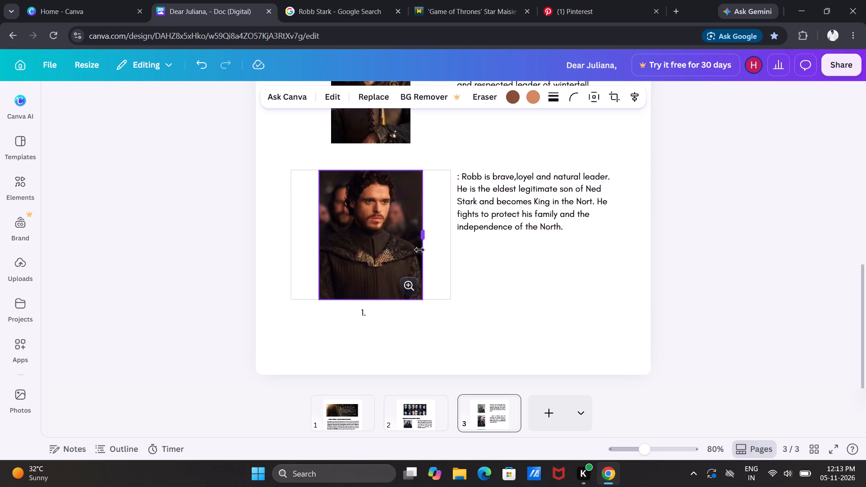
drag(419, 250, 419, 251)
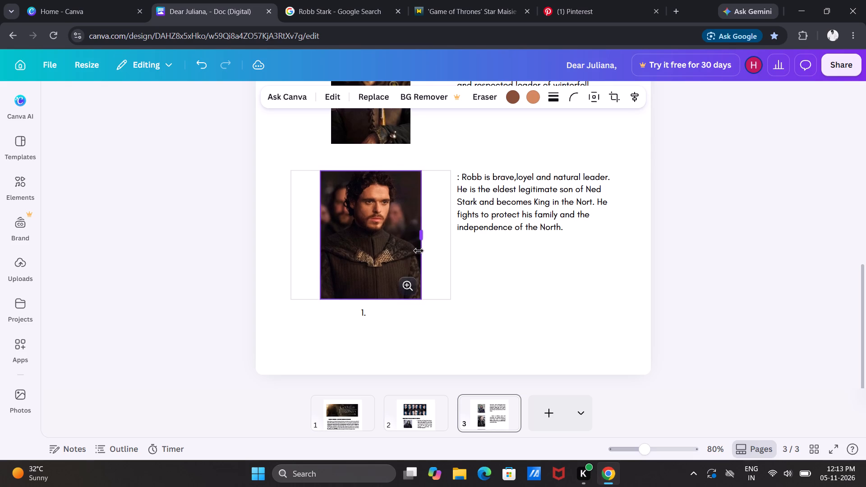
drag(419, 251, 419, 251)
drag(422, 295, 417, 298)
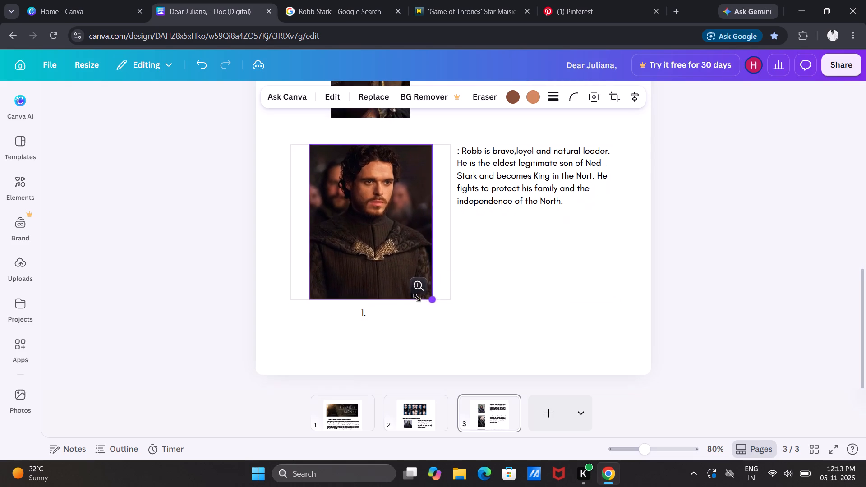
drag(417, 298, 415, 296)
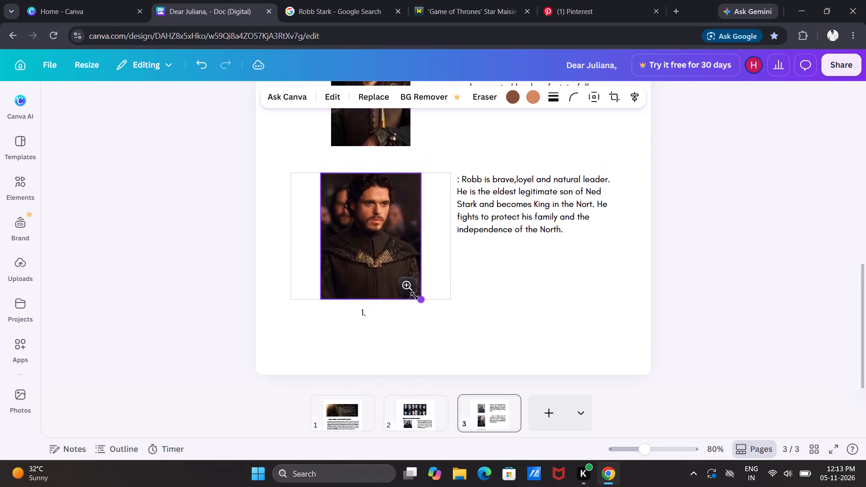
drag(415, 296, 413, 296)
Remove the empty numbered list item and the blank line below the Robb Stark row on page 3.
click(483, 336)
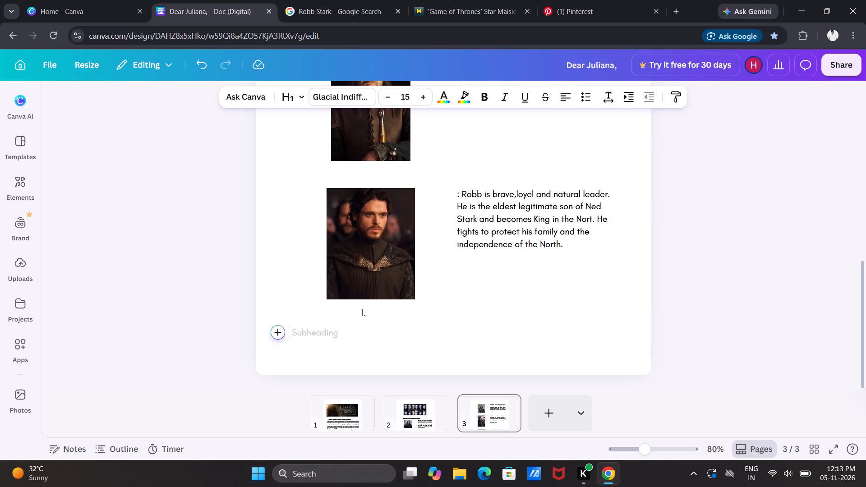
click(440, 317)
key(BackSpace)
key(BackSpace)
key(BackSpace)
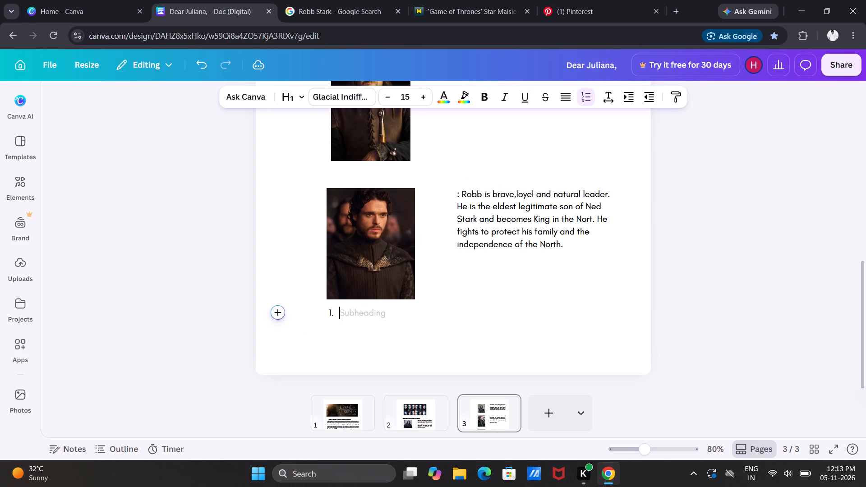
key(BackSpace)
key(BackSpace)
key(BackSpace)
key(BackSpace)
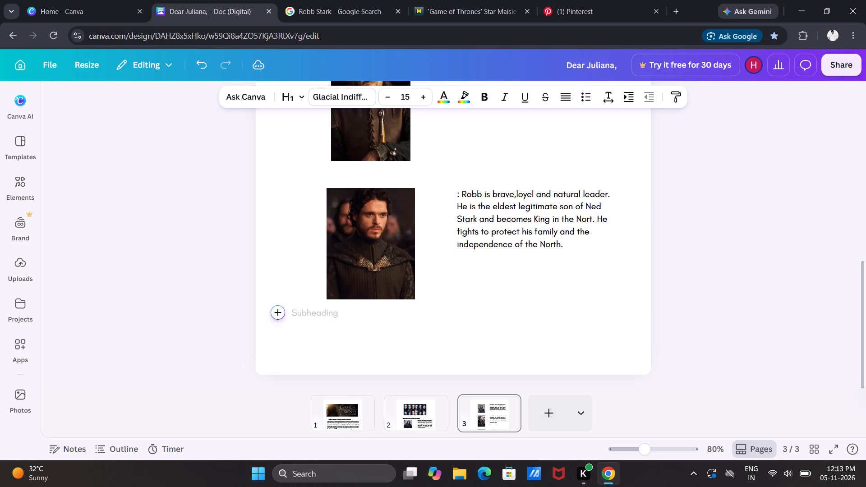
key(BackSpace)
click(737, 254)
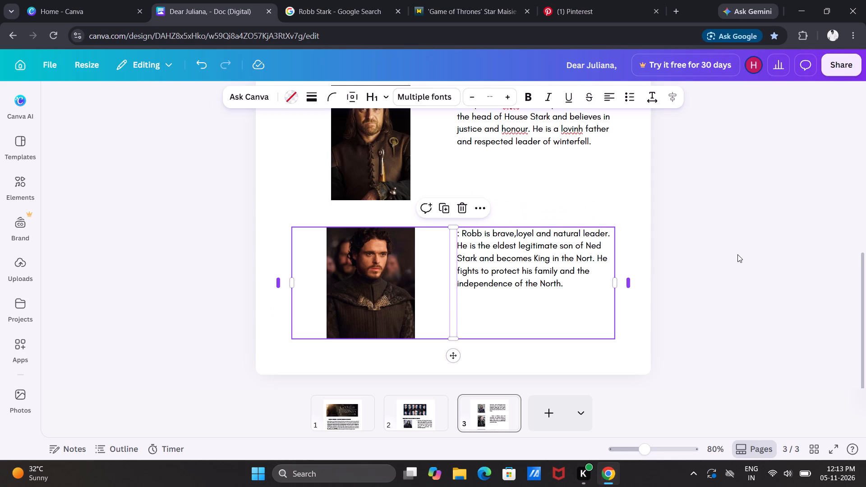
On page 2, copy the name Daenerys from the second character description and paste it at the start of that item.
scroll(548, 223, up, 4)
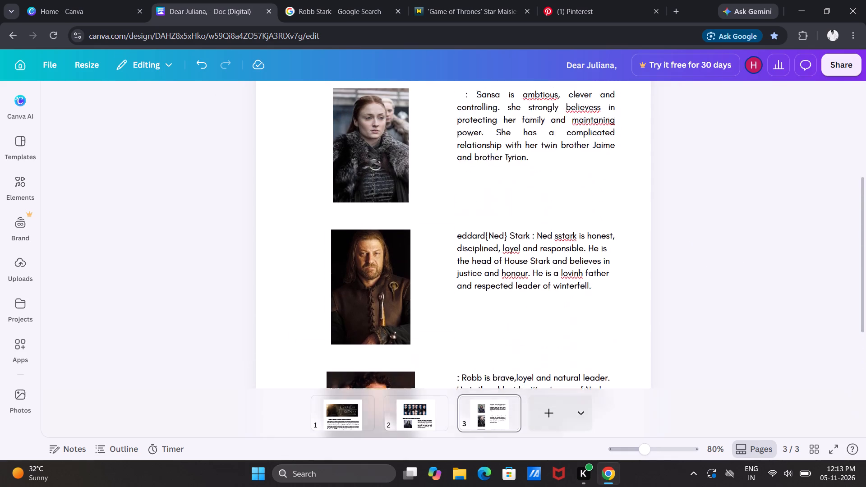
scroll(548, 223, up, 6)
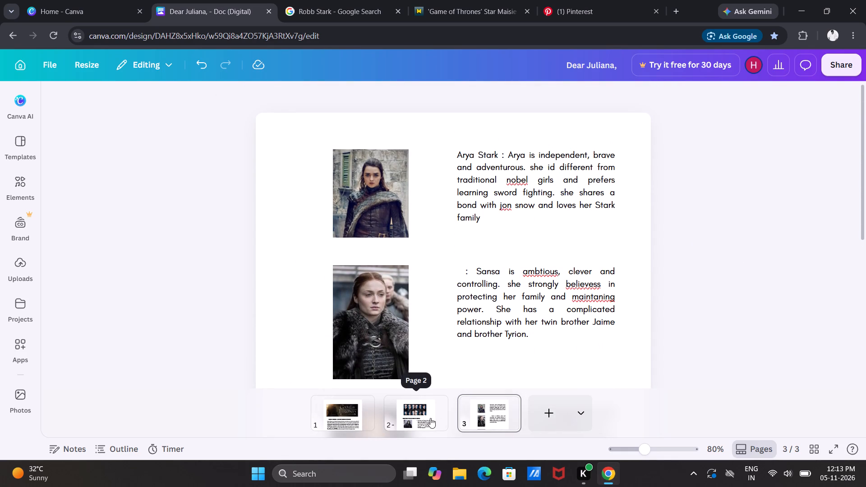
click(430, 418)
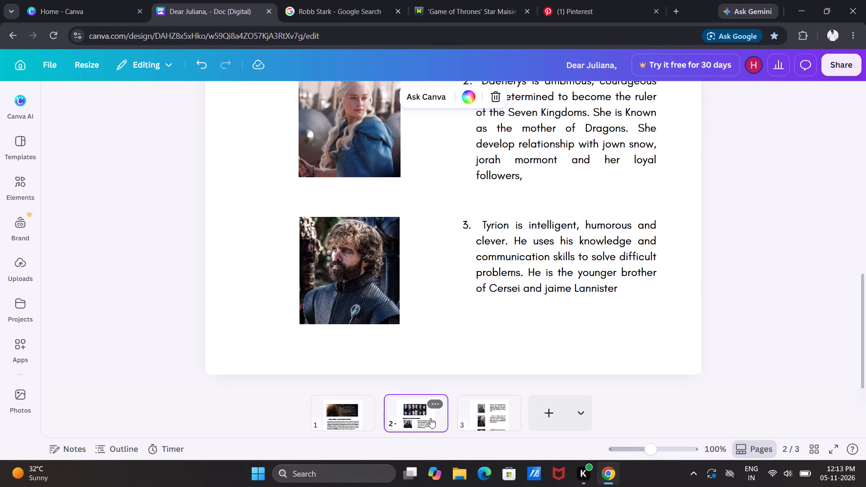
scroll(430, 418, up, 4)
scroll(517, 202, up, 3)
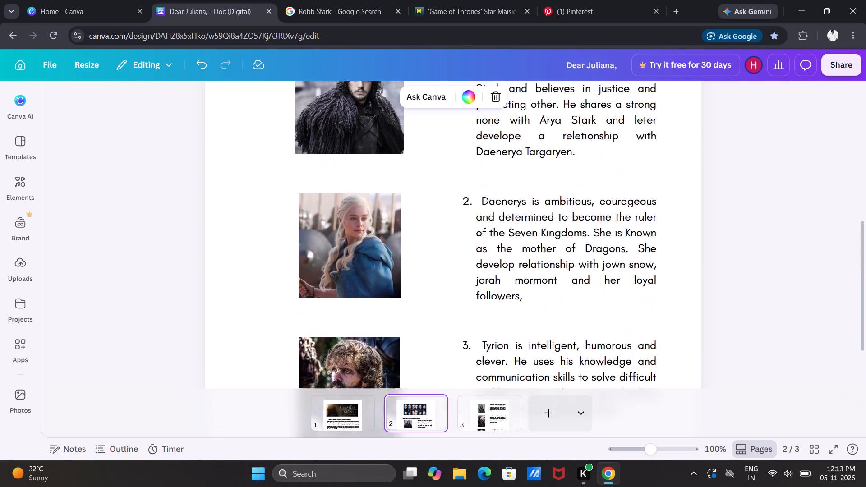
scroll(517, 202, up, 4)
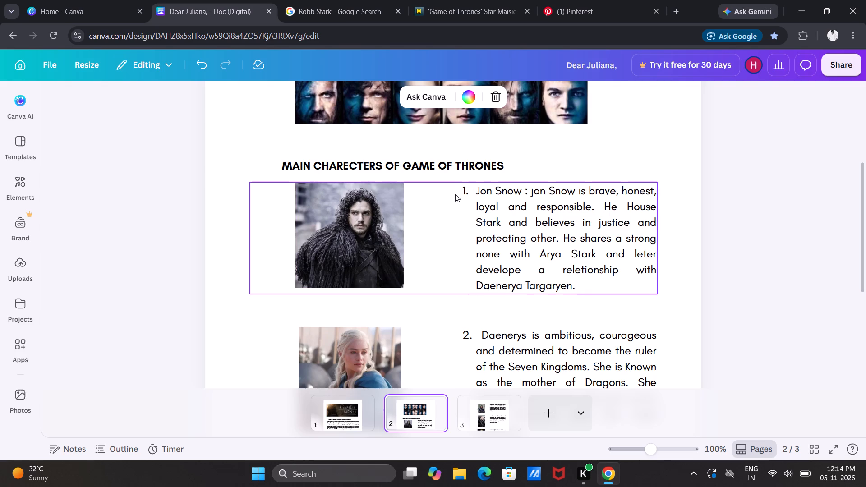
scroll(458, 284, down, 1)
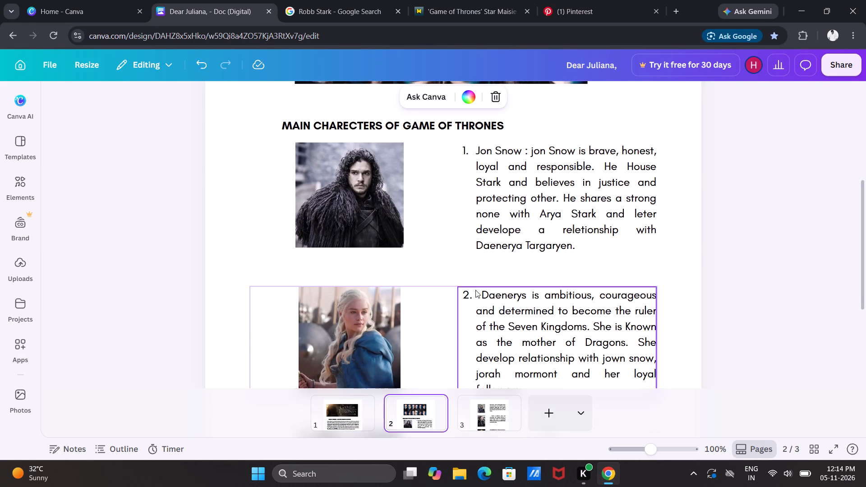
click(476, 299)
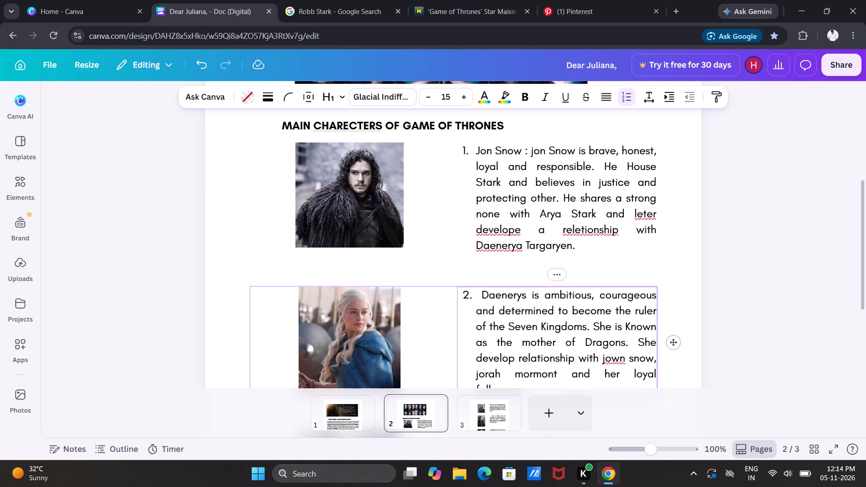
click(525, 297)
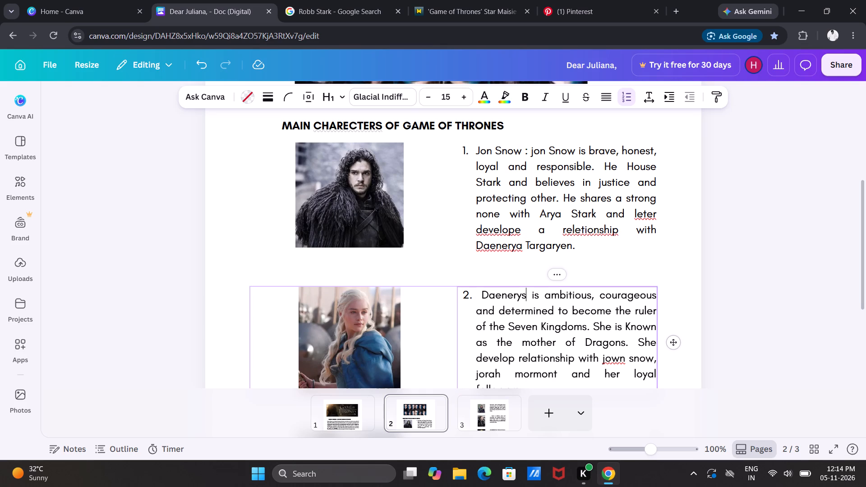
double_click(511, 293)
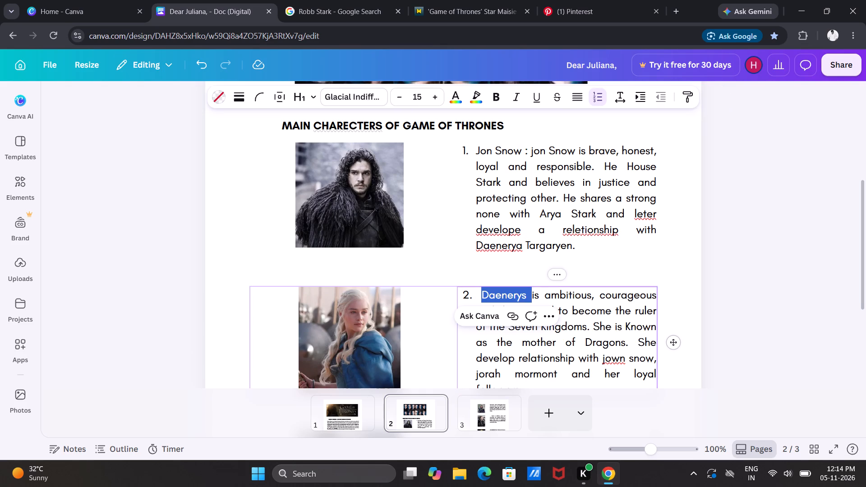
key(ctrl+c)
click(511, 293)
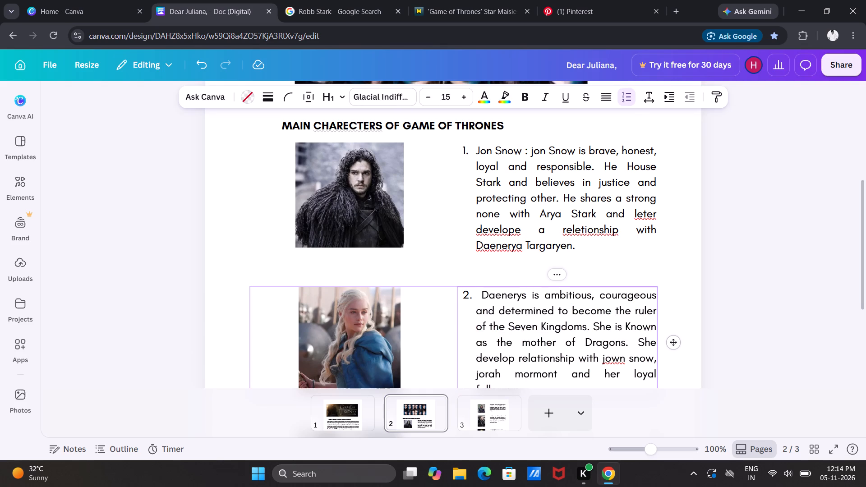
click(476, 296)
key(ctrl+v)
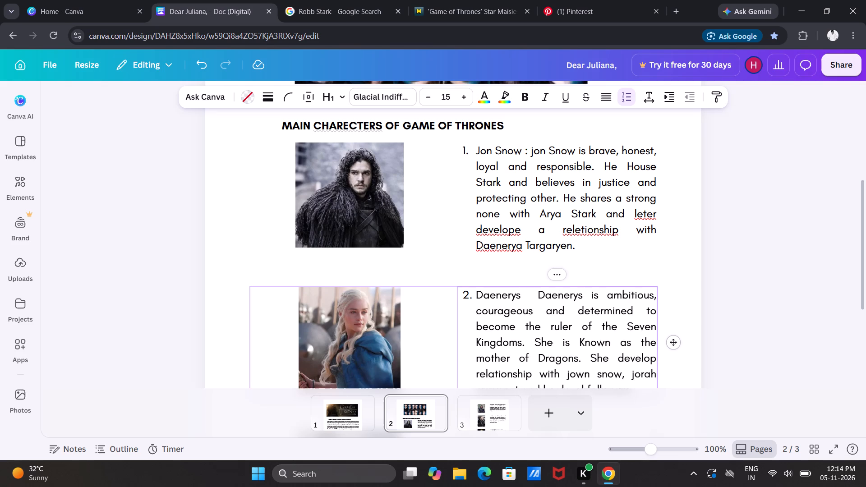
Complete the pasted name in item 2 so the description opens with "Daenerys Targaryan:".
key(BackSpace)
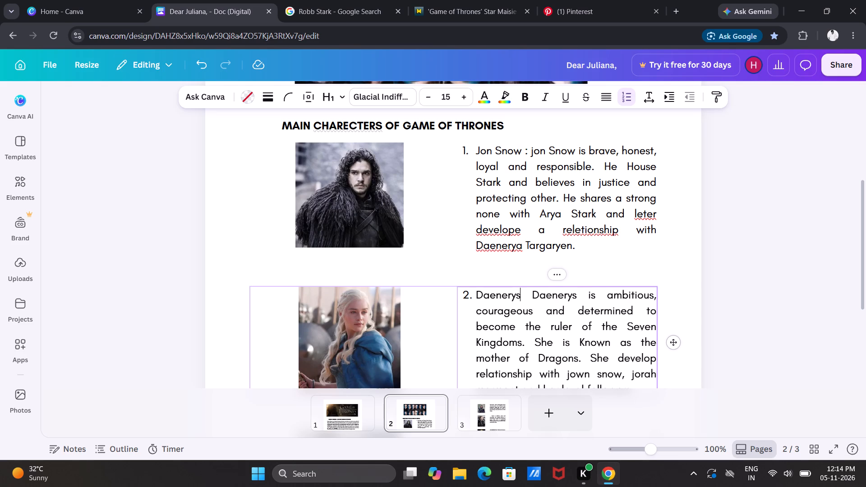
key(space)
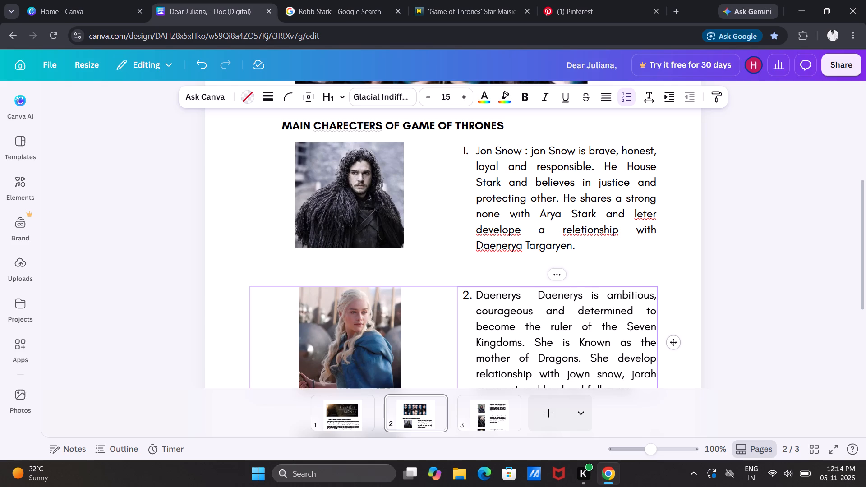
key(a)
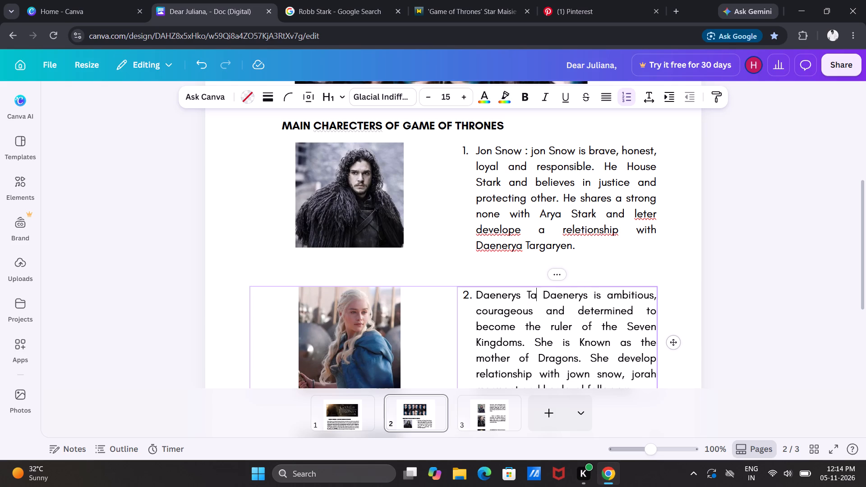
text(rh)
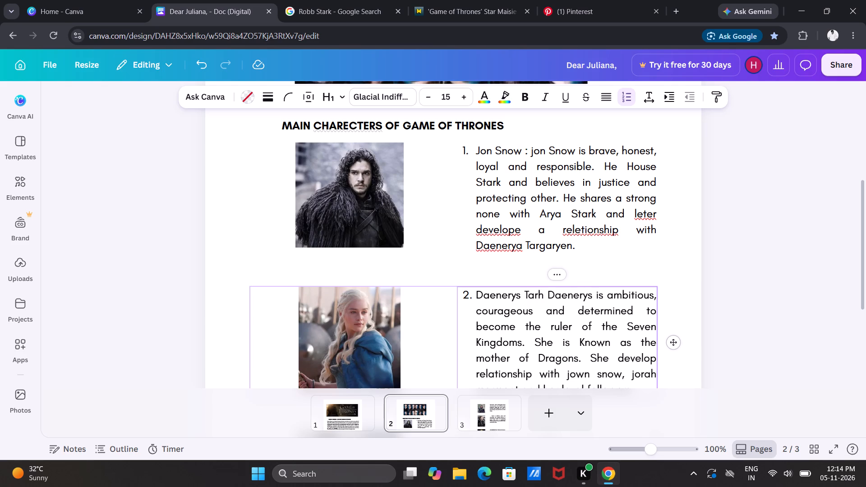
key(BackSpace)
text(ge)
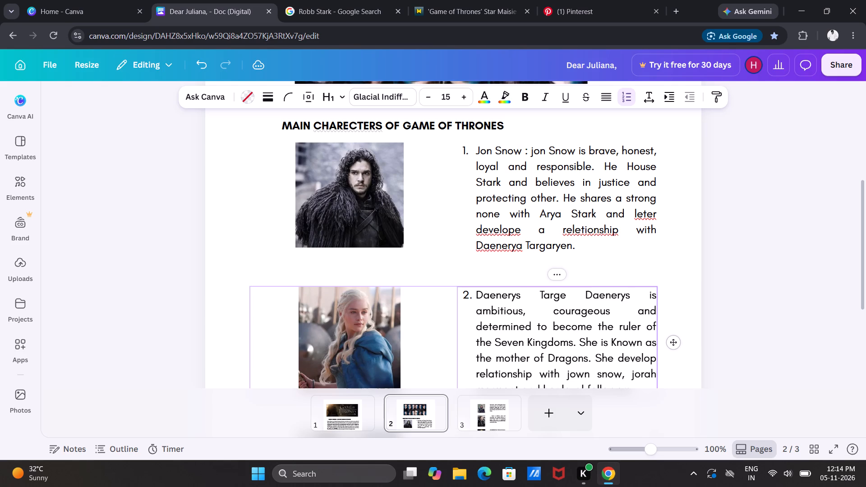
key(BackSpace)
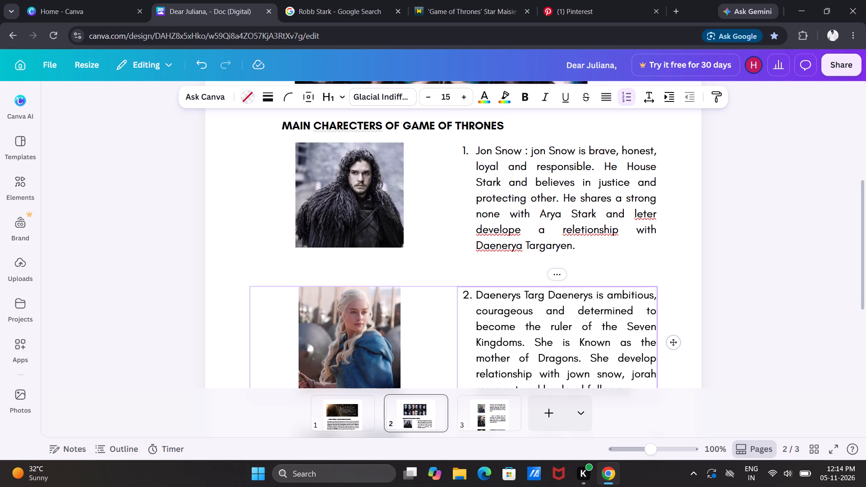
text(ary)
key(a)
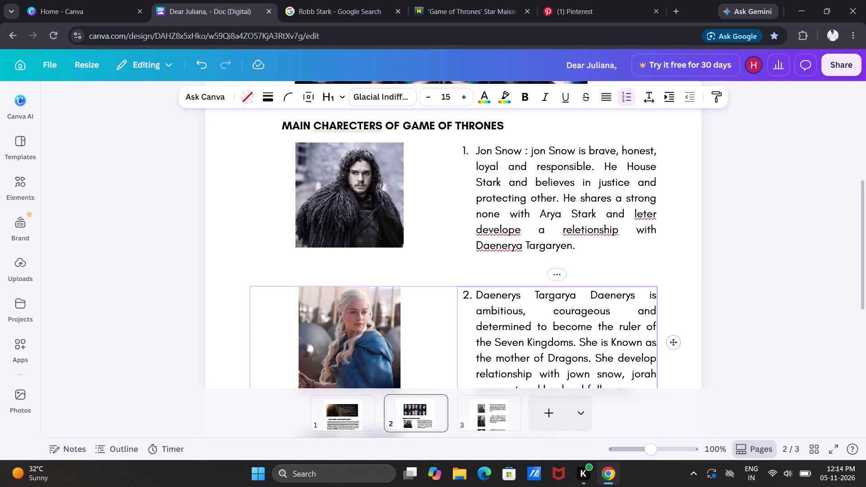
key(n)
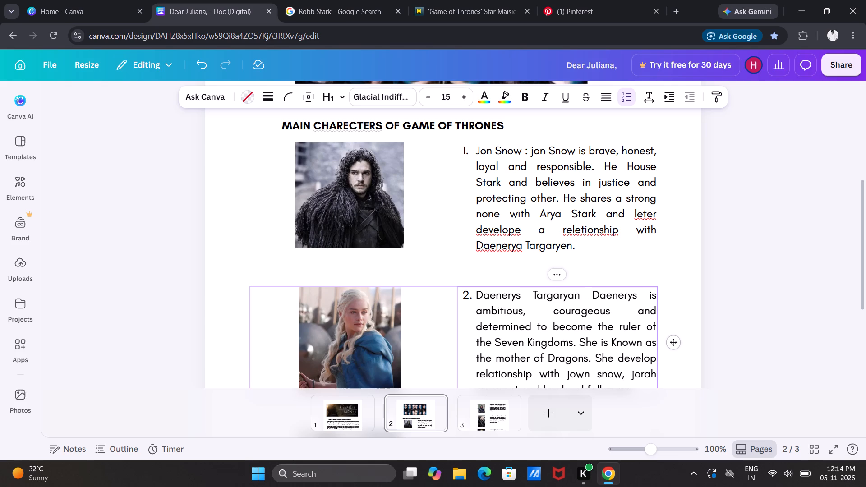
key(shift+colon)
key(space)
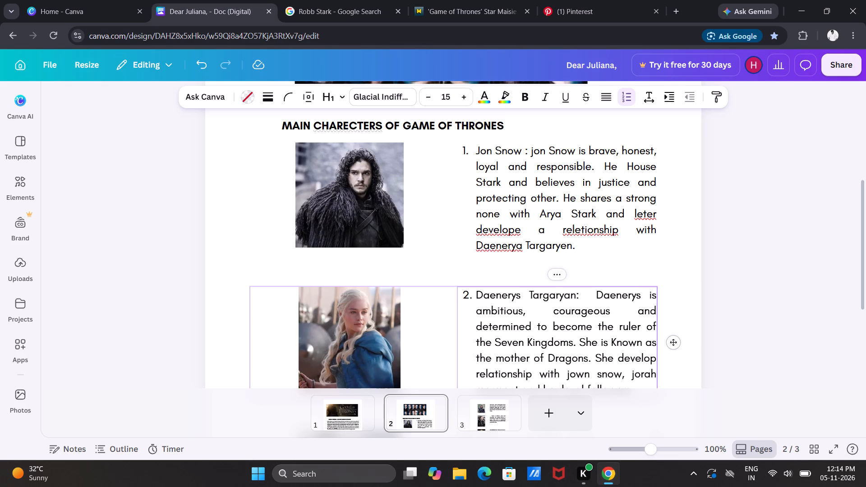
click(711, 261)
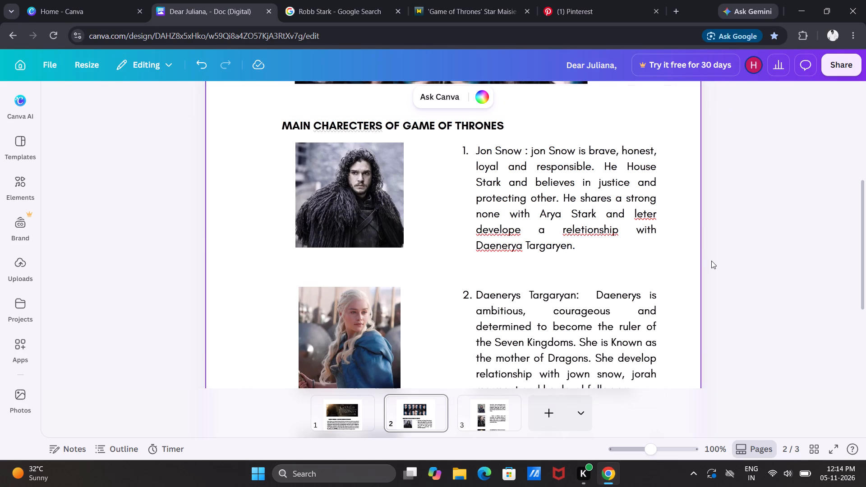
Tidy the word gaps in the "Daenerys Targaryan:" label, leaving one space between the names and one after the colon.
scroll(710, 281, down, 1)
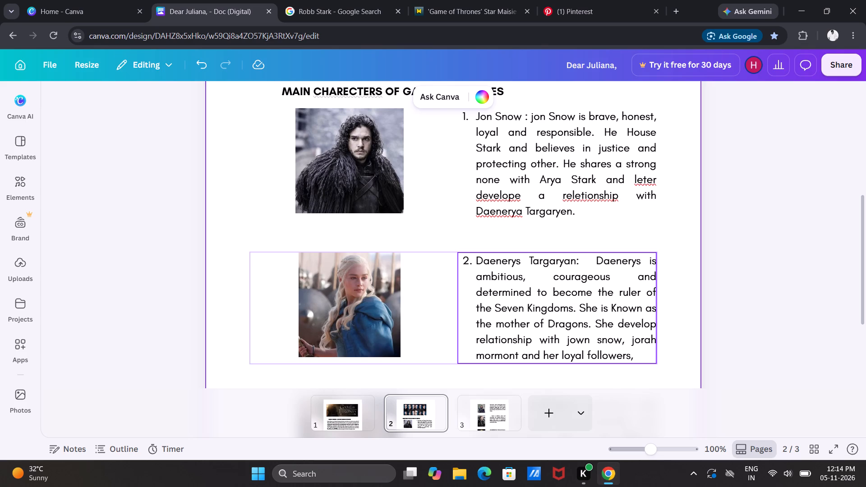
click(525, 261)
key(BackSpace)
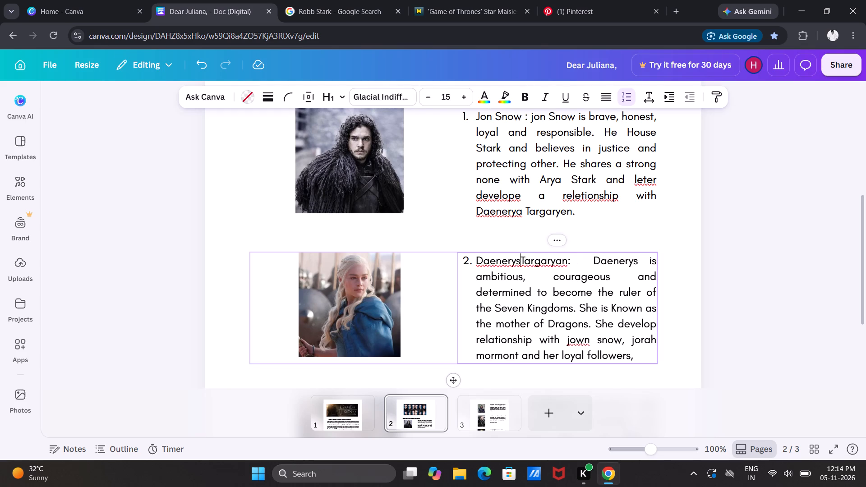
key(space)
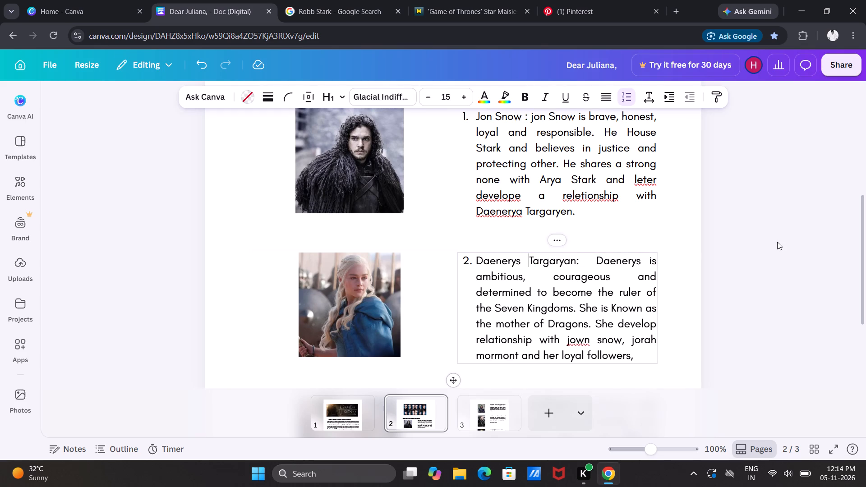
click(777, 243)
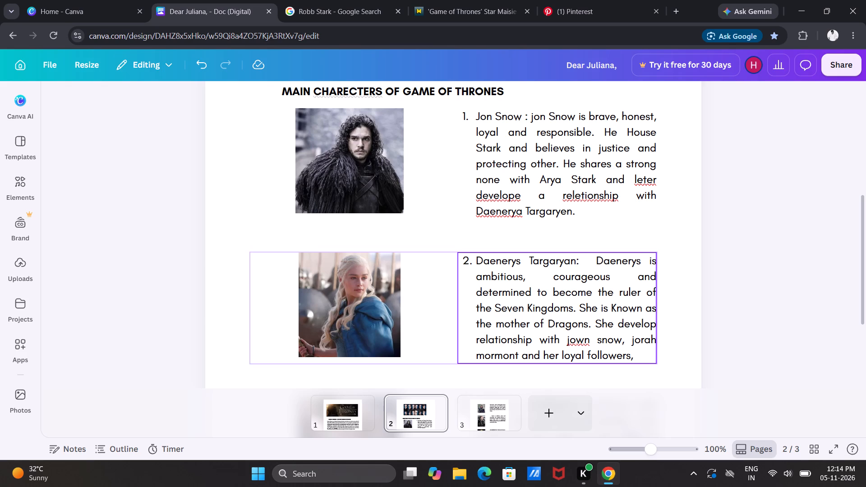
click(597, 258)
key(BackSpace)
key(BackSpace)
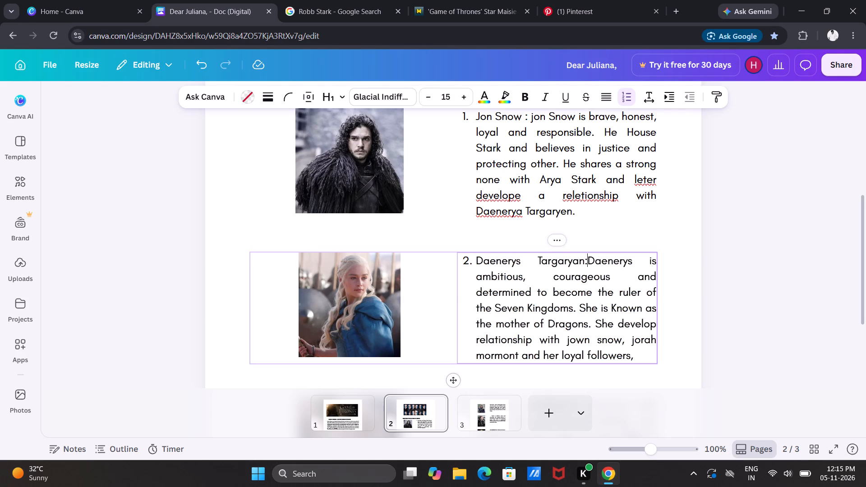
key(space)
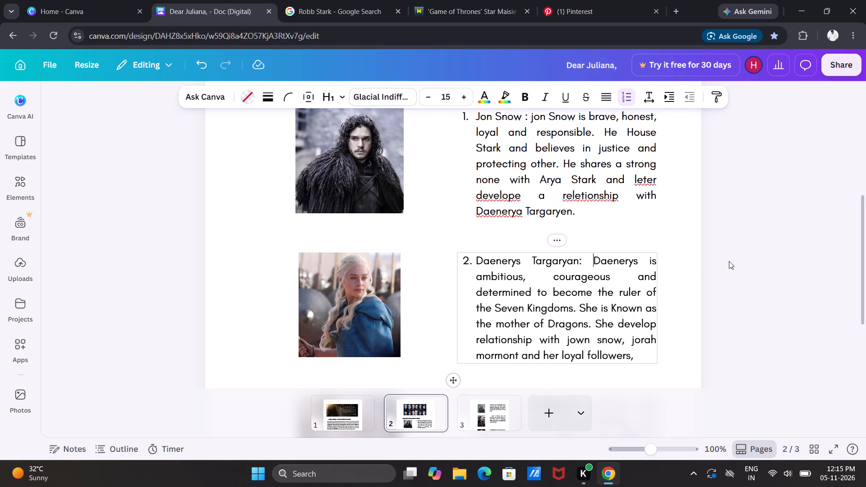
click(766, 256)
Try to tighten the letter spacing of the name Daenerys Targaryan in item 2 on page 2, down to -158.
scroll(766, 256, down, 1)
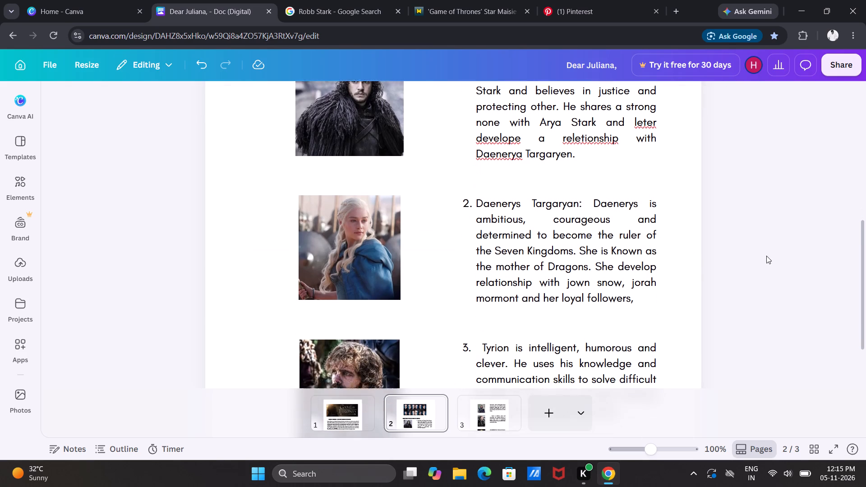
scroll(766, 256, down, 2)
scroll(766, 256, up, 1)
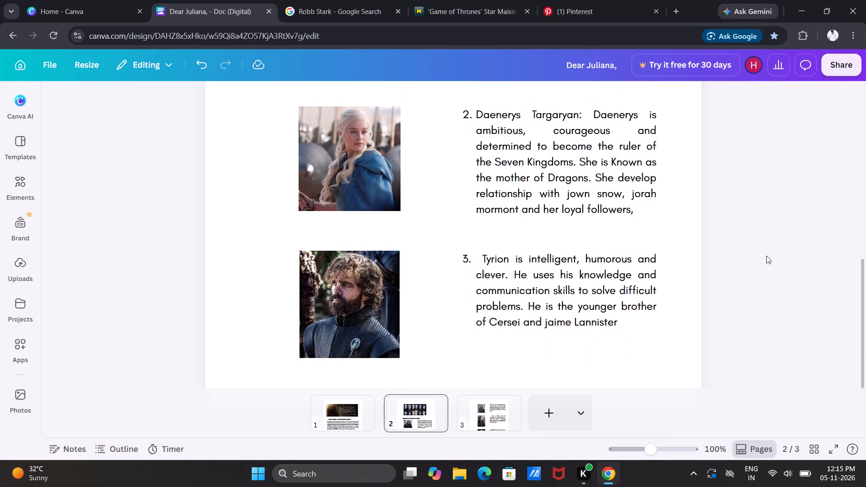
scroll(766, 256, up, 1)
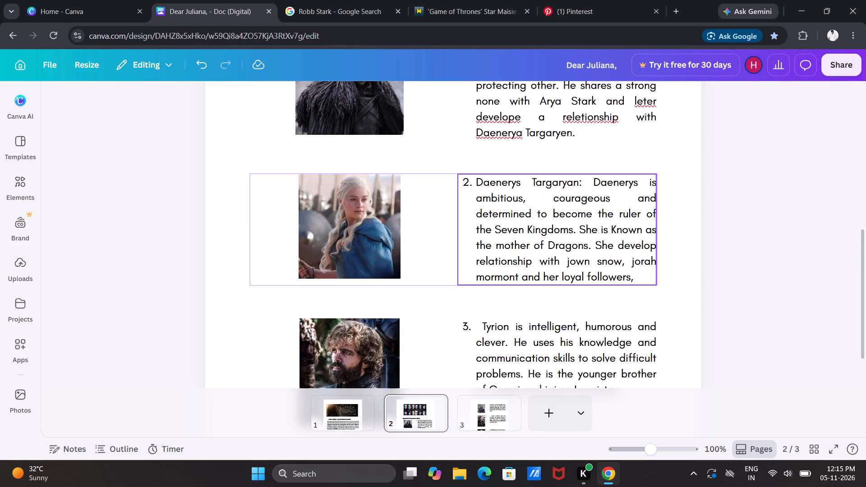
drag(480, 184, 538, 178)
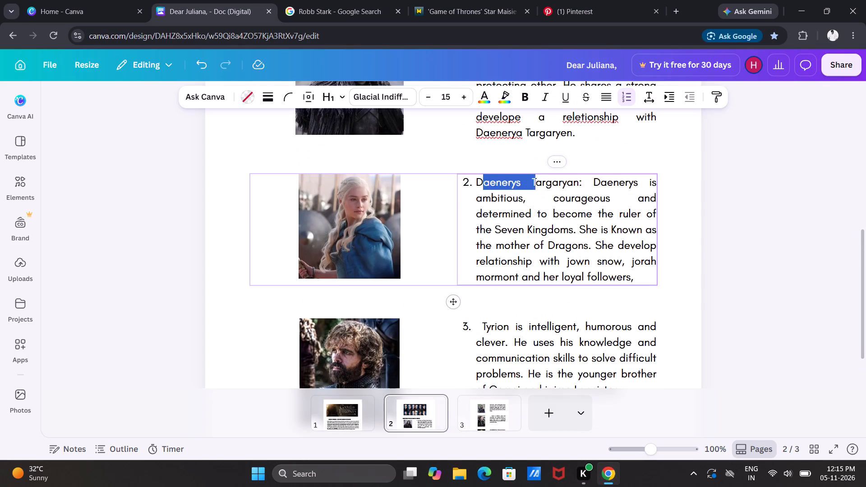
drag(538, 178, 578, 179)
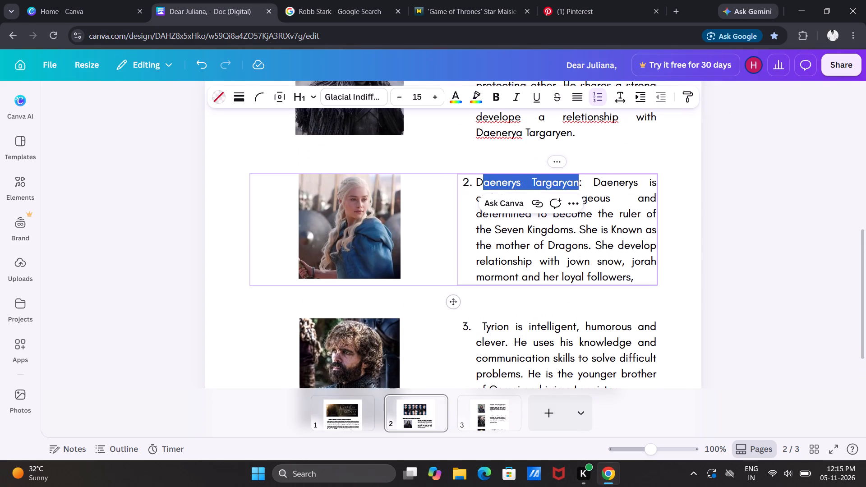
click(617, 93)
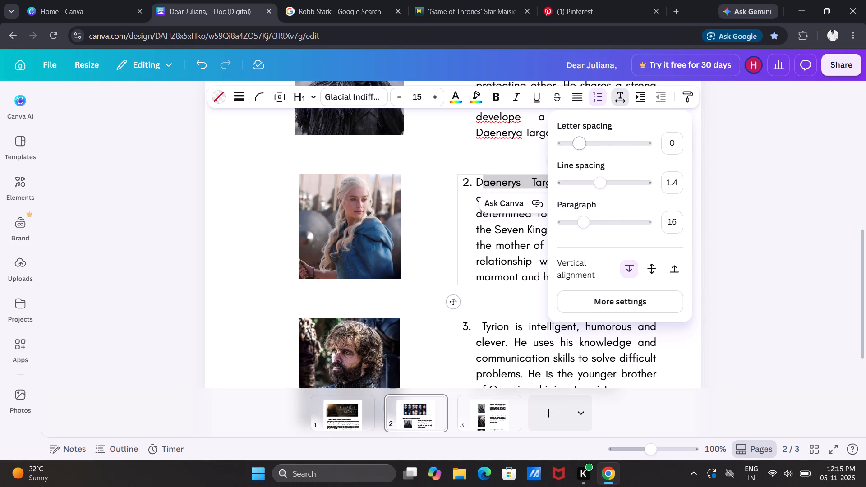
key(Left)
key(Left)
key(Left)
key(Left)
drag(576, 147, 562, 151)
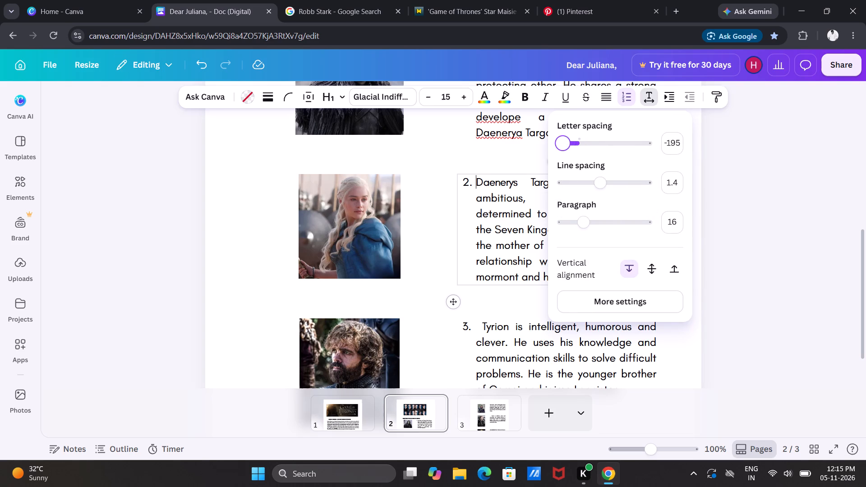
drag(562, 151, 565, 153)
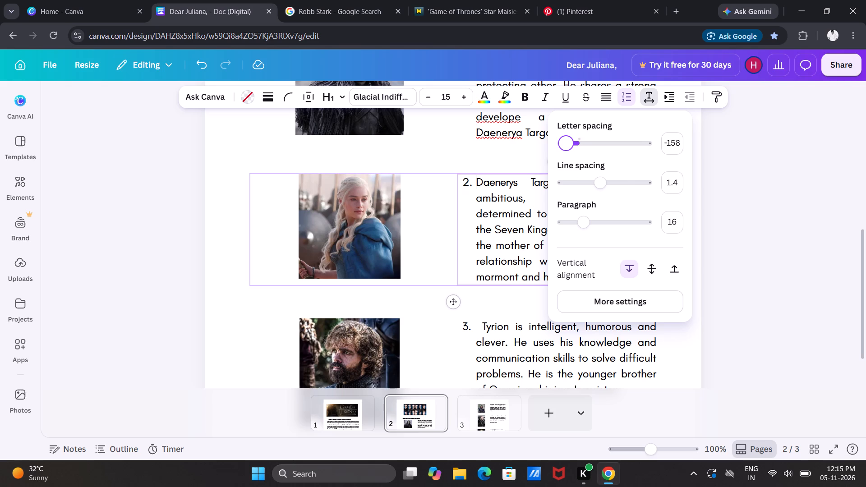
Set the letter spacing of the Daenerys Targaryan name at the start of item 2 to 10.
drag(477, 185, 571, 173)
click(619, 92)
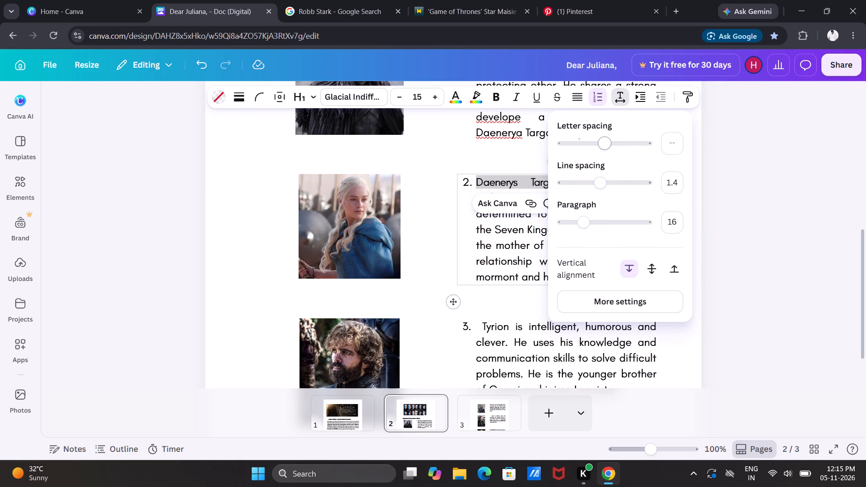
drag(609, 142, 567, 151)
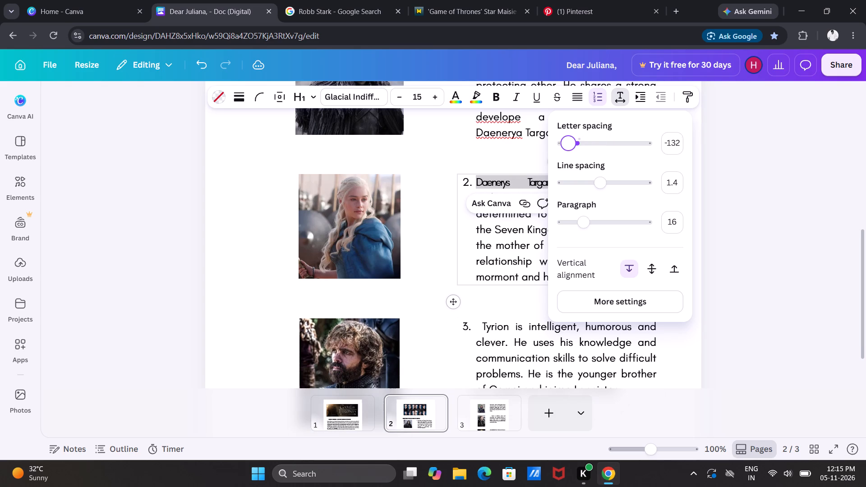
drag(567, 151, 584, 154)
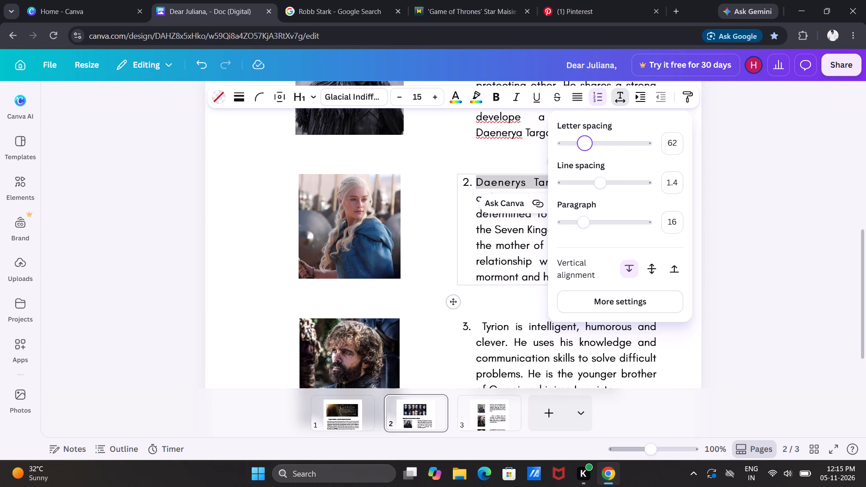
drag(584, 154, 583, 158)
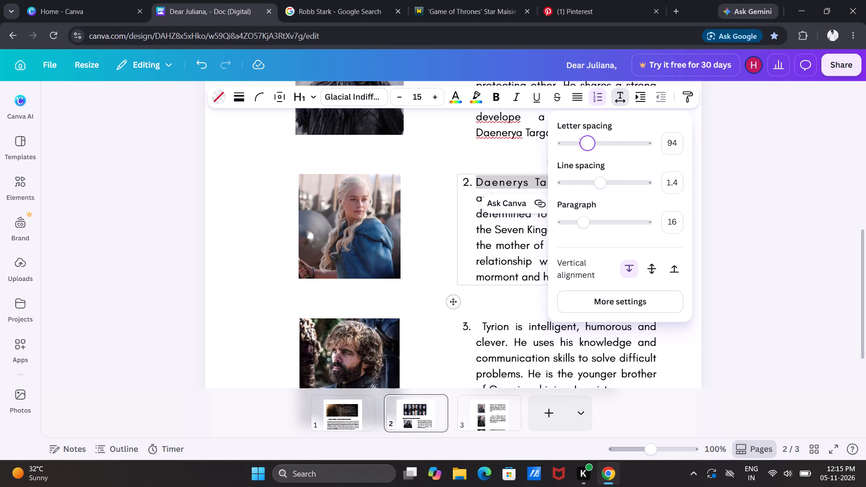
drag(583, 158, 580, 159)
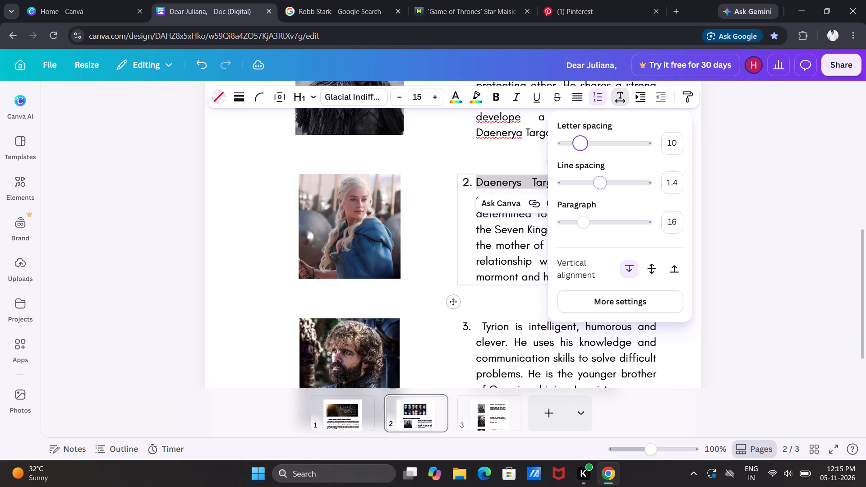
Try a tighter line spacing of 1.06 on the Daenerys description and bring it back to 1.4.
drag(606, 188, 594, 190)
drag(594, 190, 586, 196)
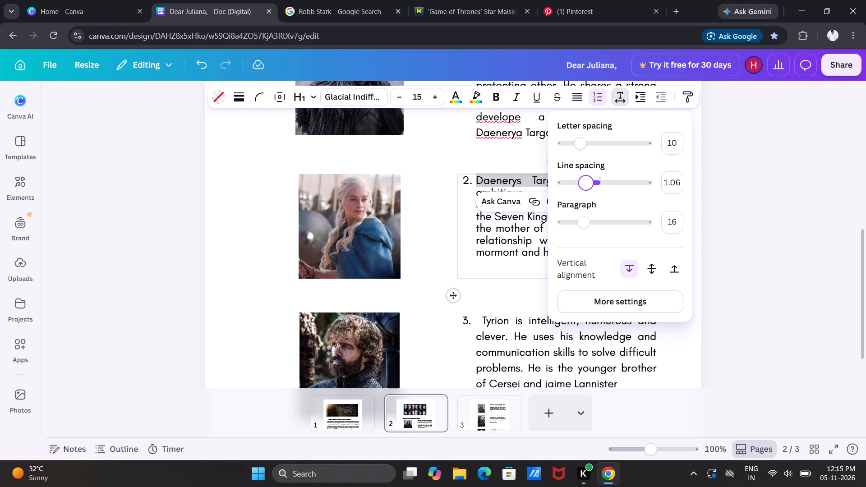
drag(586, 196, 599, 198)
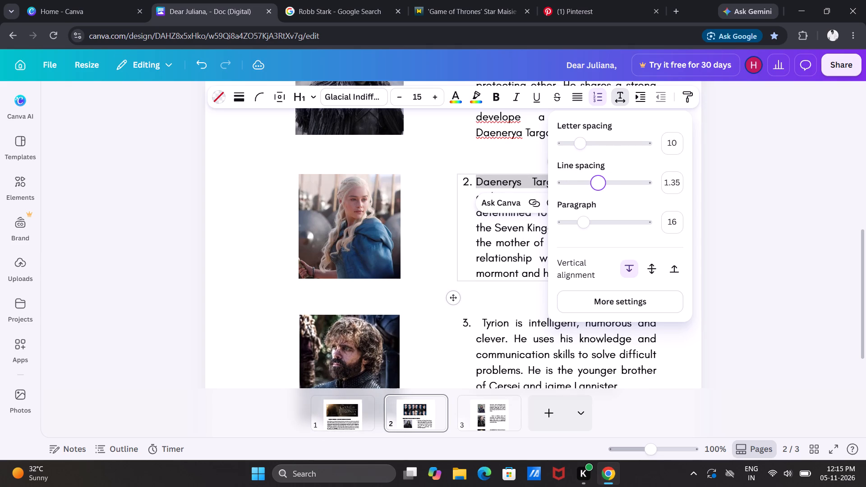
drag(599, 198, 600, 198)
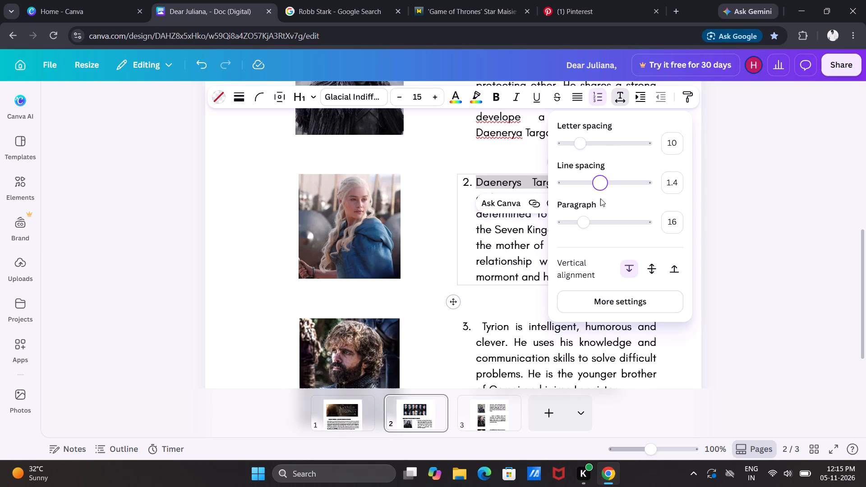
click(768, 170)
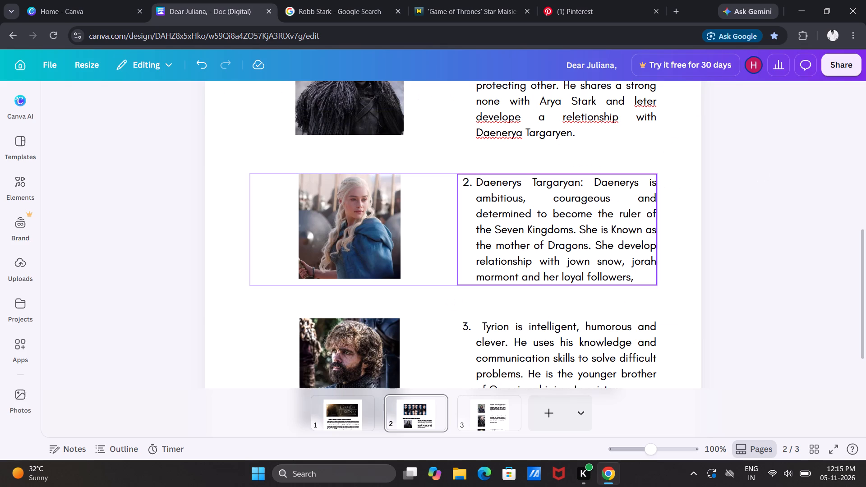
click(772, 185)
Copy the name Tyrion to the start of item 3 on page 2 and complete it as the label "Tyrion Lannister:" followed by a space.
scroll(622, 268, down, 2)
double_click(491, 234)
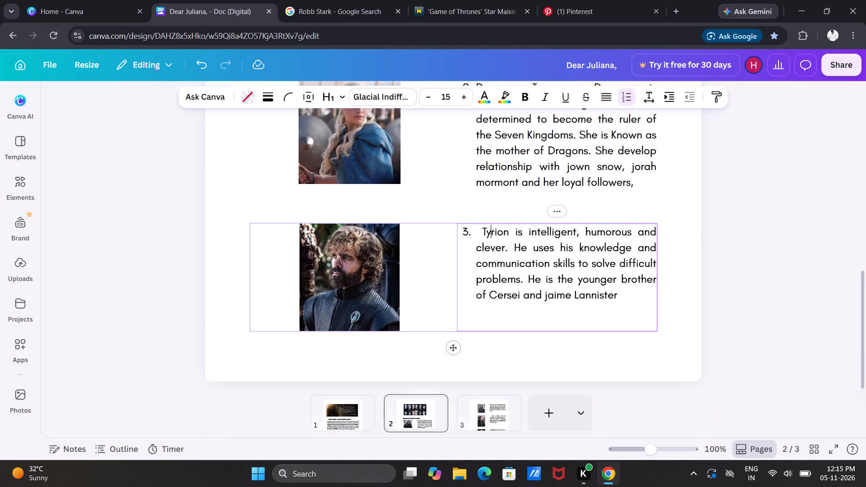
key(ctrl+c)
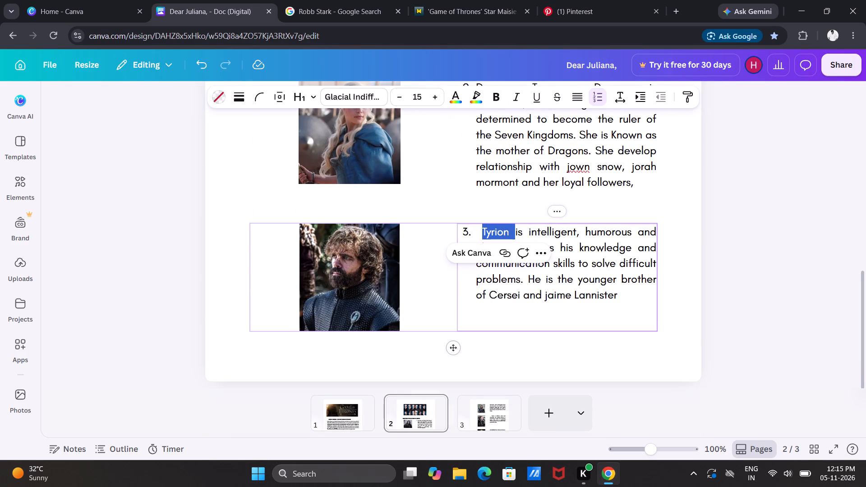
click(479, 231)
key(ctrl+v)
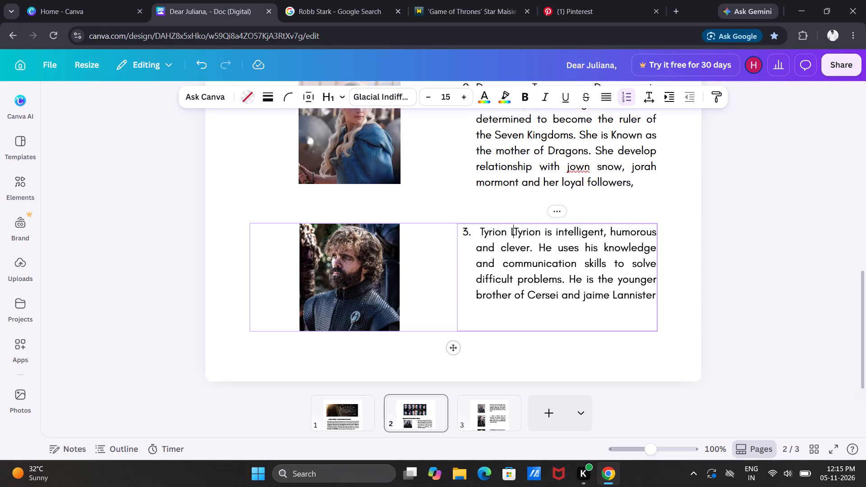
text(annu)
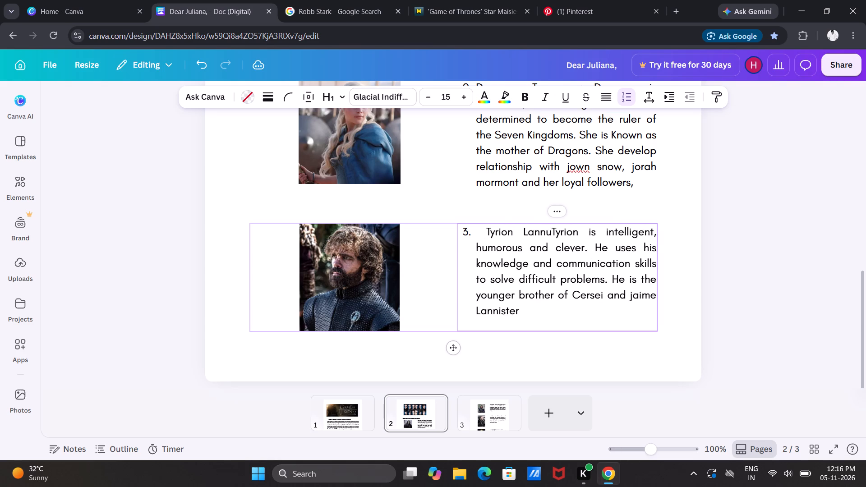
key(BackSpace)
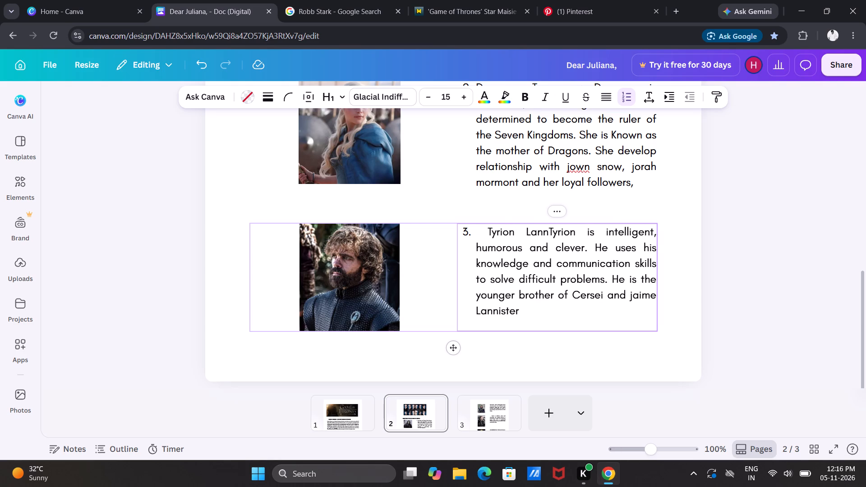
text(ister)
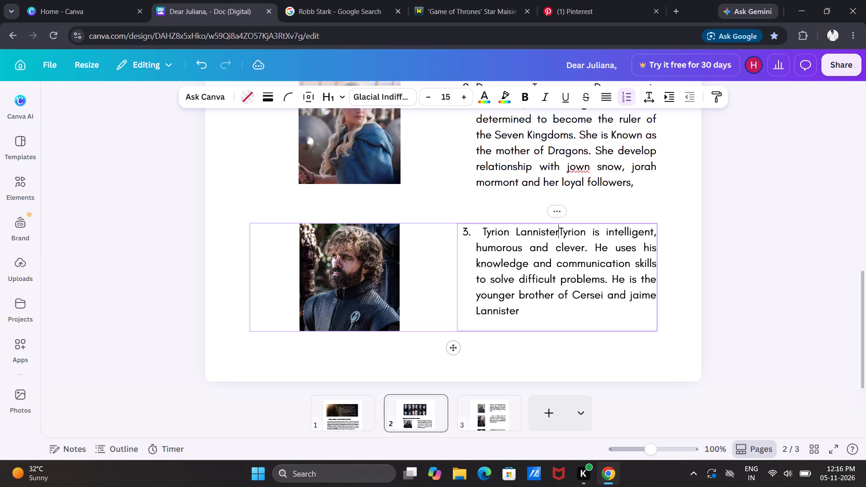
text(:)
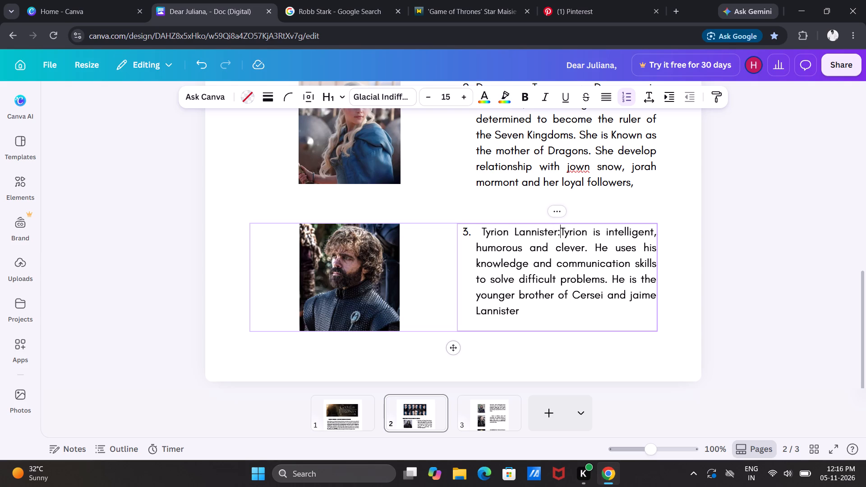
key(space)
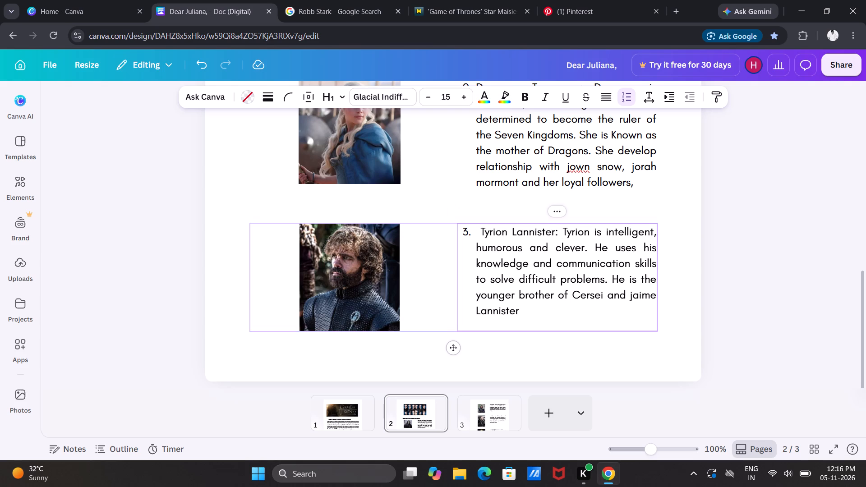
Insert a space between Lannister and the colon in the item 3 label.
click(552, 233)
key(Right)
key(space)
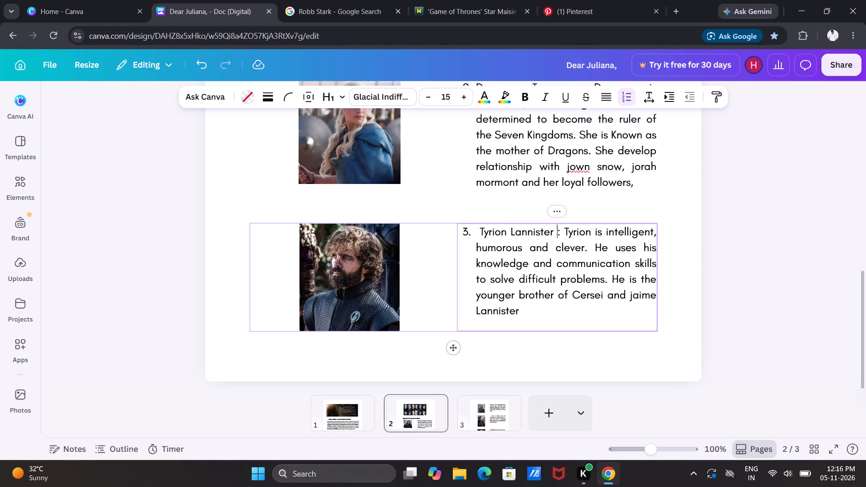
click(765, 210)
Copy the name Sansa from her description on page 3.
scroll(765, 210, up, 2)
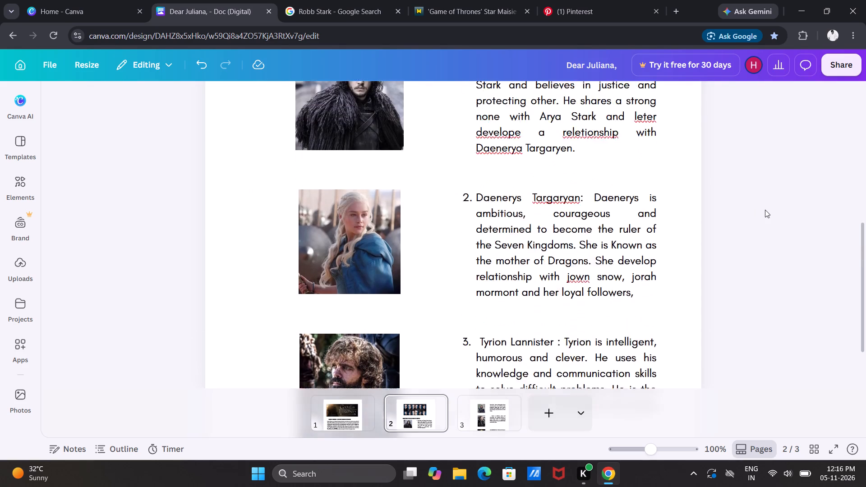
scroll(765, 210, up, 2)
scroll(765, 210, down, 1)
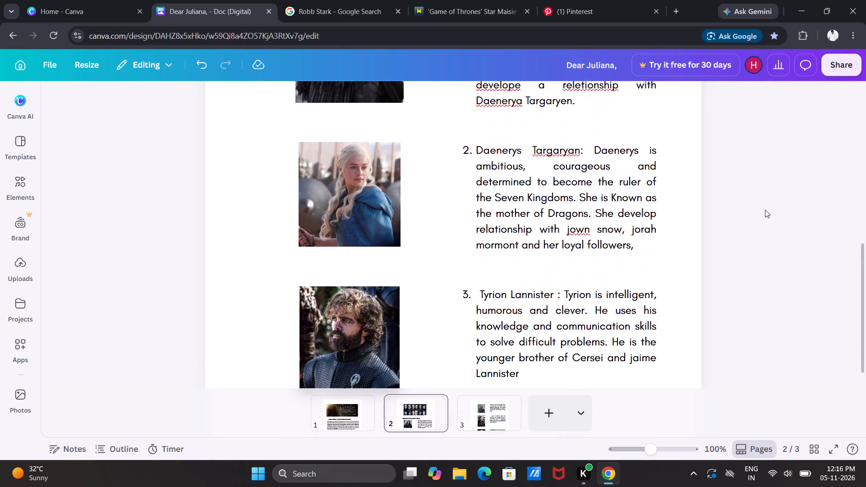
scroll(765, 210, down, 1)
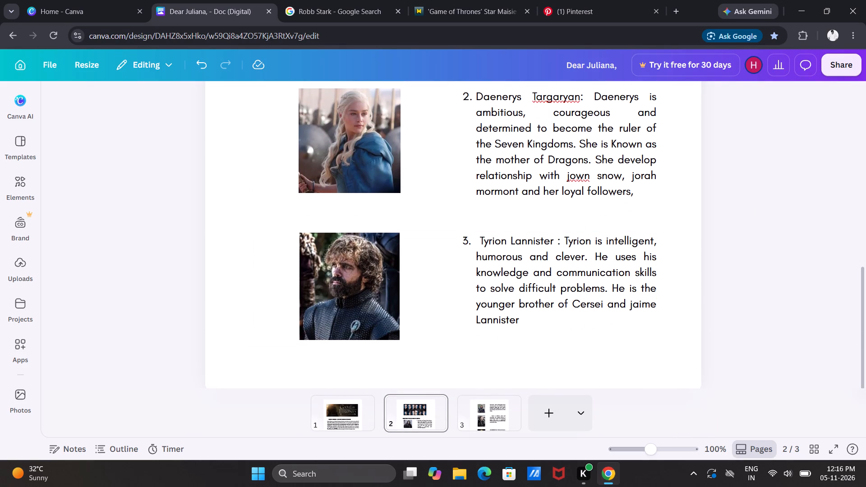
click(478, 409)
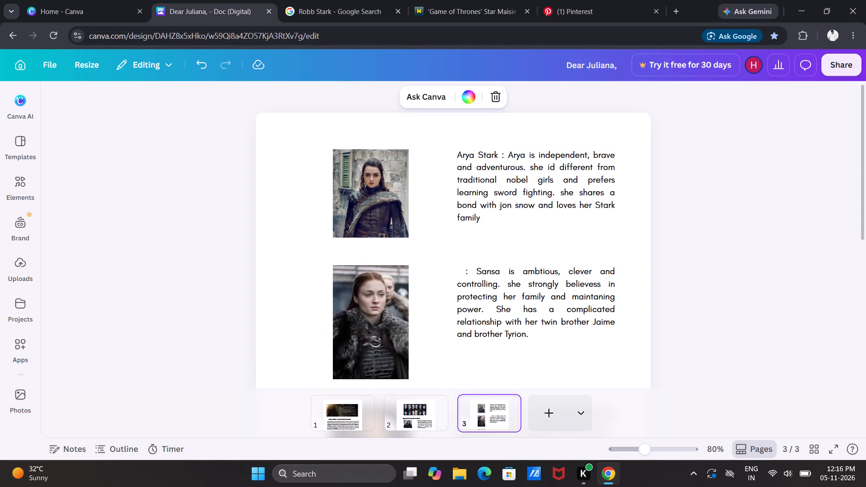
double_click(484, 272)
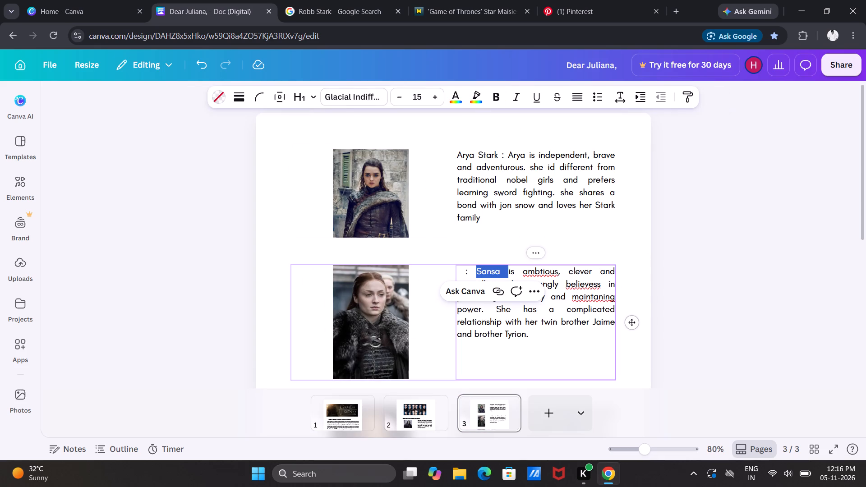
key(ctrl+c)
Check the list numbering on page 2 and number the Arya Stark description on page 3 as item 4.
click(412, 397)
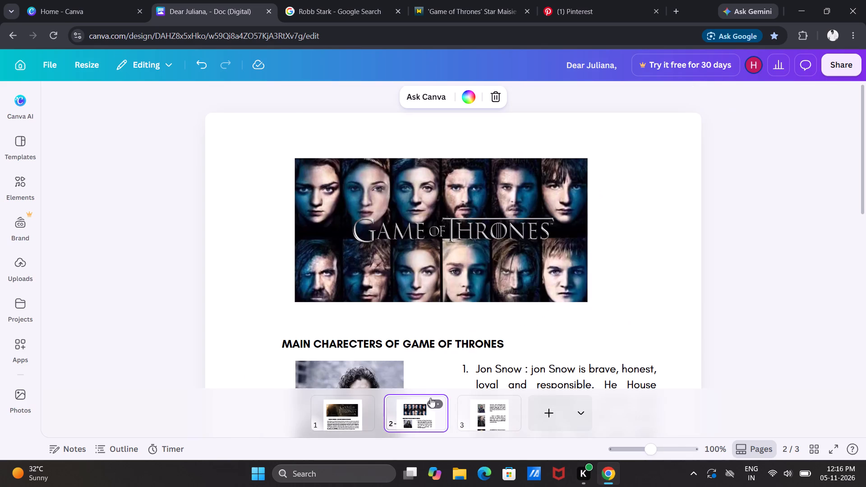
scroll(486, 409, up, 8)
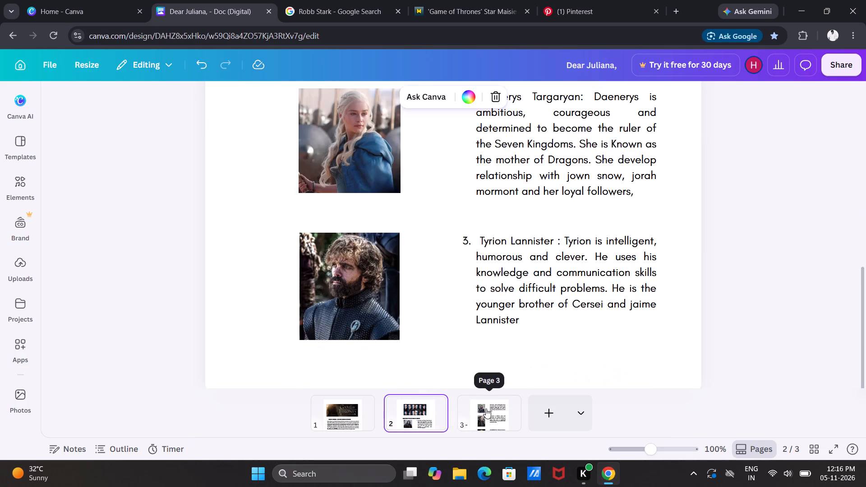
scroll(506, 207, up, 4)
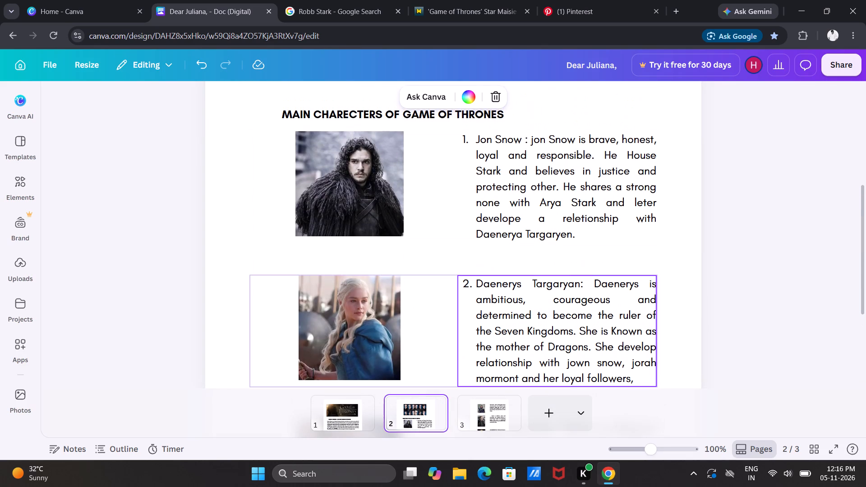
click(495, 402)
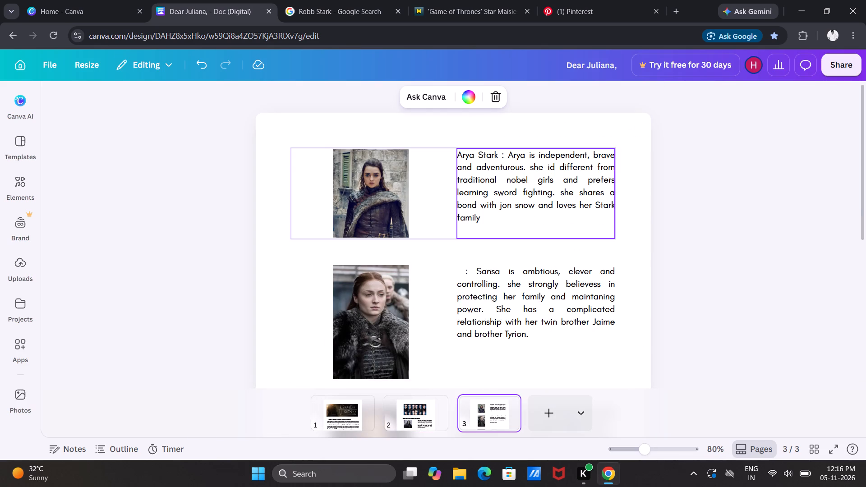
click(456, 155)
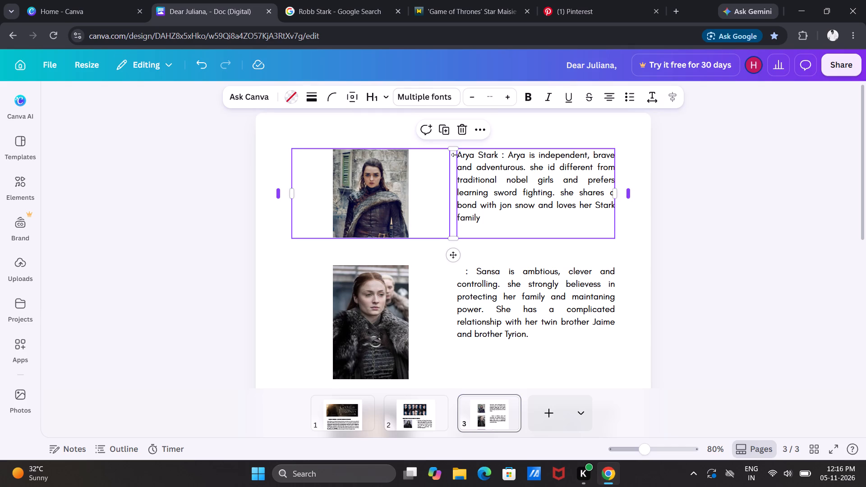
click(459, 156)
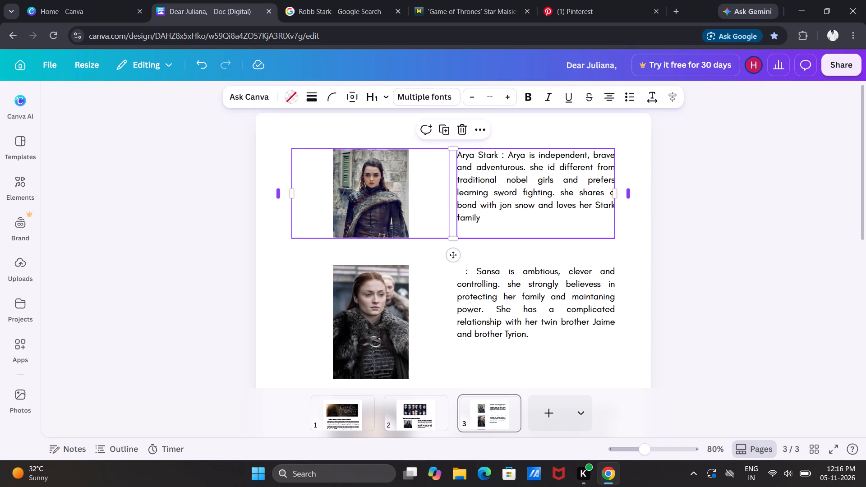
click(681, 167)
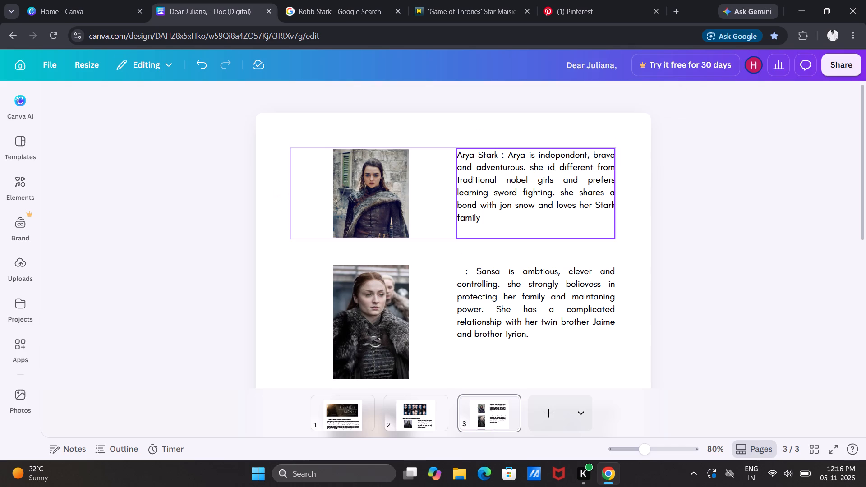
click(461, 154)
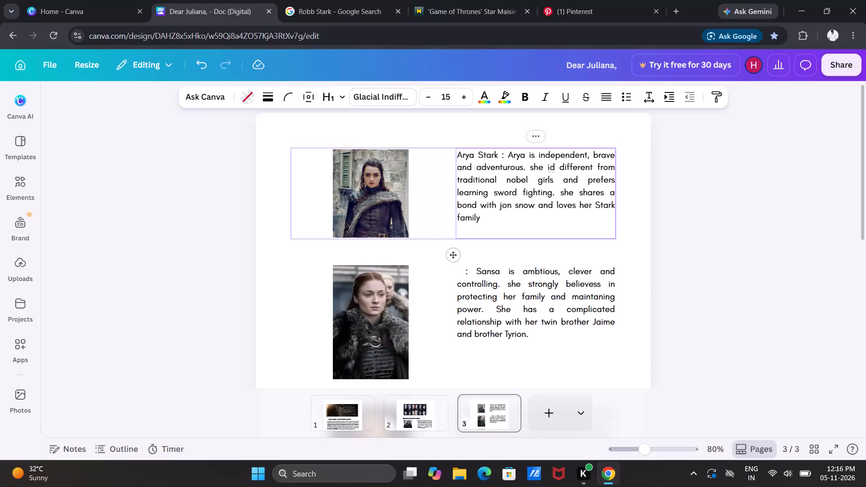
key(Left)
key(4)
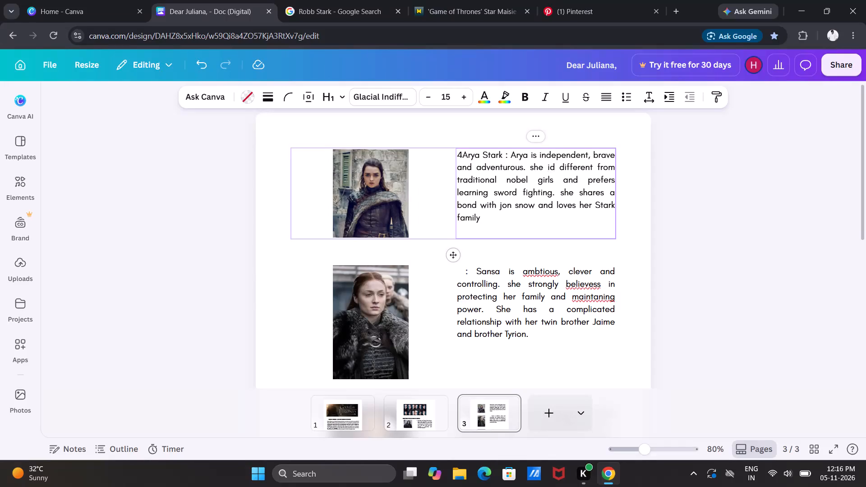
text(.)
key(space)
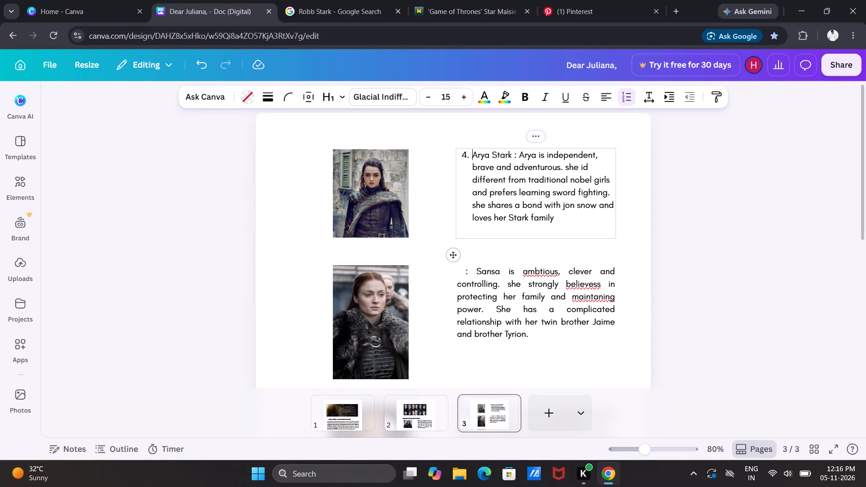
Number the Sansa description as item 5 and put the copied name, completed as "Sansa Stark ", before its colon.
click(464, 273)
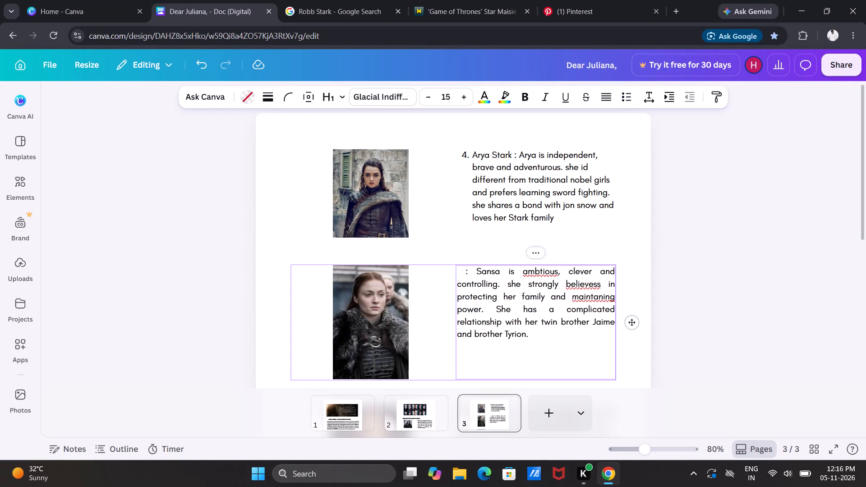
key(5)
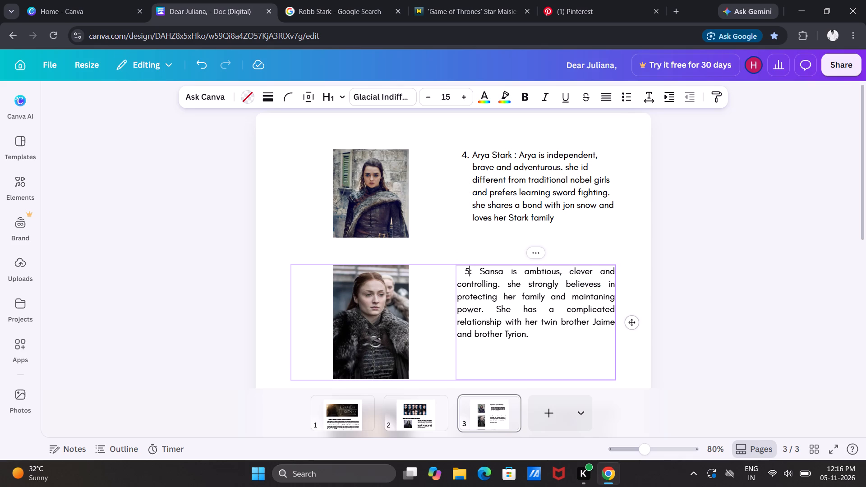
key(period)
key(space)
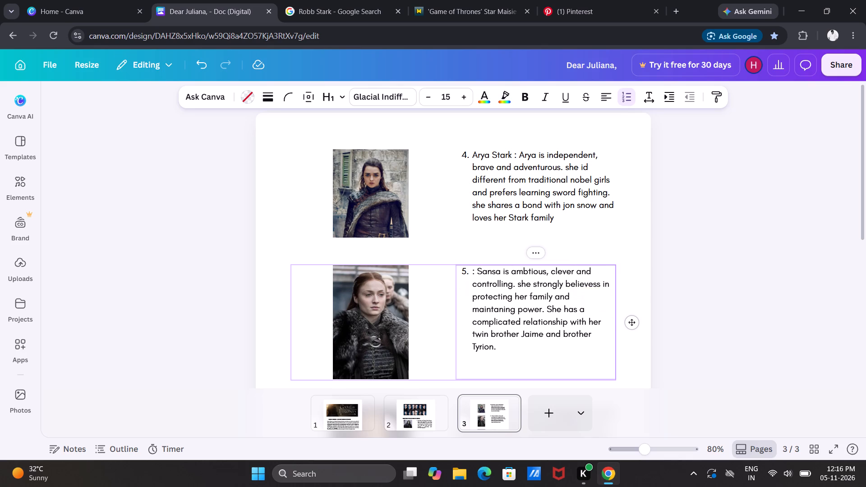
key(ctrl+v)
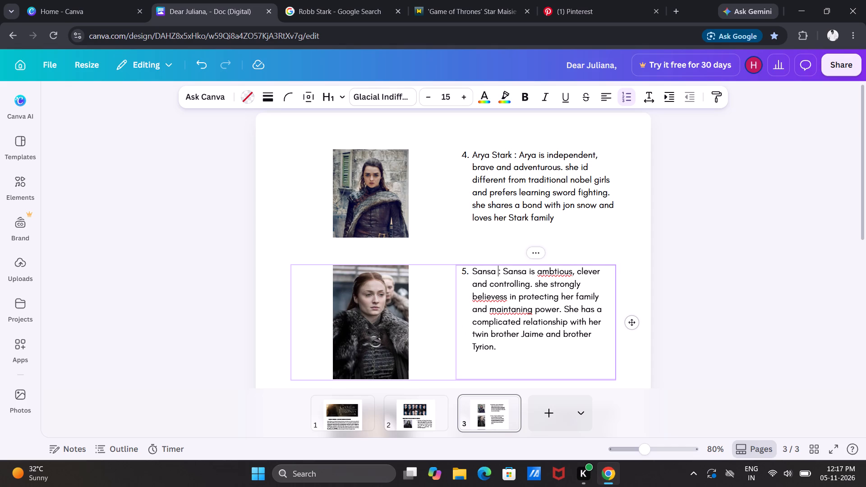
text(tark)
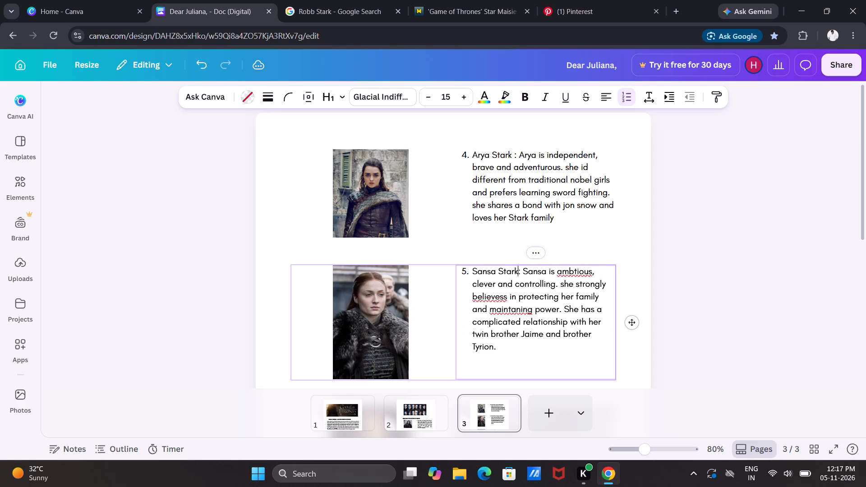
key(space)
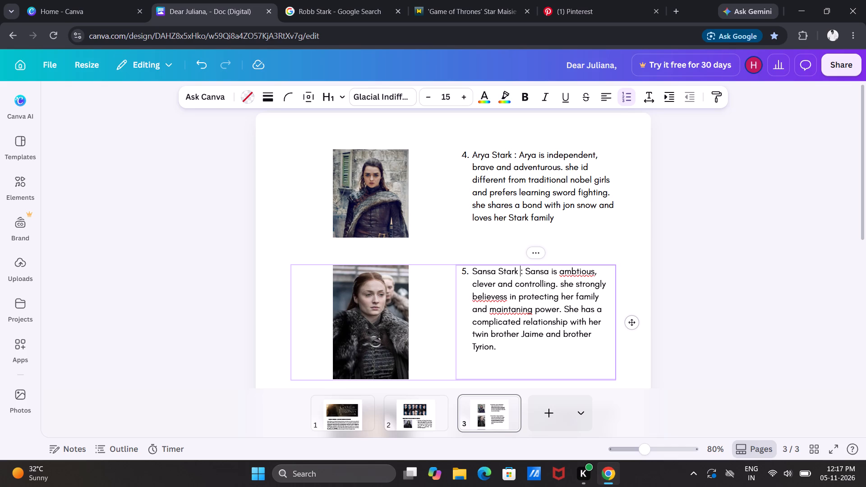
Number the eddard{Ned} Stark description on page 3 as item 6.
scroll(464, 273, down, 3)
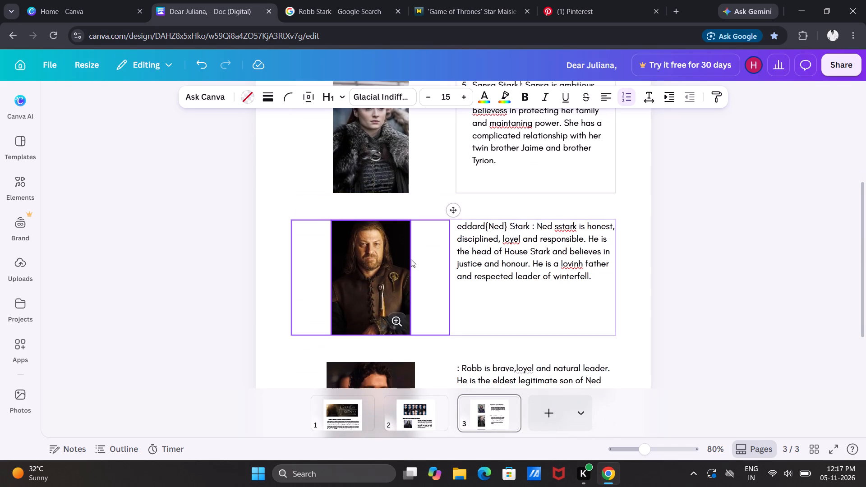
double_click(466, 227)
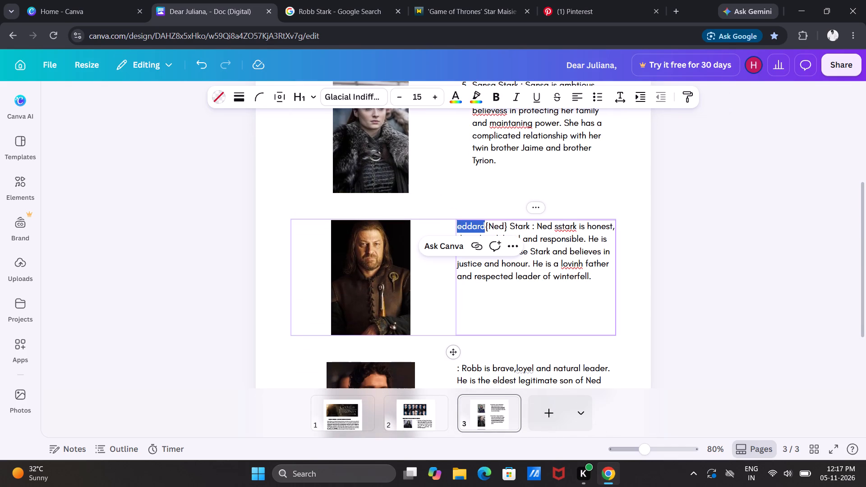
key(ctrl+c)
drag(665, 236, 600, 221)
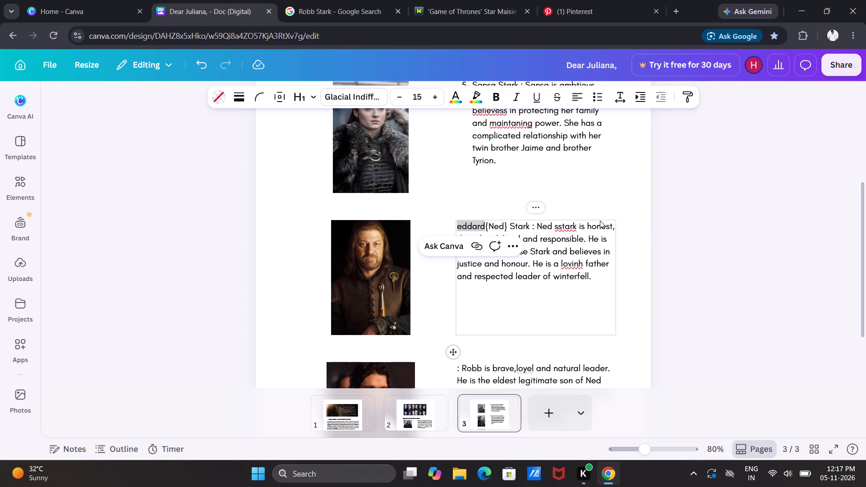
drag(600, 221, 456, 226)
click(456, 226)
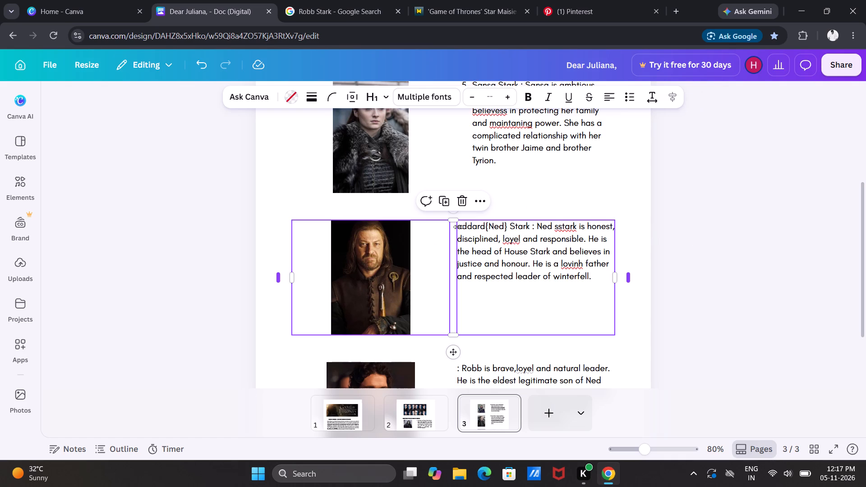
click(460, 228)
click(465, 230)
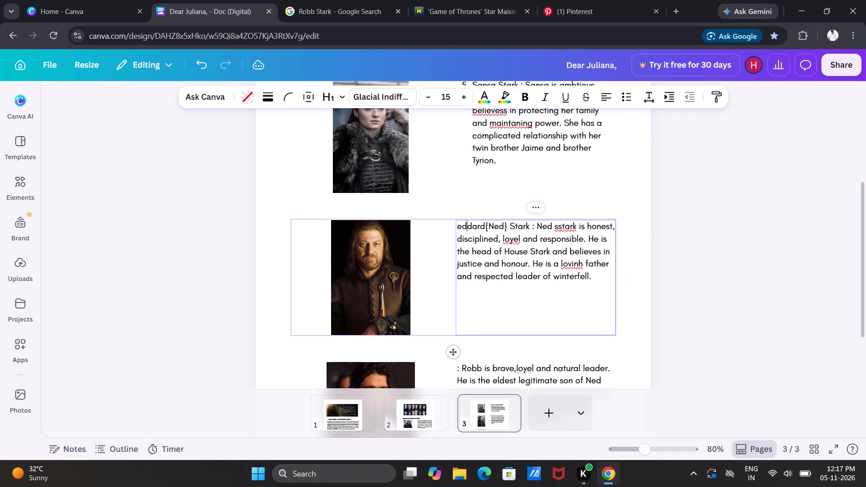
key(Left)
key(Left)
key(6)
key(period)
key(space)
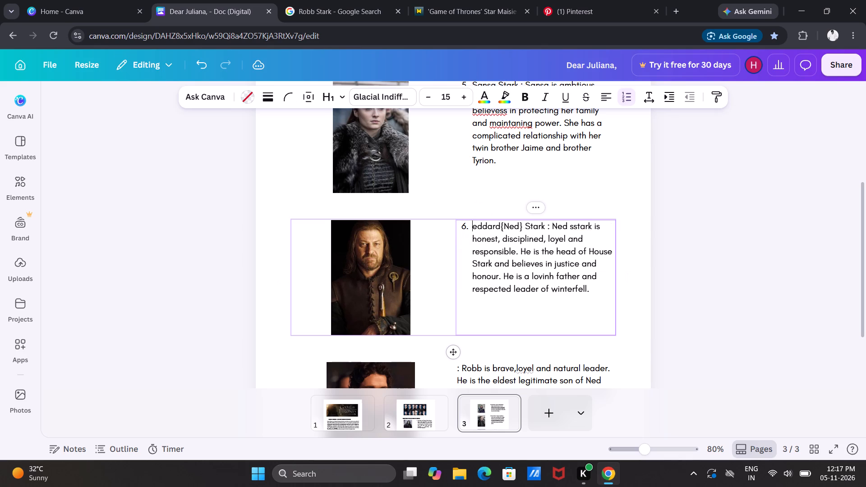
Copy the name Robb from his description on page 3 and replace its leading colon with list number 7.
scroll(514, 314, down, 1)
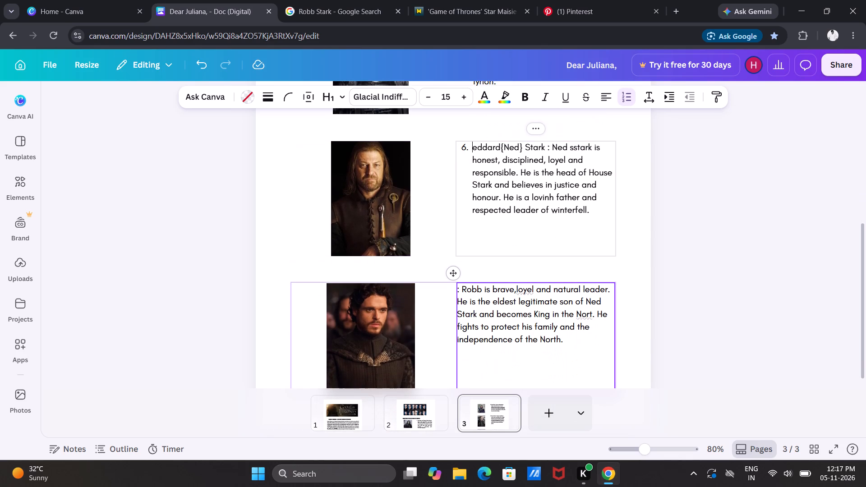
double_click(464, 292)
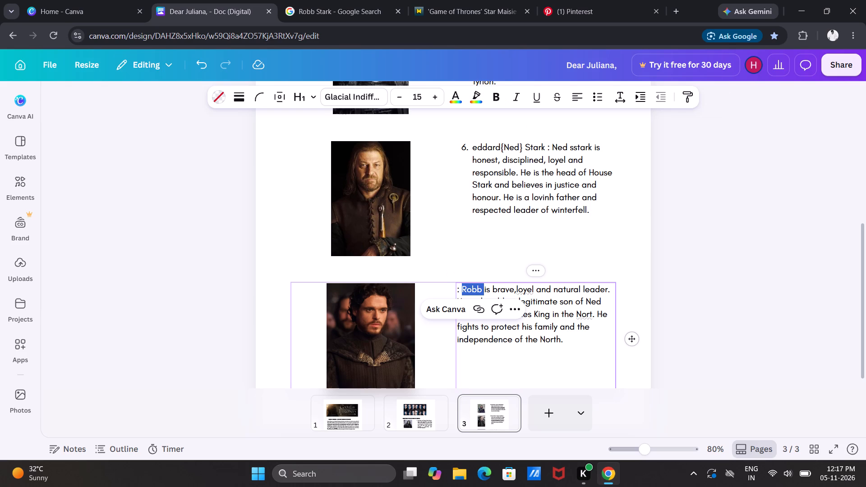
key(ctrl+c)
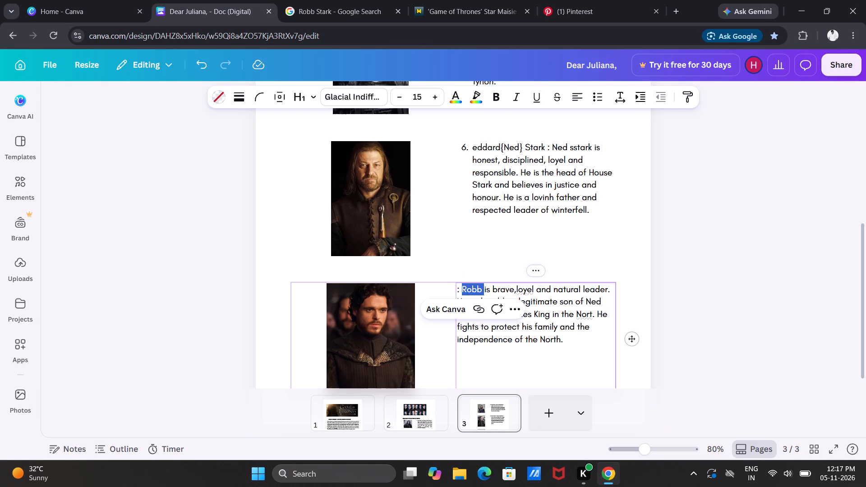
click(456, 290)
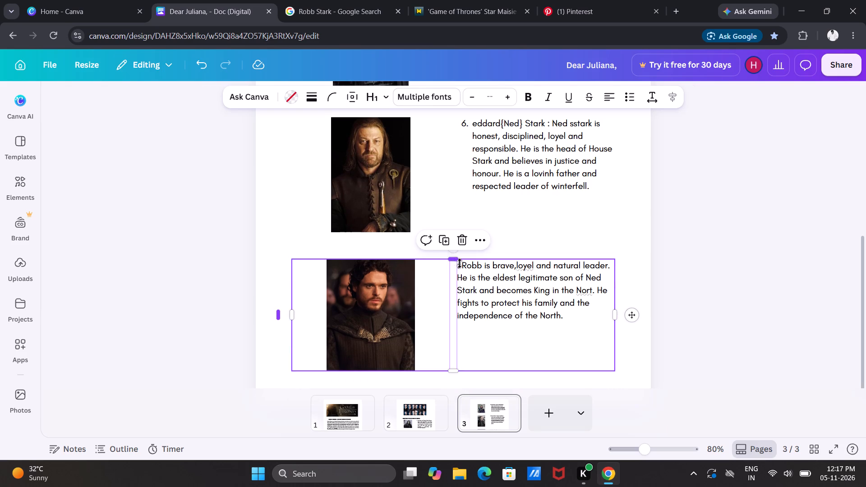
click(461, 267)
key(BackSpace)
key(BackSpace)
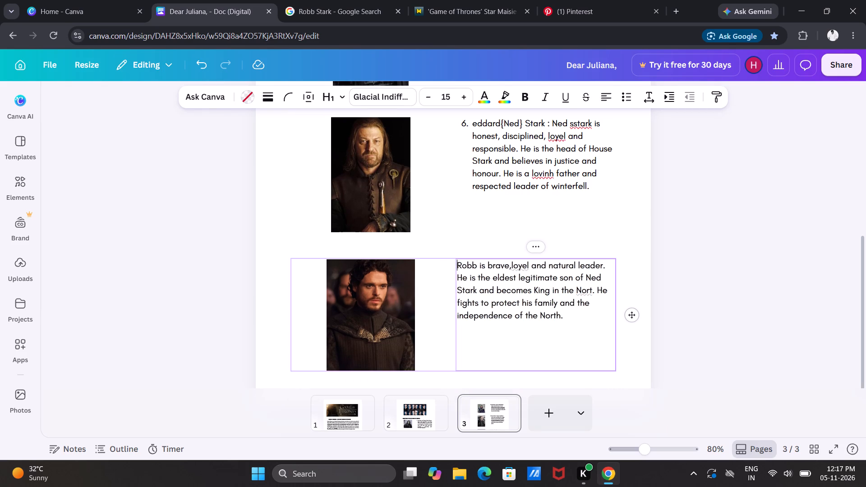
key(7)
text(.)
key(space)
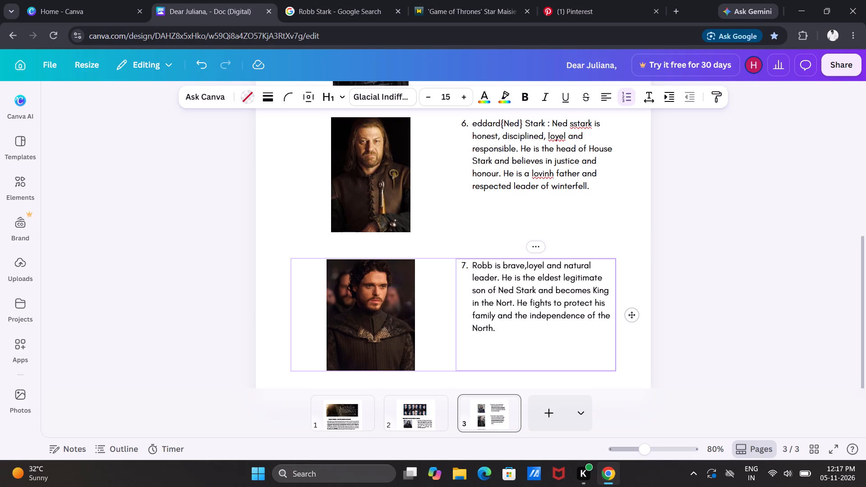
Insert the copied name at the start of item 7, completed as "Robb Stark : ".
key(ctrl+v)
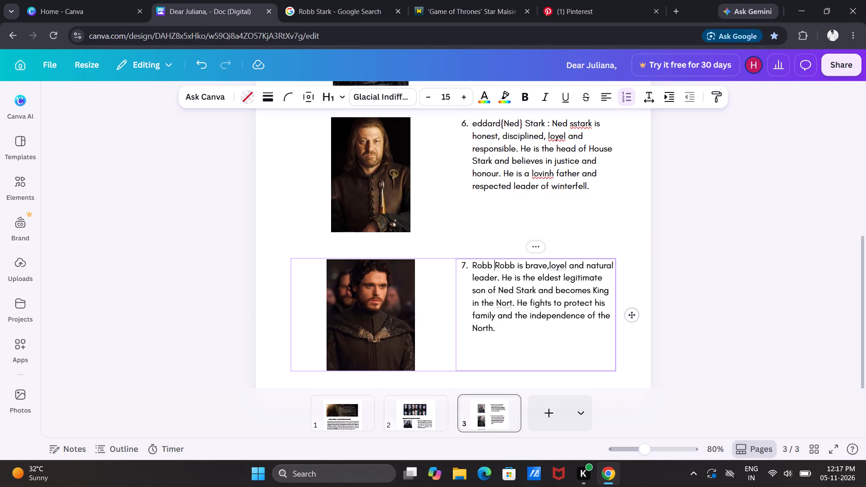
text(ta)
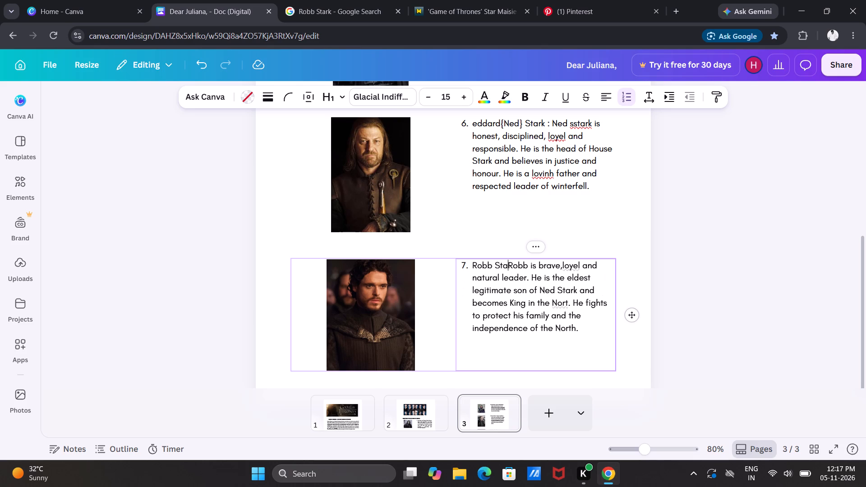
text(rk)
key(space)
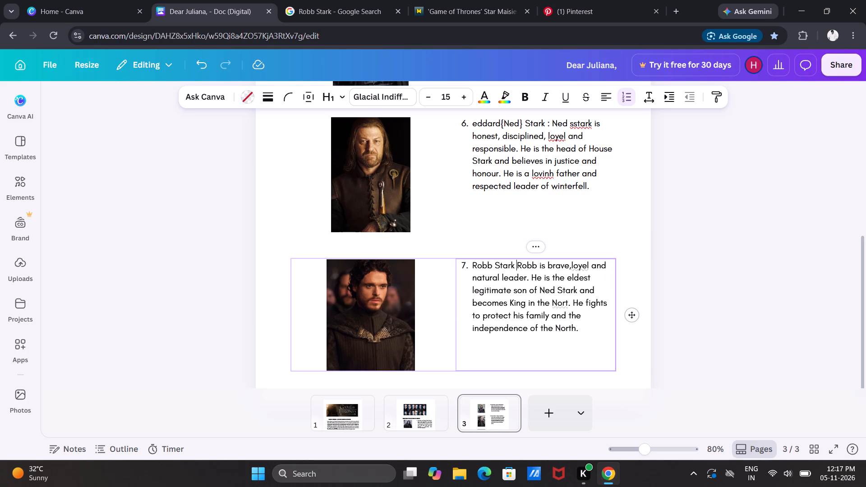
text(:)
key(space)
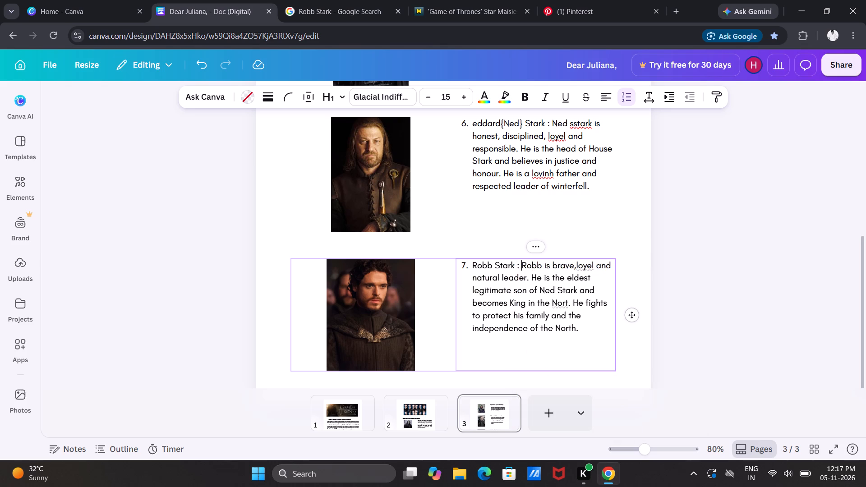
click(718, 255)
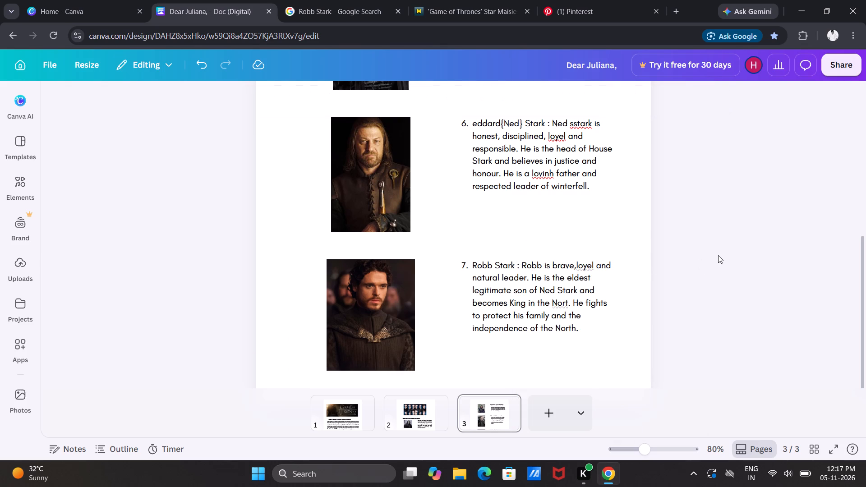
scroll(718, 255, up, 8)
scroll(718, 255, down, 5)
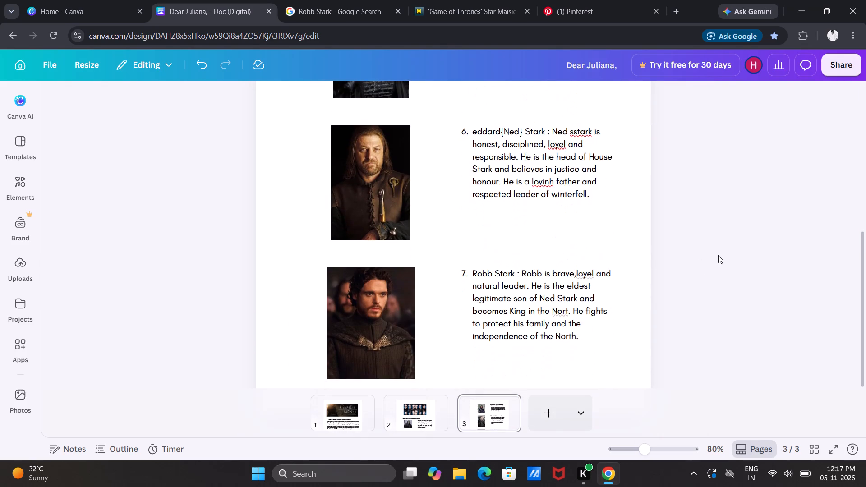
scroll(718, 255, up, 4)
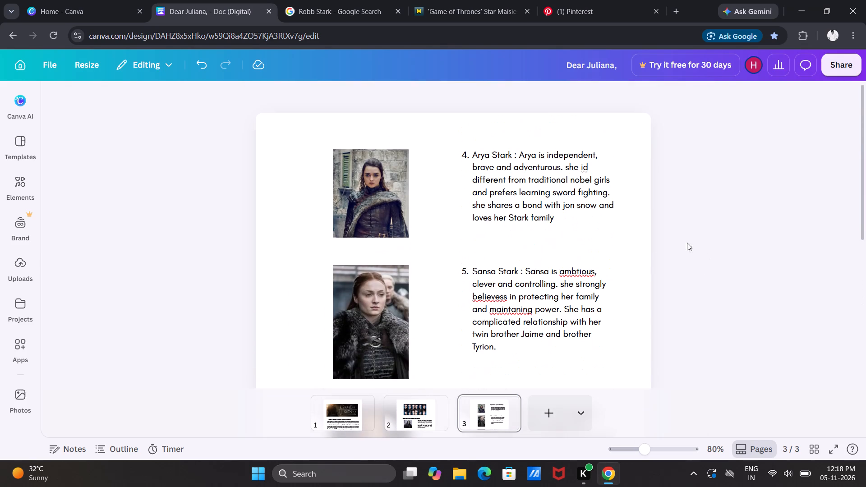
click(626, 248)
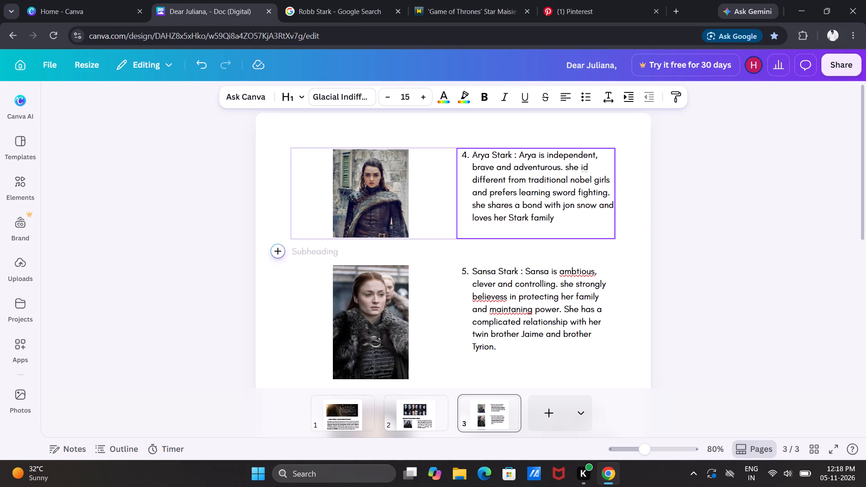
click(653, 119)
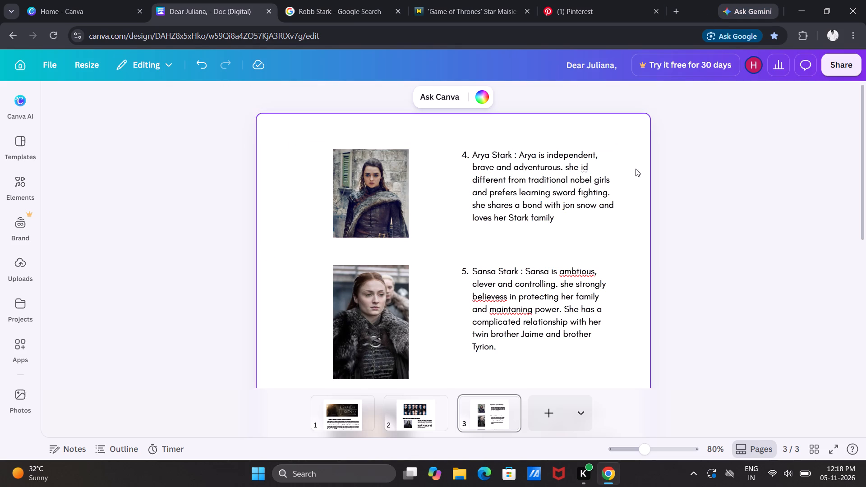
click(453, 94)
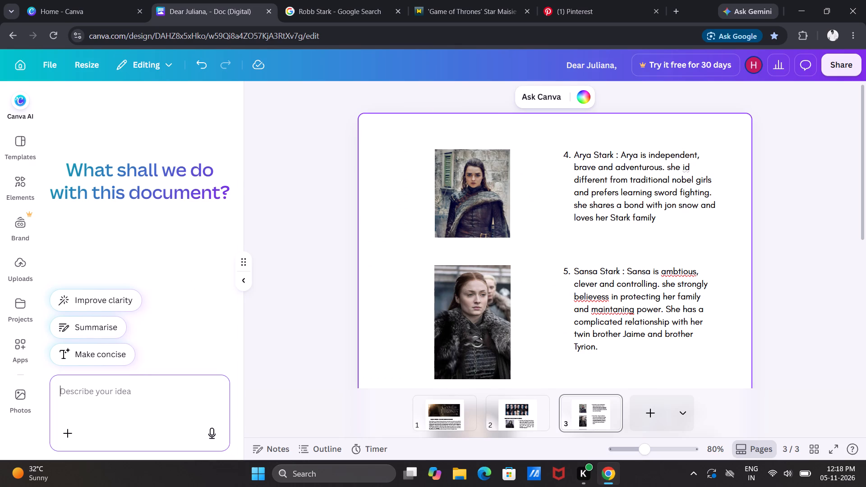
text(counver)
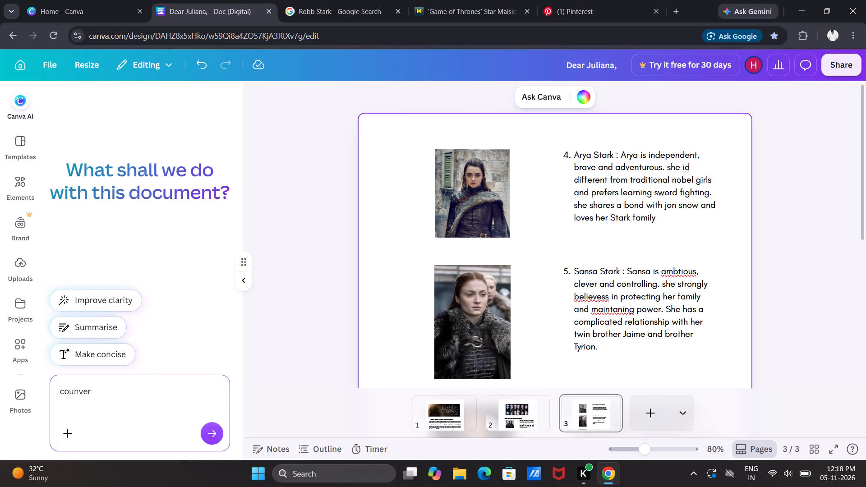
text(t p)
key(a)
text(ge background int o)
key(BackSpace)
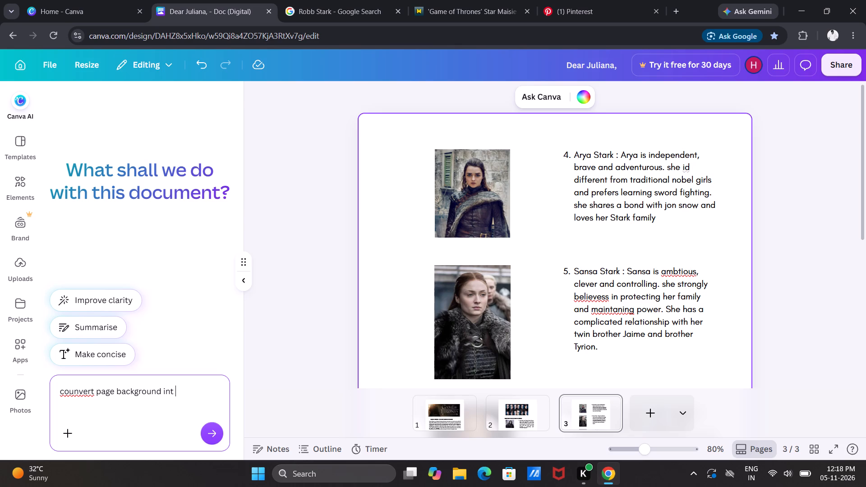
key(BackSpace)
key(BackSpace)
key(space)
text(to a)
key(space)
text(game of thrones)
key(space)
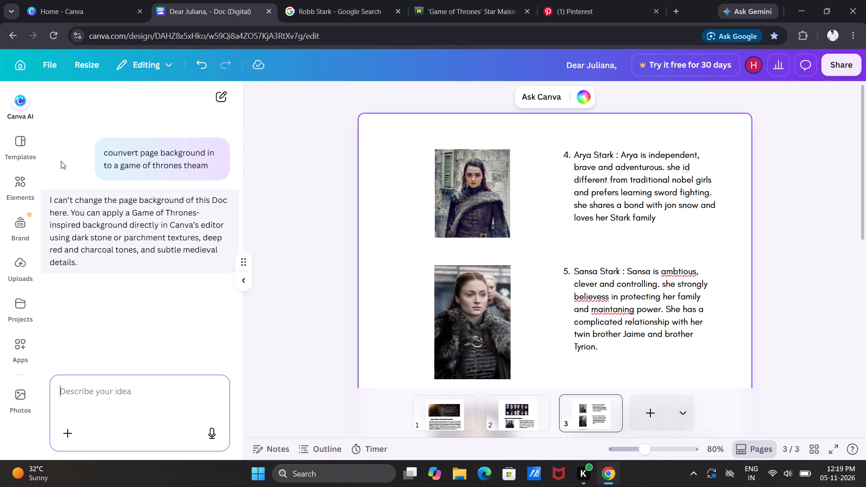
Examine the page background colours and the Brand Kit sections for a way to theme the page background.
click(584, 101)
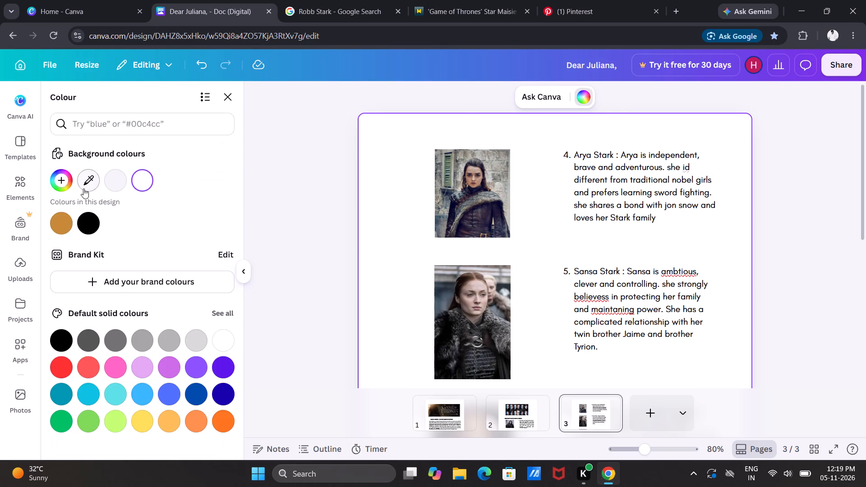
scroll(149, 257, down, 4)
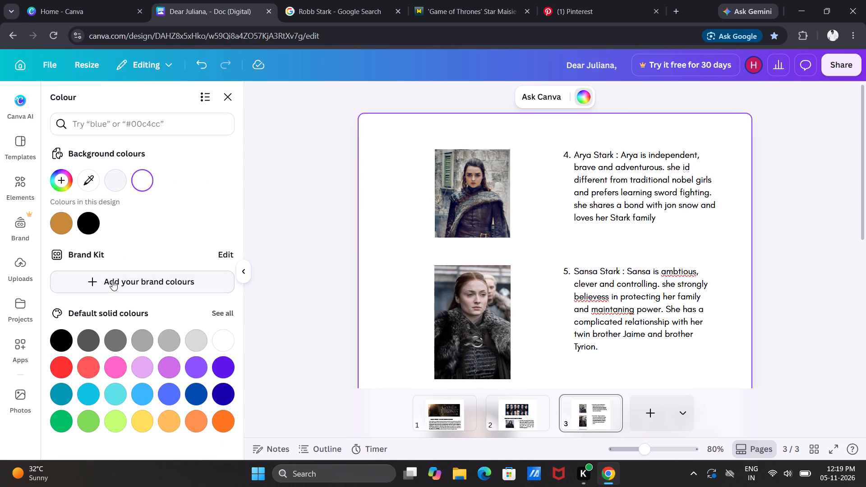
click(112, 280)
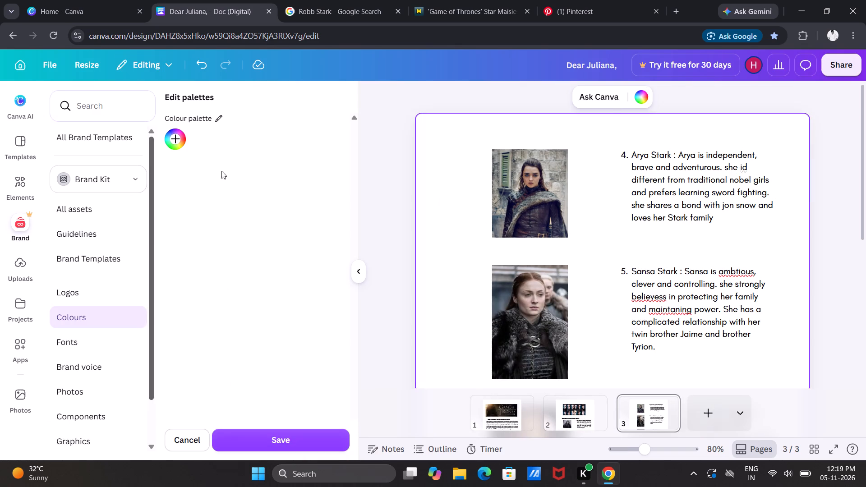
scroll(277, 272, down, 3)
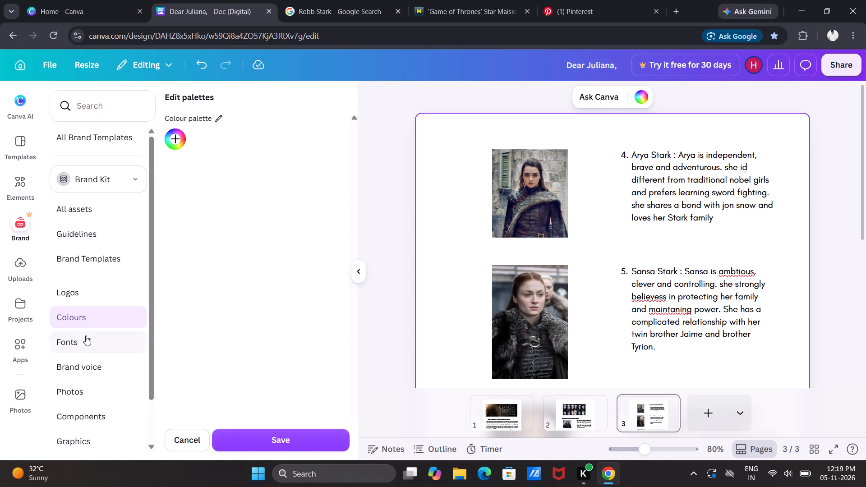
scroll(119, 357, down, 3)
scroll(119, 357, up, 2)
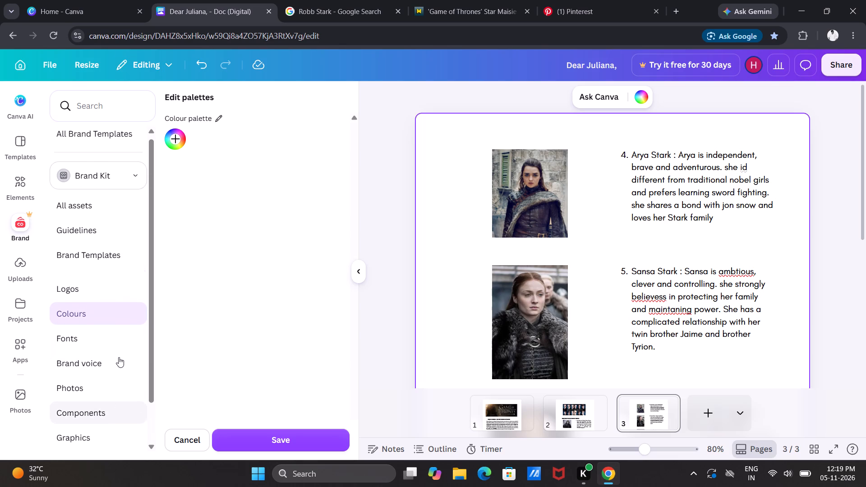
scroll(119, 357, up, 2)
click(95, 216)
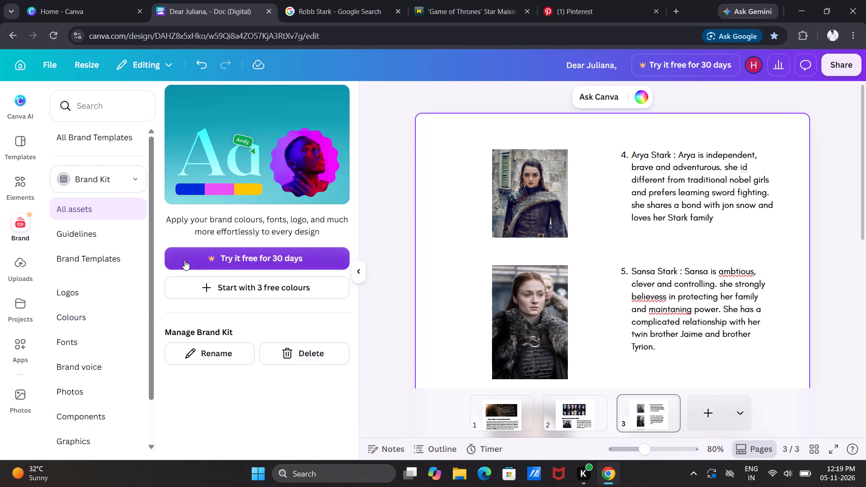
click(114, 224)
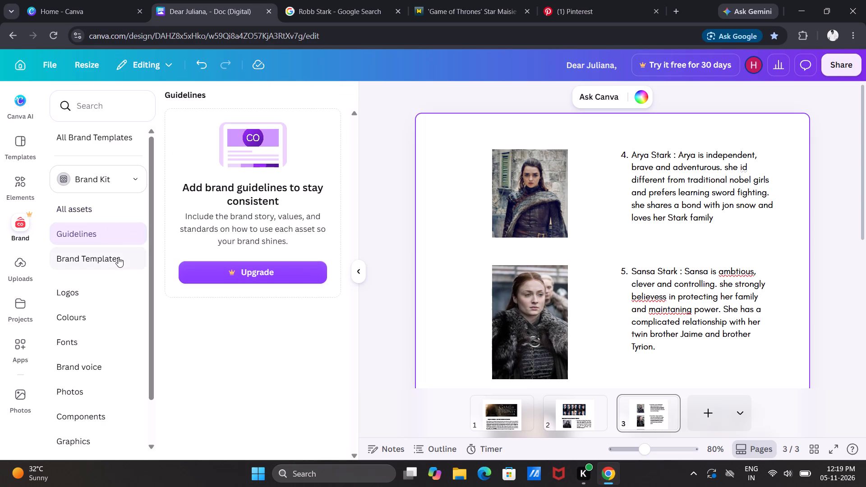
click(118, 257)
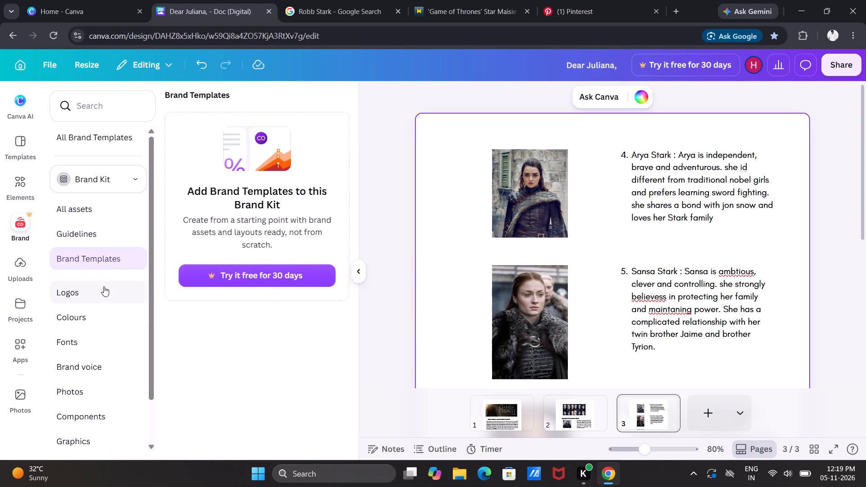
click(104, 286)
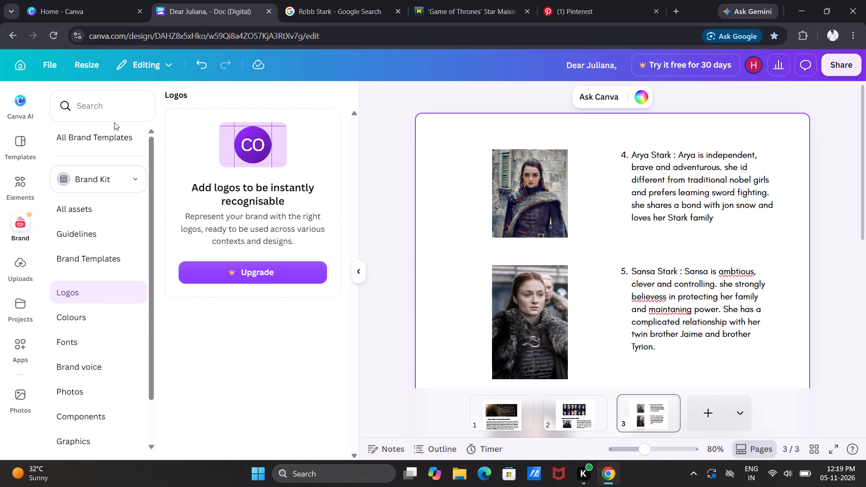
click(113, 143)
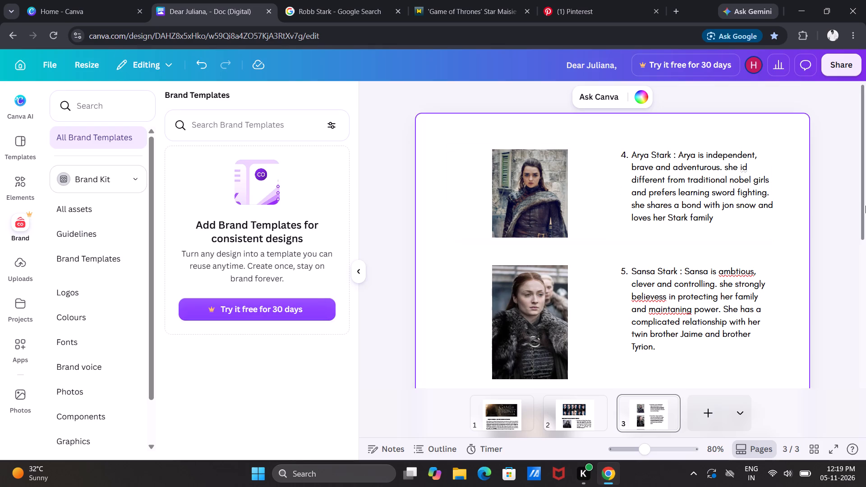
Add a fourth page after page 3 and fill it with the recently used Thank You letter template.
click(846, 203)
scroll(644, 240, down, 3)
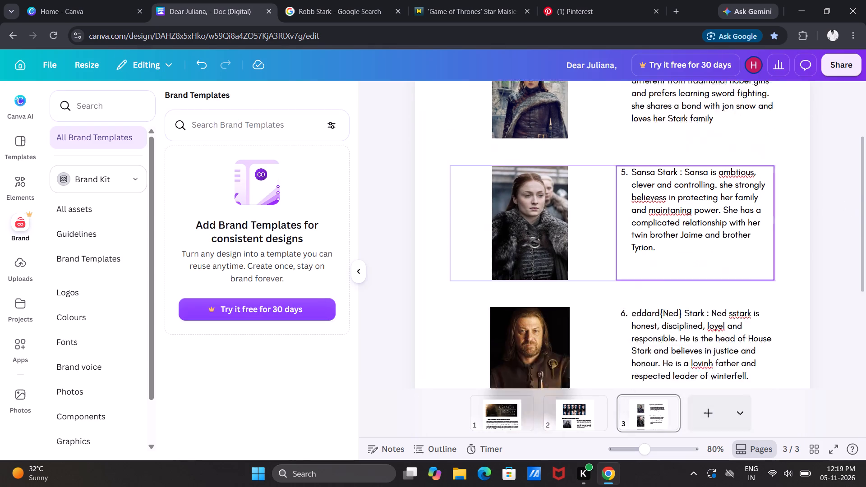
scroll(644, 240, down, 4)
scroll(644, 240, up, 6)
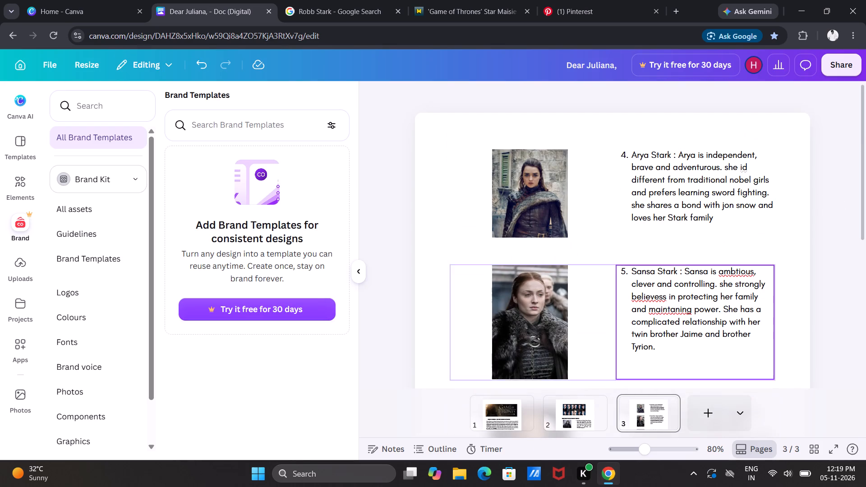
click(701, 404)
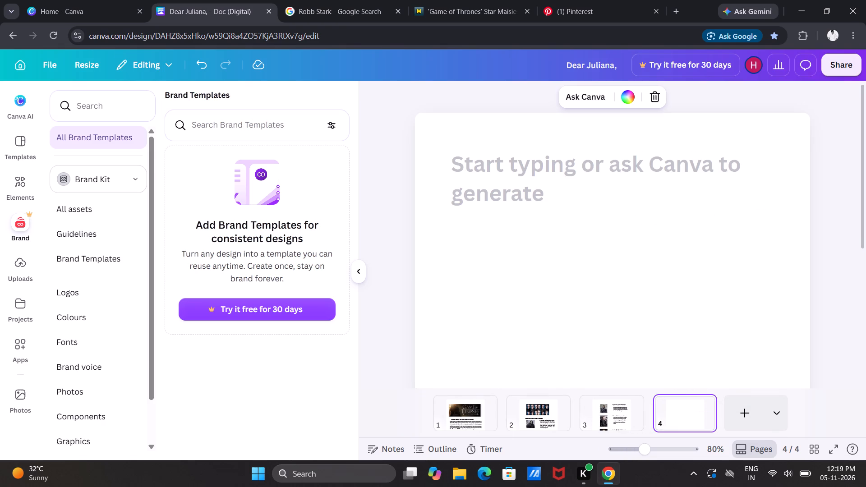
click(502, 203)
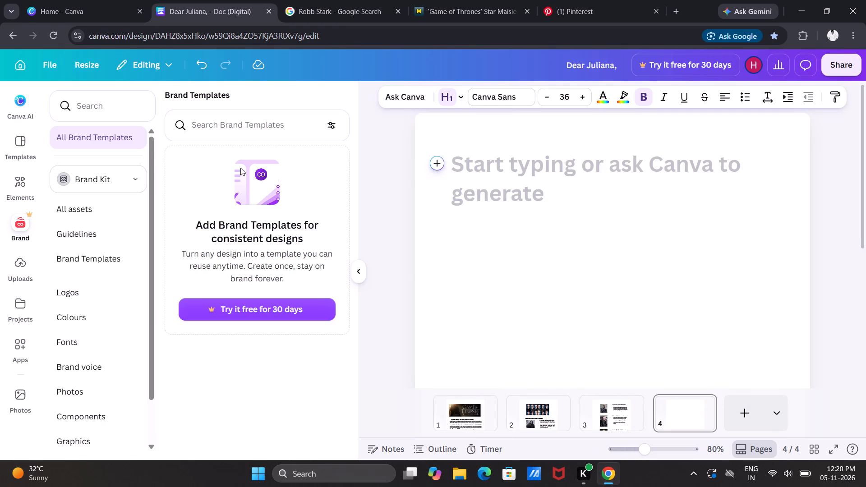
click(38, 155)
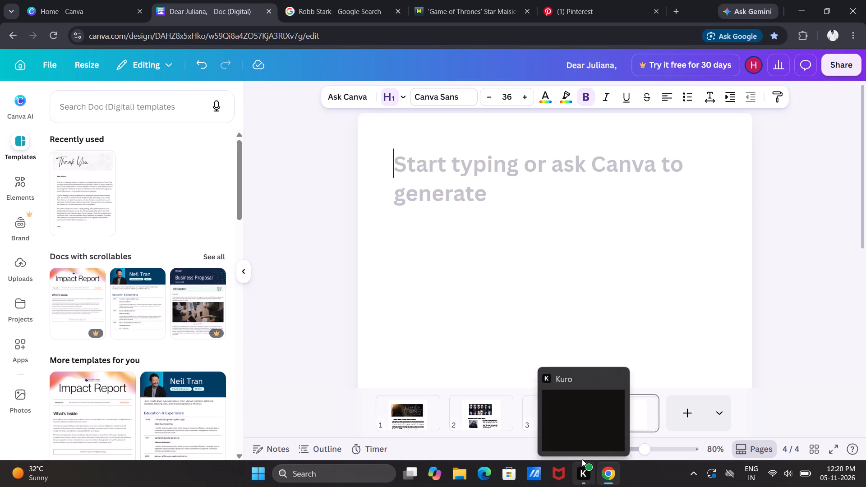
click(111, 188)
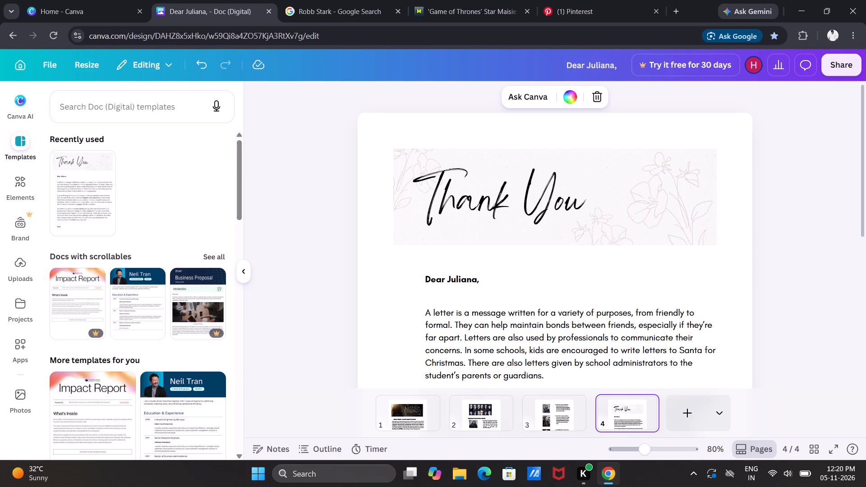
Move the Thank You banner on page 4 below the "Dear Juliana," line, above the first letter paragraph.
drag(563, 221, 567, 244)
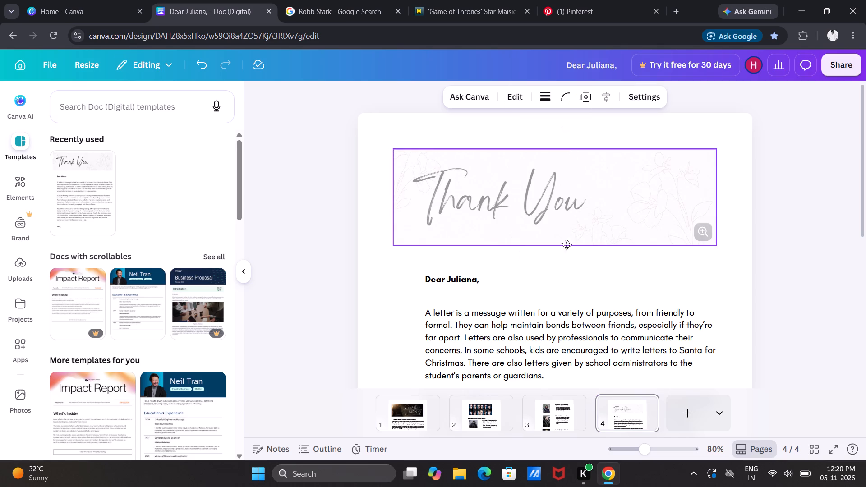
drag(567, 244, 539, 341)
click(539, 341)
scroll(529, 335, left, 2)
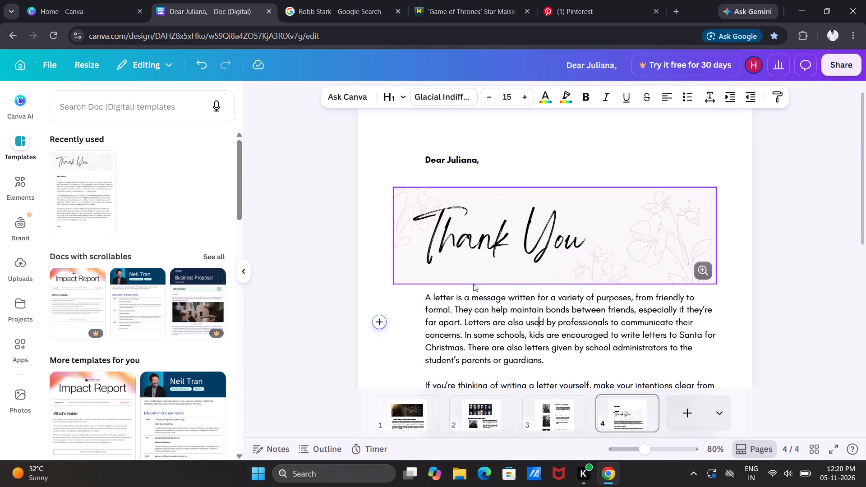
scroll(473, 284, down, 5)
scroll(473, 284, up, 5)
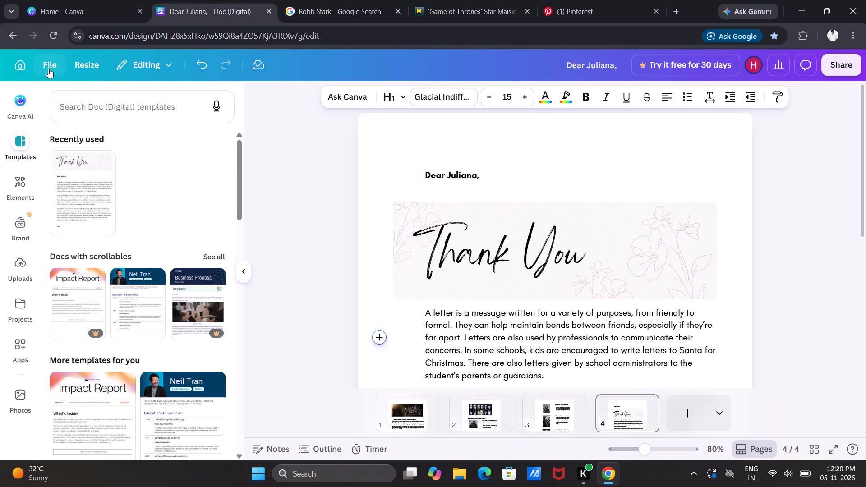
Leave the doc for the Canva home page and close the Pinterest, Game of Thrones article and Robb Stark search tabs.
click(15, 66)
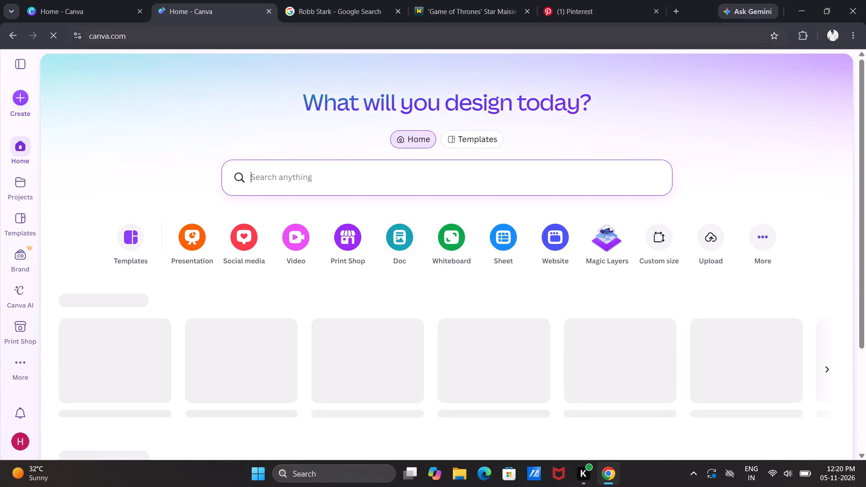
click(654, 14)
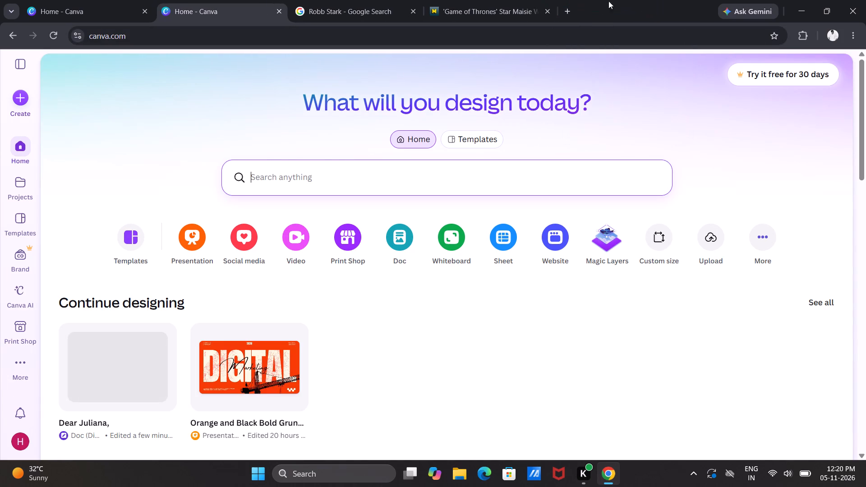
click(549, 9)
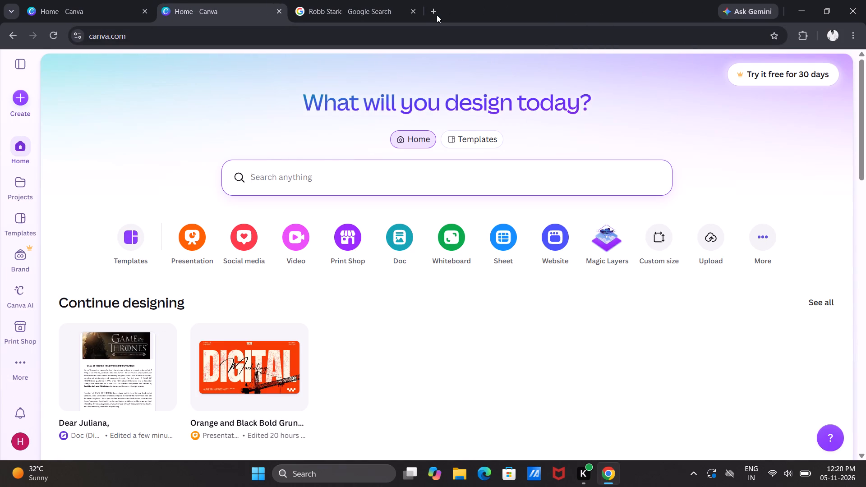
click(412, 11)
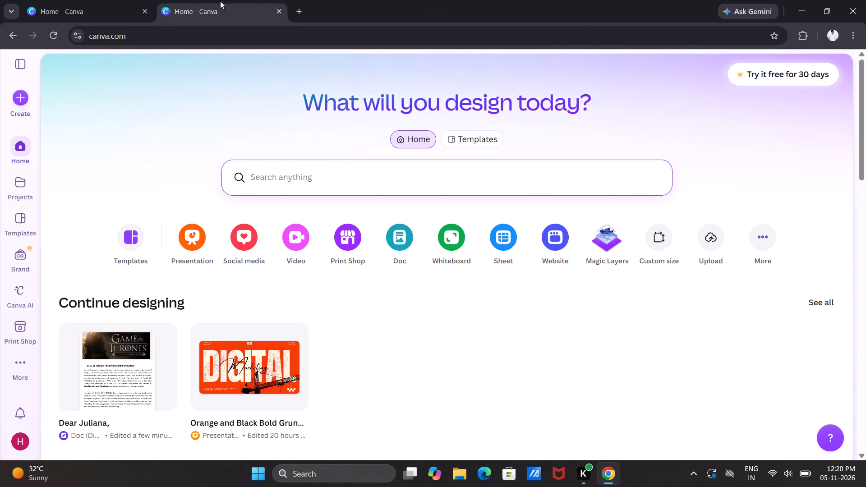